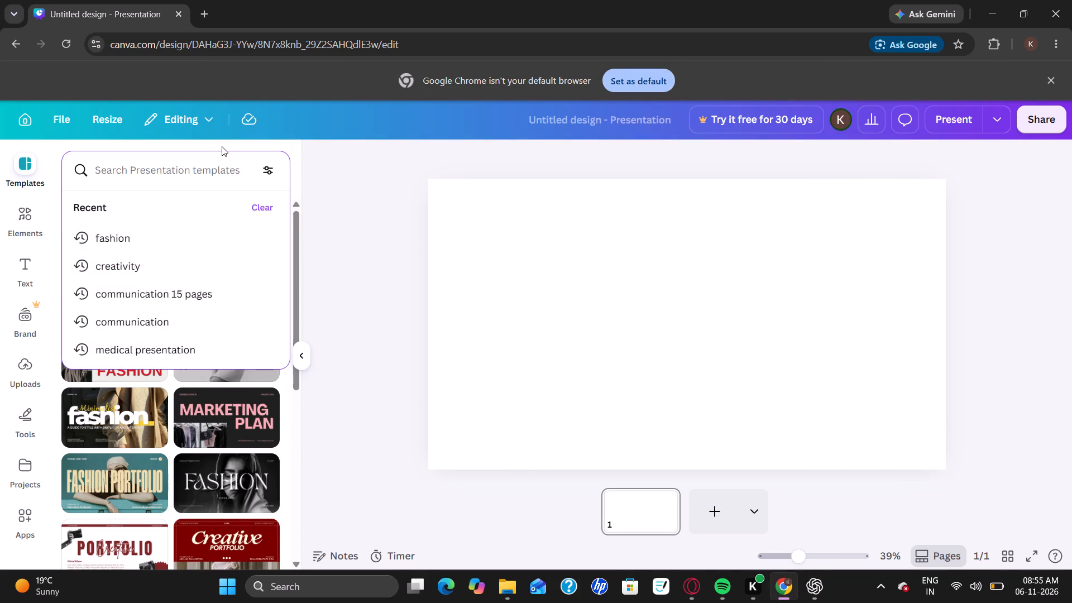
key("n")
key("a")
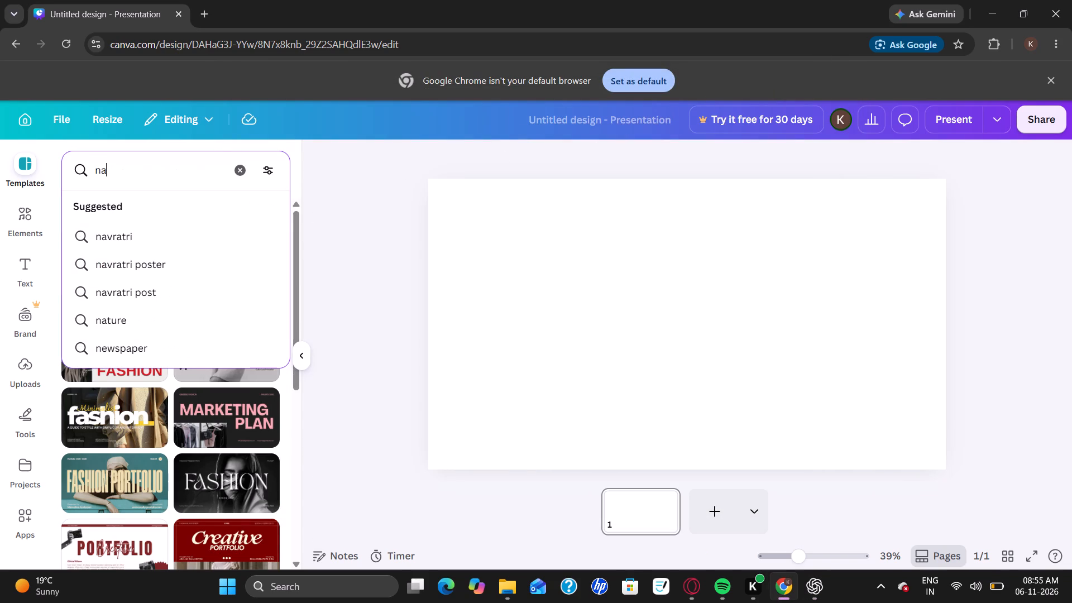
key("t")
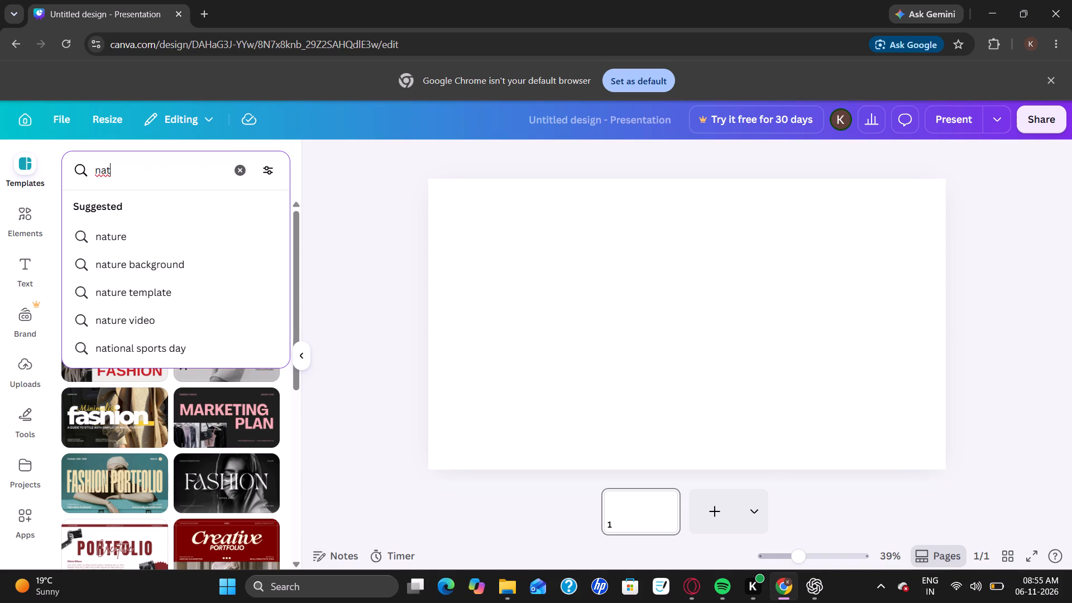
left_click(127, 231)
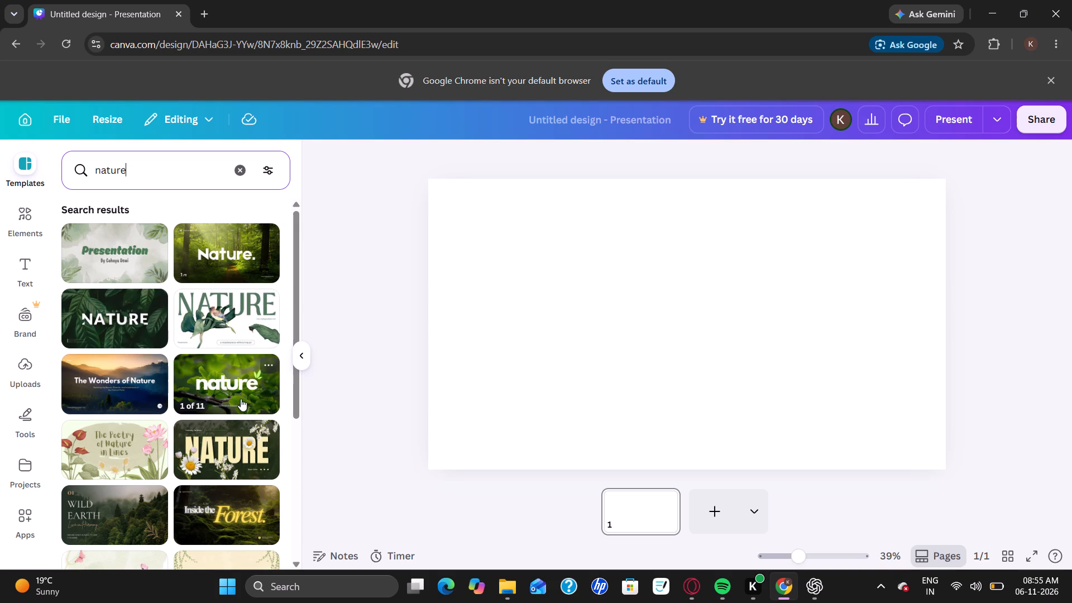
Browse the nature templates and review the pages of the Green and Yellow Minimalist Nature Presentation, then return to the results.
scroll(108, 449, "down", 1)
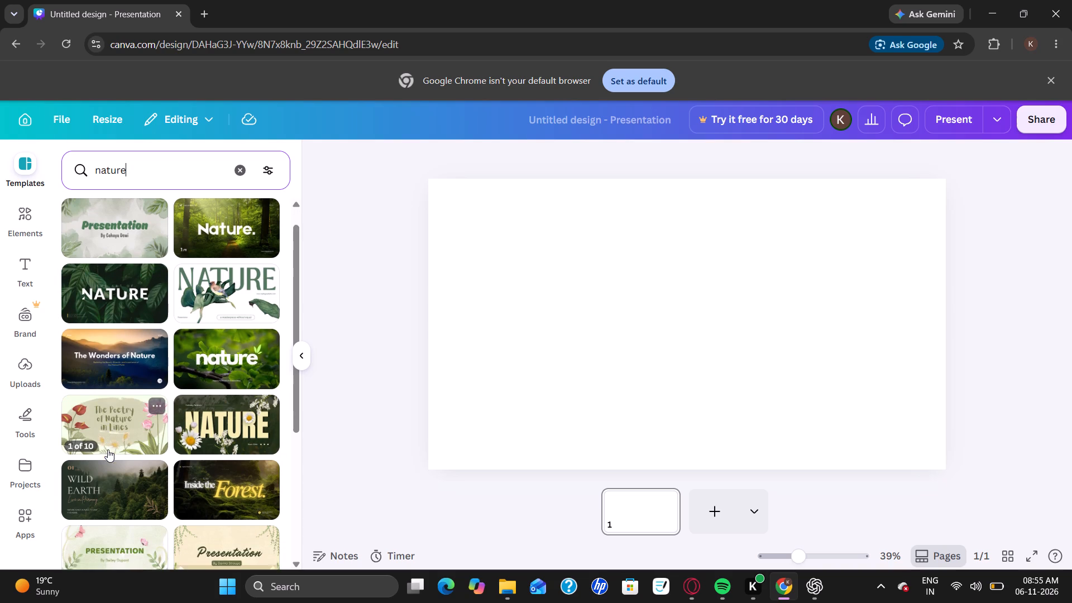
scroll(108, 449, "down", 2)
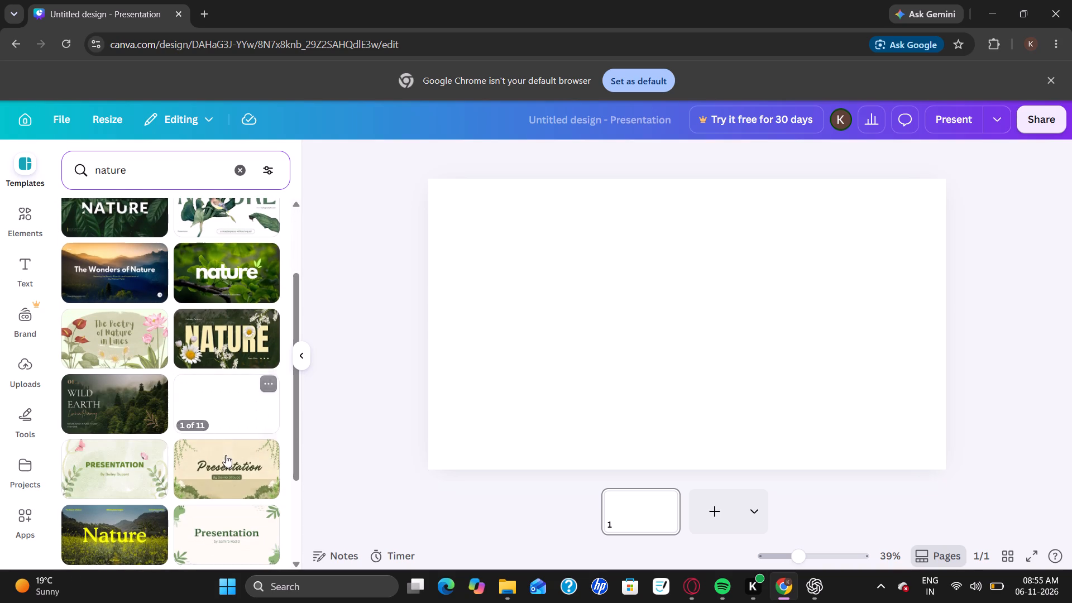
scroll(112, 458, "down", 2)
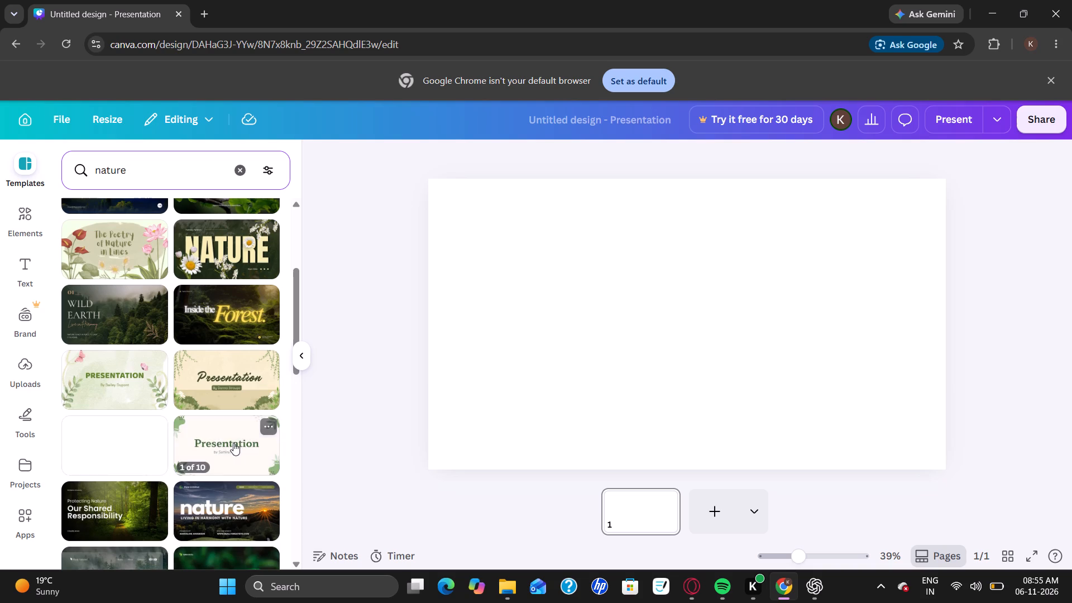
left_click(103, 453)
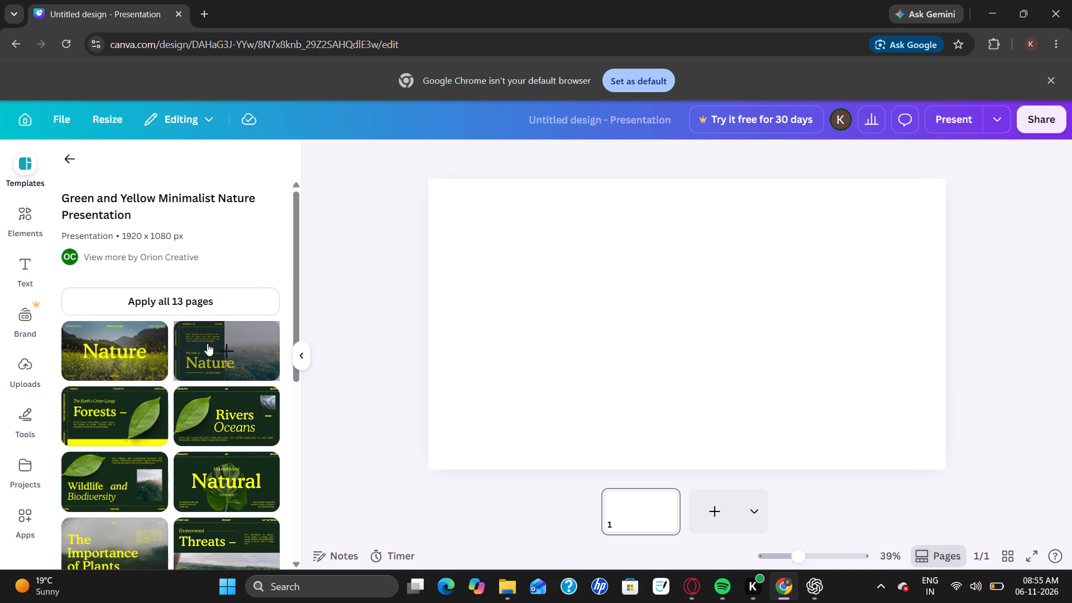
scroll(174, 447, "down", 2)
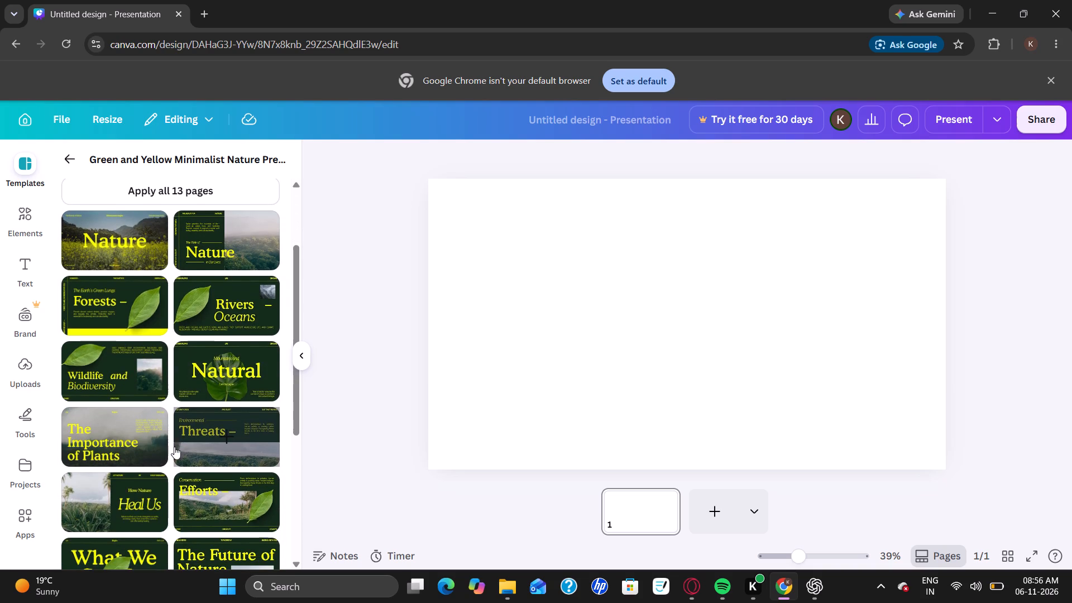
scroll(174, 447, "down", 1)
scroll(174, 447, "right", 2)
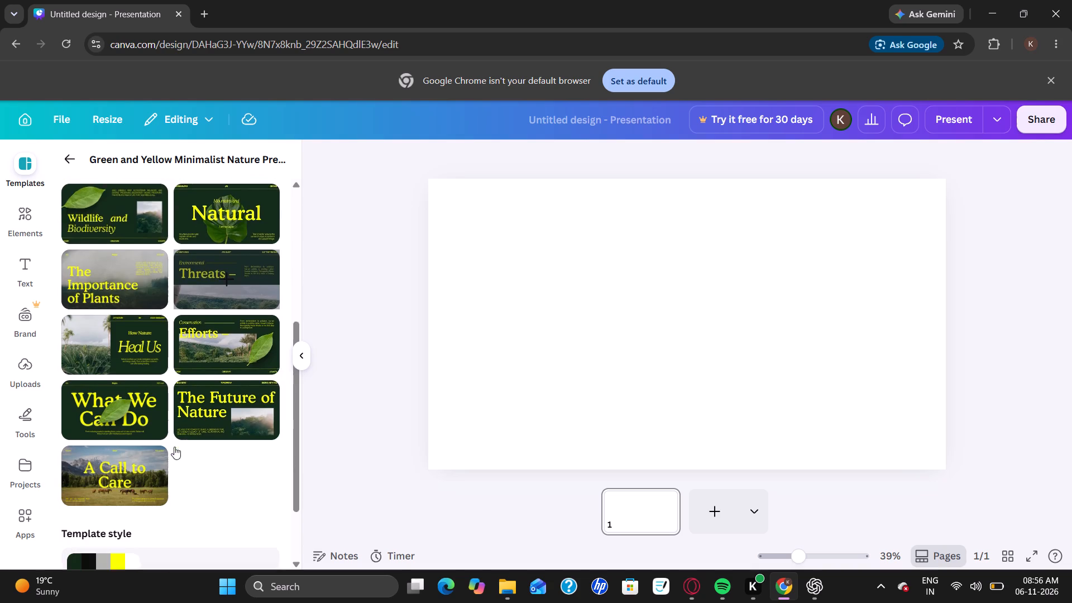
scroll(174, 447, "right", 1)
scroll(174, 447, "up", 4)
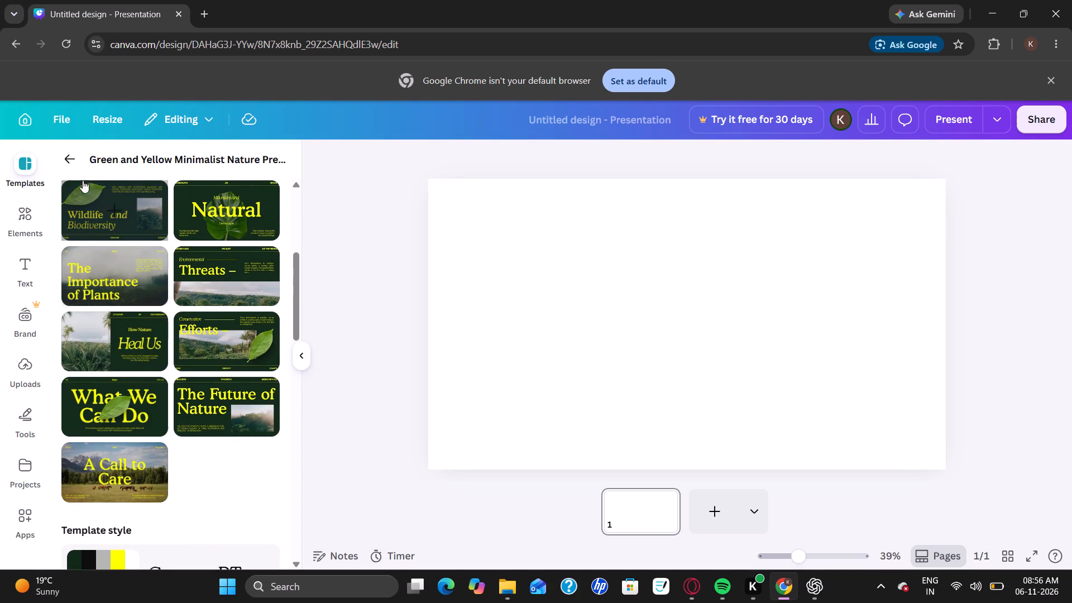
left_click(71, 147)
Look through more nature templates, preview the Green White Simple Nature Project Presentation, and go back to the results.
scroll(142, 401, "down", 2)
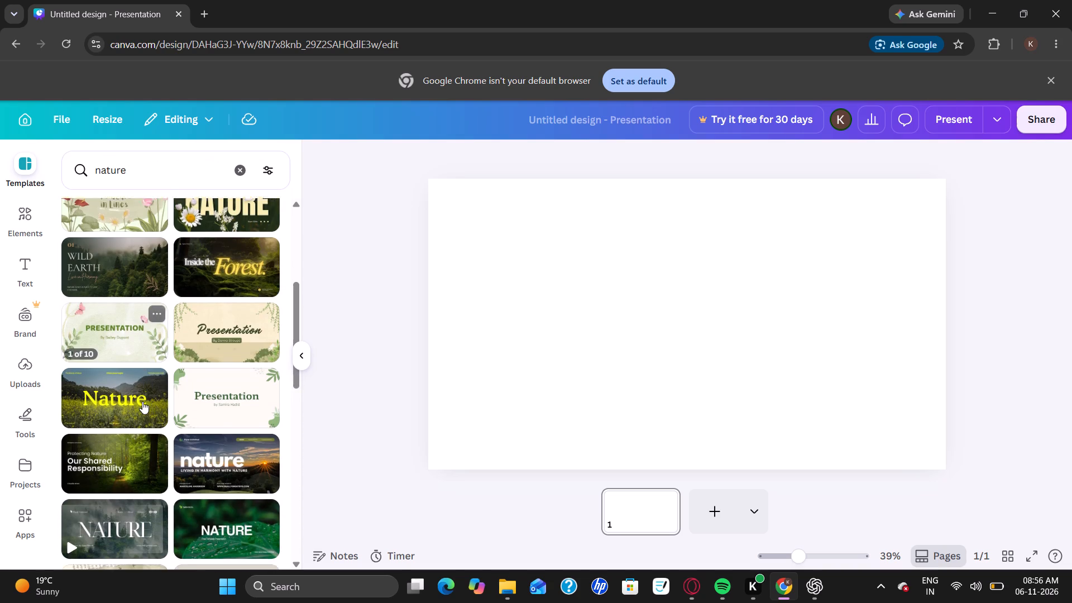
scroll(142, 401, "down", 4)
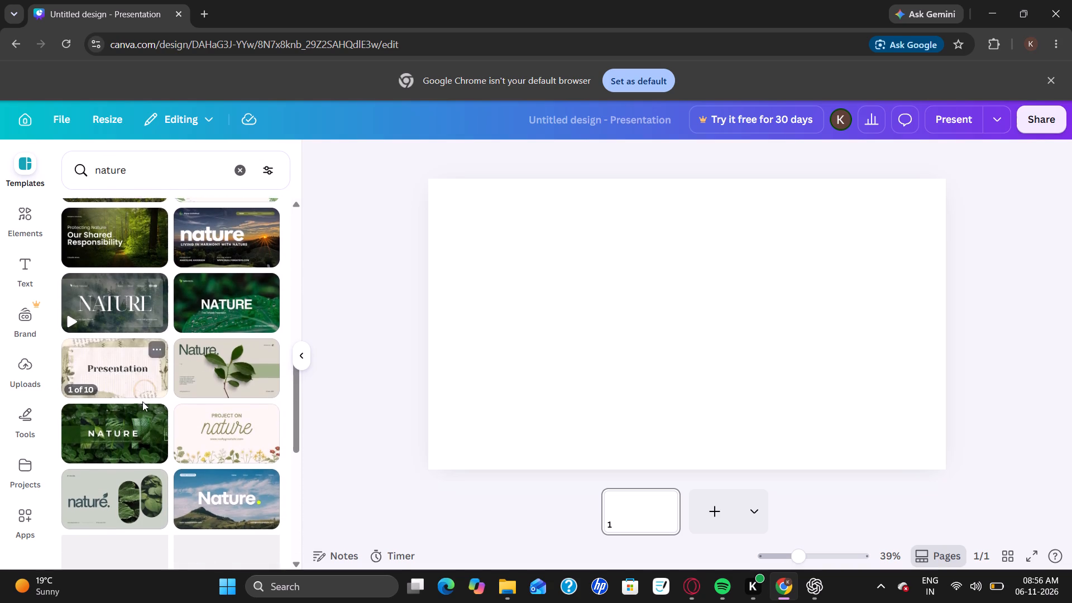
scroll(142, 401, "down", 1)
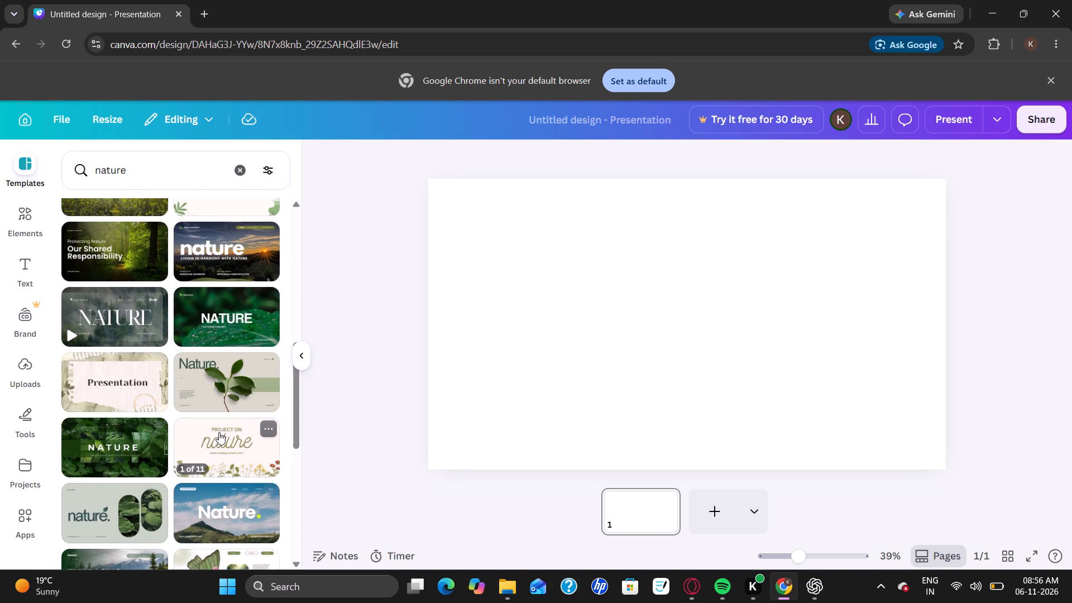
left_click(107, 453)
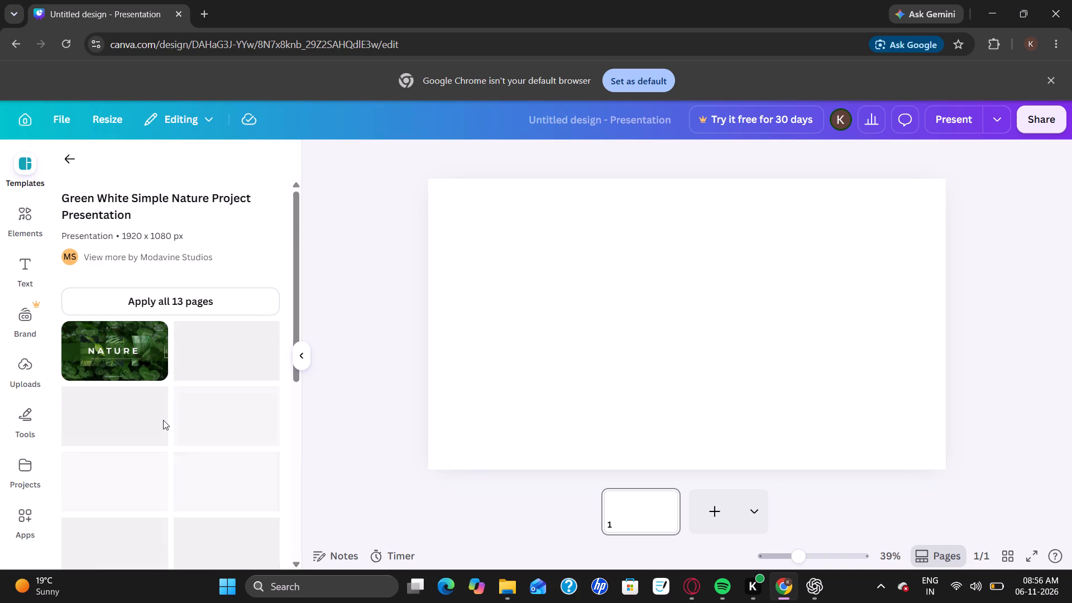
scroll(163, 420, "down", 1)
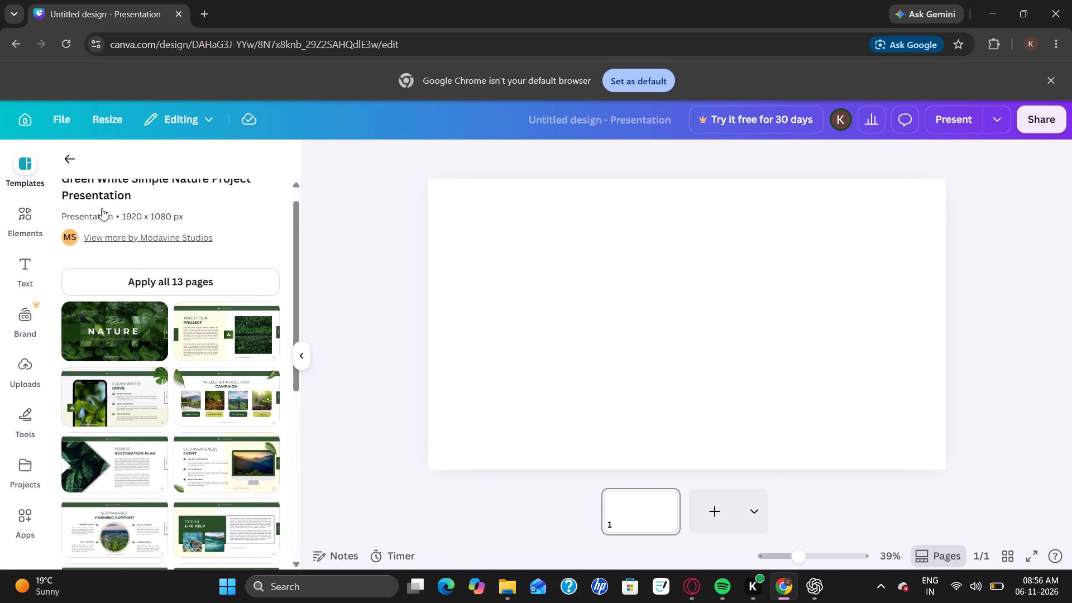
left_click(79, 156)
Open the Green and Yellow Typographic Aesthetic Nature Presentation template and apply its Climate Change page to the blank page.
scroll(173, 328, "down", 1)
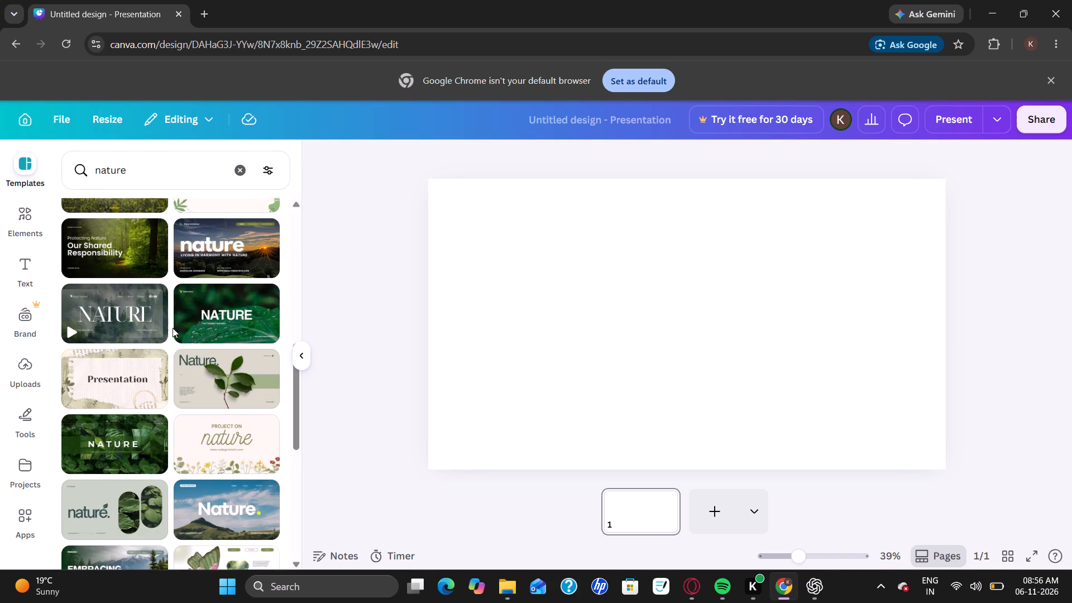
scroll(173, 328, "down", 5)
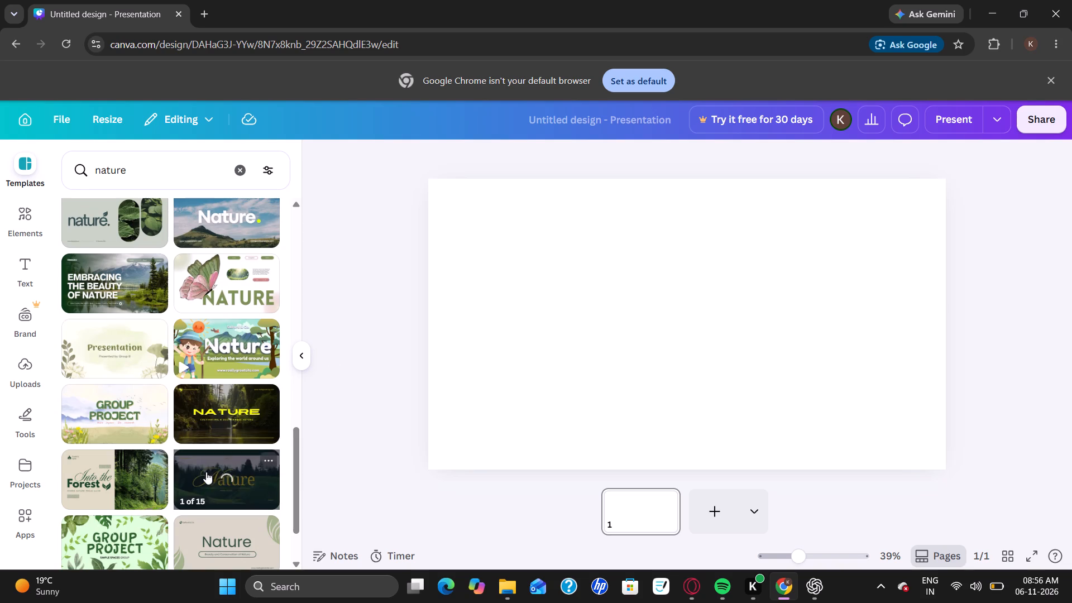
left_click(227, 473)
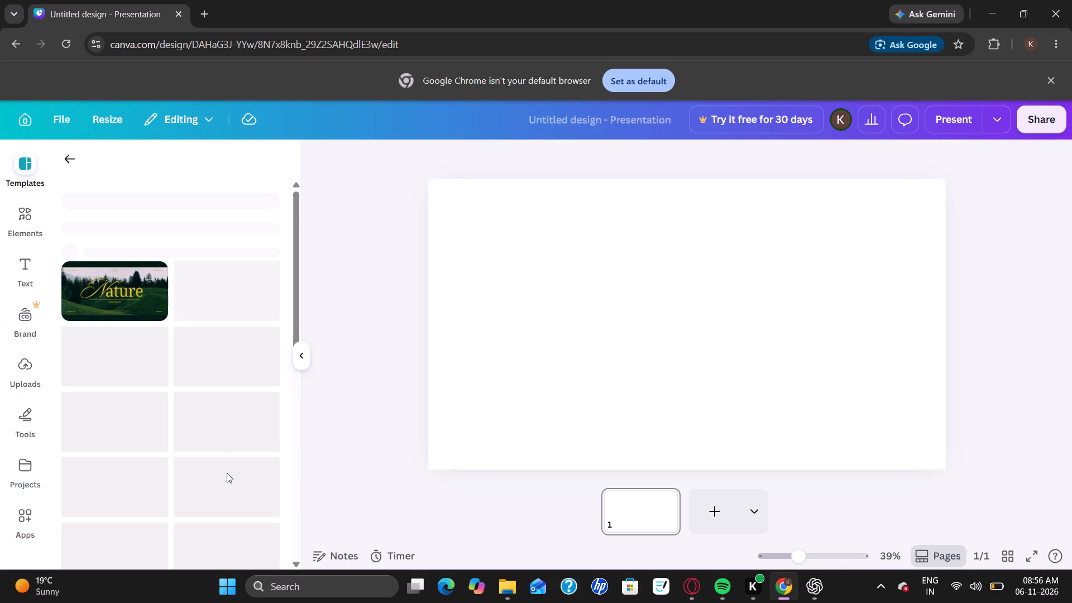
scroll(231, 444, "down", 1)
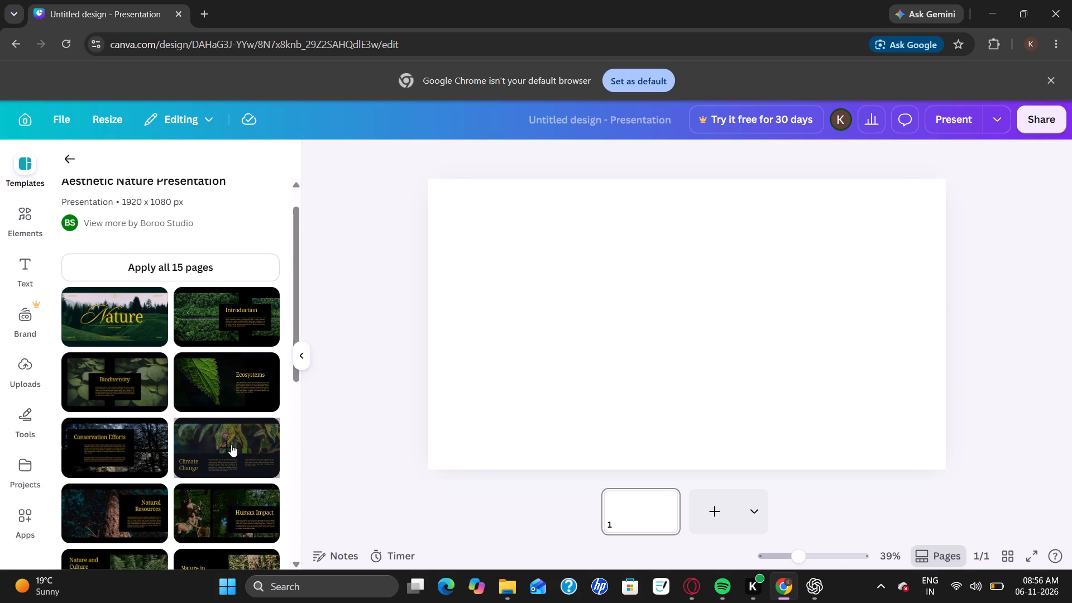
left_click(231, 444)
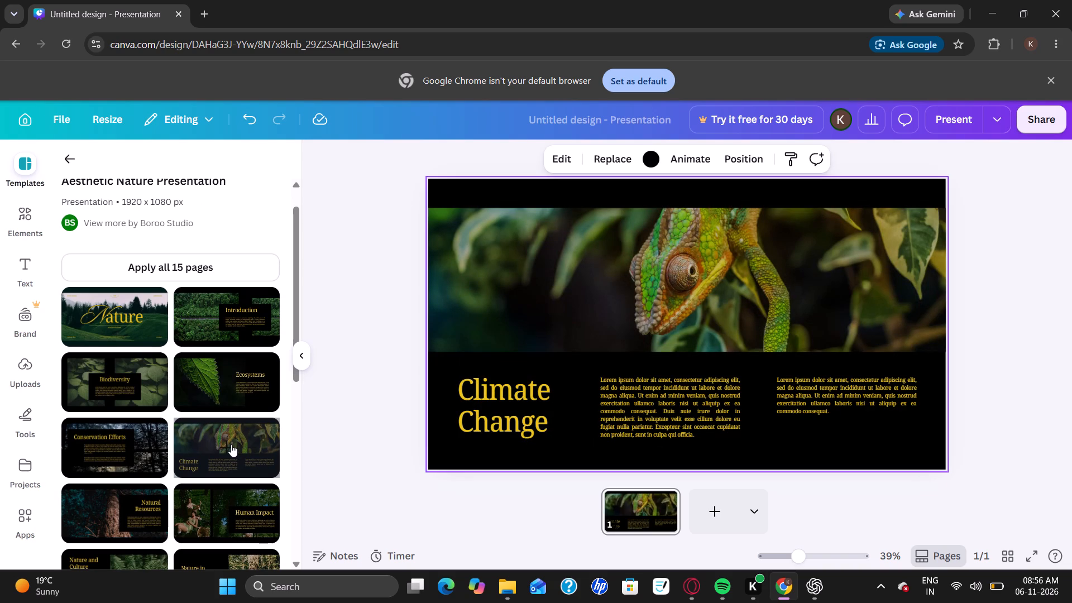
scroll(209, 427, "down", 1)
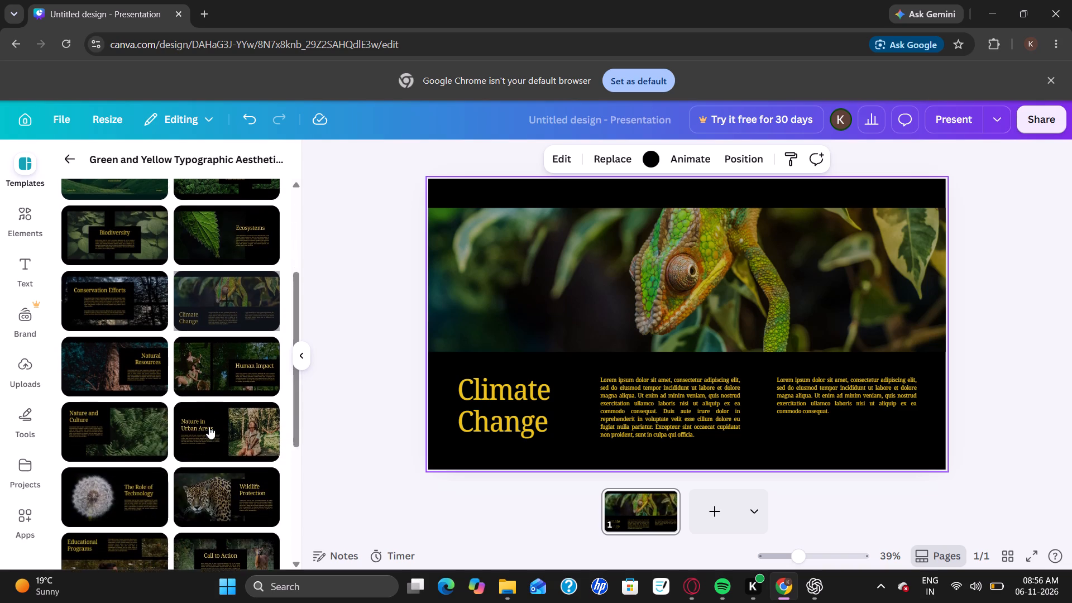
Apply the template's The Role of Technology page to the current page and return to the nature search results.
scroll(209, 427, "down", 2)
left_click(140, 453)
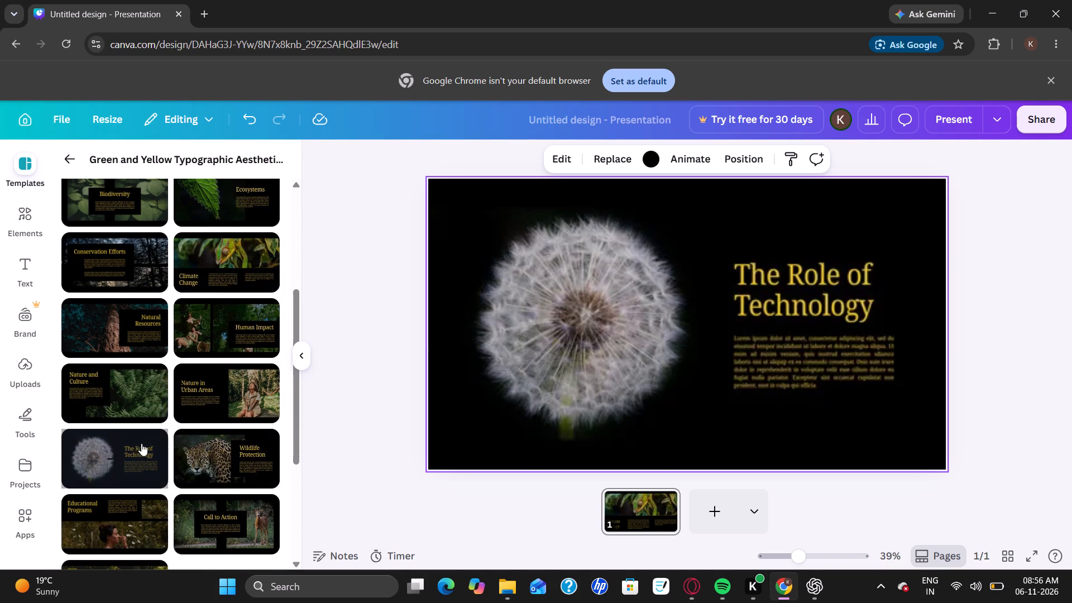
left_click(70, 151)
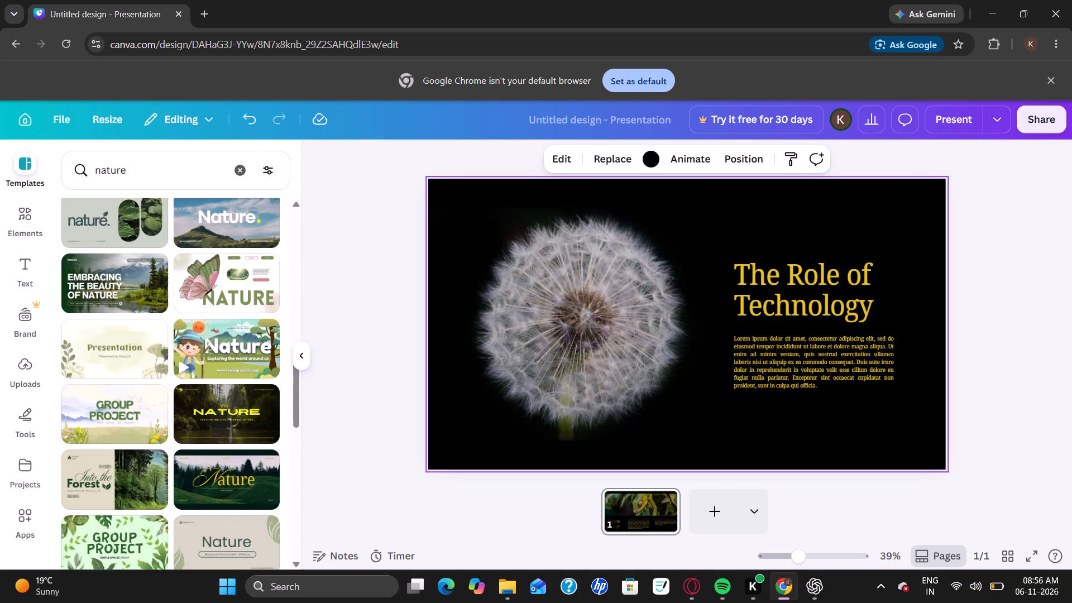
Browse the nature templates, preview the Pink Green Aesthetic Nature Presentation, and go back to the results.
scroll(219, 245, "up", 8)
scroll(219, 245, "down", 8)
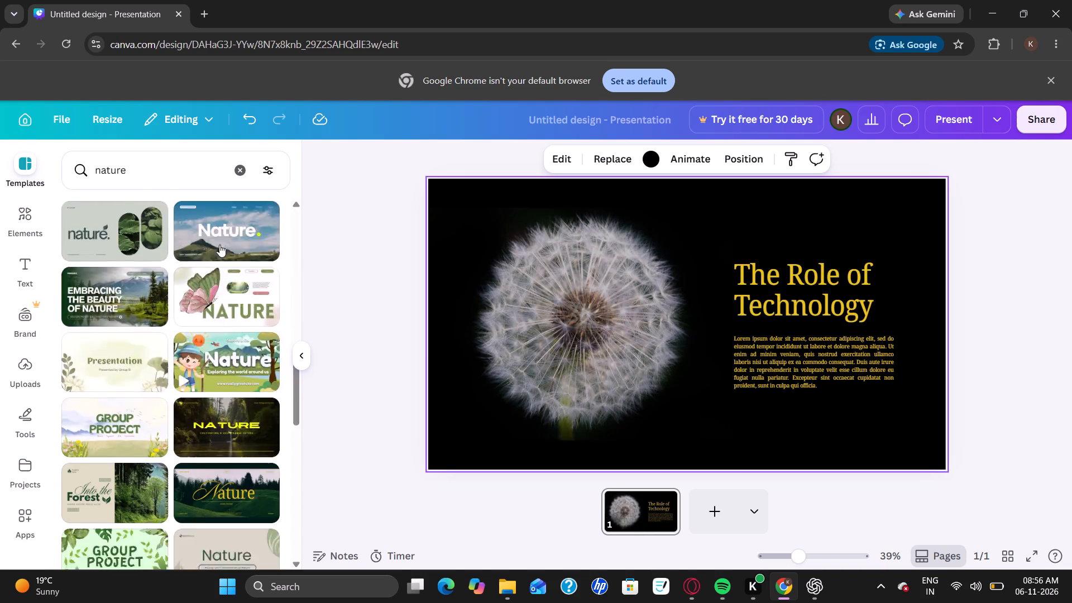
scroll(219, 245, "down", 1)
scroll(219, 245, "up", 2)
scroll(215, 317, "up", 1)
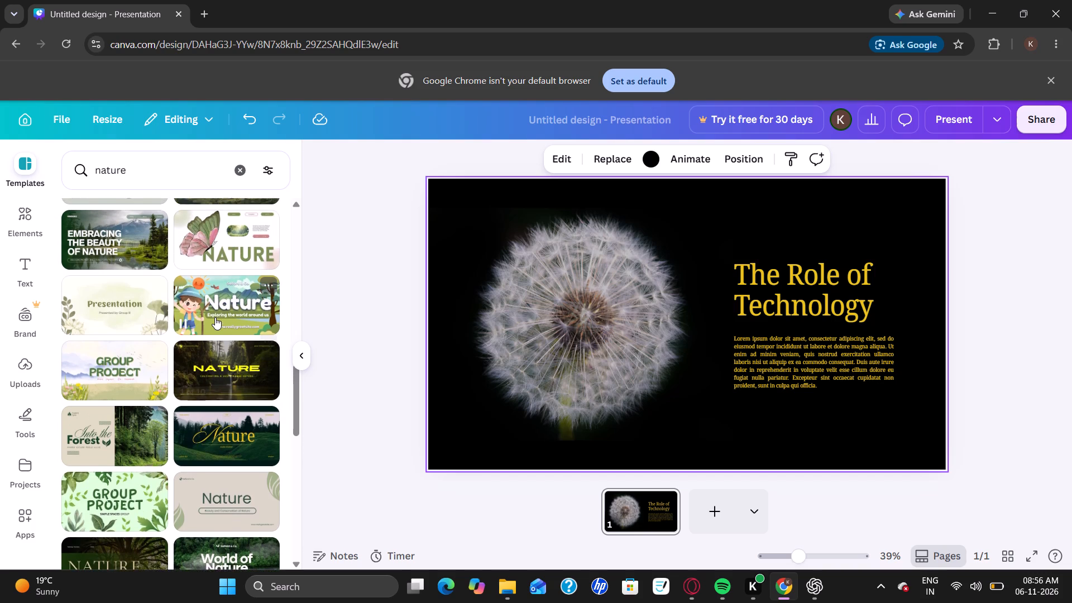
scroll(215, 317, "up", 1)
left_click(237, 238)
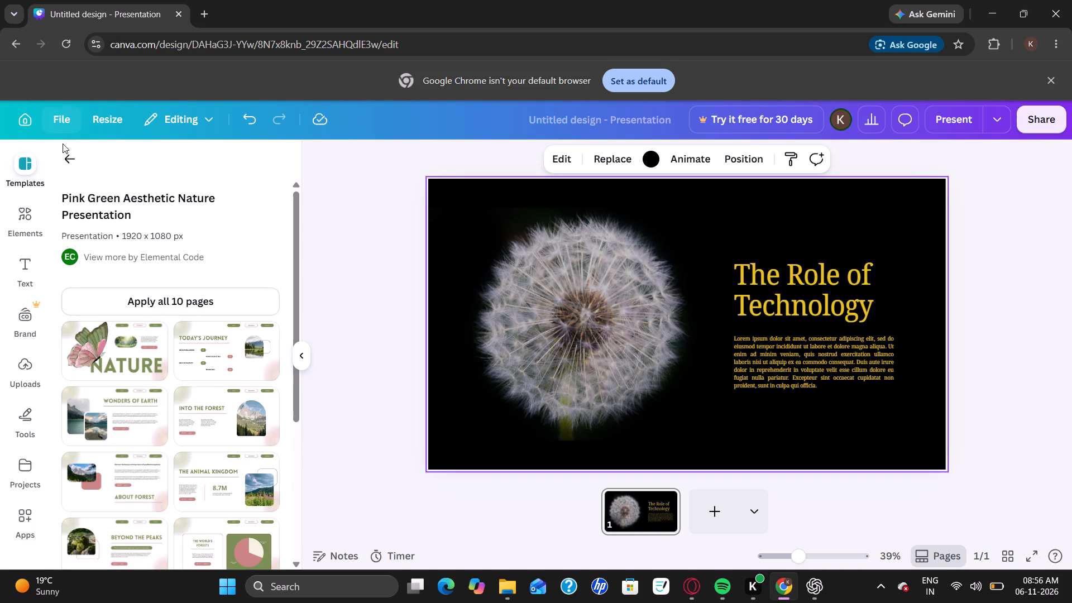
left_click(70, 159)
Review the Green Leaves Watercolor Presentation and the Green and White Watercolor Illustration Nature Presentation, then return to the results.
scroll(232, 313, "up", 8)
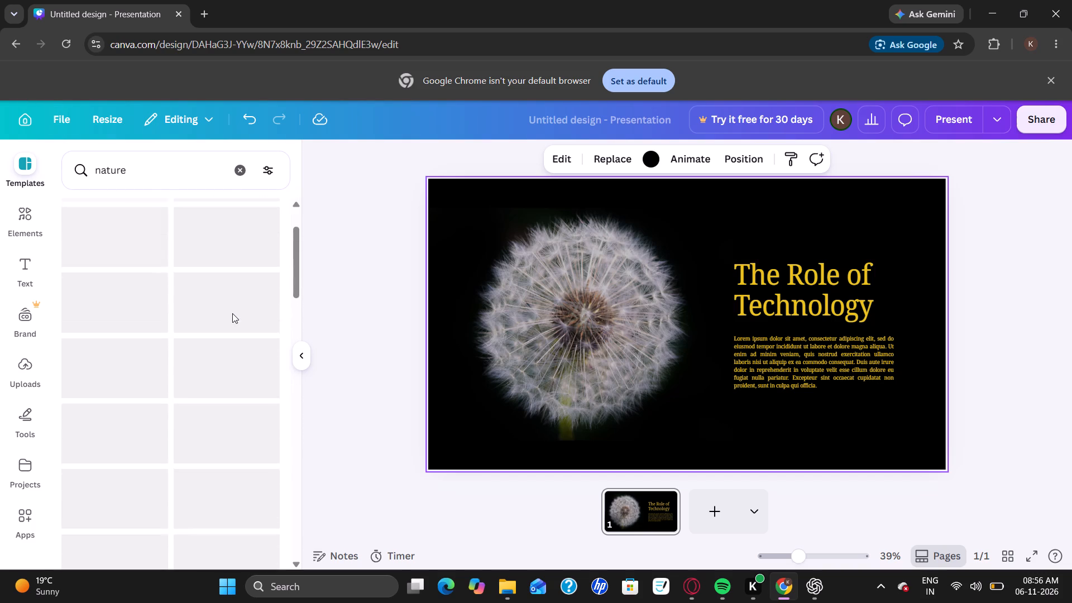
scroll(232, 313, "up", 7)
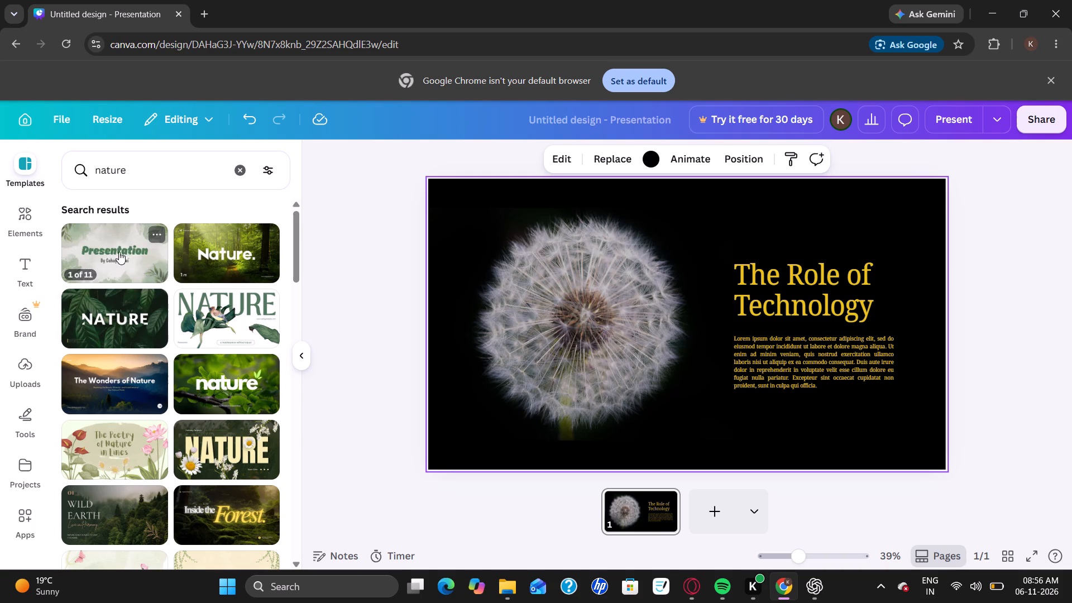
left_click(130, 265)
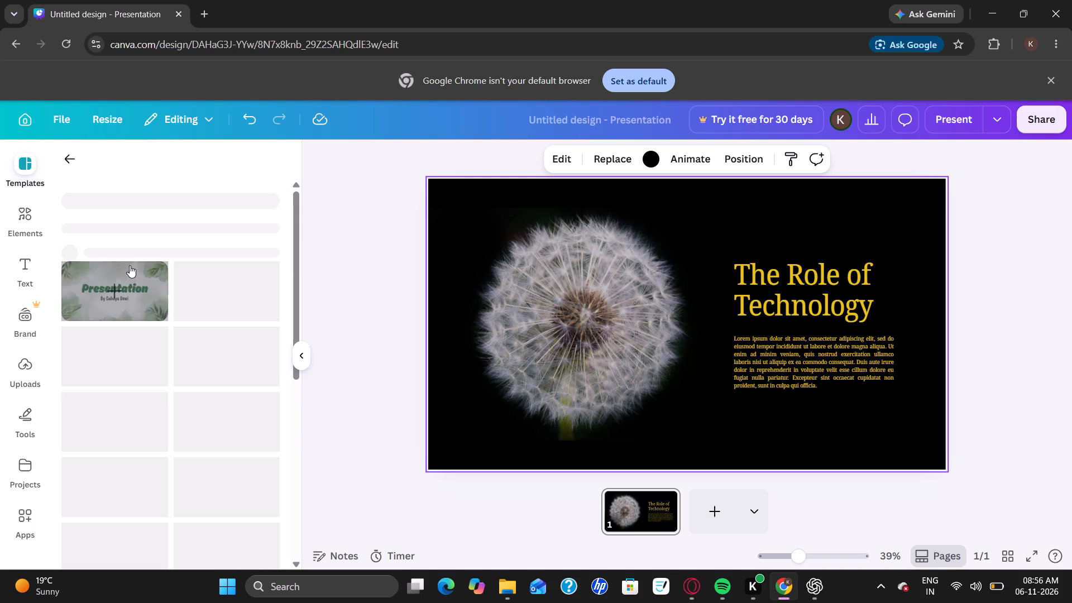
scroll(175, 352, "down", 1)
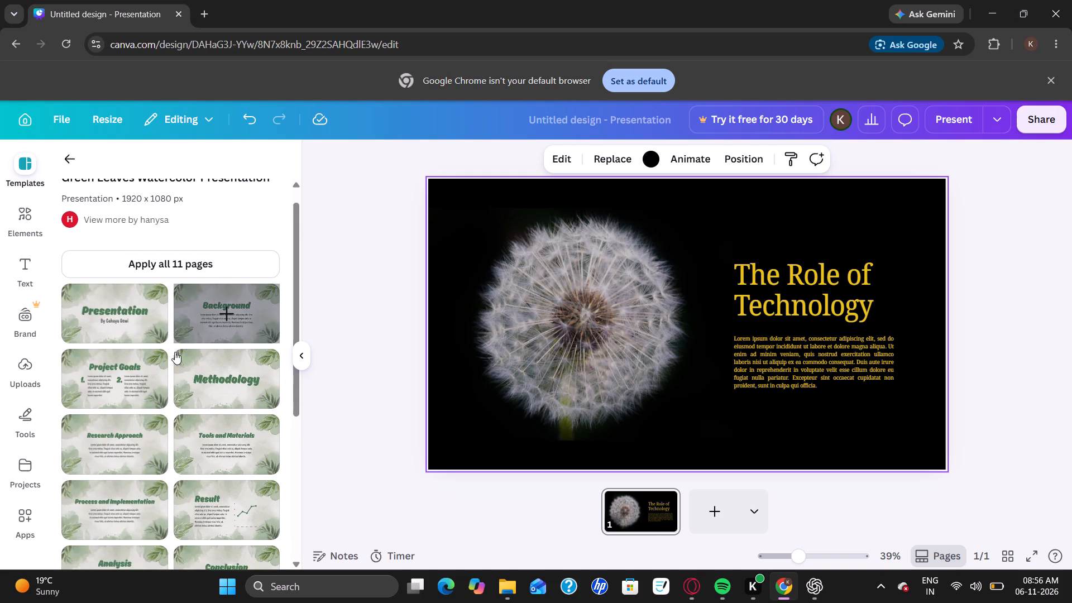
scroll(175, 352, "down", 1)
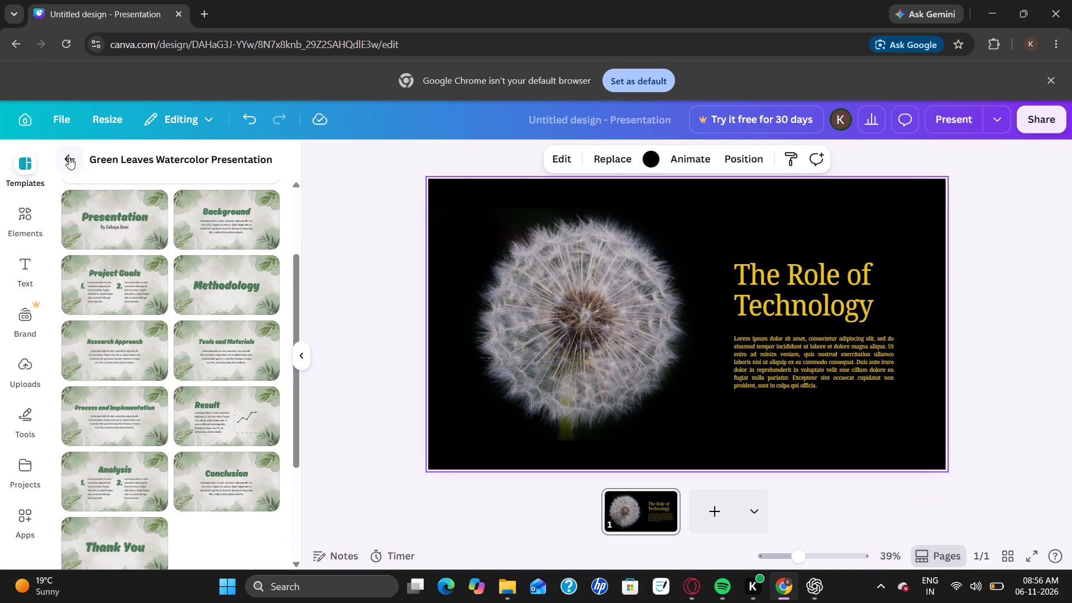
left_click(69, 157)
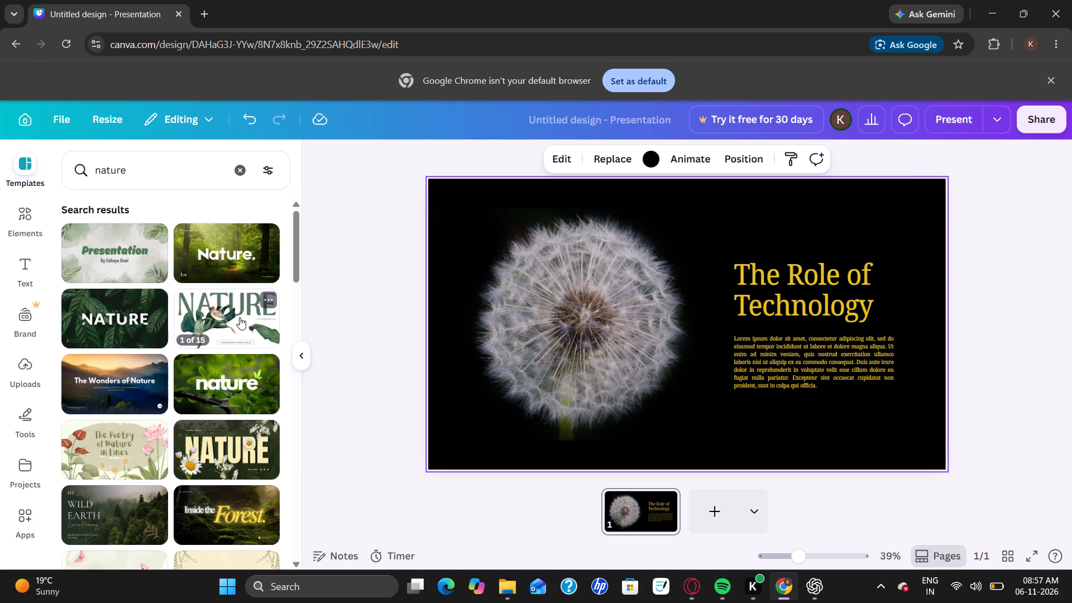
left_click(240, 317)
scroll(211, 332, "down", 1)
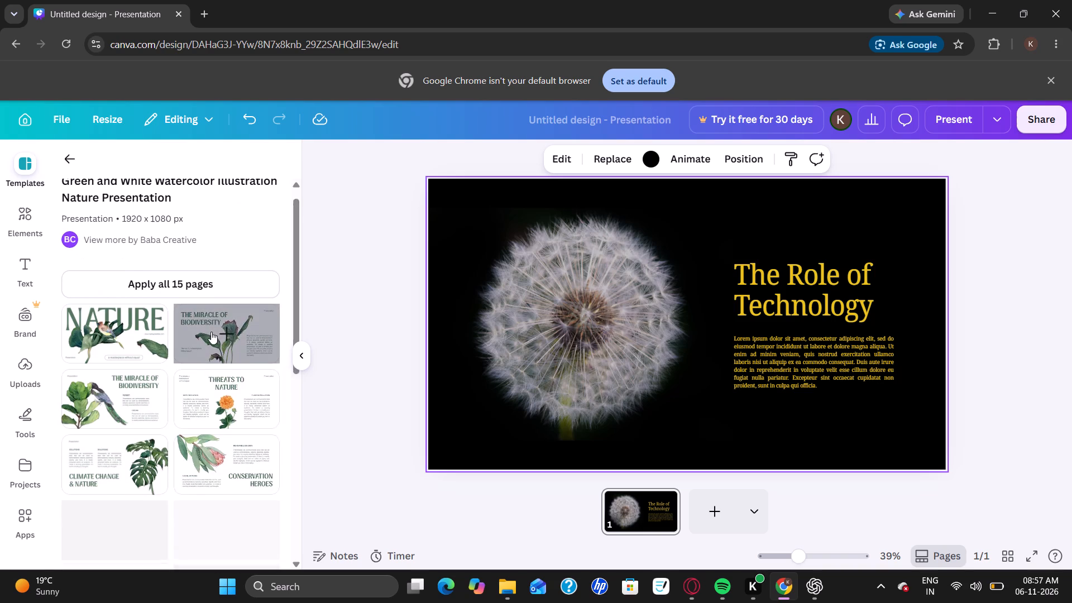
scroll(211, 332, "down", 4)
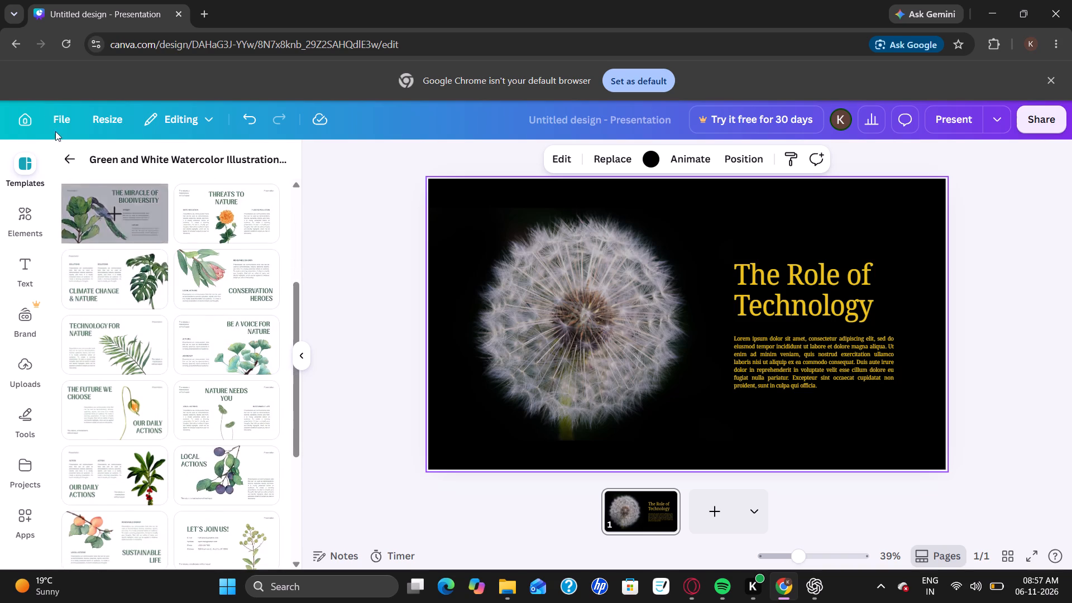
left_click(81, 157)
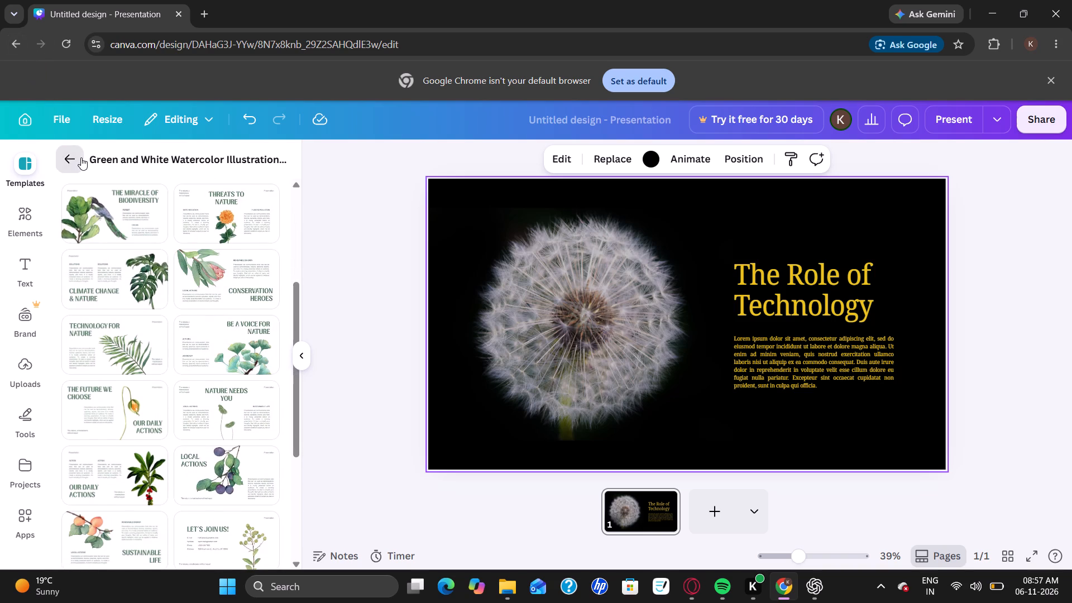
Open the Green Navy Modern Nature Presentation, review its pages, and go back to the results.
scroll(200, 339, "down", 1)
left_click(151, 366)
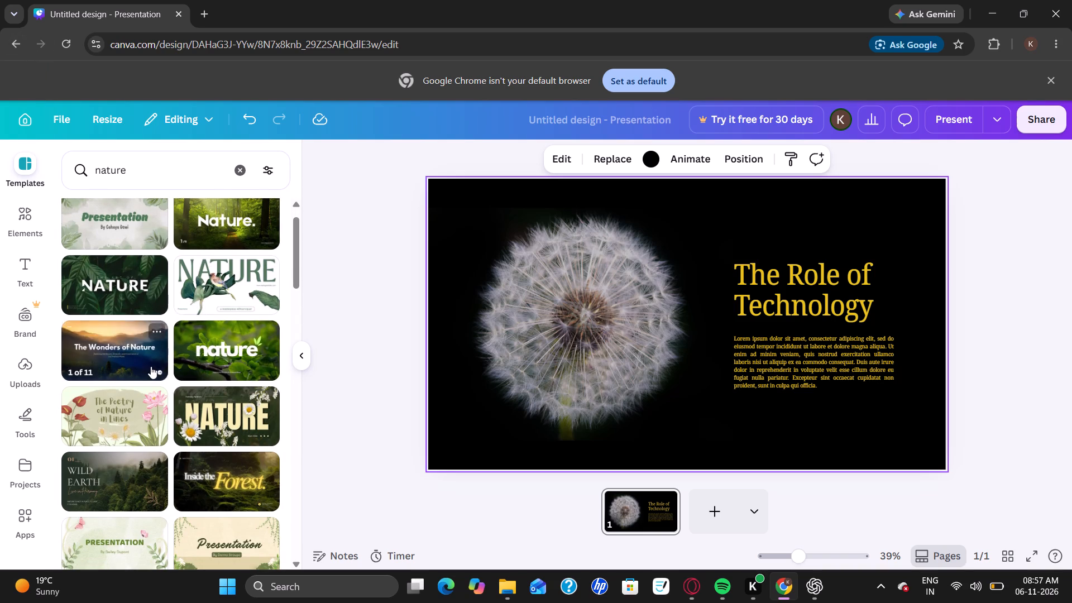
scroll(182, 362, "down", 1)
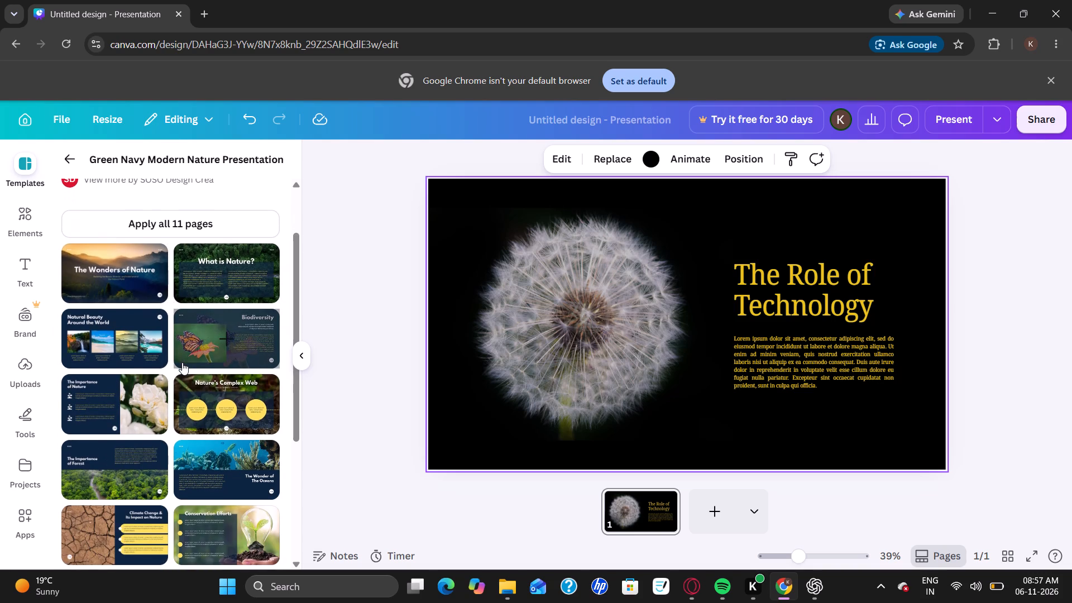
scroll(182, 362, "down", 2)
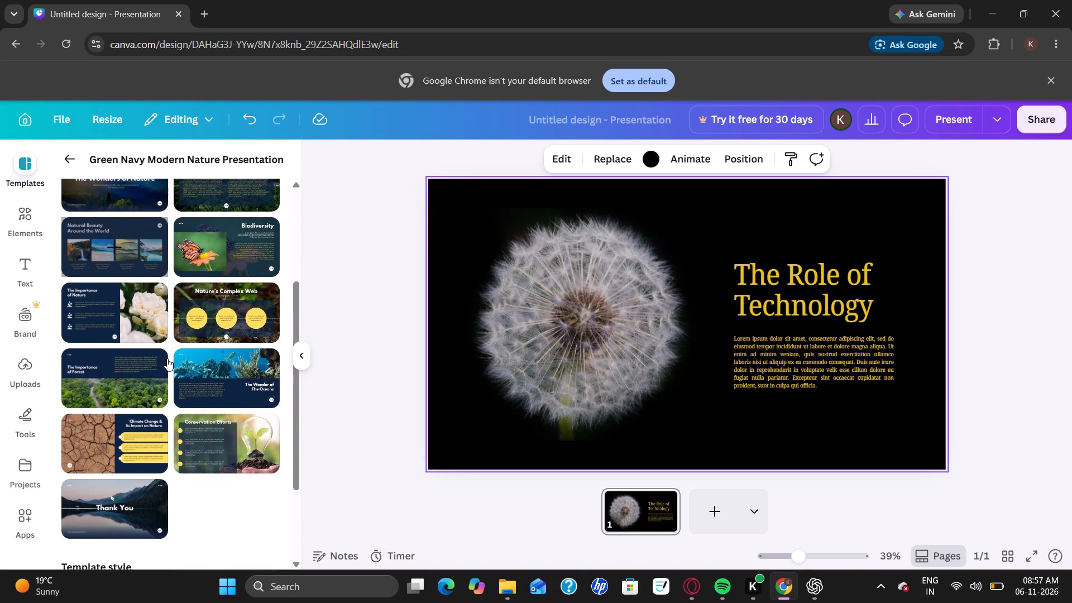
scroll(167, 358, "down", 1)
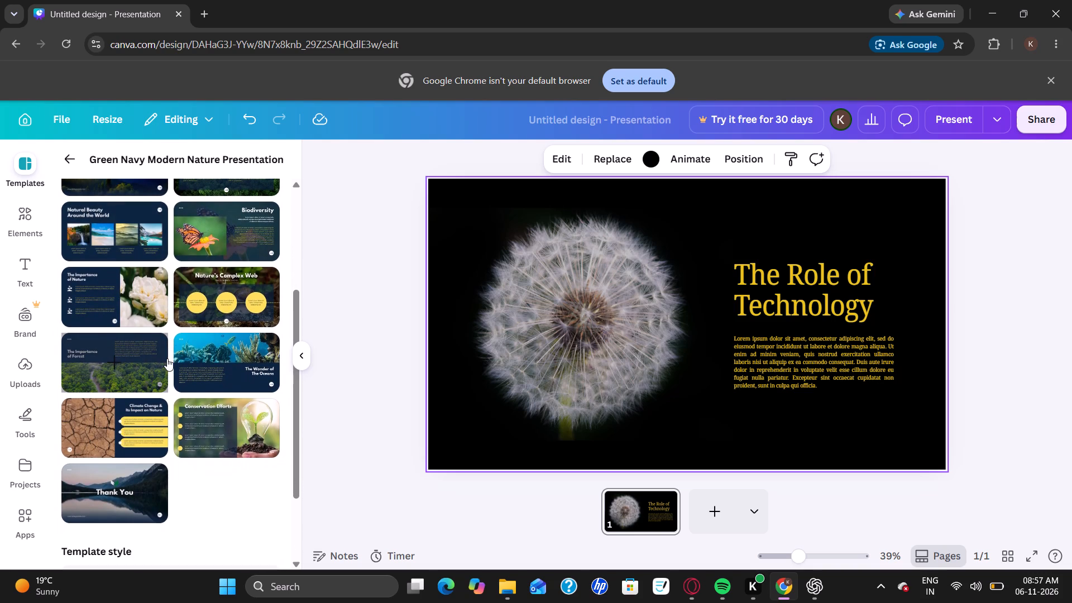
scroll(167, 358, "up", 4)
left_click(71, 158)
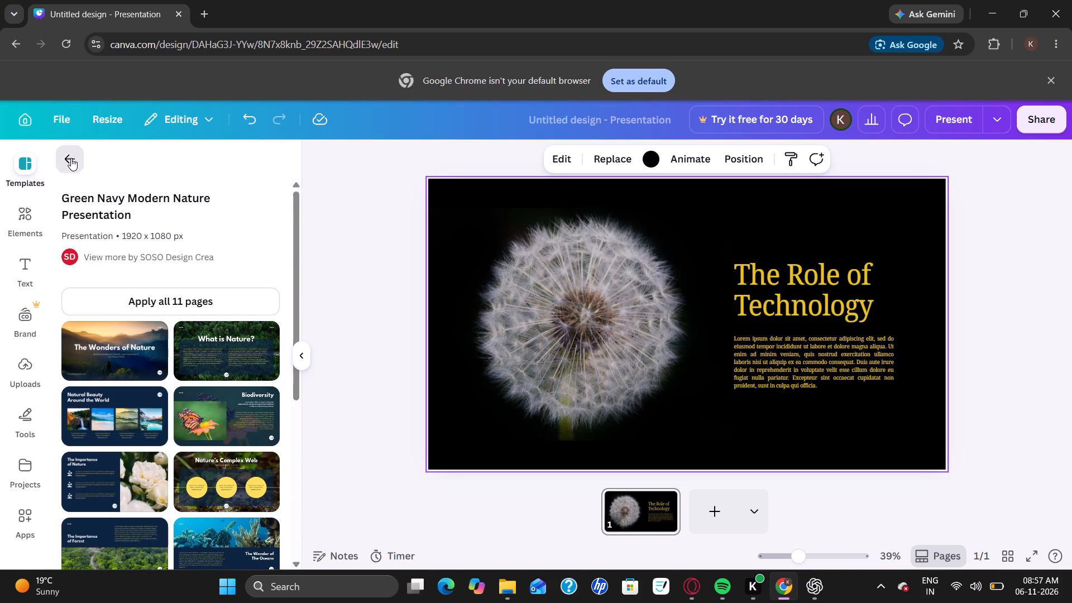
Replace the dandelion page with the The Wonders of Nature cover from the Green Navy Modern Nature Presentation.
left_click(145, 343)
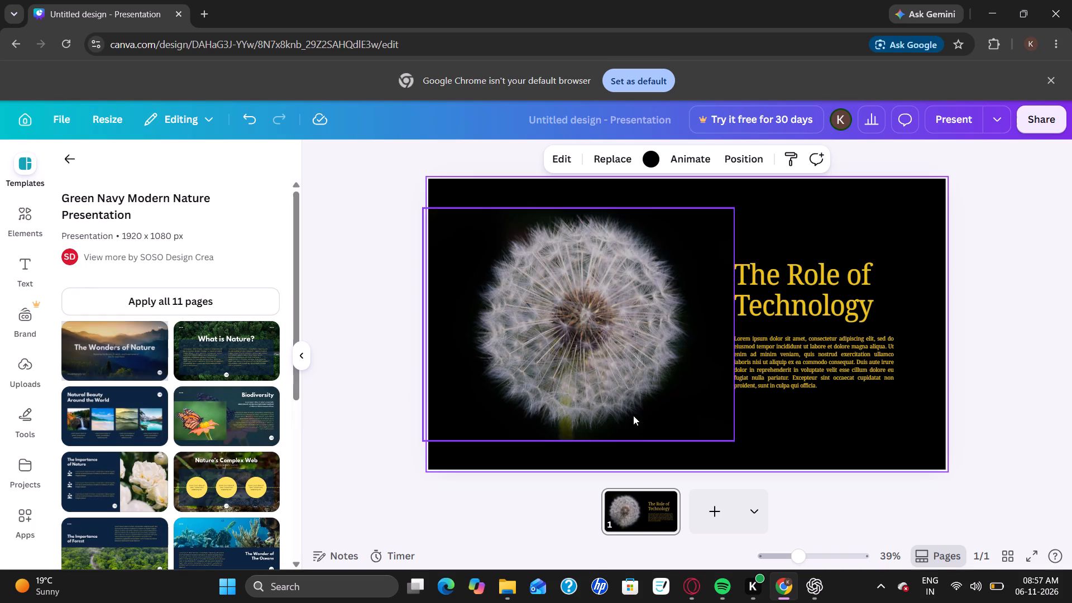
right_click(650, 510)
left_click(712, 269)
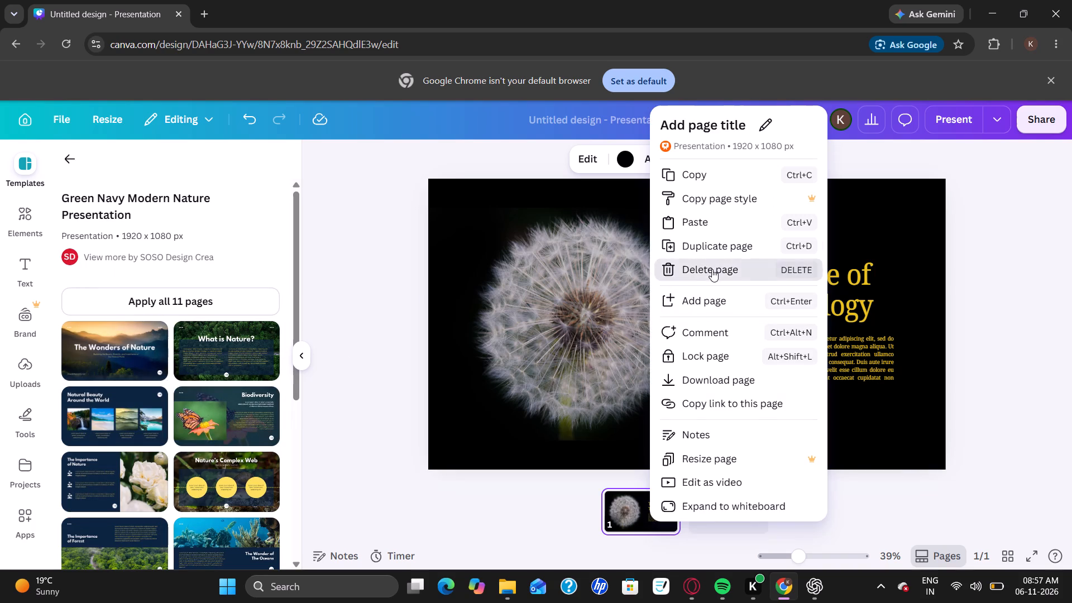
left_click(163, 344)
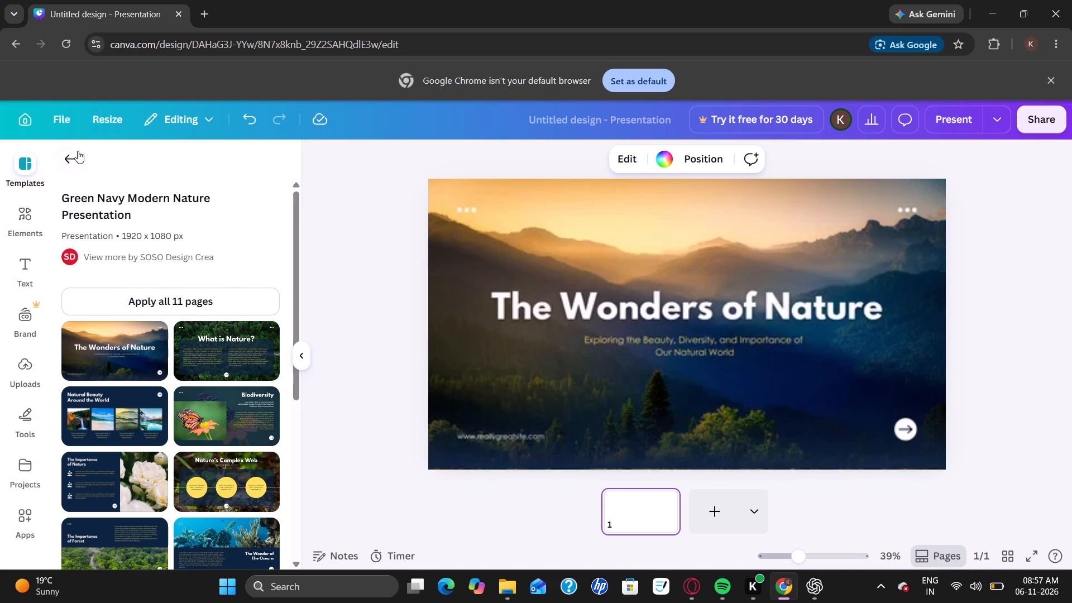
Open the Green Beige Bold Floral Nature Presentation template and apply its NATURE cover to the current page.
left_click(70, 156)
scroll(158, 317, "up", 1)
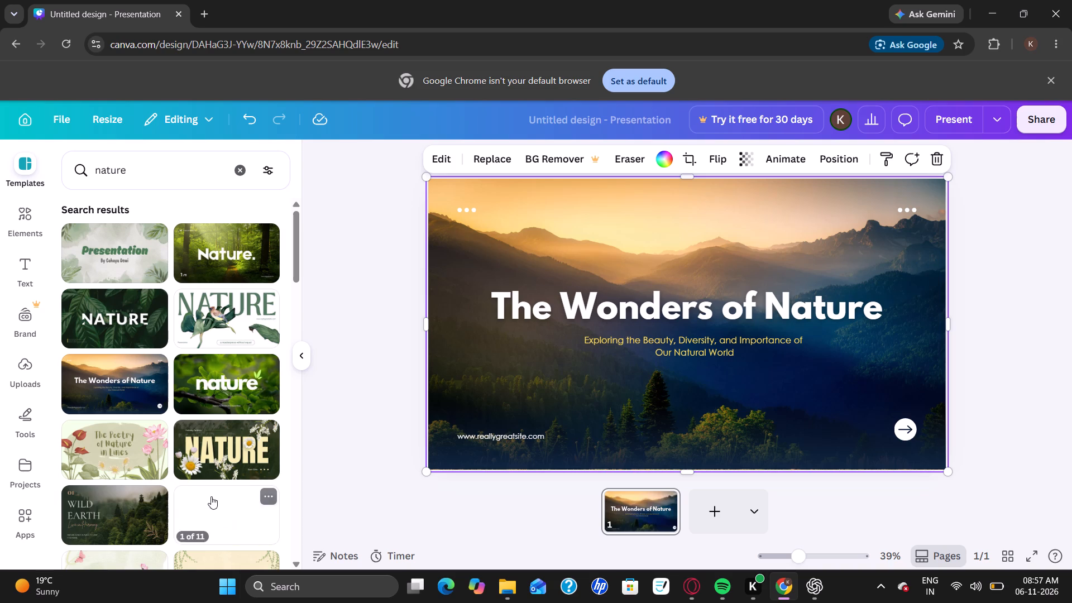
left_click(253, 459)
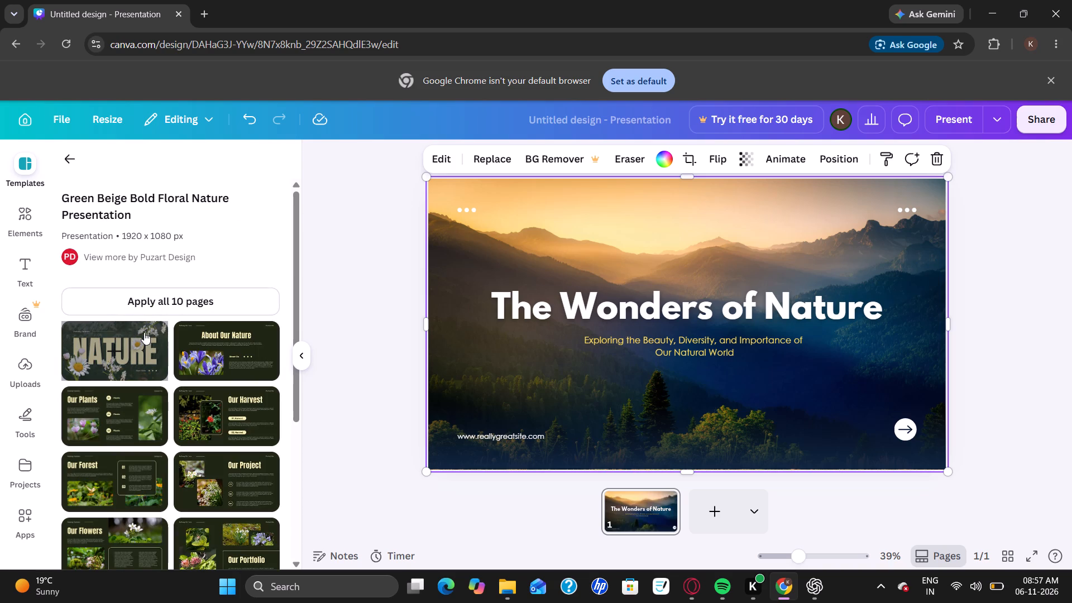
left_click(109, 351)
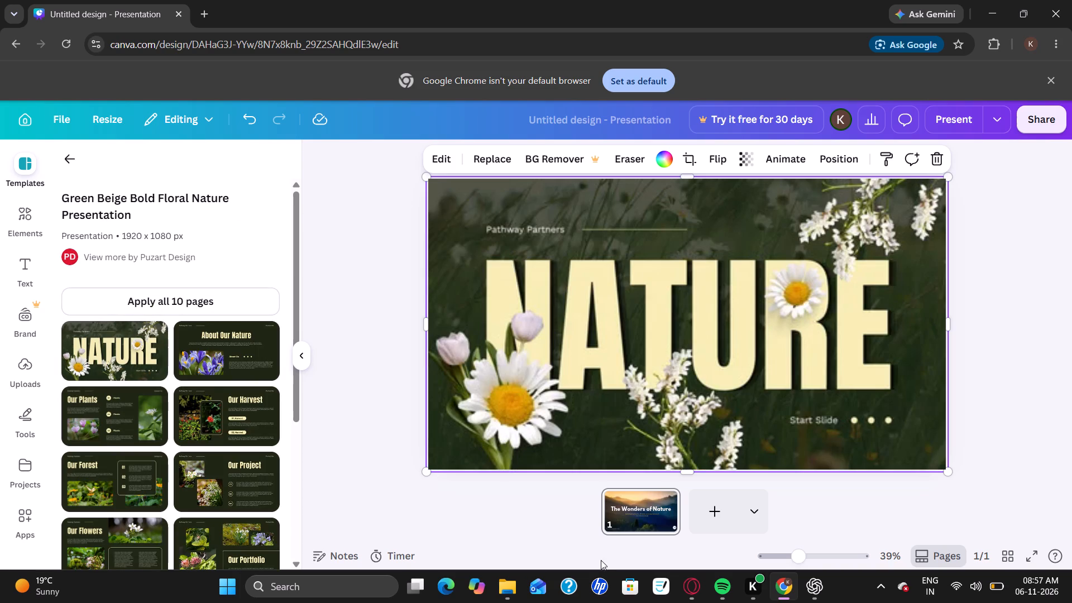
right_click(648, 518)
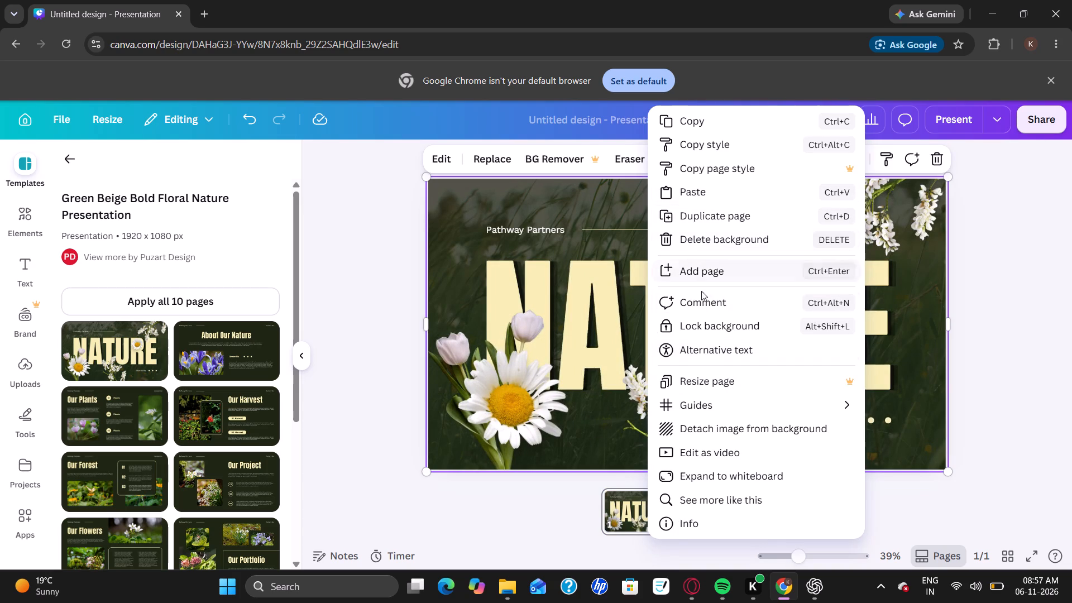
left_click(580, 424)
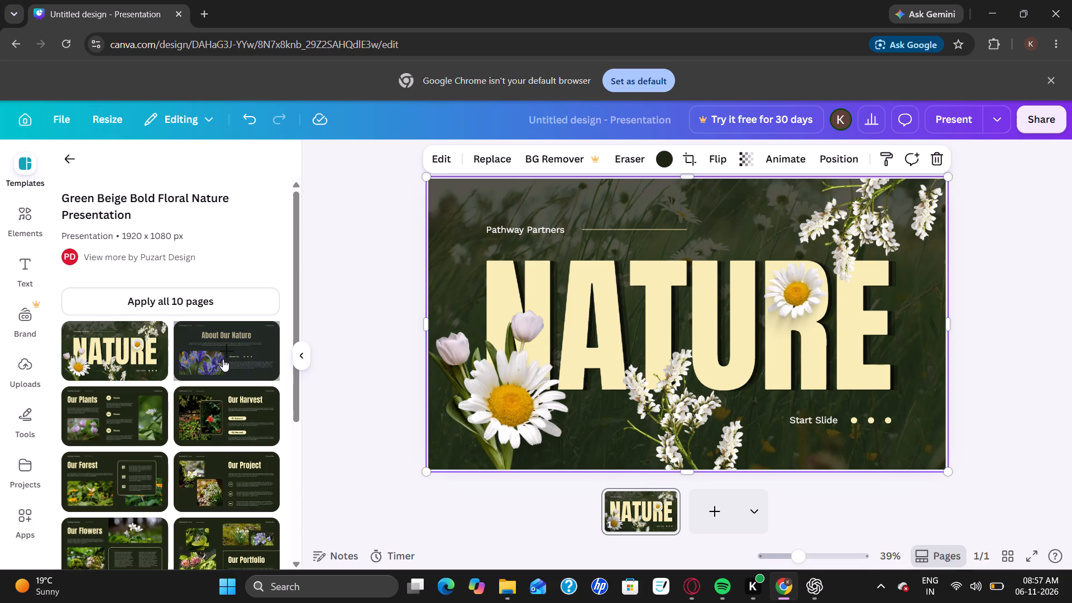
Clear the large NATURE title text on the cover, keeping its text box active.
double_click(716, 352)
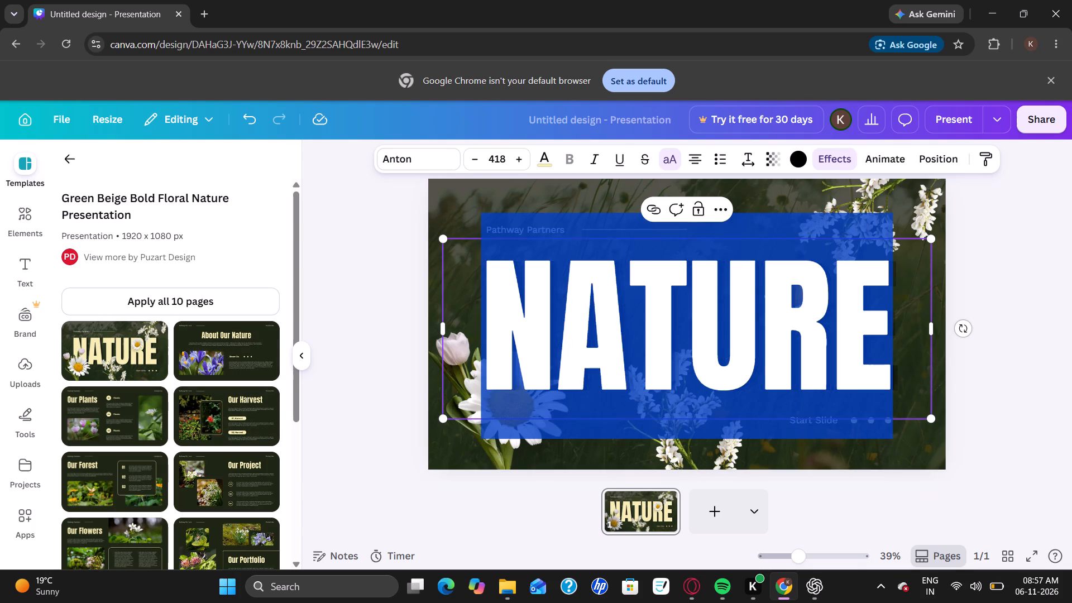
key("equal")
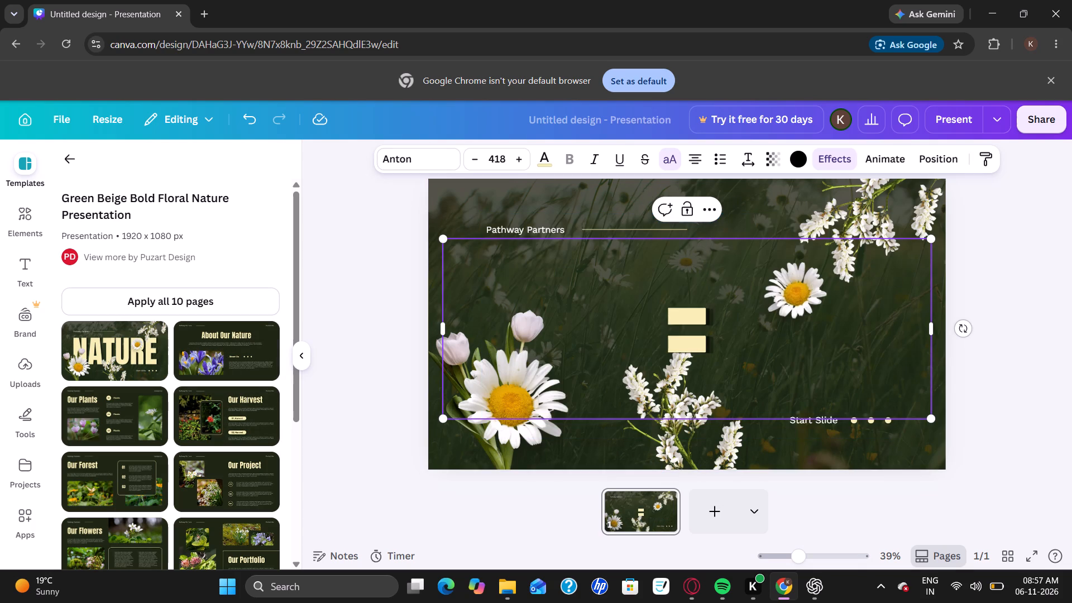
key("BackSpace")
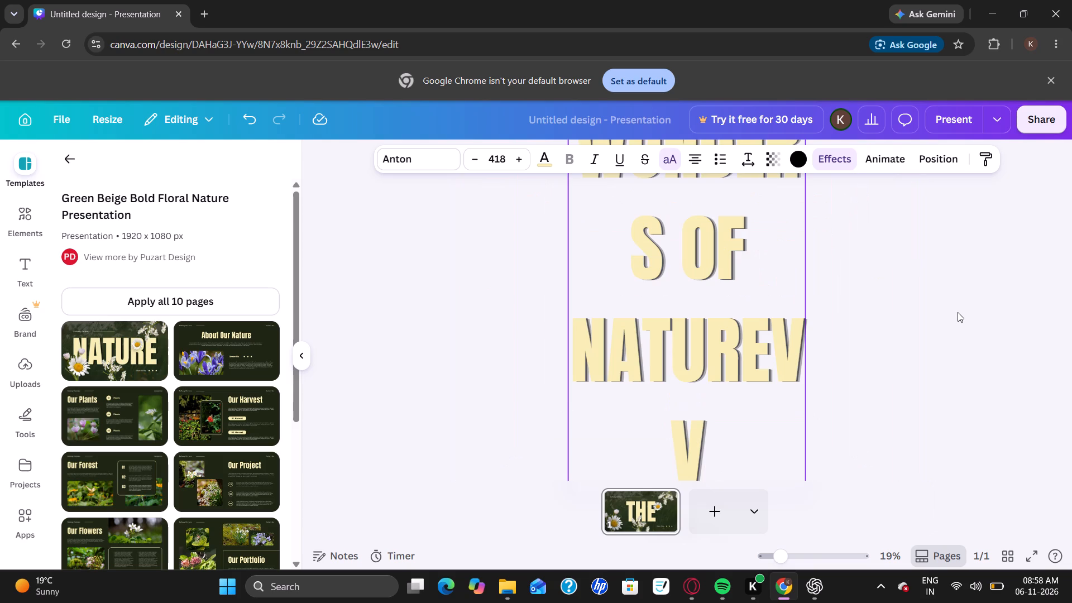
left_click(851, 281)
scroll(662, 280, "up", 4)
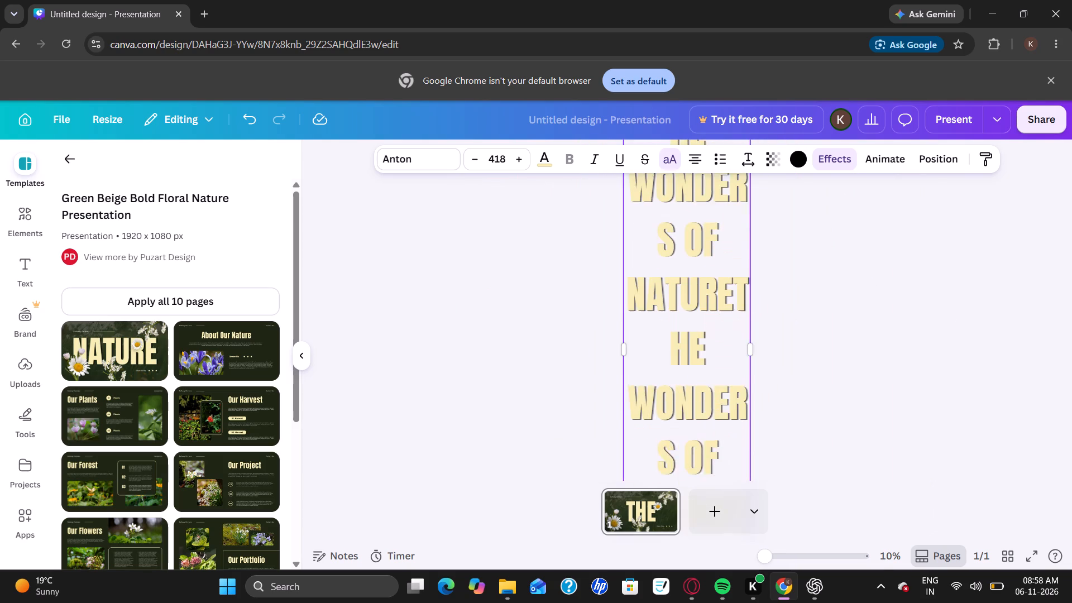
scroll(662, 280, "up", 6)
left_click(773, 298)
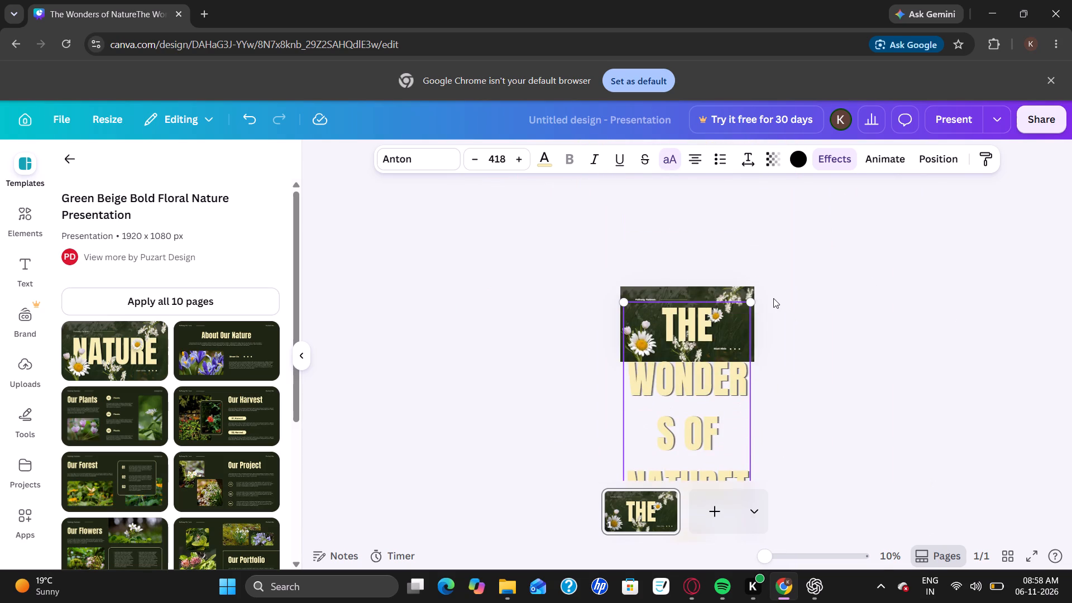
left_click(773, 298)
left_click(696, 320)
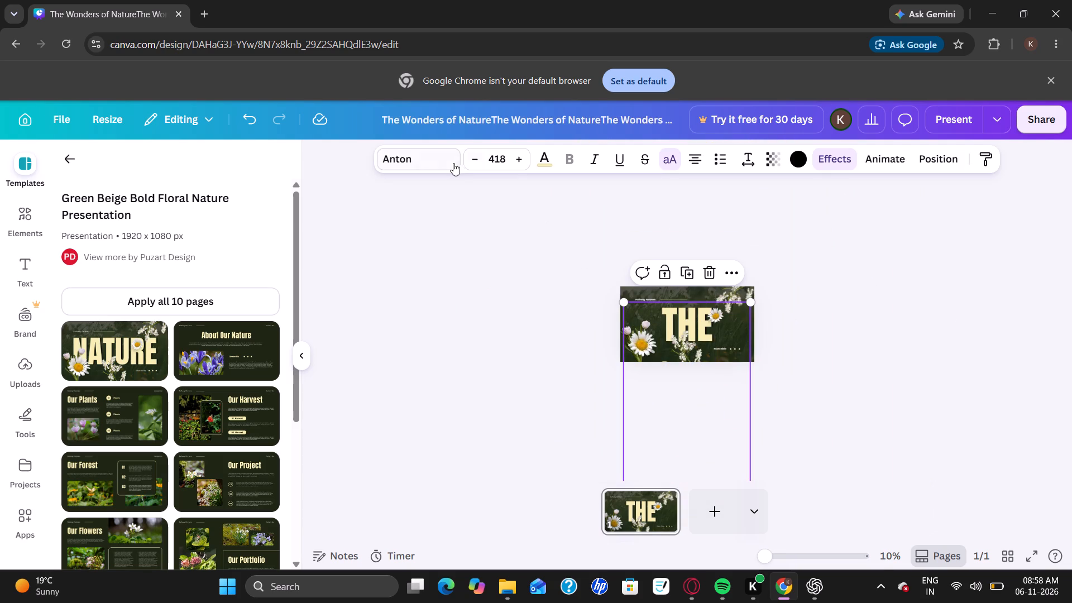
left_click(475, 157)
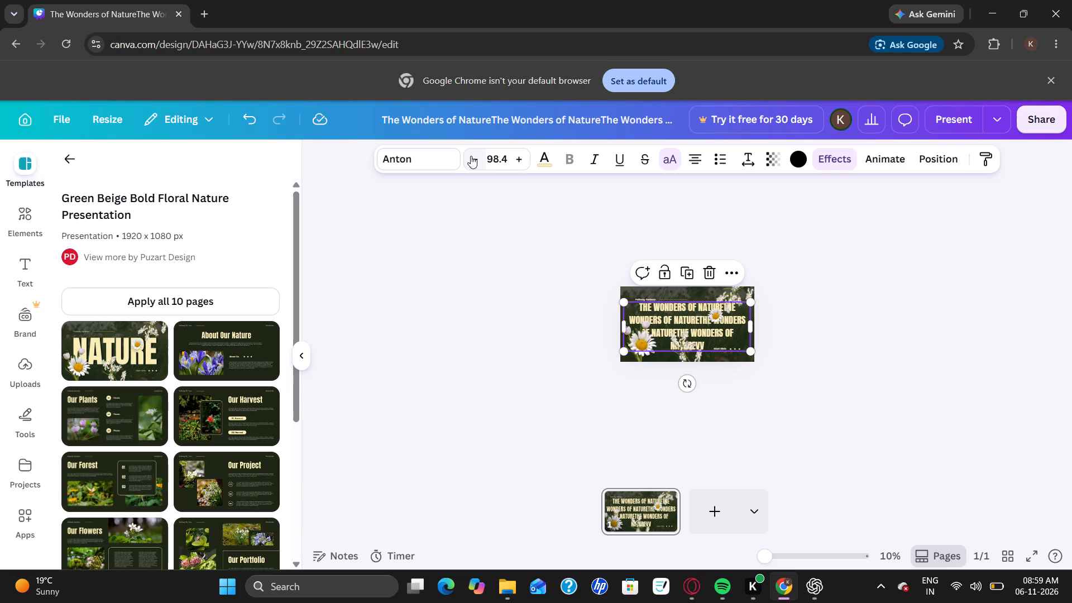
left_click(478, 160)
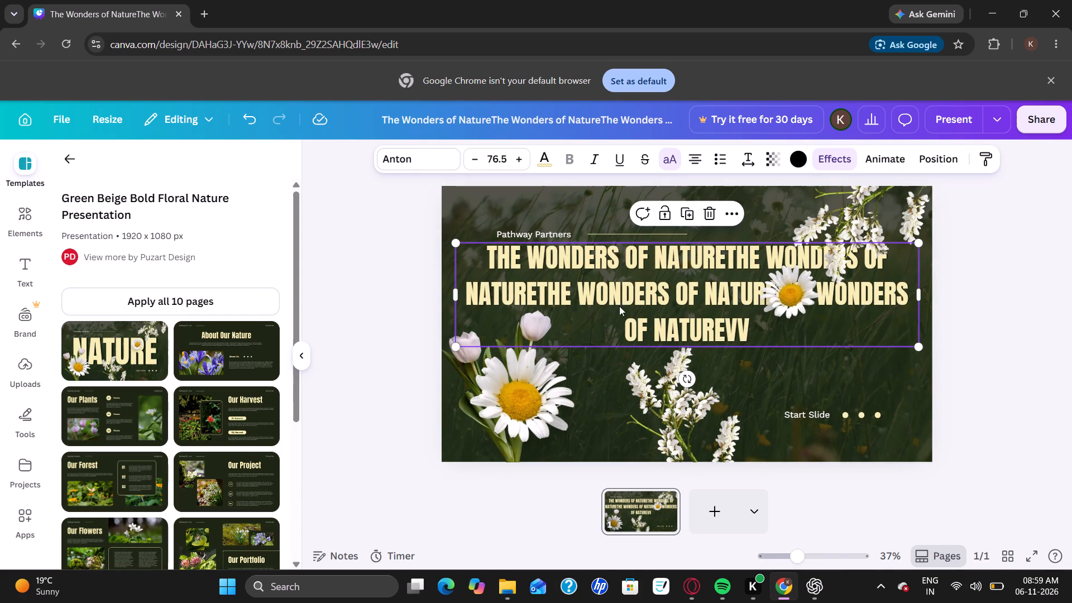
Delete the repeated text and stray letters from the title, leaving a single "The Wonders of Nature".
double_click(761, 329)
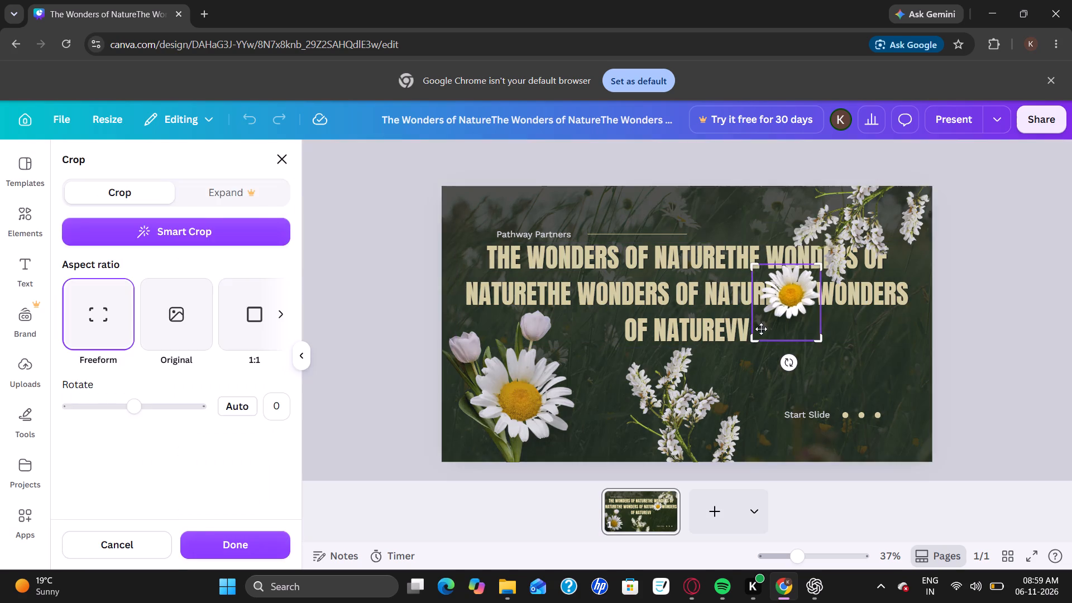
double_click(741, 331)
left_click(750, 331)
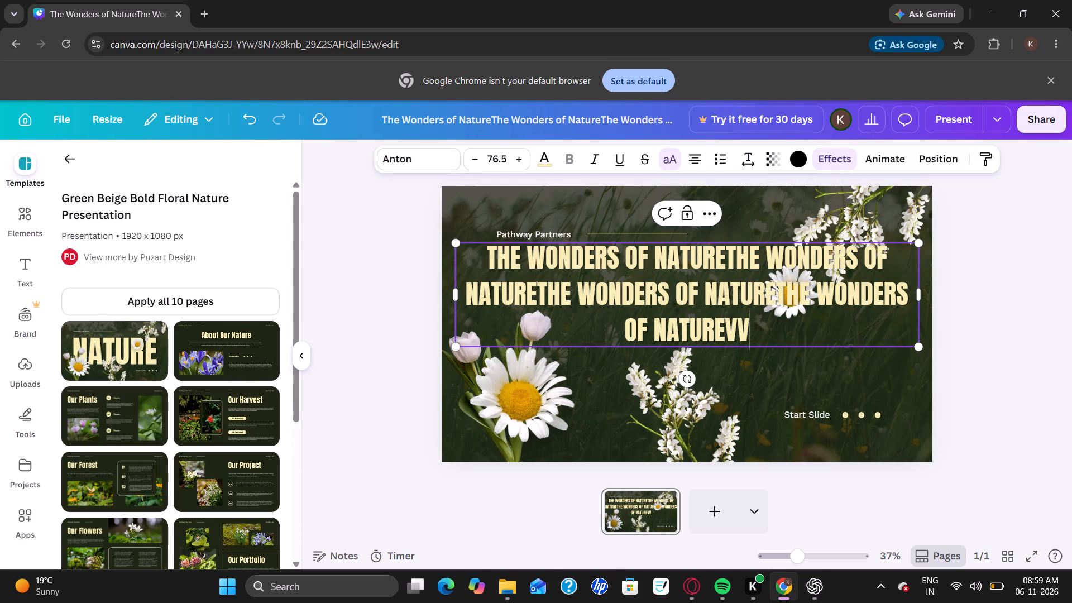
key("BackSpace")
key("BackSpace")
key("BackSpace")
key("BackSpace")
key("BackSpace")
key("BackSpace")
key("BackSpace")
key("BackSpace")
key("BackSpace")
key("BackSpace")
key("BackSpace")
key("BackSpace")
key("BackSpace")
key("BackSpace")
key("BackSpace")
key("BackSpace")
key("BackSpace")
key("BackSpace")
key("BackSpace")
key("BackSpace")
key("BackSpace")
key("BackSpace")
key("BackSpace")
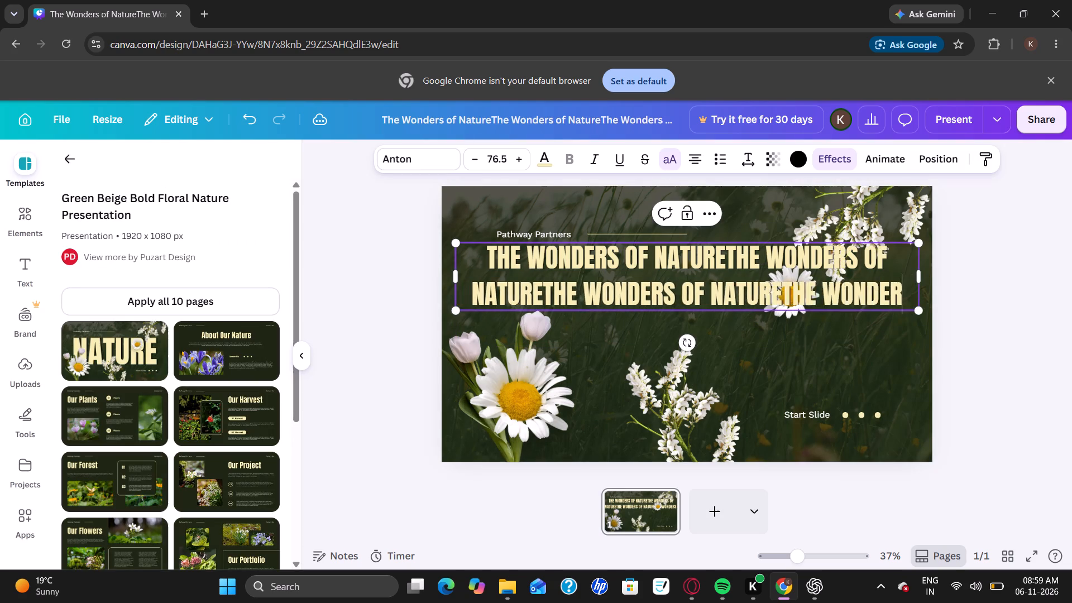
key("BackSpace")
key("BackSpace")
key("BackSpace")
key("BackSpace")
key("BackSpace")
key("BackSpace")
key("BackSpace")
key("BackSpace")
key("BackSpace")
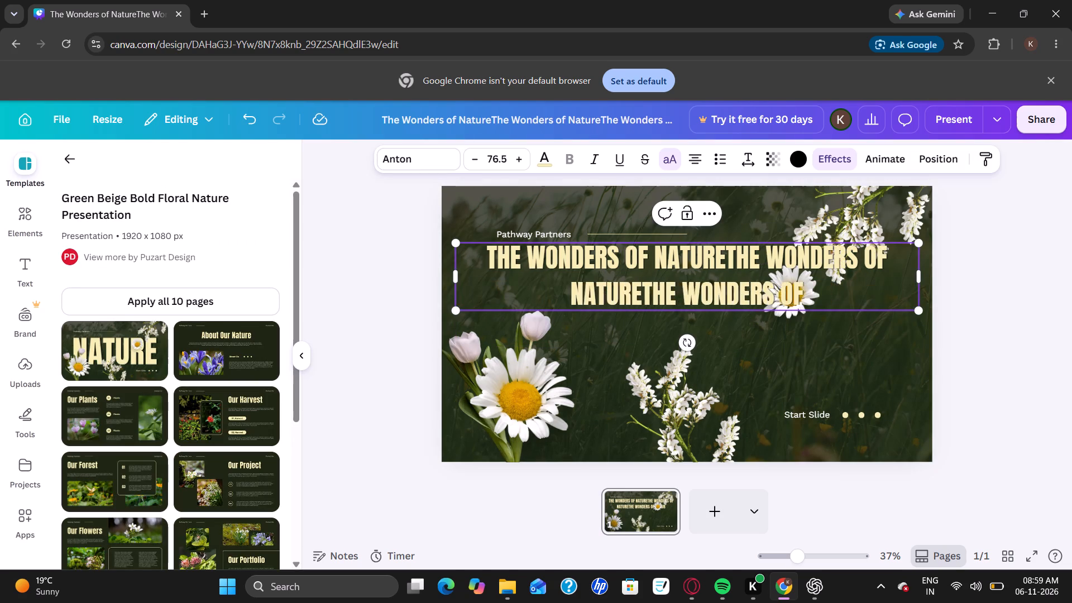
key("BackSpace")
key("BackSpace")
key("BackSpace")
key("BackSpace")
key("BackSpace")
key("BackSpace")
key("BackSpace")
key("BackSpace")
key("BackSpace")
key("BackSpace")
key("BackSpace")
key("BackSpace")
key("BackSpace")
key("BackSpace")
key("BackSpace")
key("BackSpace")
key("BackSpace")
key("BackSpace")
key("BackSpace")
key("BackSpace")
key("BackSpace")
key("BackSpace")
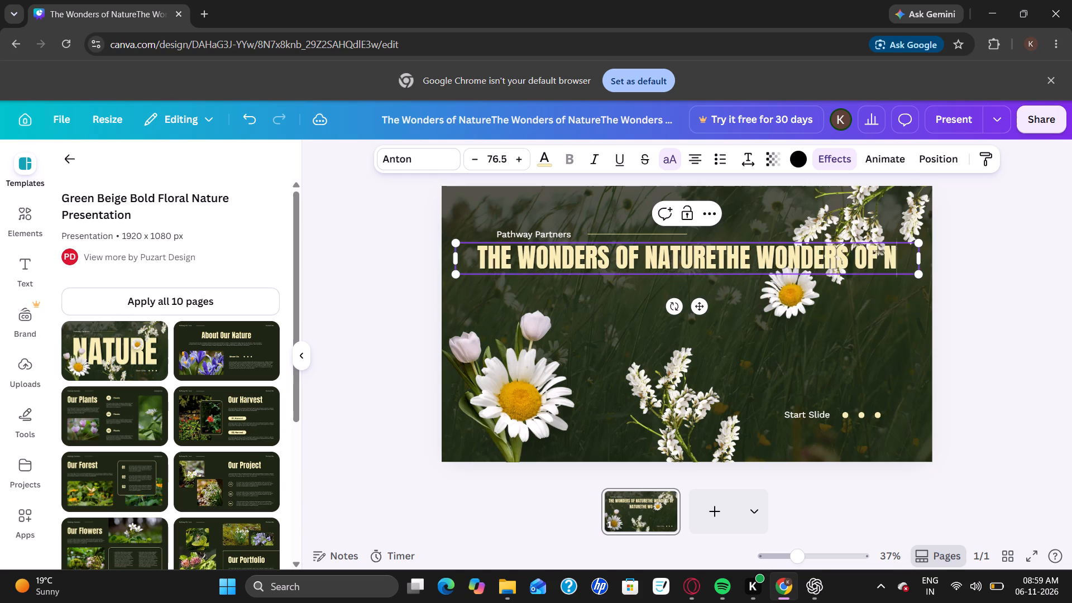
key("BackSpace")
key("BackSpace")
key("BackSpace")
key("BackSpace")
key("BackSpace")
key("BackSpace")
key("BackSpace")
key("BackSpace")
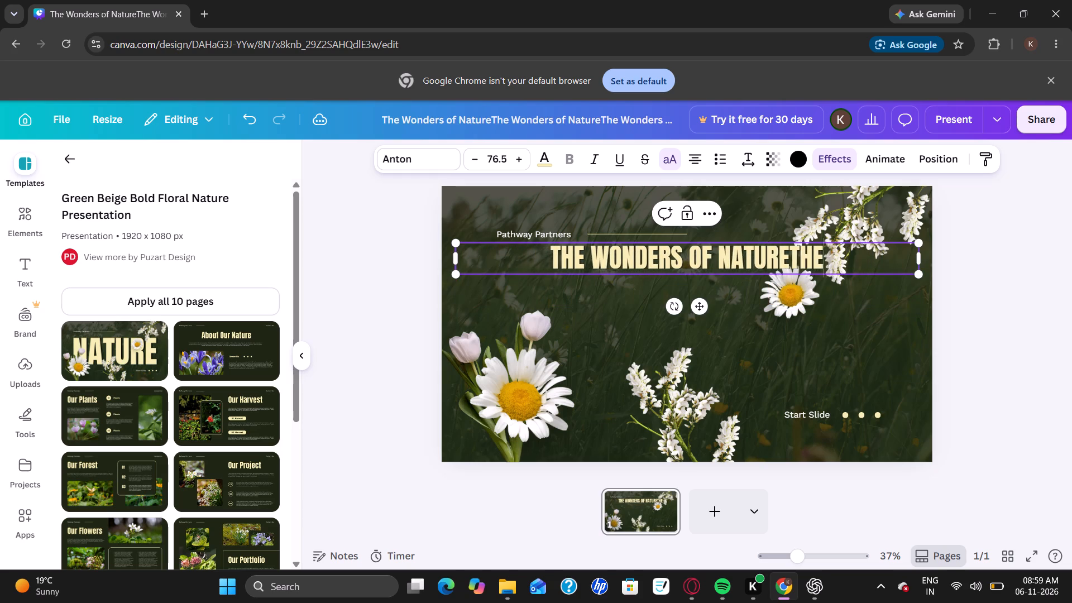
key("BackSpace")
key("BackSpace")
key("BackSpace")
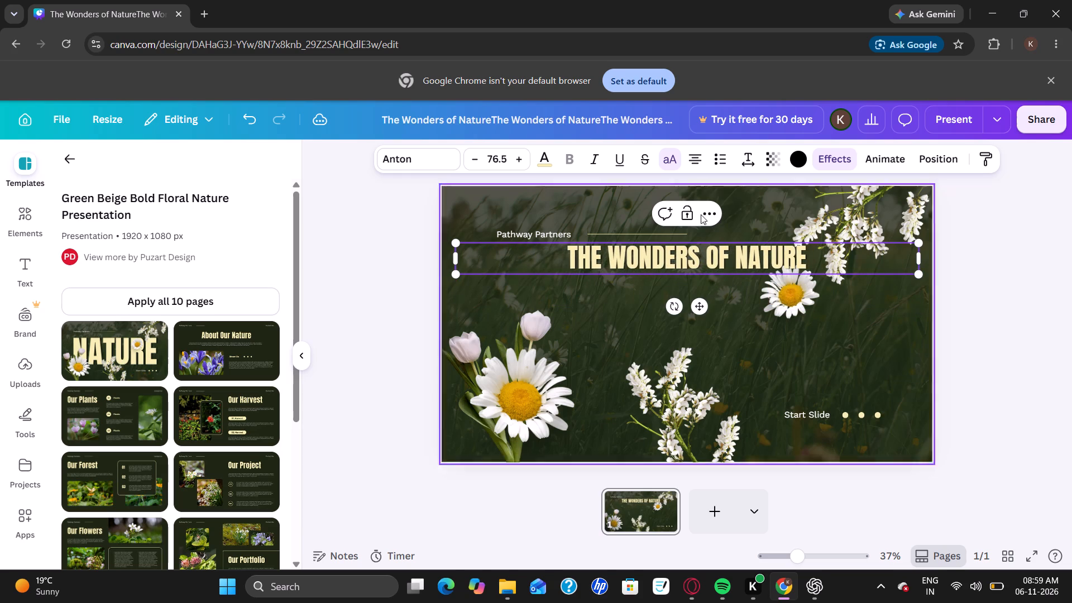
Increase the title's font size to 135.
triple_click(521, 151)
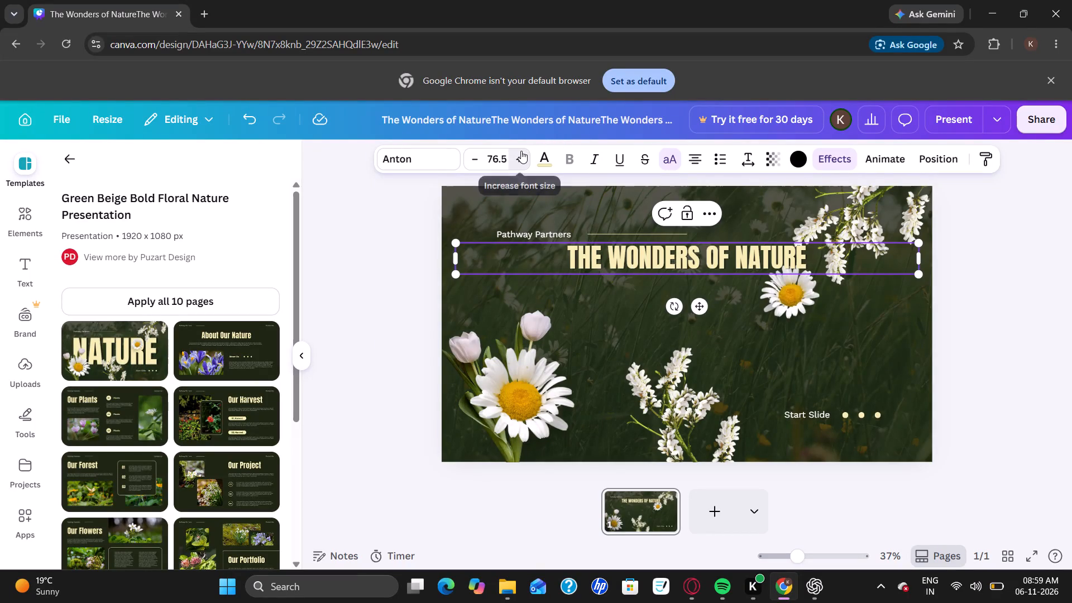
triple_click(521, 151)
left_click(521, 151)
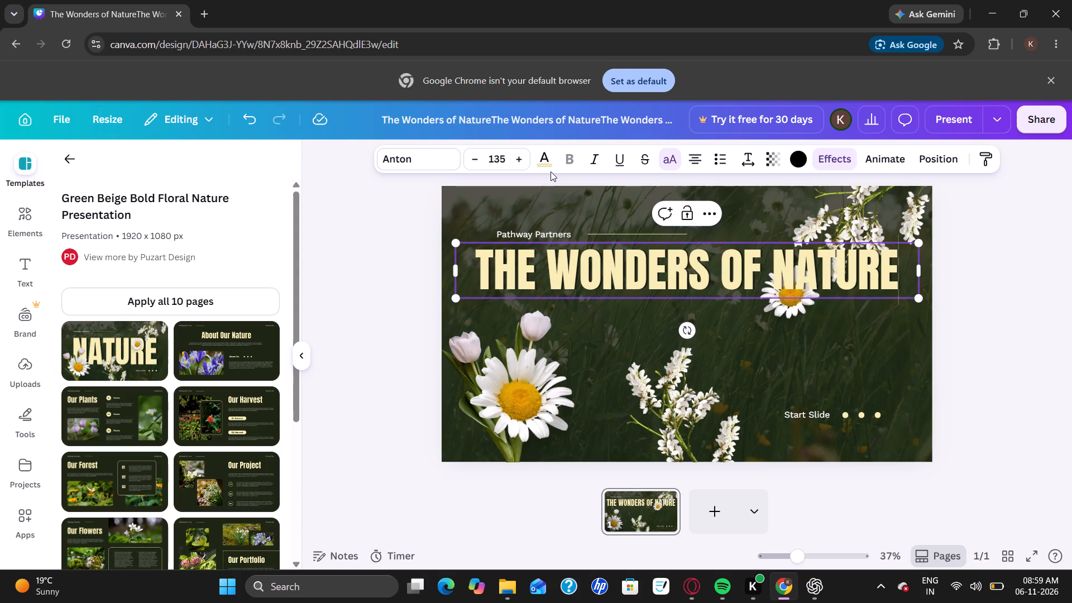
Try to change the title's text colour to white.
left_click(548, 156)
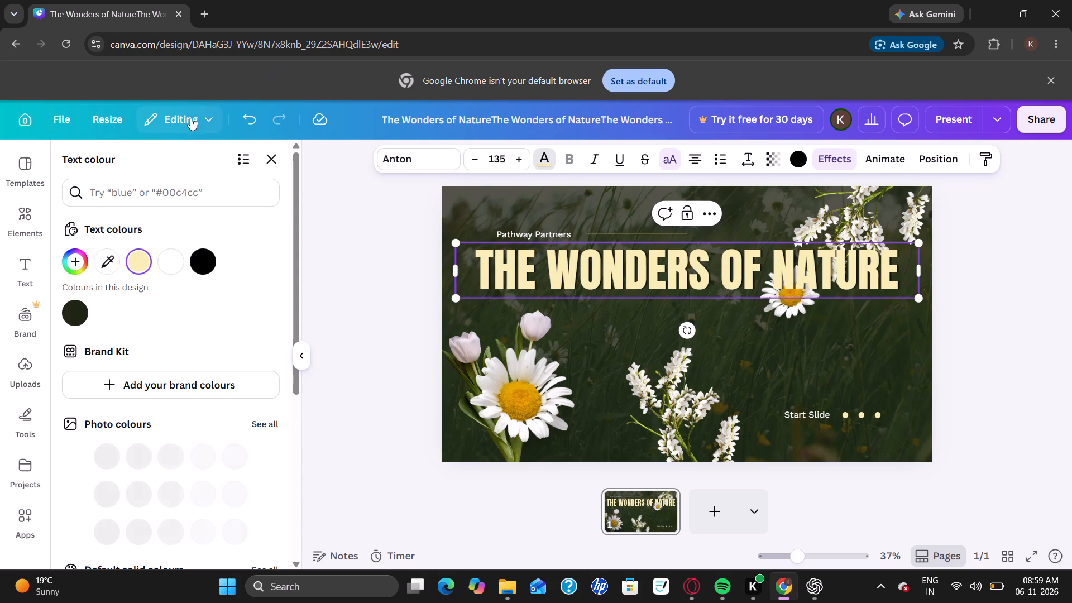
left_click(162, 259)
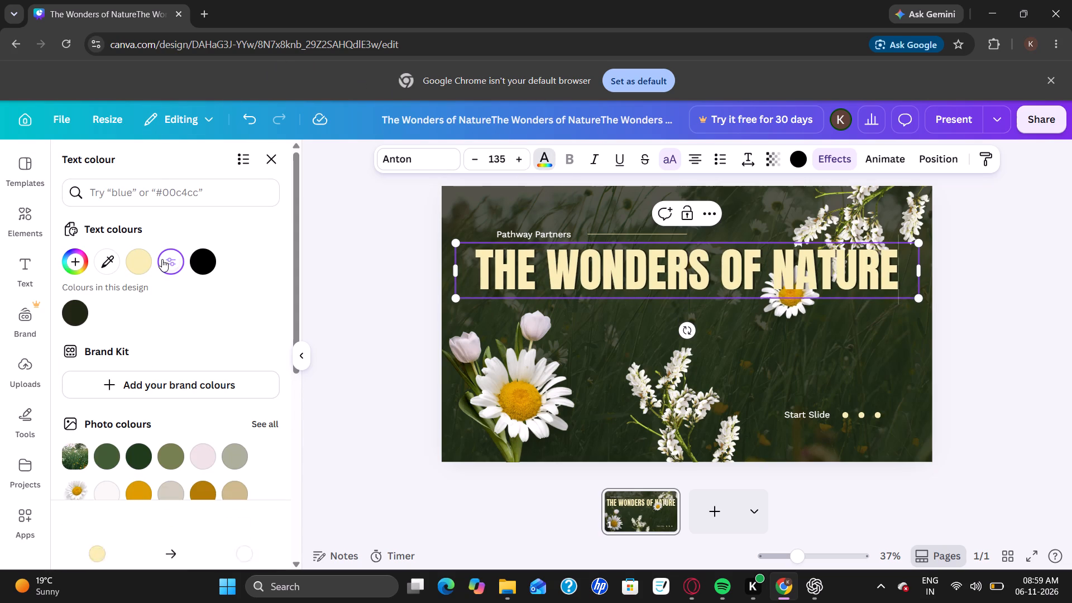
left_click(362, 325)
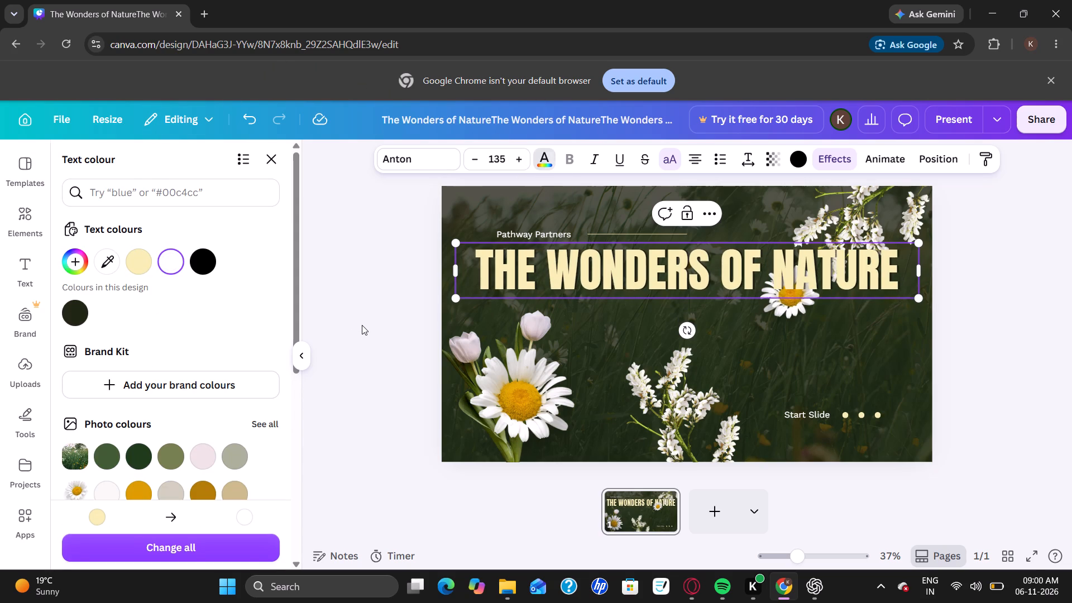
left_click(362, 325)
Recolour the whole title text, trying pale photo colours and settling on solid white.
left_click(526, 264)
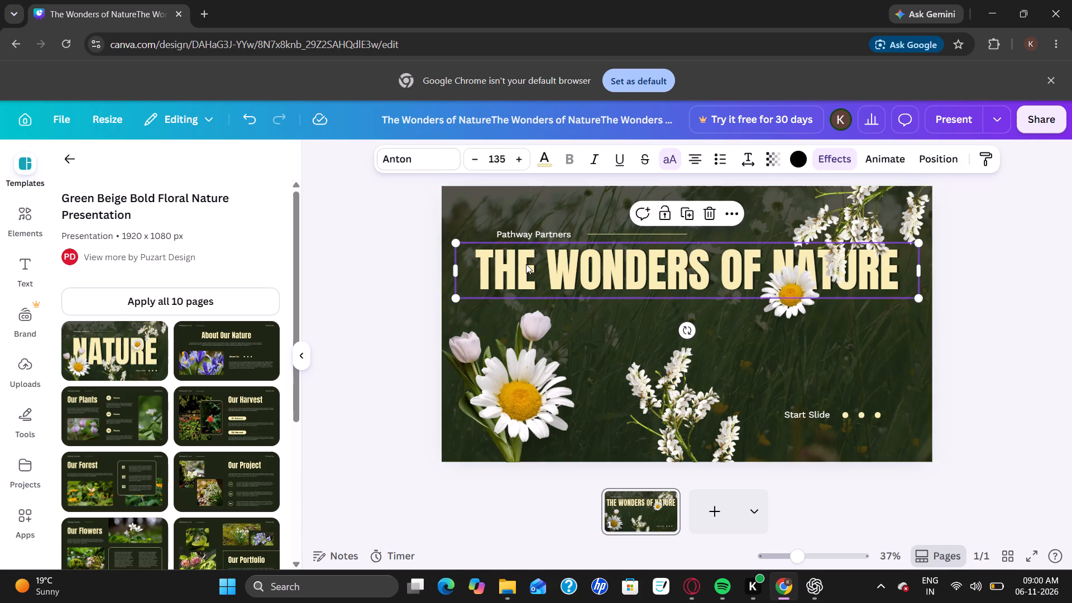
left_click(547, 161)
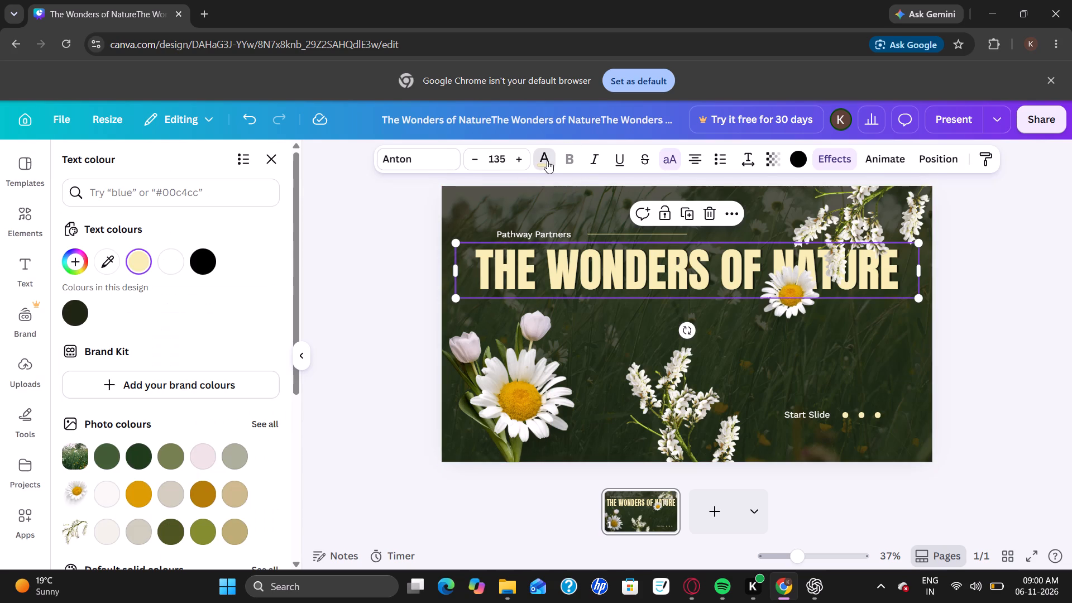
left_click(212, 446)
left_click(207, 451)
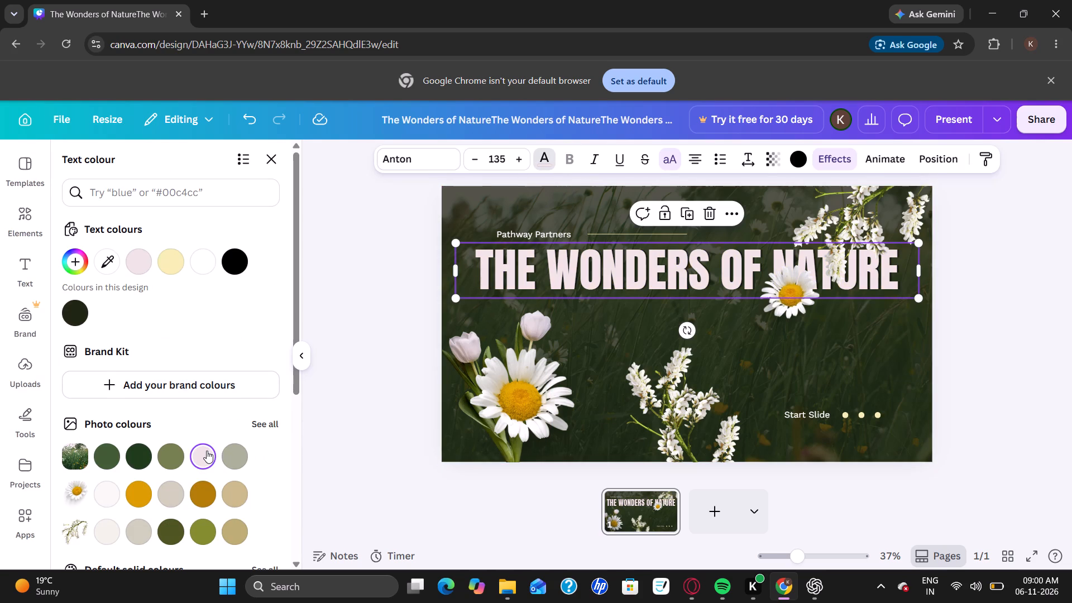
scroll(207, 451, "down", 1)
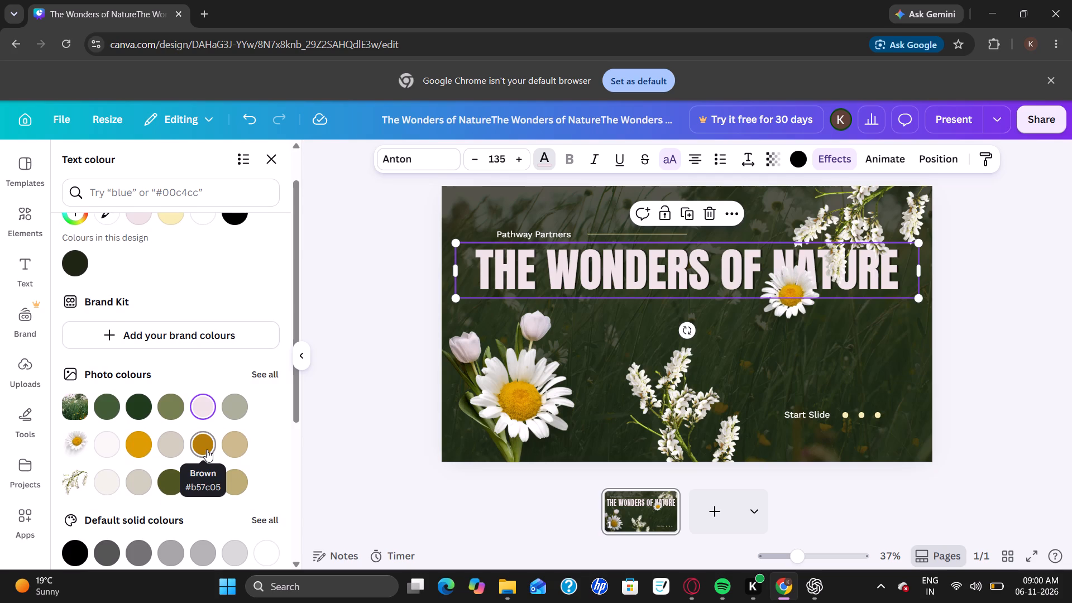
left_click(73, 440)
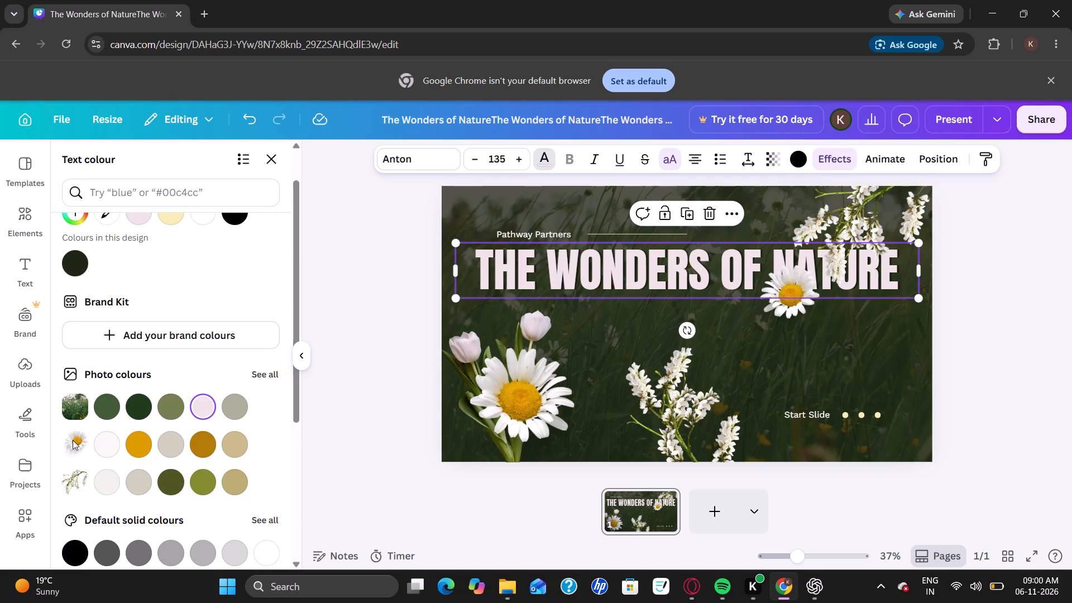
left_click(119, 442)
scroll(119, 442, "down", 1)
left_click(97, 456)
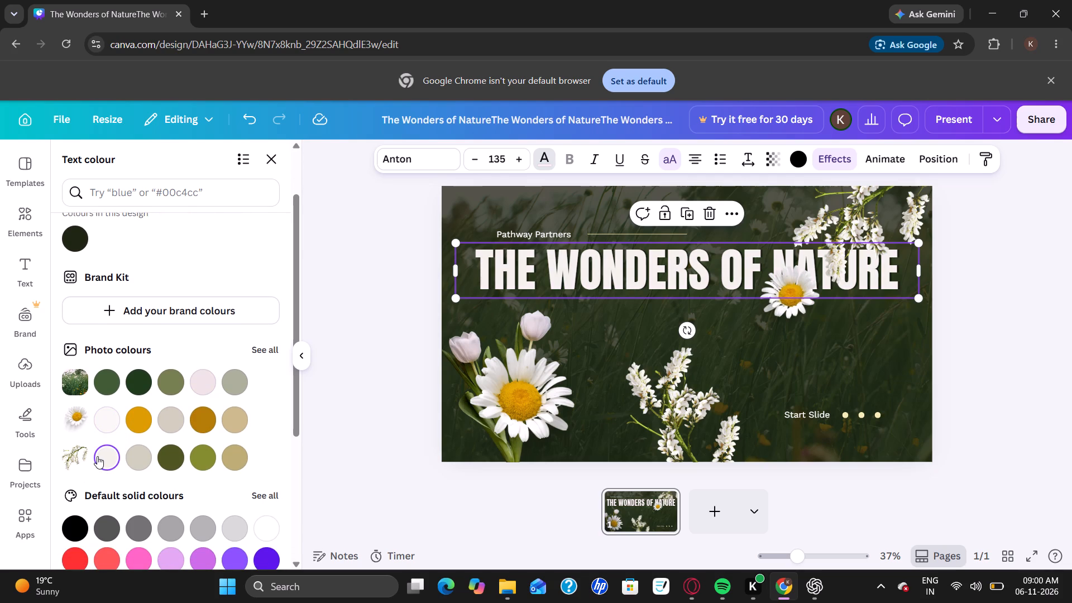
scroll(150, 451, "down", 2)
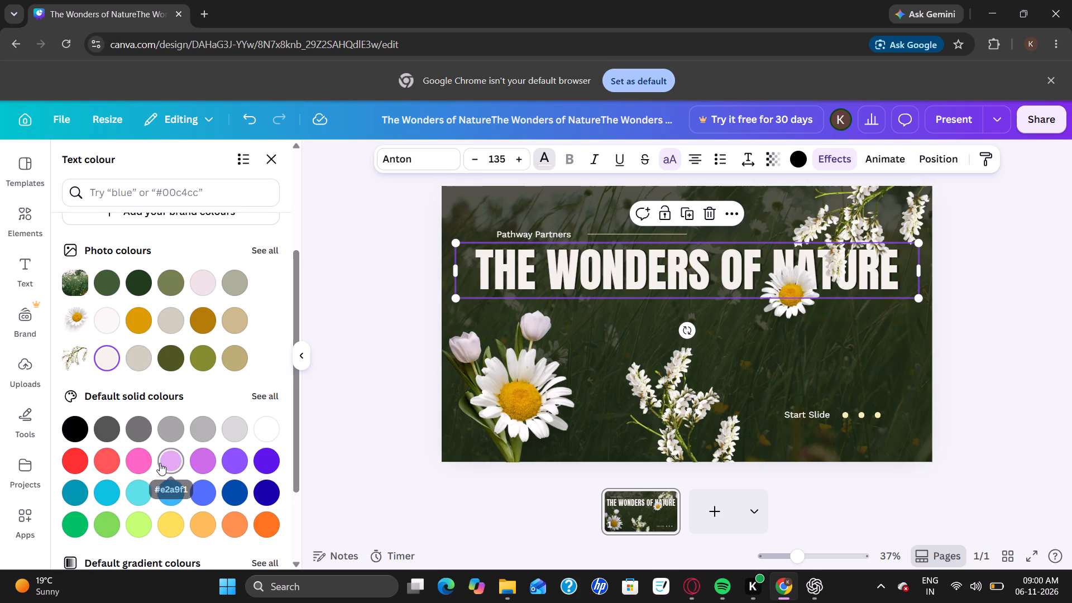
left_click(262, 426)
left_click(262, 426)
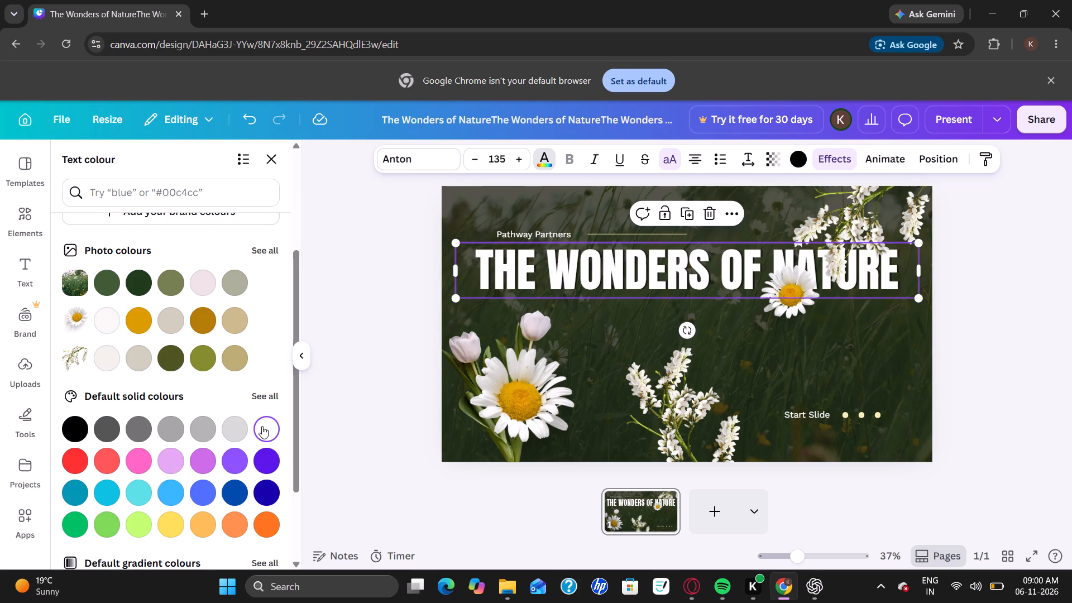
scroll(241, 335, "up", 1)
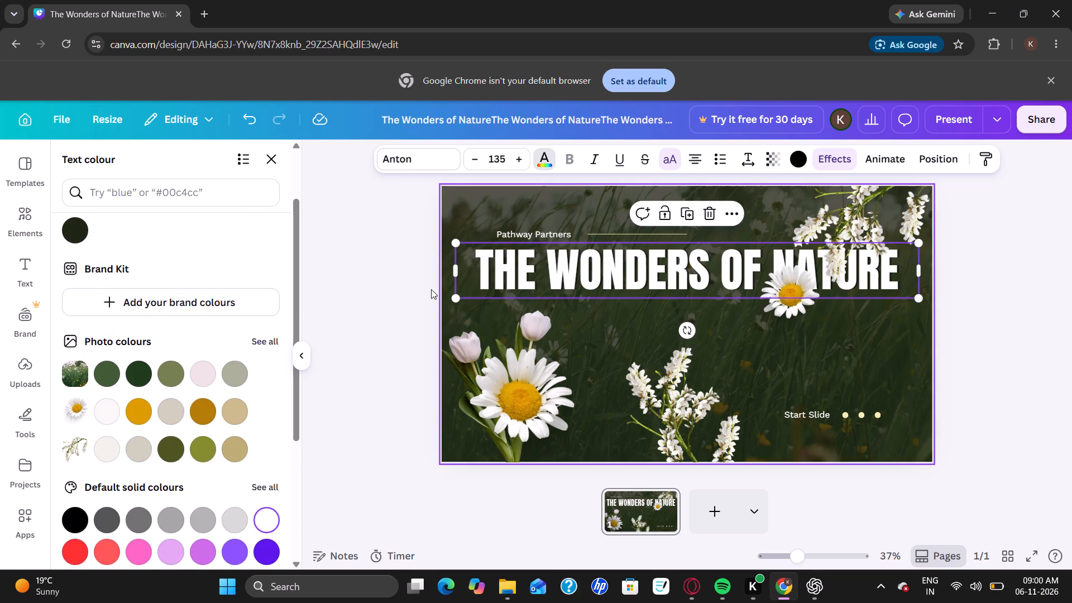
left_click(431, 289)
left_click(431, 289)
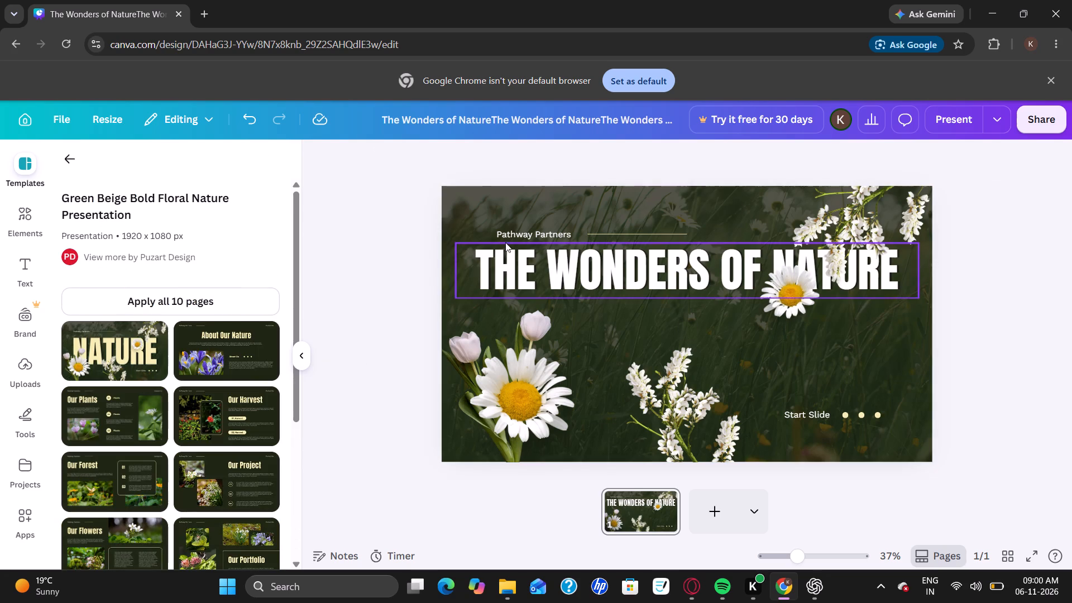
Replace the "Pathway Partners" text above the title with the author's first name in lowercase.
left_click(522, 234)
left_click(522, 234)
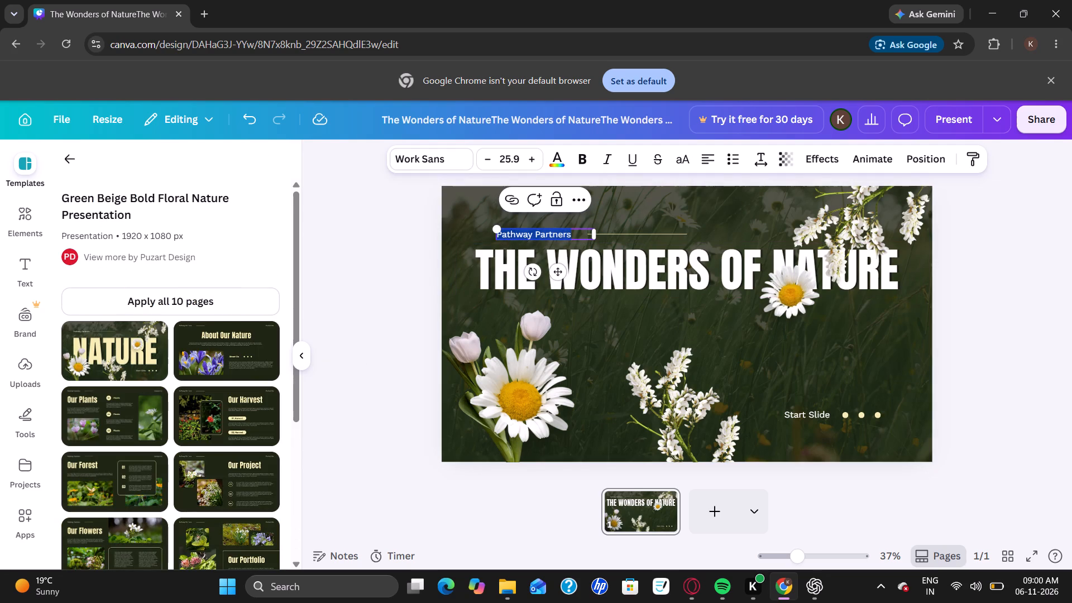
key("BackSpace")
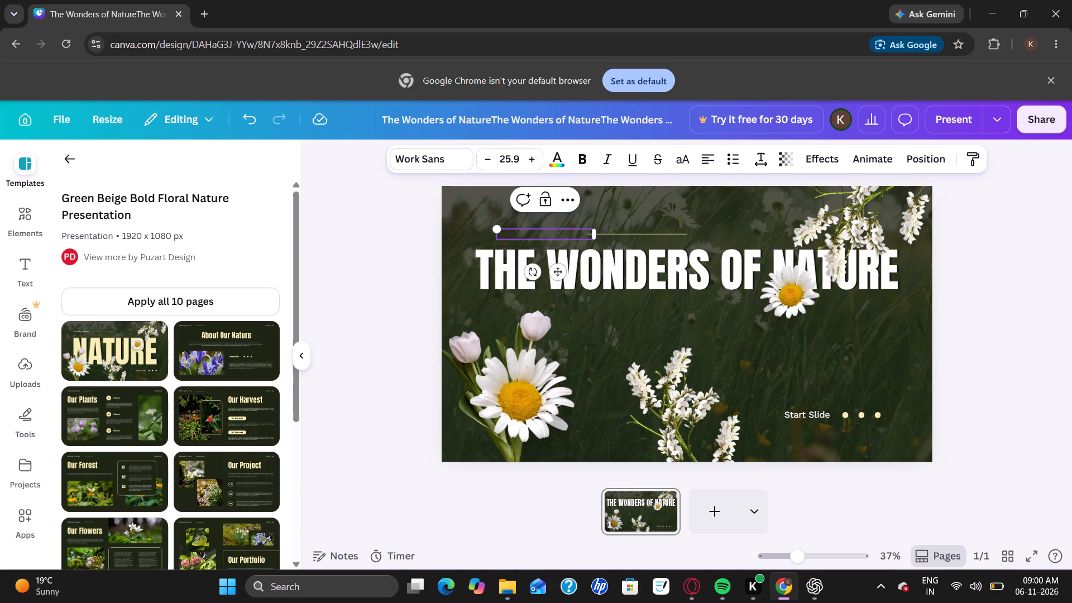
type("khushi")
Move the author name text along the thin line above the title so it starts above the word "Wonders".
left_click_drag(565, 240, 545, 255)
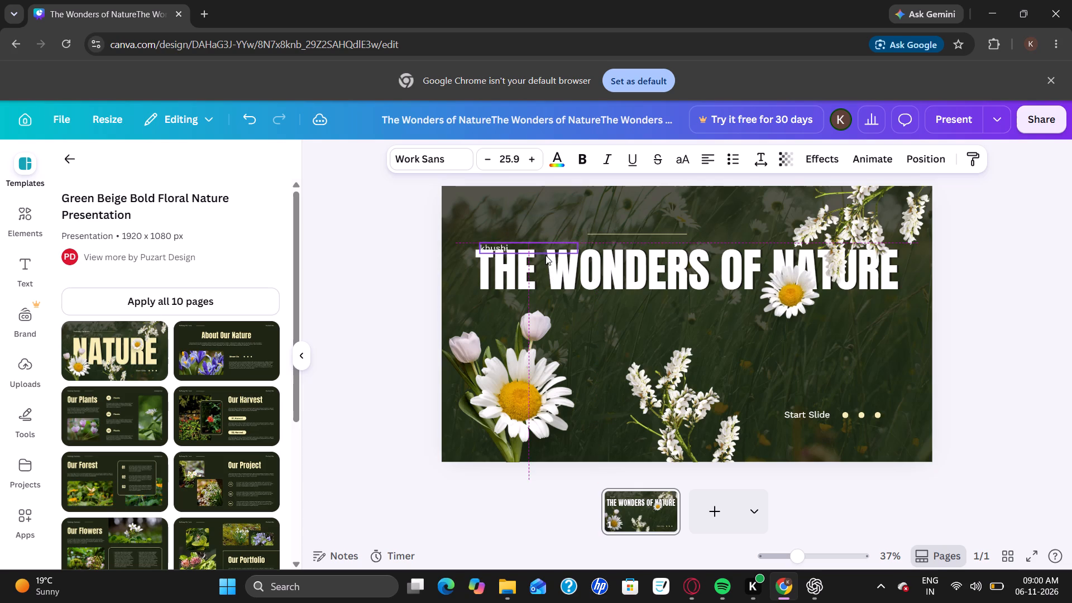
left_click_drag(545, 255, 606, 240)
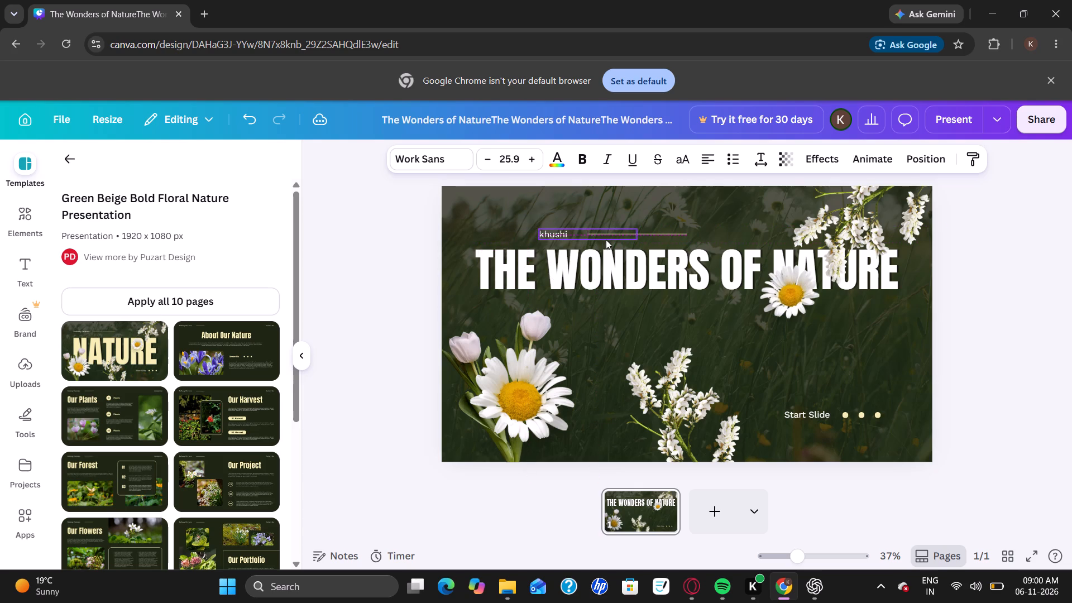
left_click_drag(606, 240, 619, 242)
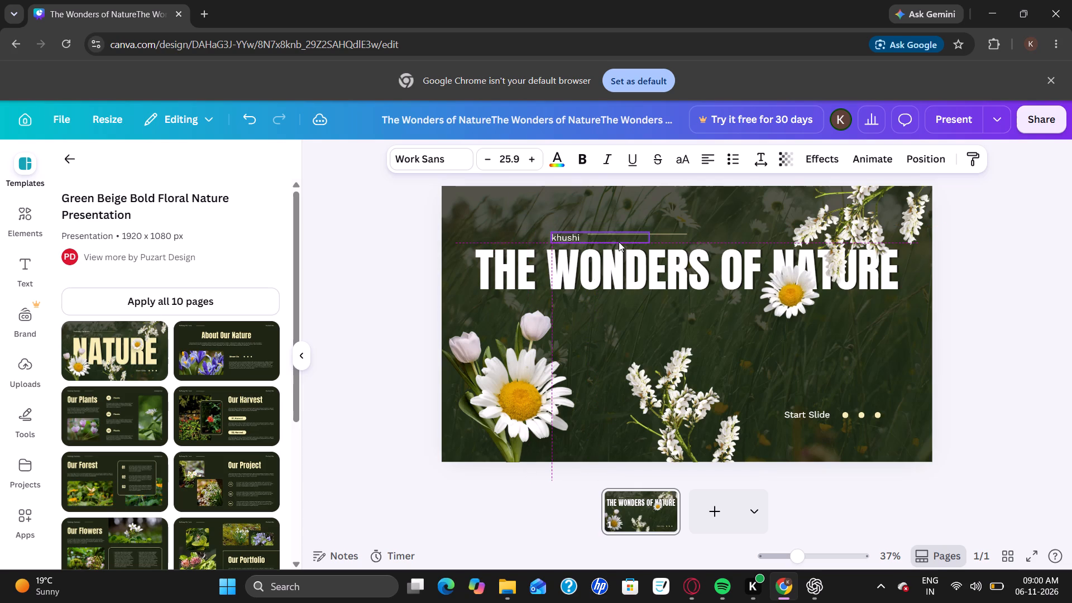
left_click_drag(619, 242, 619, 240)
Insert "by " in front of the author's name above the title.
double_click(561, 234)
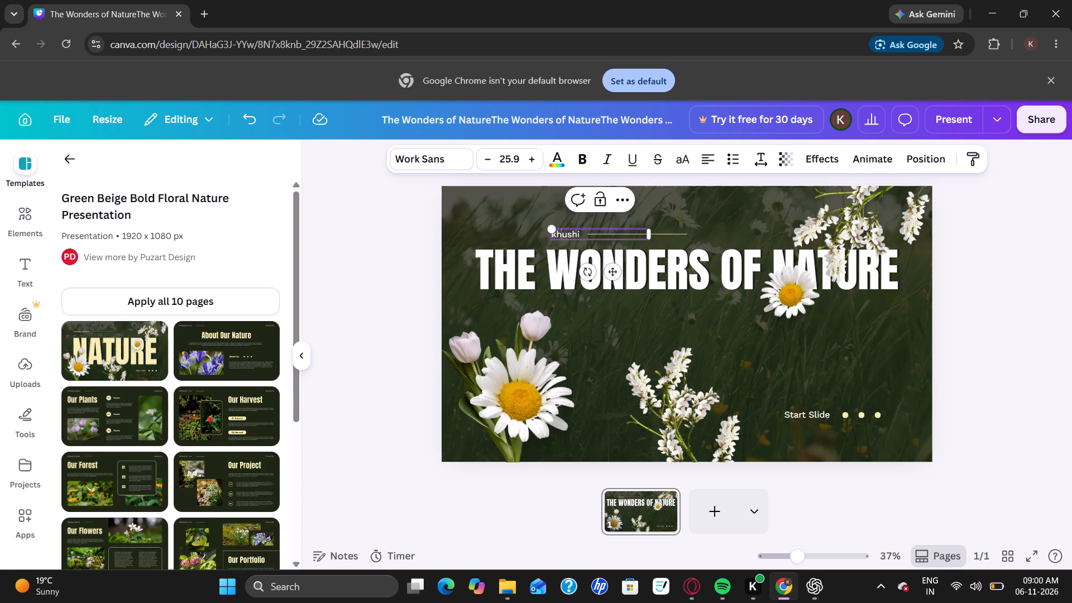
left_click(561, 234)
key("Left")
key("Left")
key("Left")
key("Left")
key("Left")
key("Left")
key("Left")
key("Left")
key("Left")
key("Left")
key("Left")
key("Left")
key("Left")
type("by")
key("space")
left_click(356, 262)
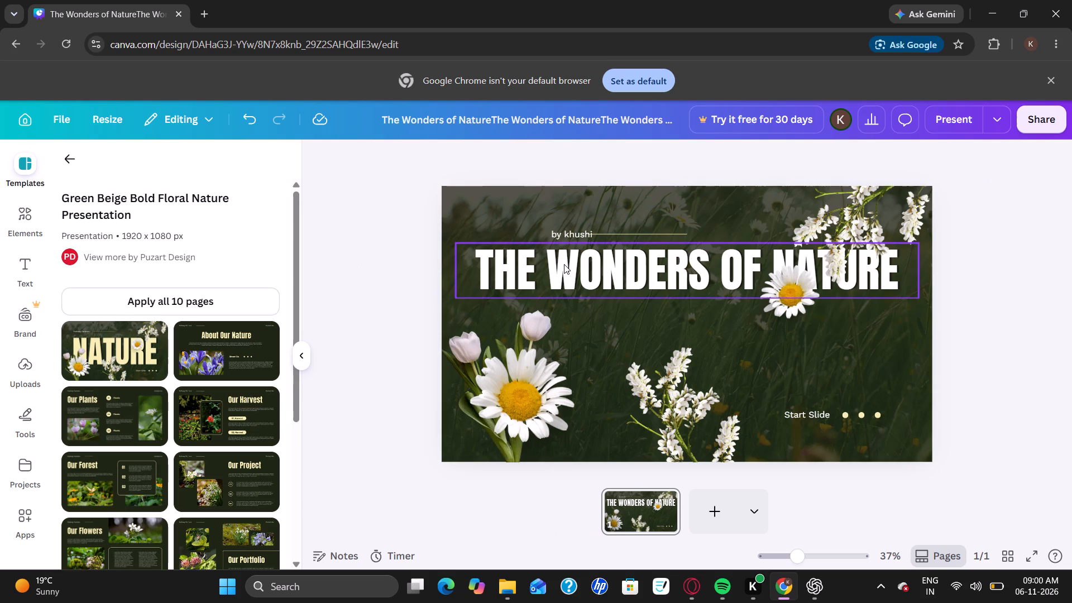
Move the title "The Wonders of Nature" slightly lower on the slide, leaving a gap below the author line.
left_click_drag(564, 264, 556, 301)
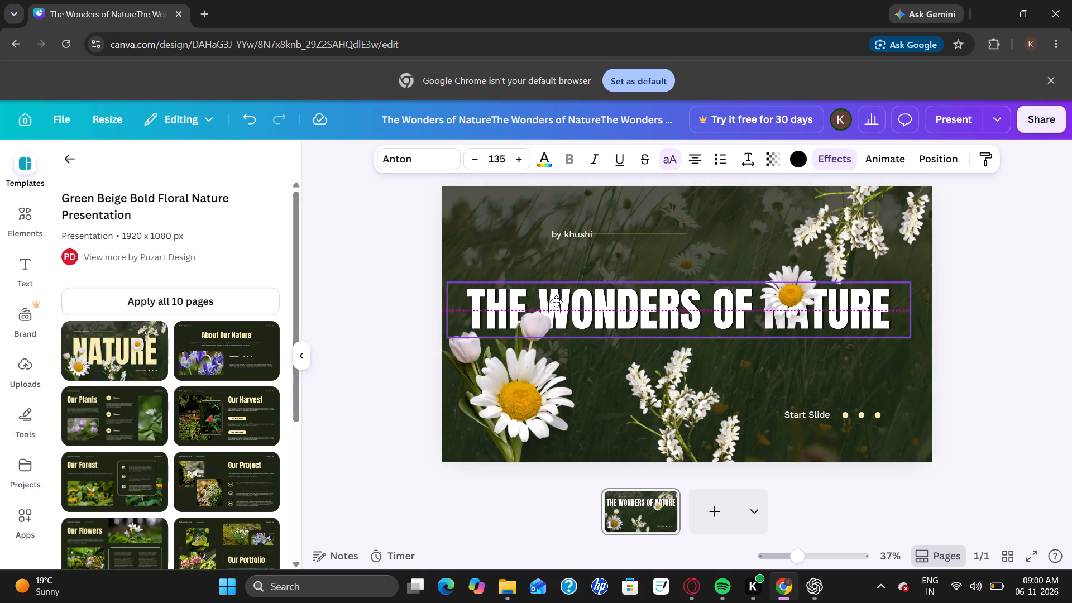
left_click_drag(556, 301, 559, 288)
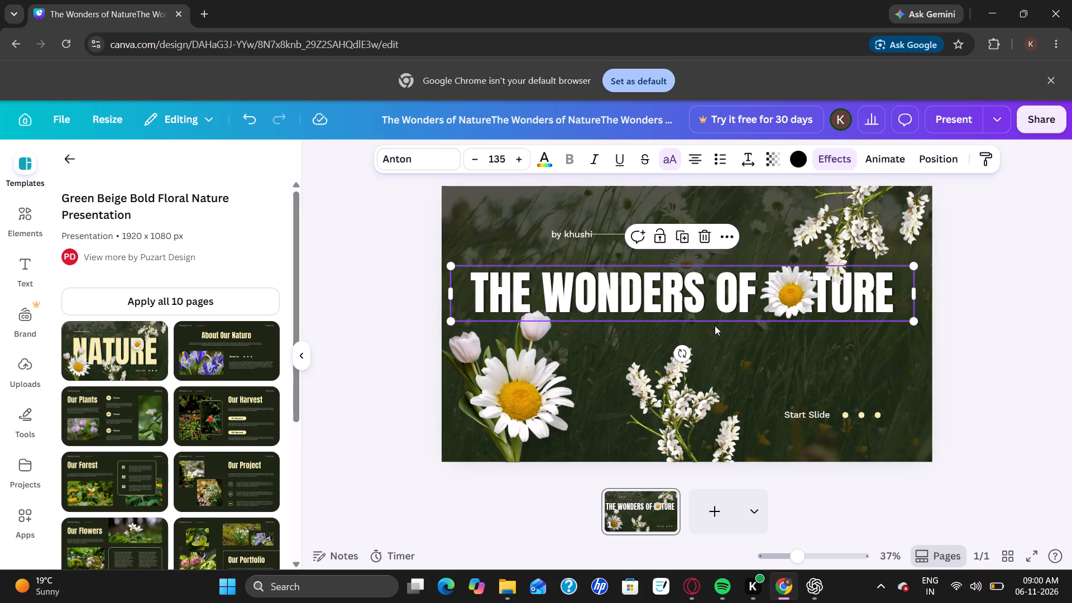
left_click_drag(801, 288, 819, 273)
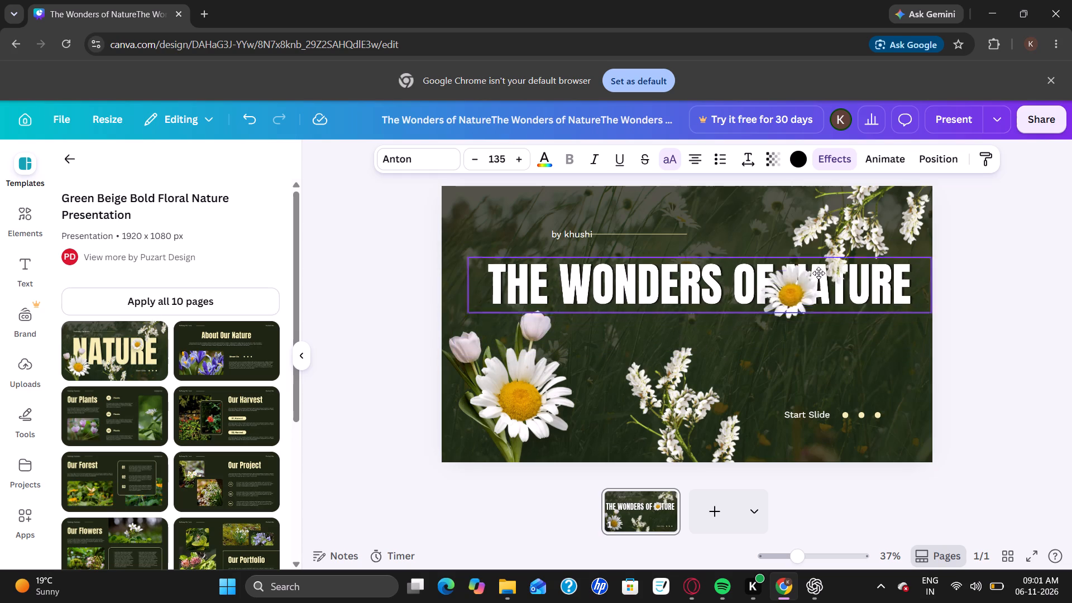
left_click_drag(819, 273, 812, 275)
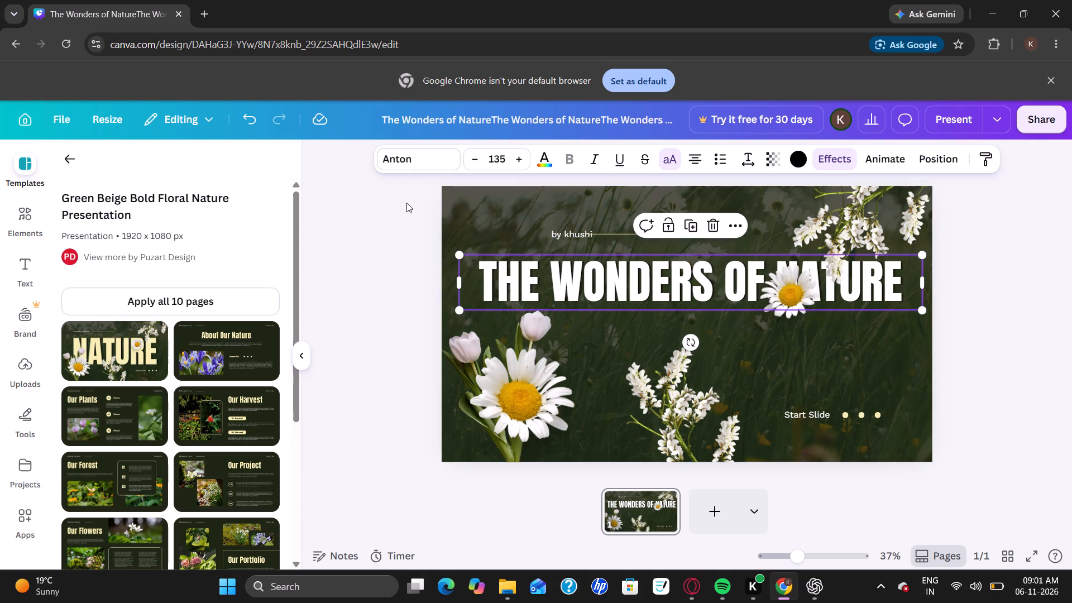
left_click(406, 203)
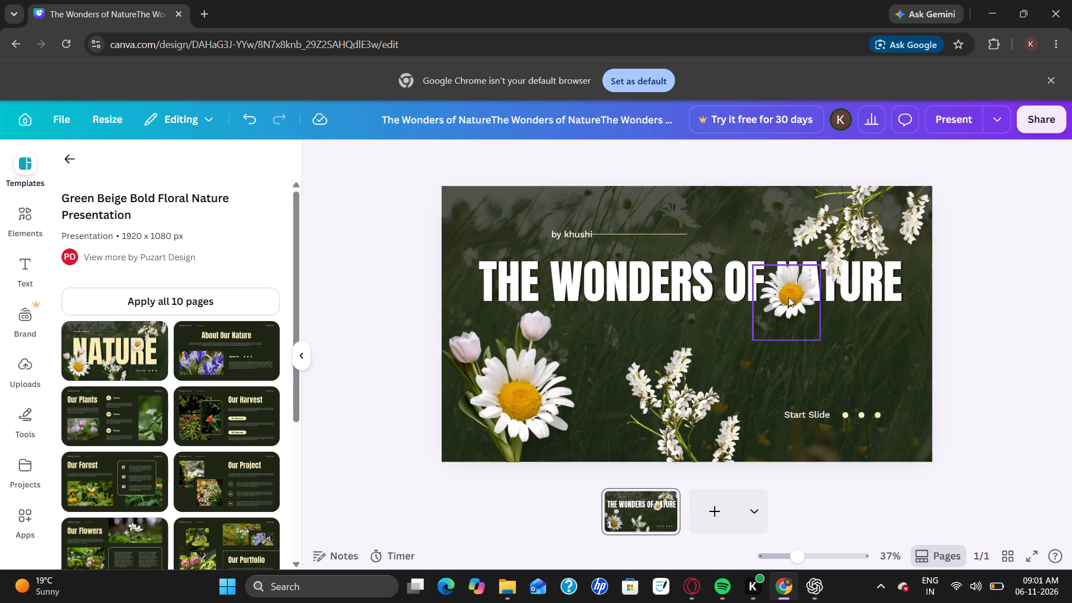
Move the small daisy off the title to just below its last letter, near the slide's right edge.
left_click(788, 297)
left_click_drag(788, 297, 864, 323)
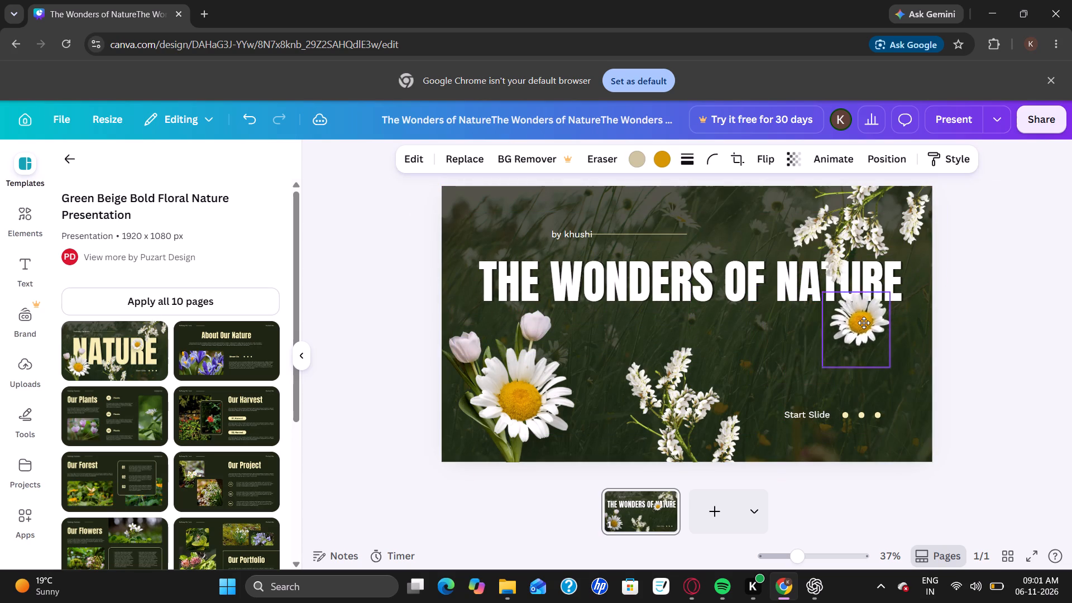
left_click_drag(864, 323, 896, 327)
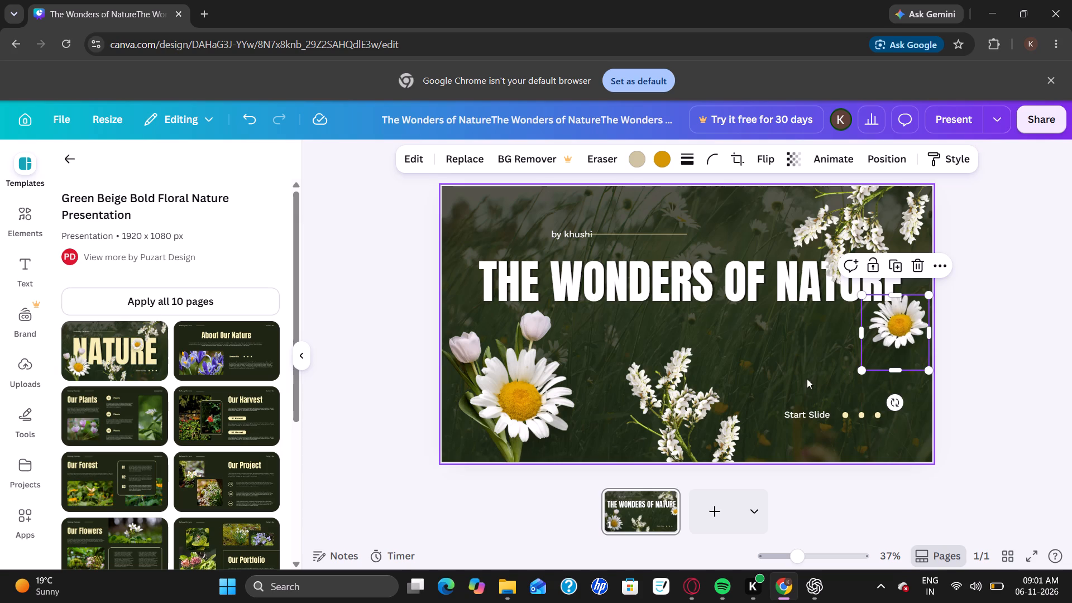
Replace the "Start Slide" text beside the three dots with the page number 1.
left_click(814, 429)
double_click(813, 417)
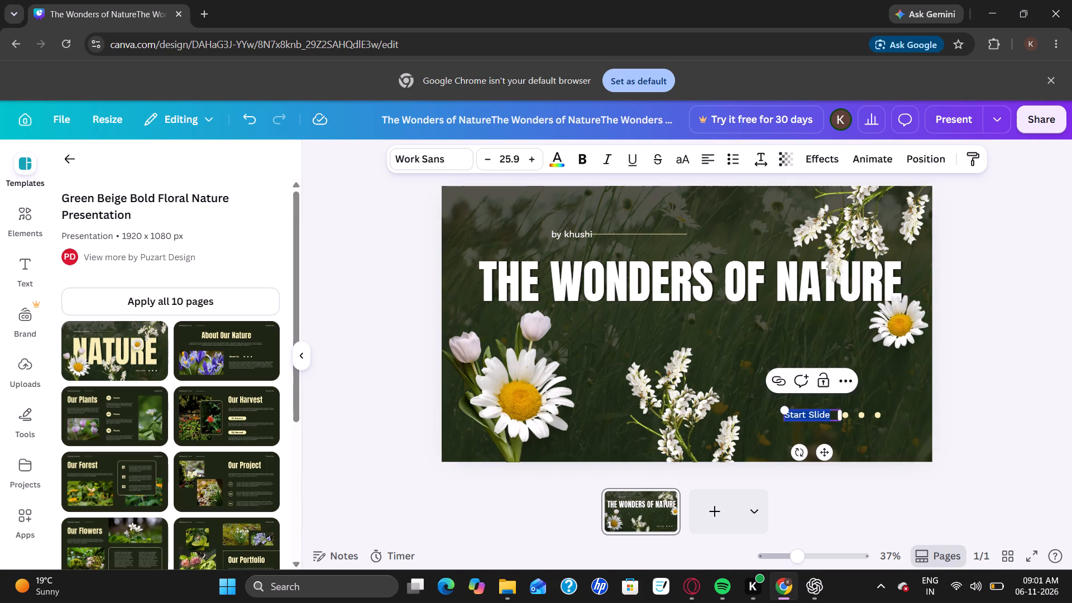
key("BackSpace")
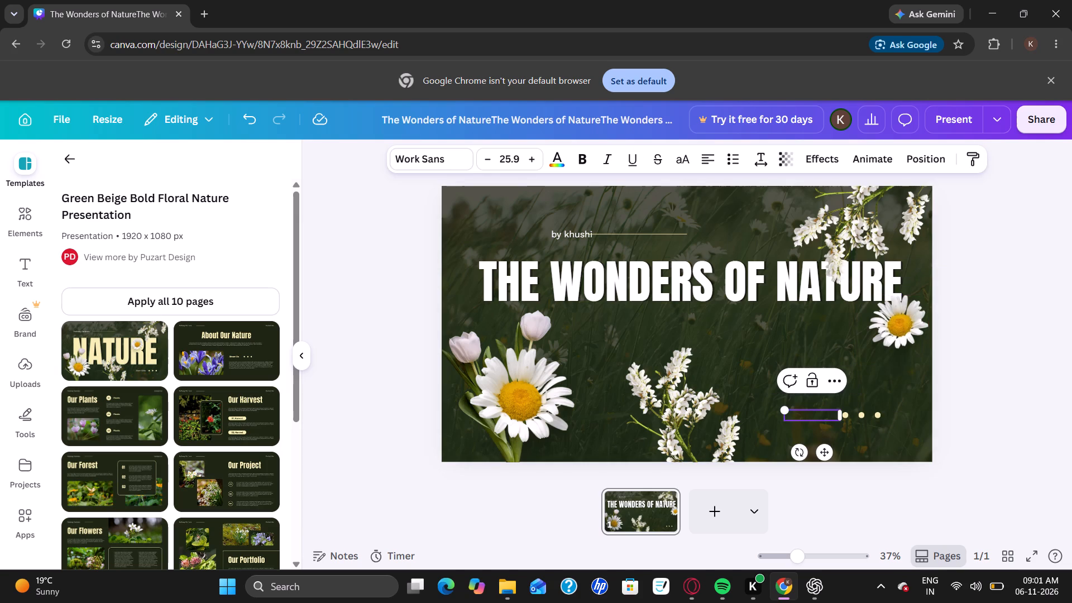
key("4")
key("BackSpace")
key("1")
left_click(900, 465)
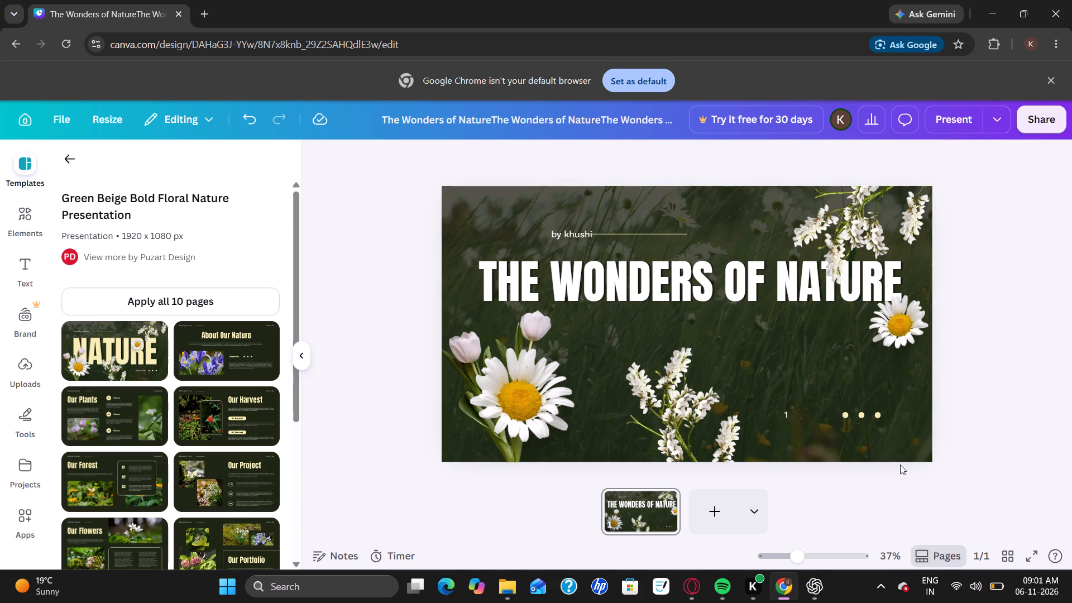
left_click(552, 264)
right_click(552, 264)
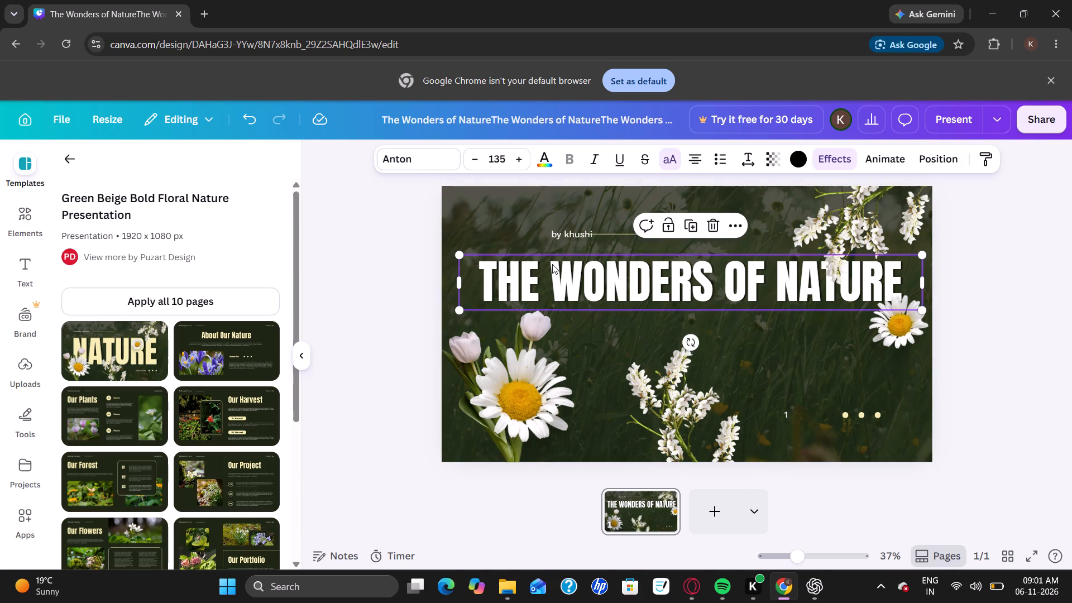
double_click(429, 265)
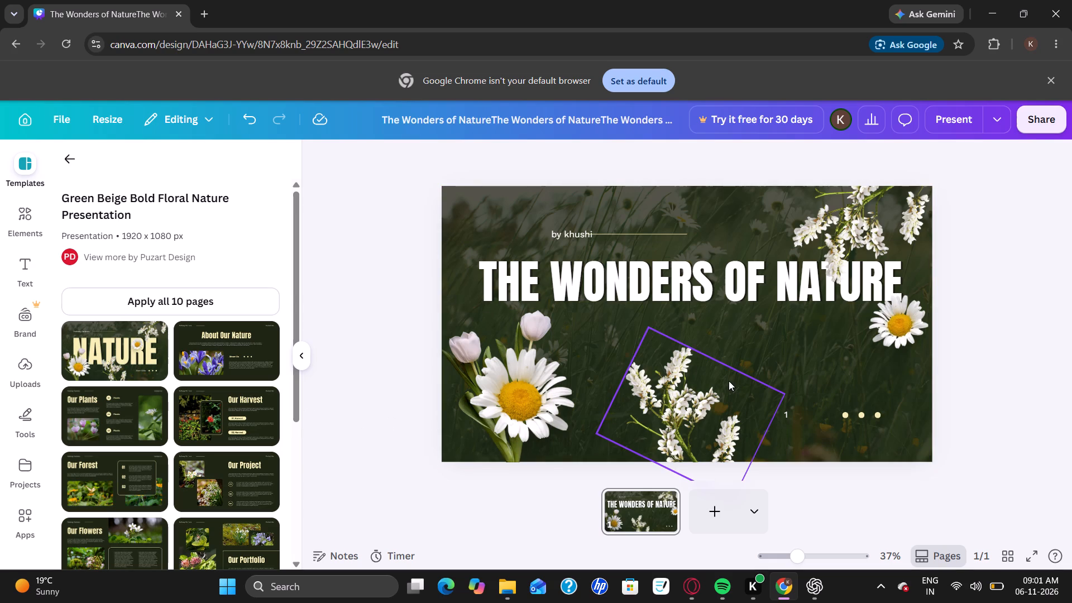
Shift the white blossom sprig at the slide's bottom edge a little to the right, towards the page number.
left_click_drag(729, 381, 794, 376)
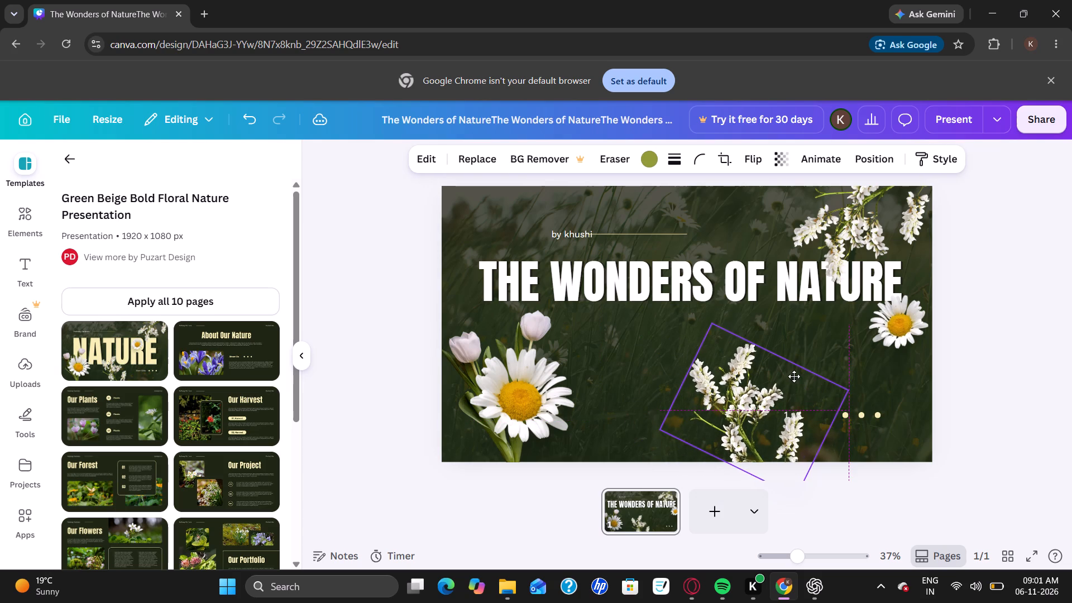
left_click_drag(794, 376, 771, 384)
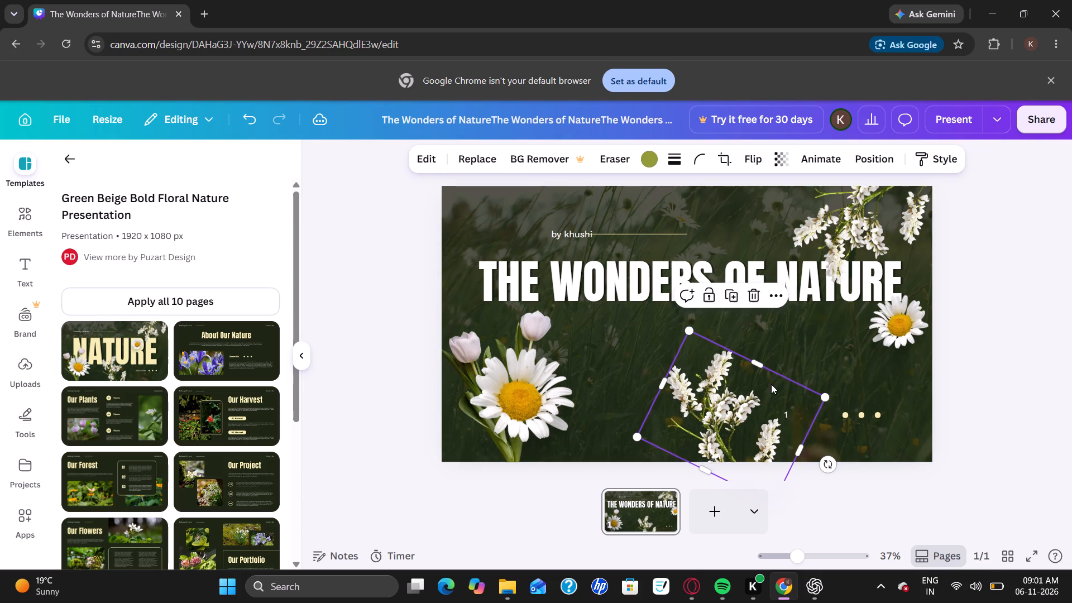
left_click(860, 348)
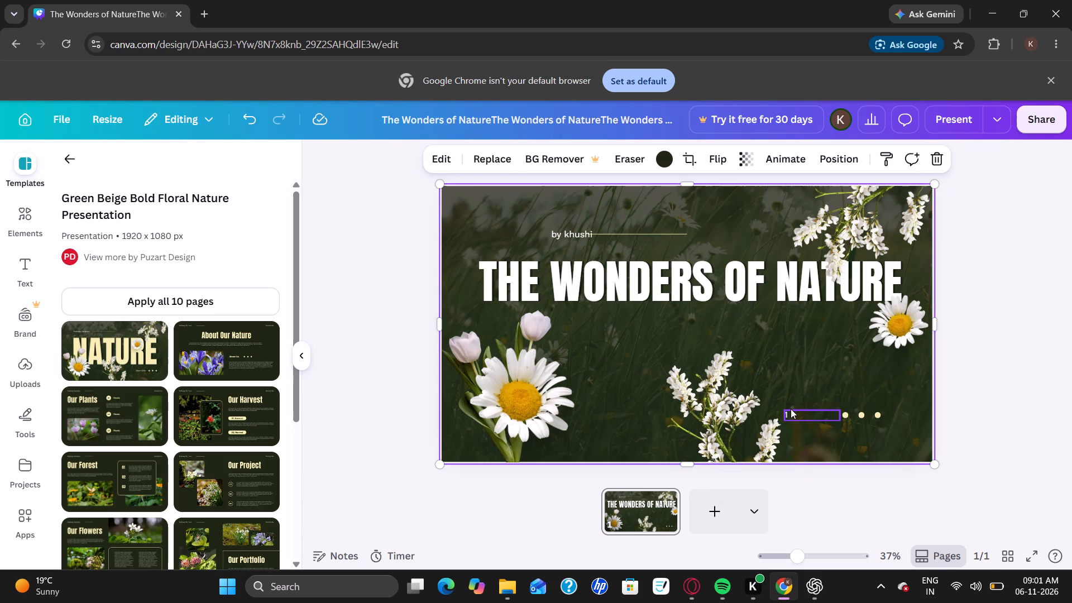
Move the page number text below the three dots into the slide's bottom-right corner.
left_click_drag(791, 409, 879, 437)
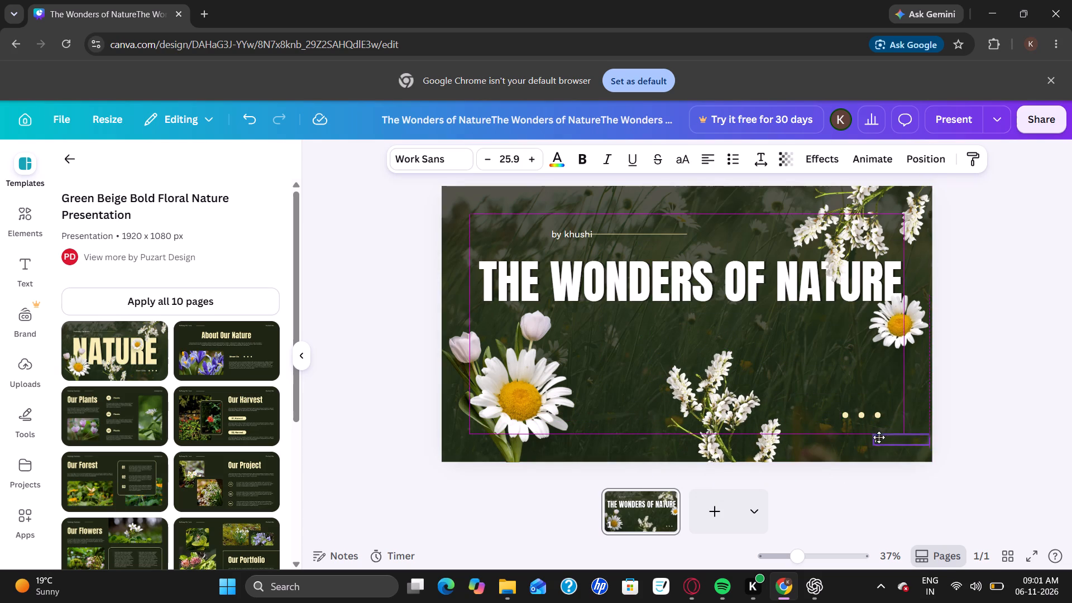
left_click_drag(879, 437, 875, 443)
Extend the page number text in the slide's corner to read "1 page".
double_click(893, 446)
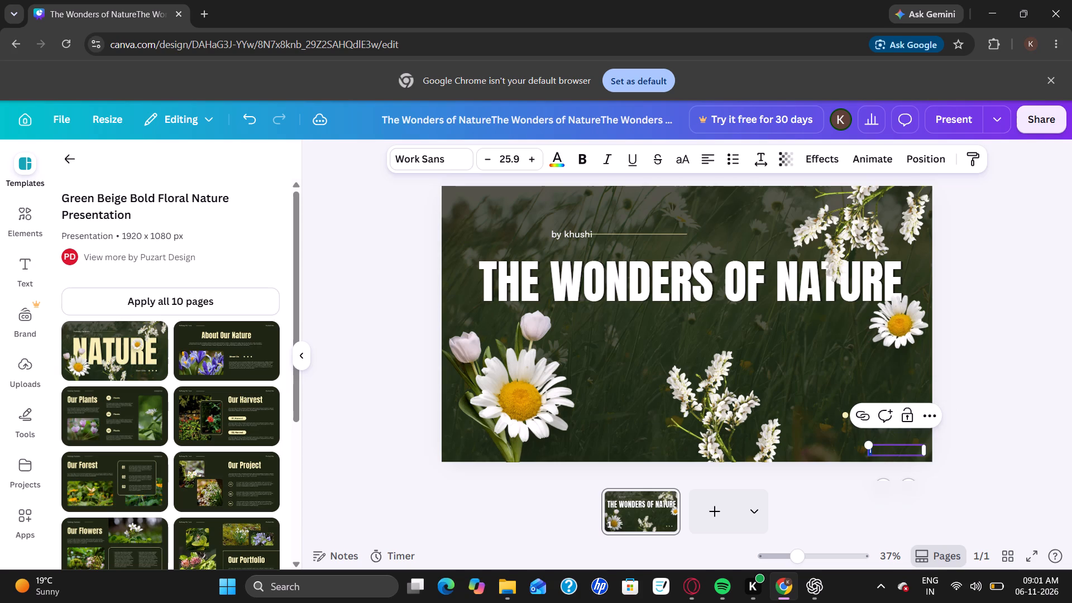
left_click(893, 446)
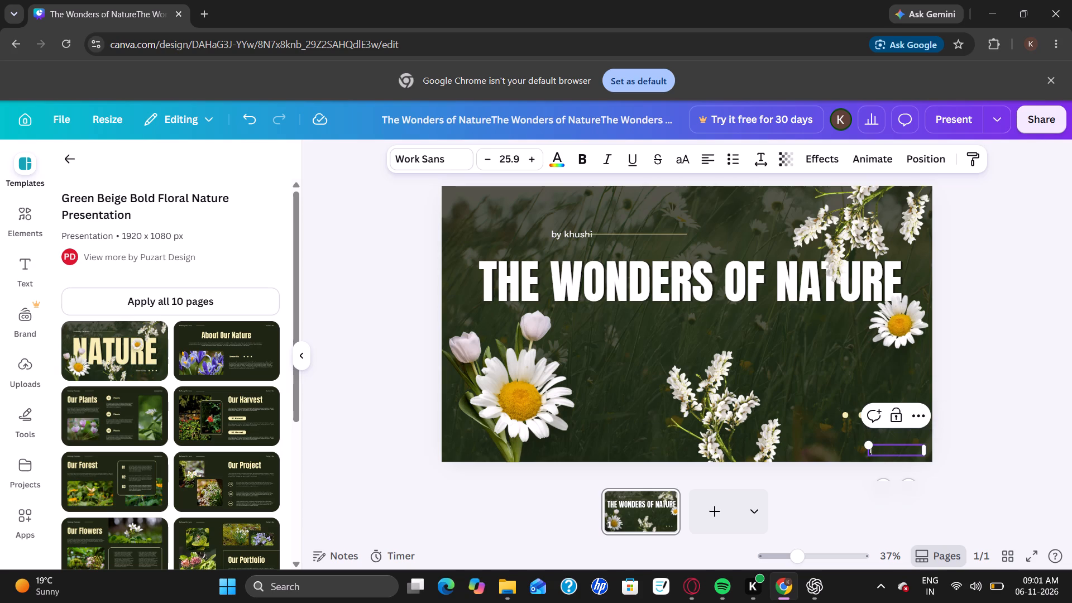
key("p")
key("a")
type("ge")
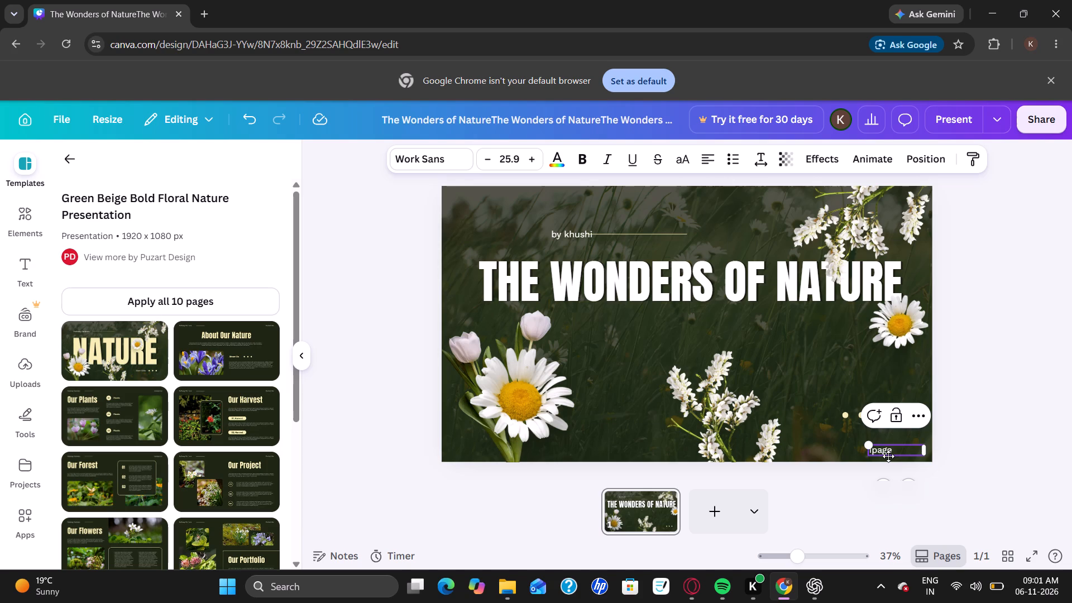
key("Left")
key("Left")
key("Left")
key("Left")
key("Left")
key("Right")
key("space")
left_click(1004, 355)
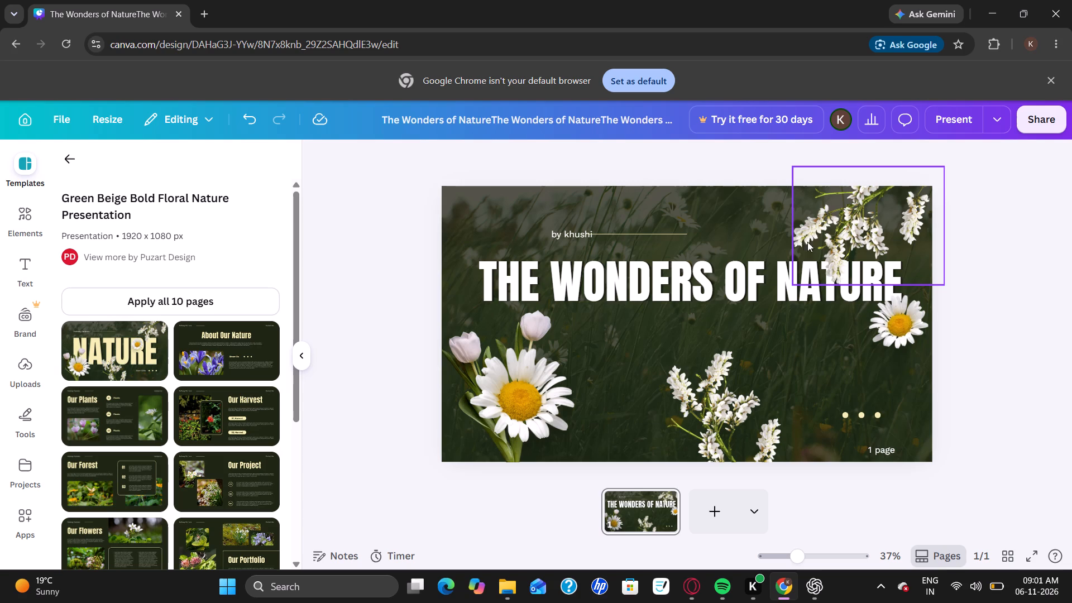
left_click_drag(910, 304, 910, 313)
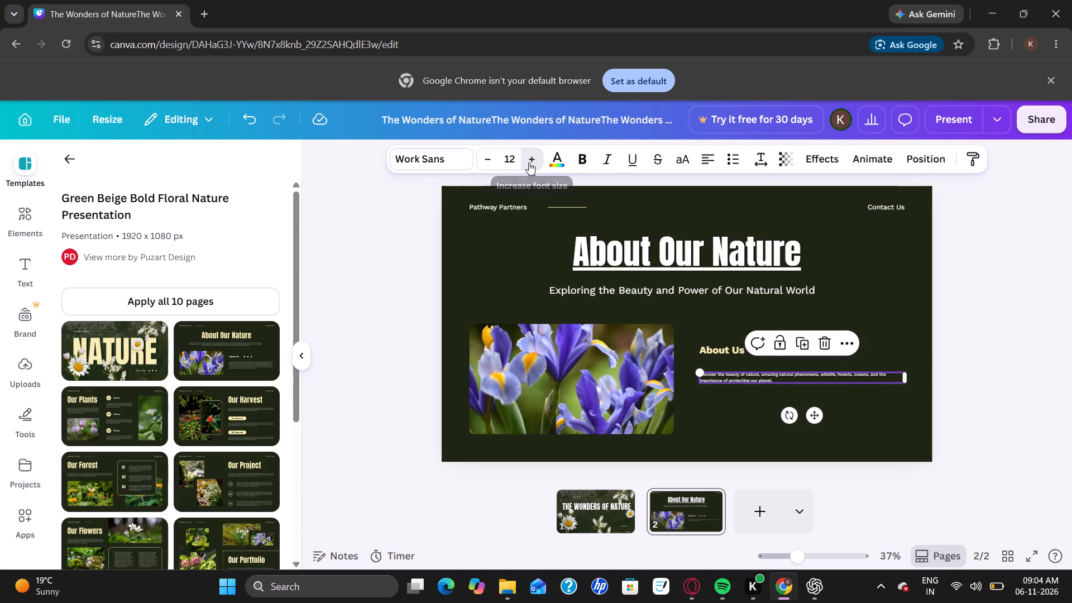
double_click(529, 162)
left_click(529, 162)
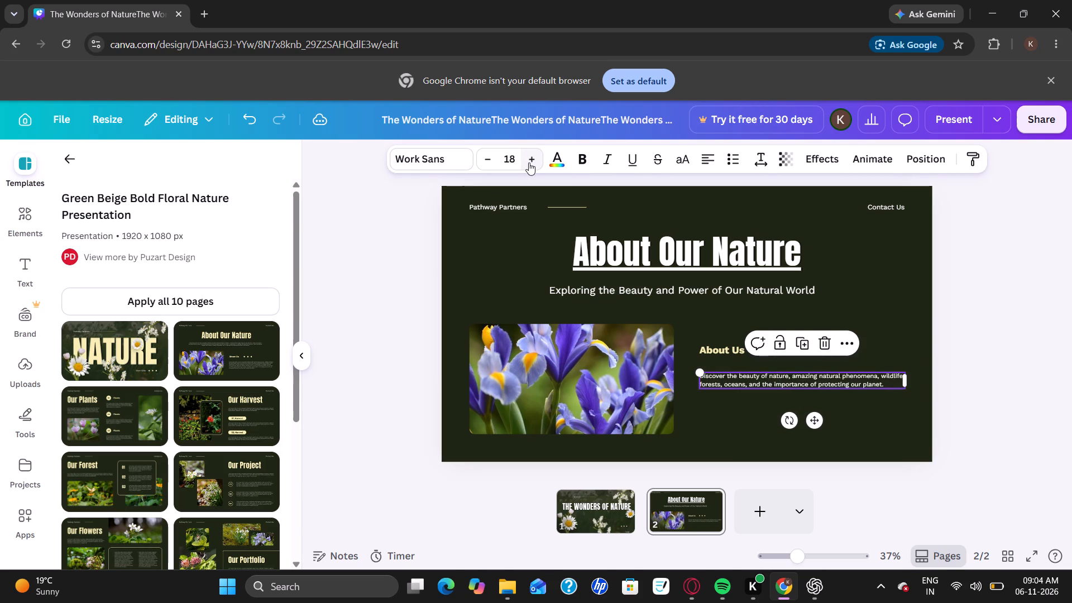
left_click(529, 162)
left_click(529, 162)
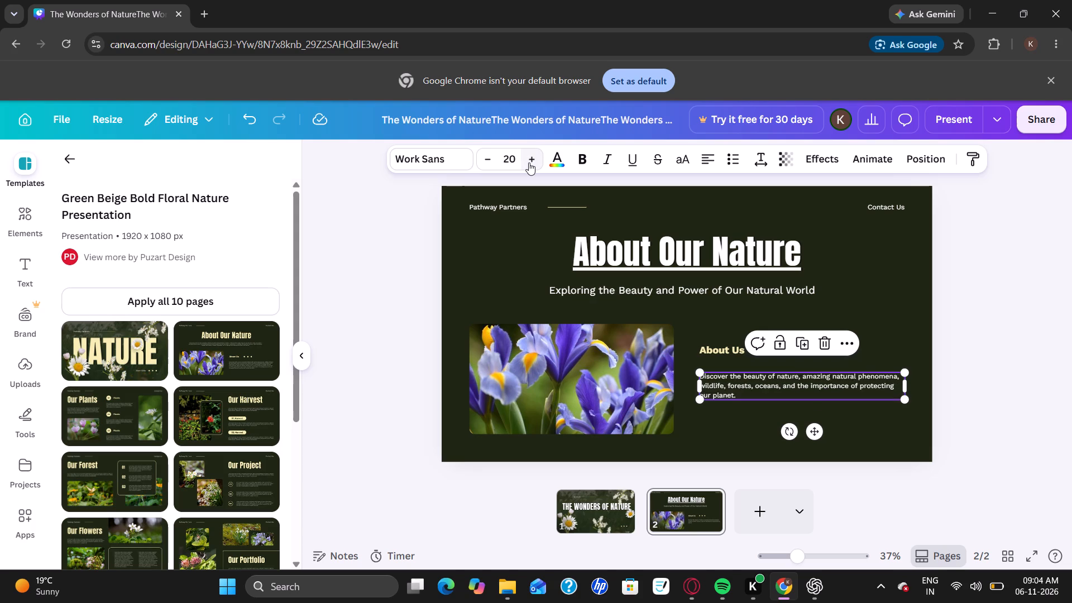
left_click(529, 162)
left_click(529, 162)
double_click(529, 162)
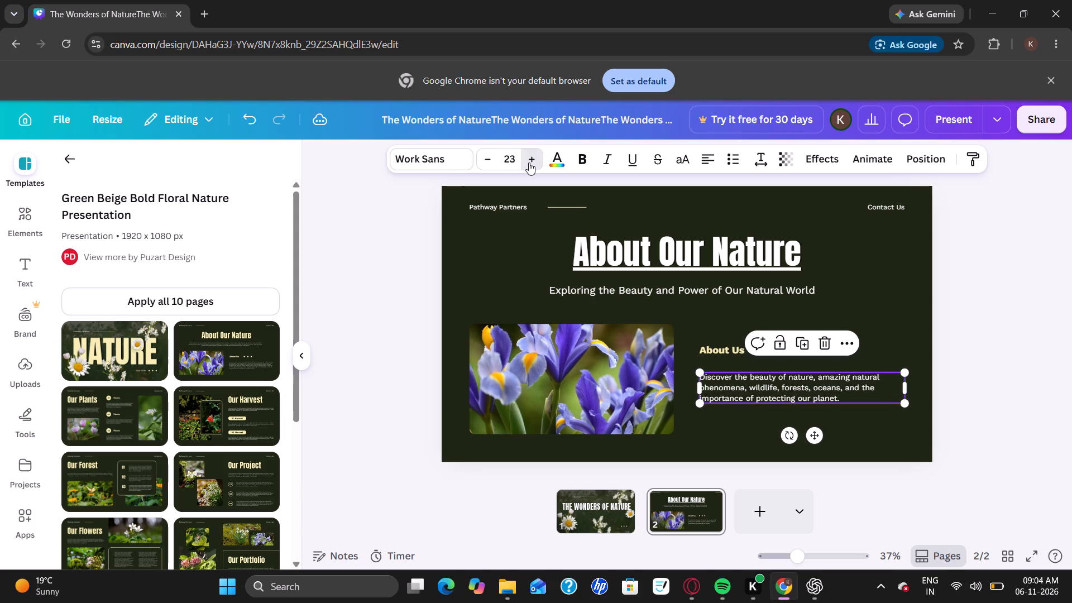
triple_click(529, 162)
double_click(529, 162)
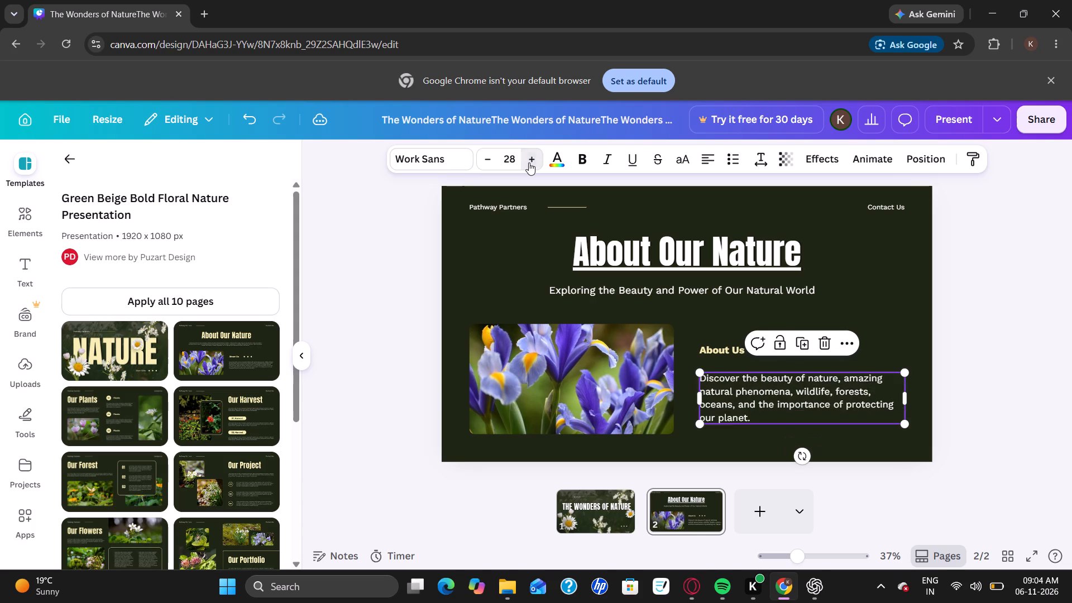
left_click(529, 162)
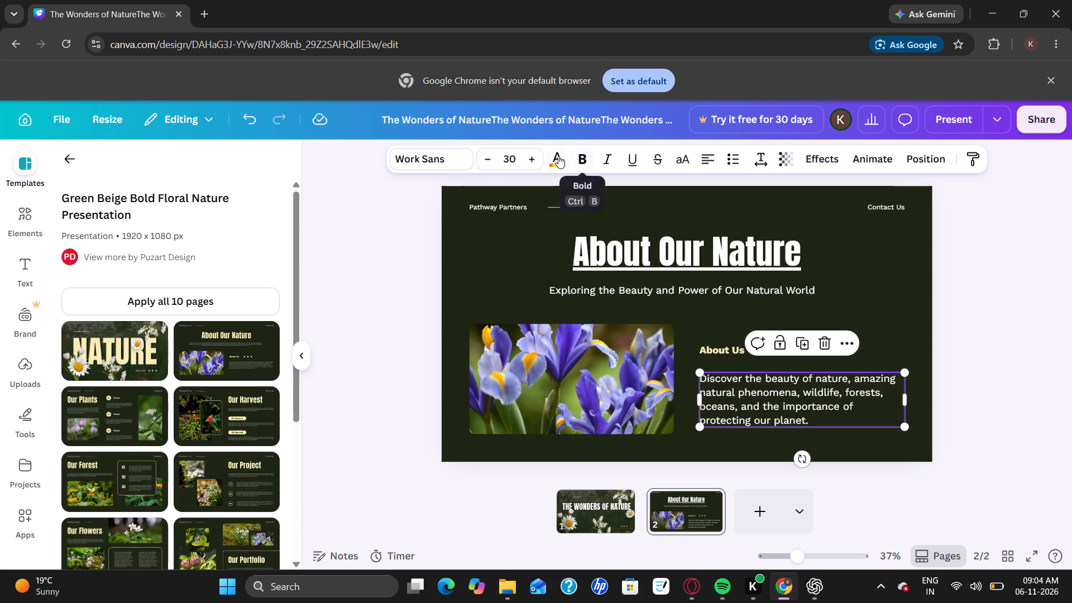
Change the text colour of the "About Us" description paragraph to light yellow (#f6edb3).
left_click(558, 156)
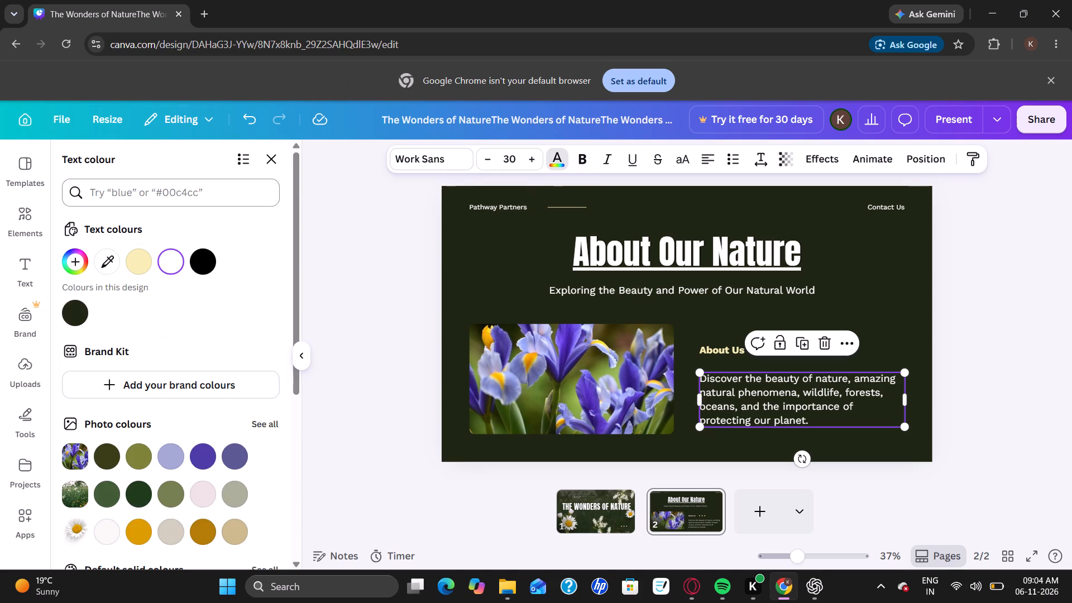
left_click(133, 259)
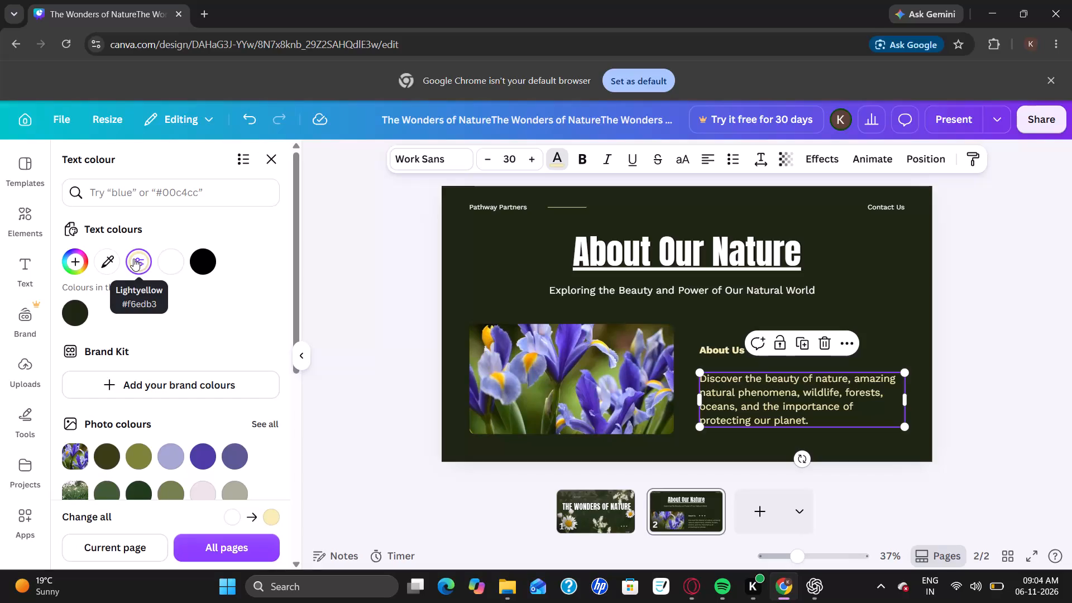
left_click(391, 264)
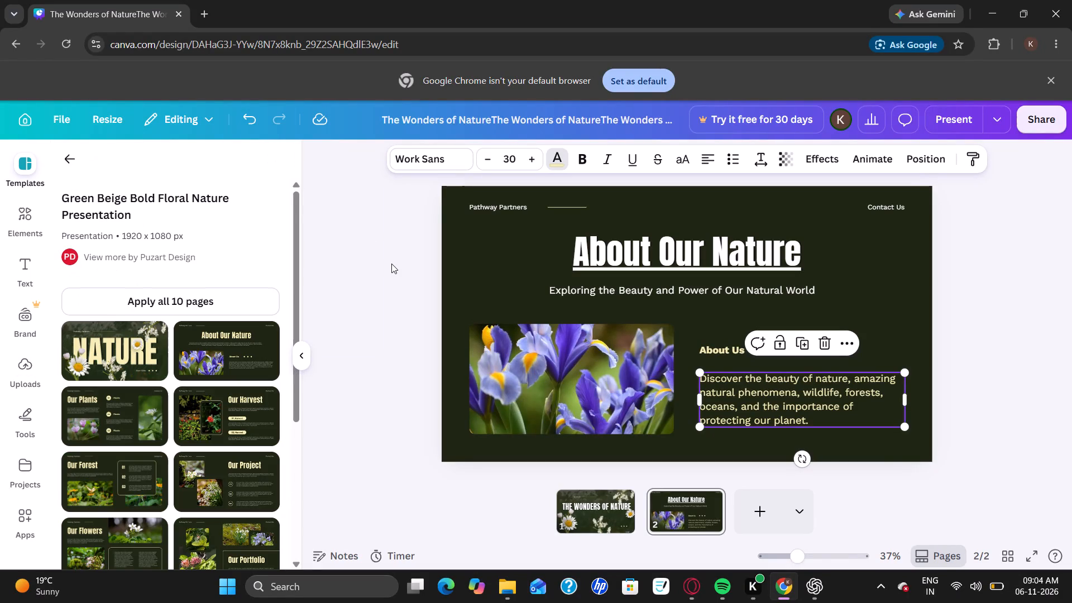
left_click(391, 264)
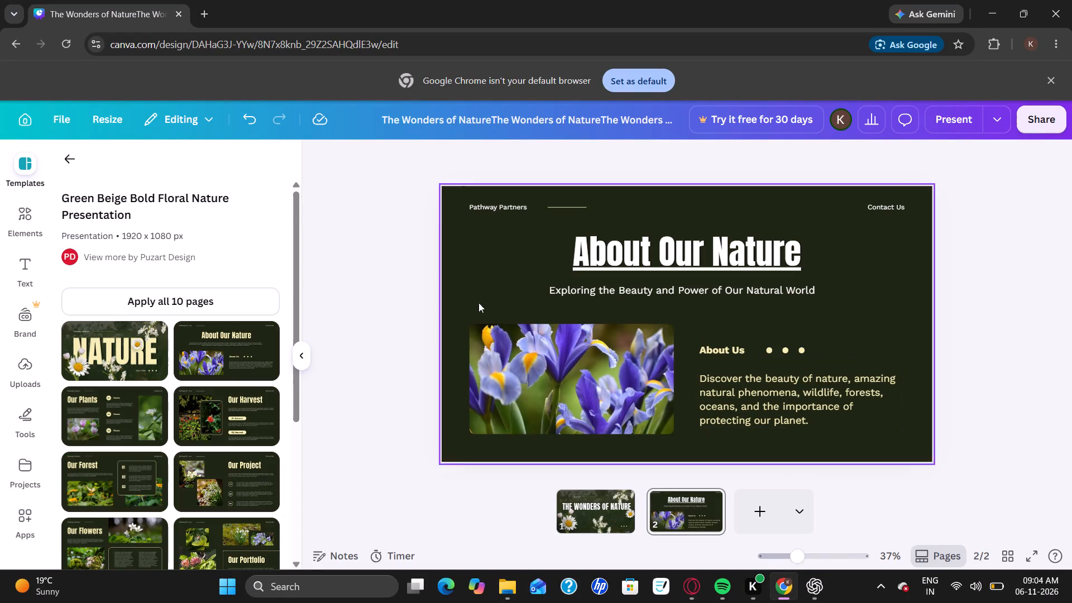
Scatter the three dots beside "About Us": one right of the main heading, one just above the iris photo, one at the top of "Nature".
left_click(787, 344)
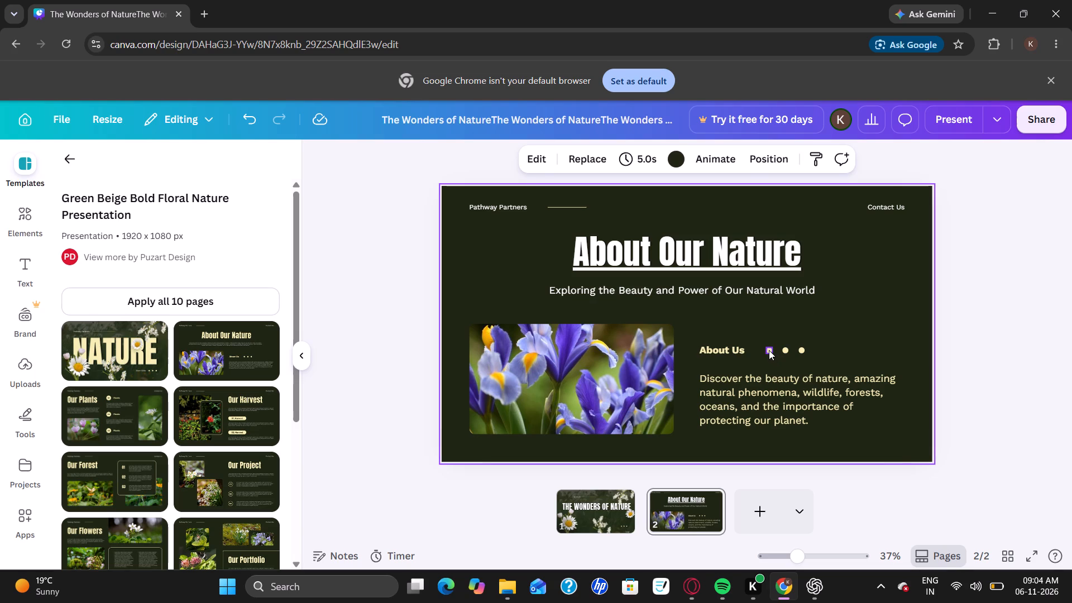
left_click_drag(769, 350, 882, 242)
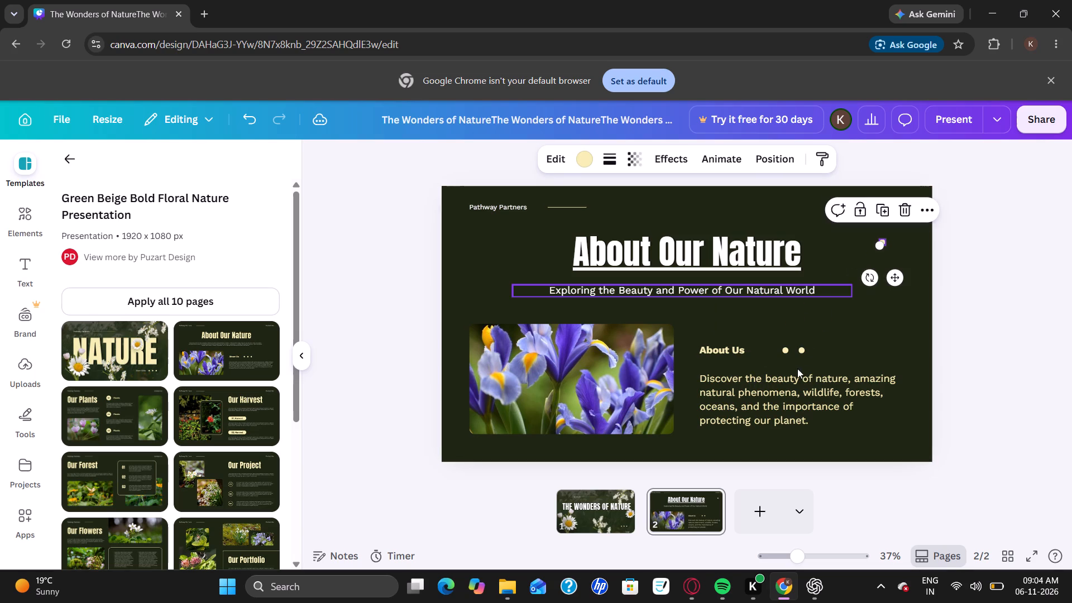
left_click_drag(783, 348, 607, 356)
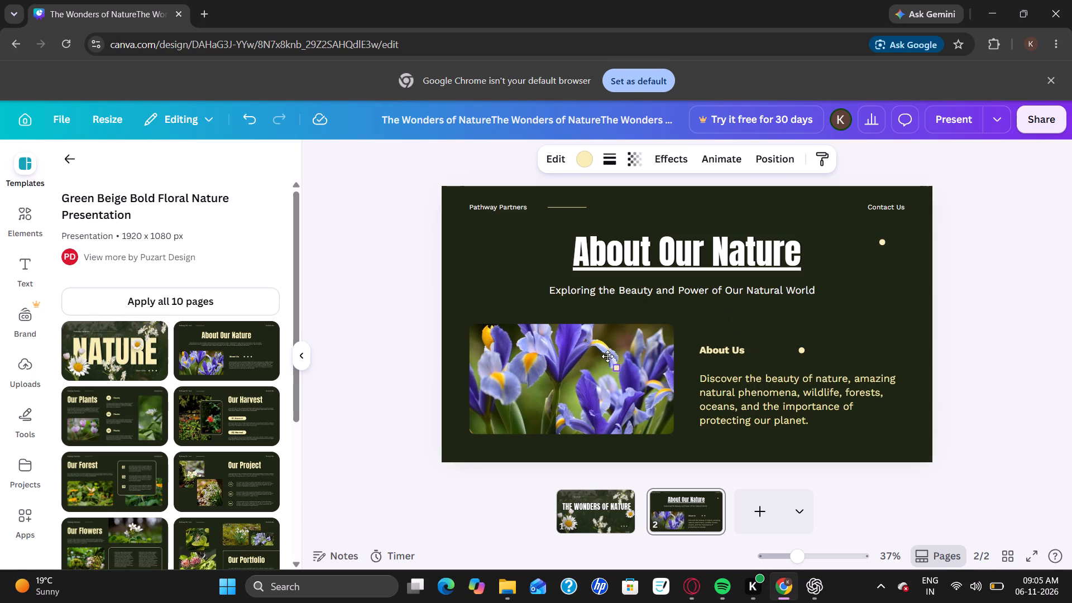
left_click_drag(607, 356, 580, 312)
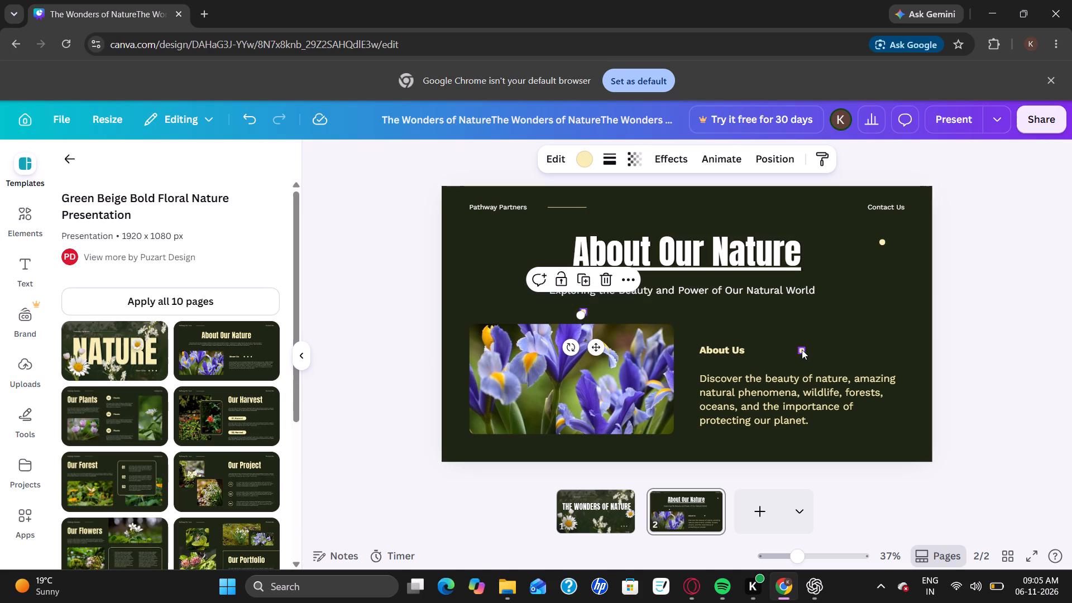
left_click_drag(802, 350, 731, 240)
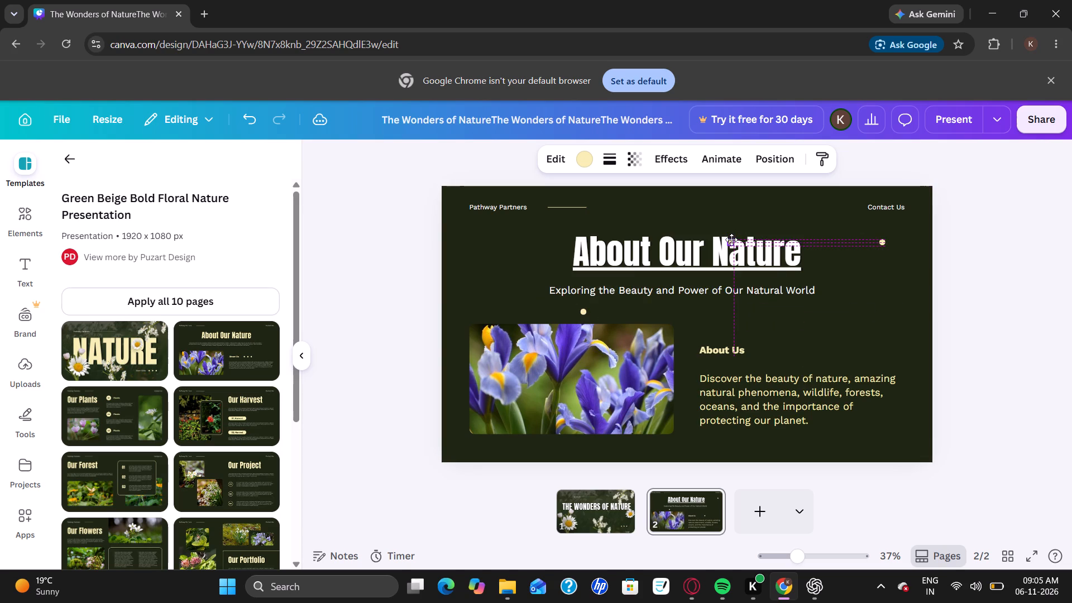
left_click_drag(731, 240, 733, 236)
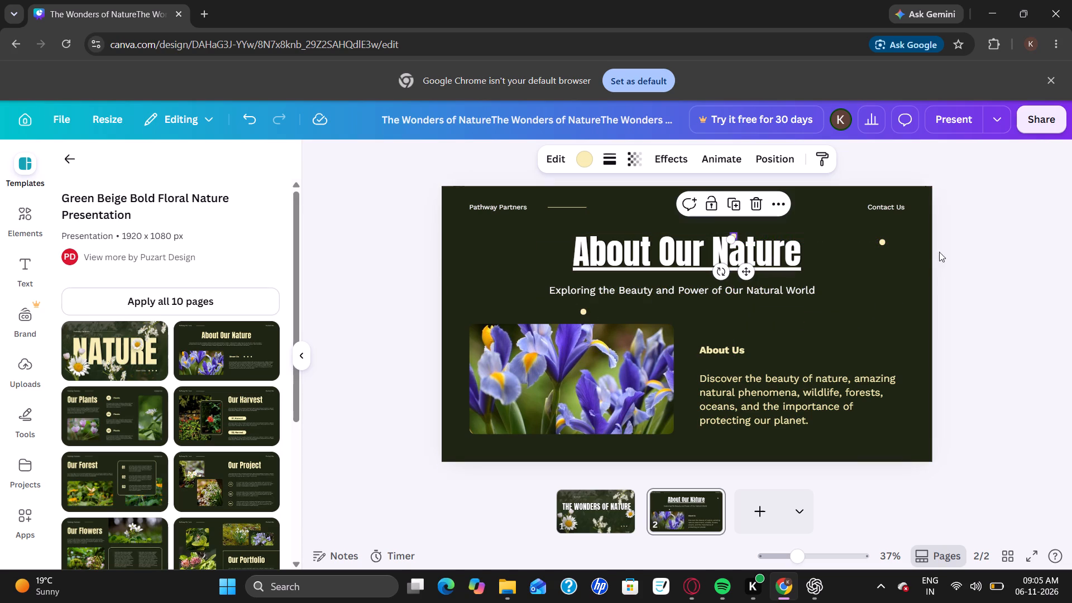
left_click(950, 273)
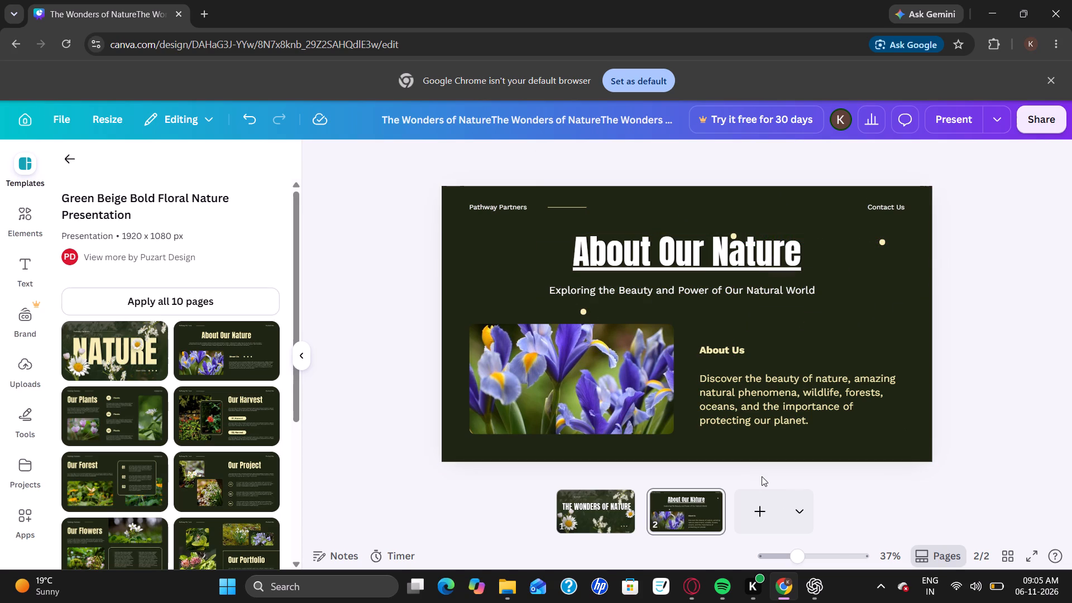
left_click(717, 352)
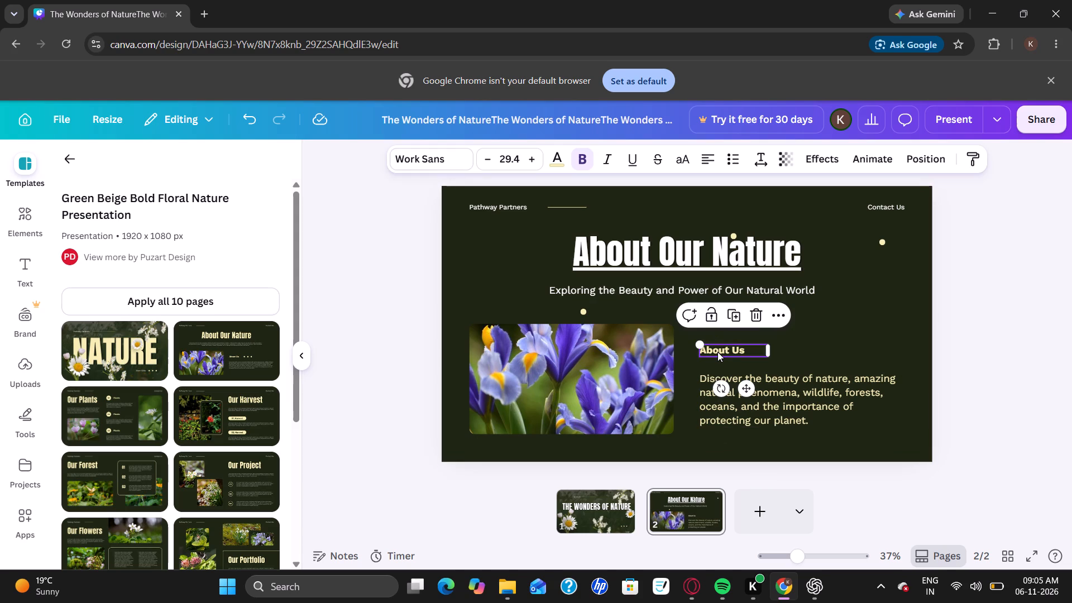
left_click(717, 352)
key("BackSpace")
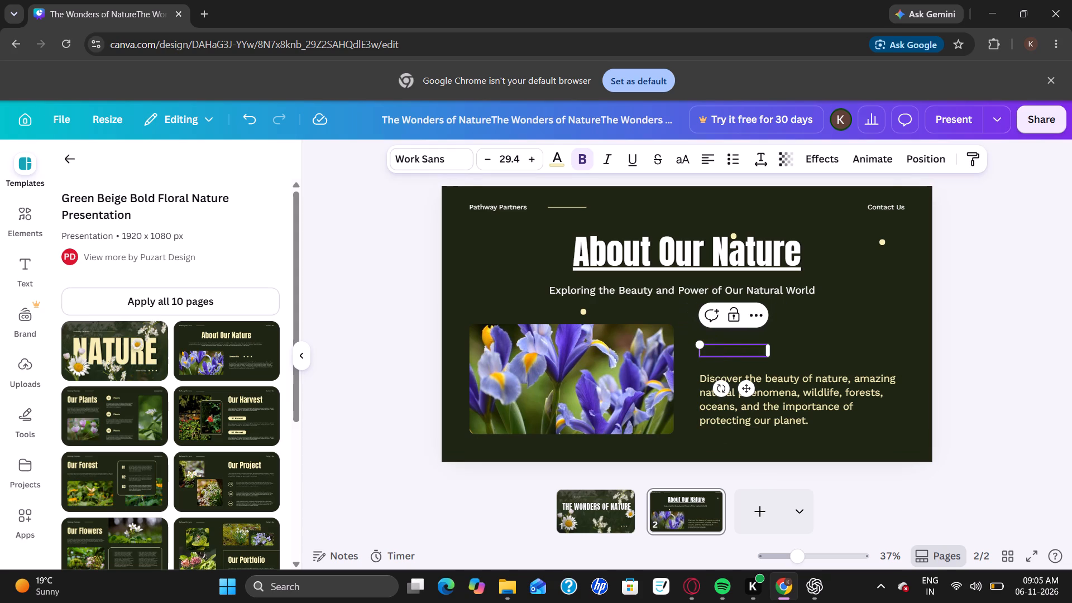
left_click(811, 585)
left_click(554, 338)
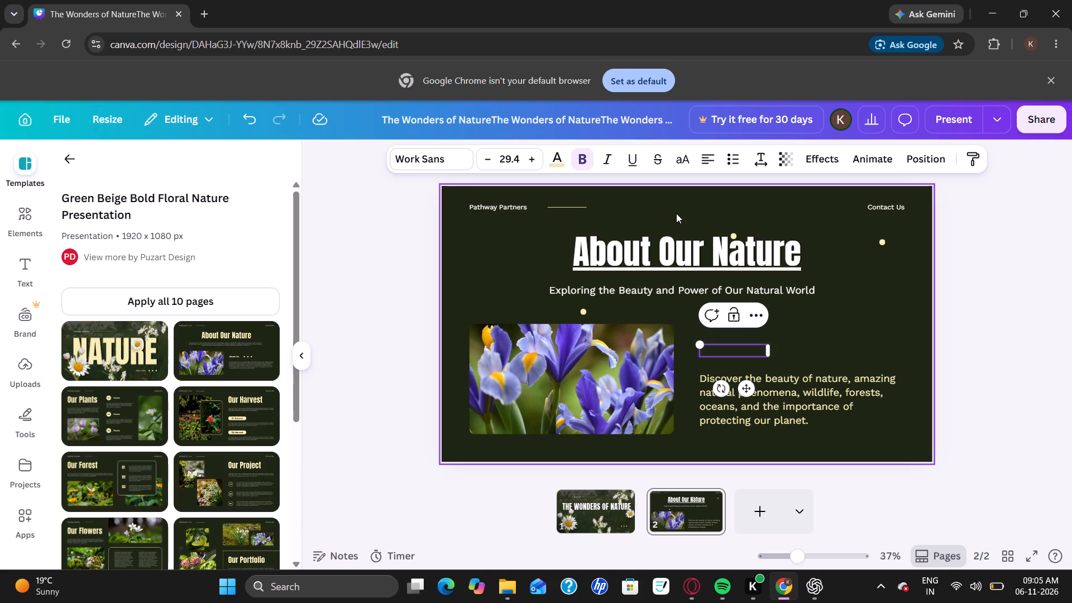
key("ctrl+v")
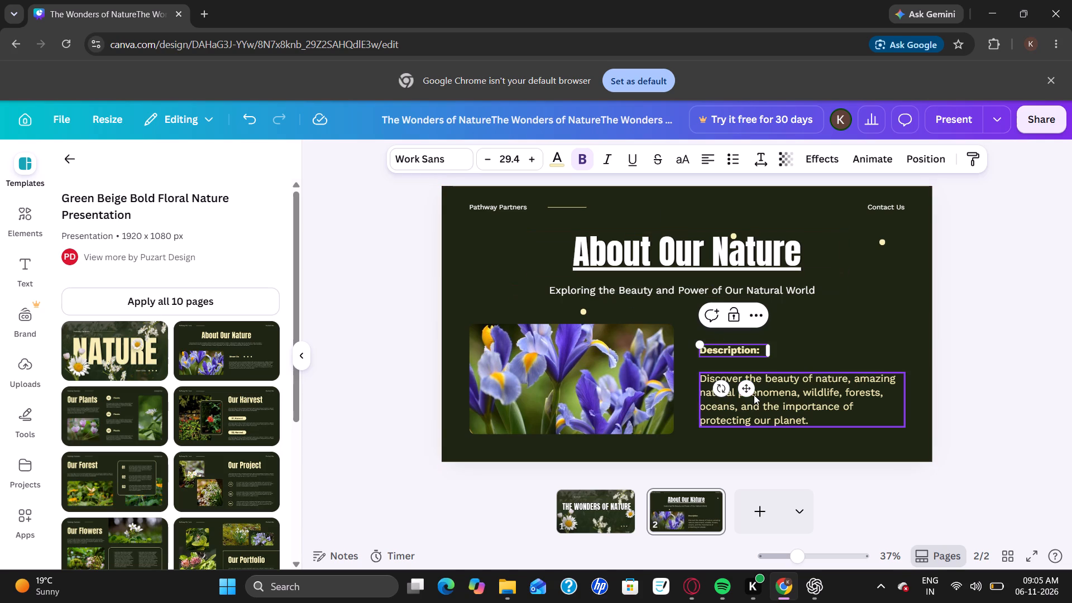
left_click(941, 326)
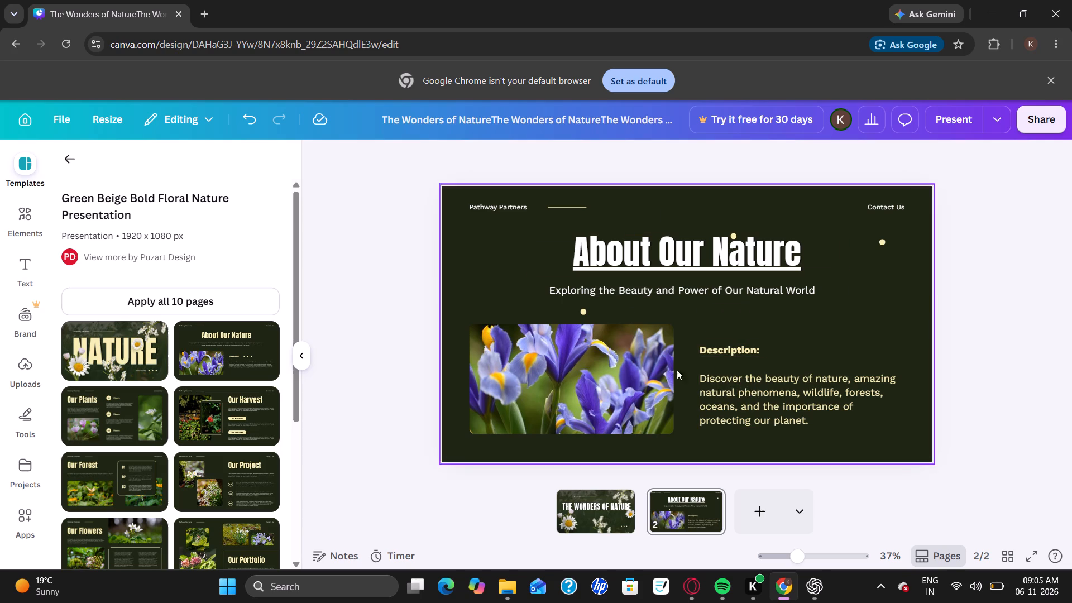
Enlarge the iris photo slightly from its upper-right corner, extending it close to the description text.
left_click(619, 370)
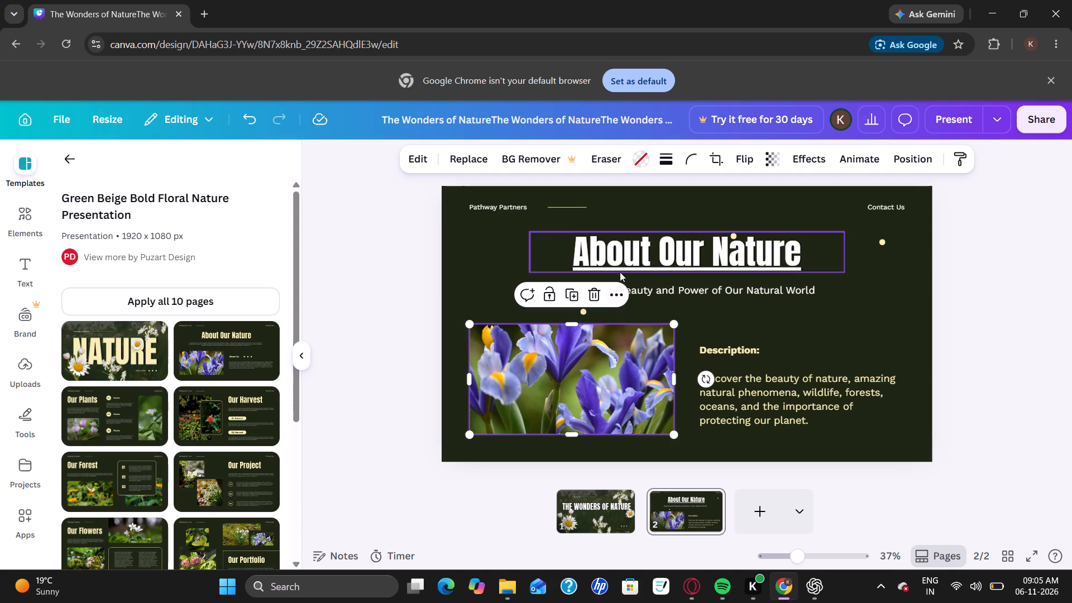
left_click_drag(676, 329, 685, 324)
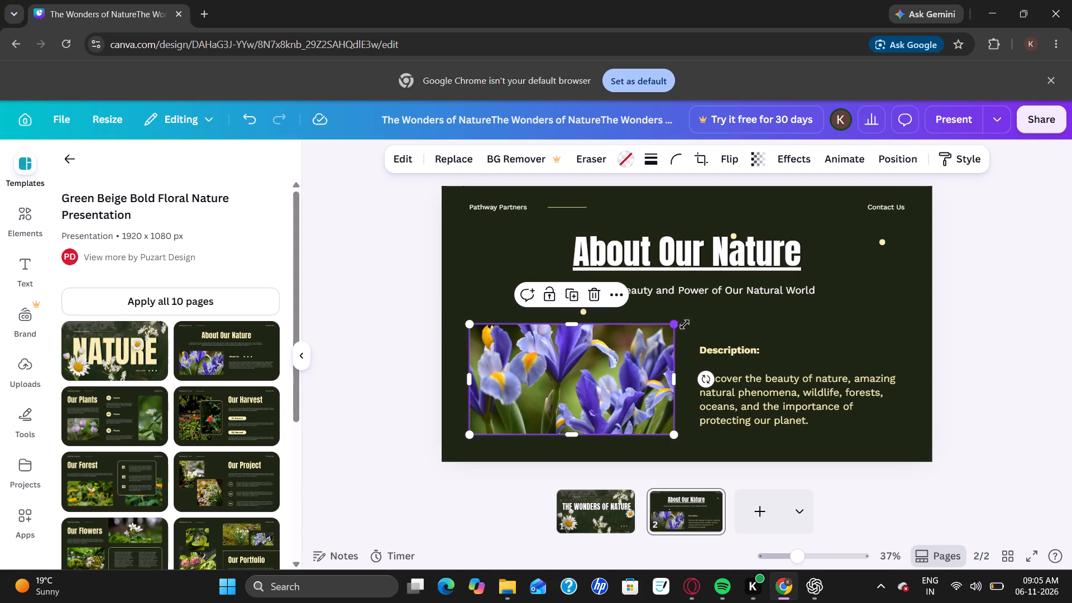
left_click_drag(685, 324, 693, 322)
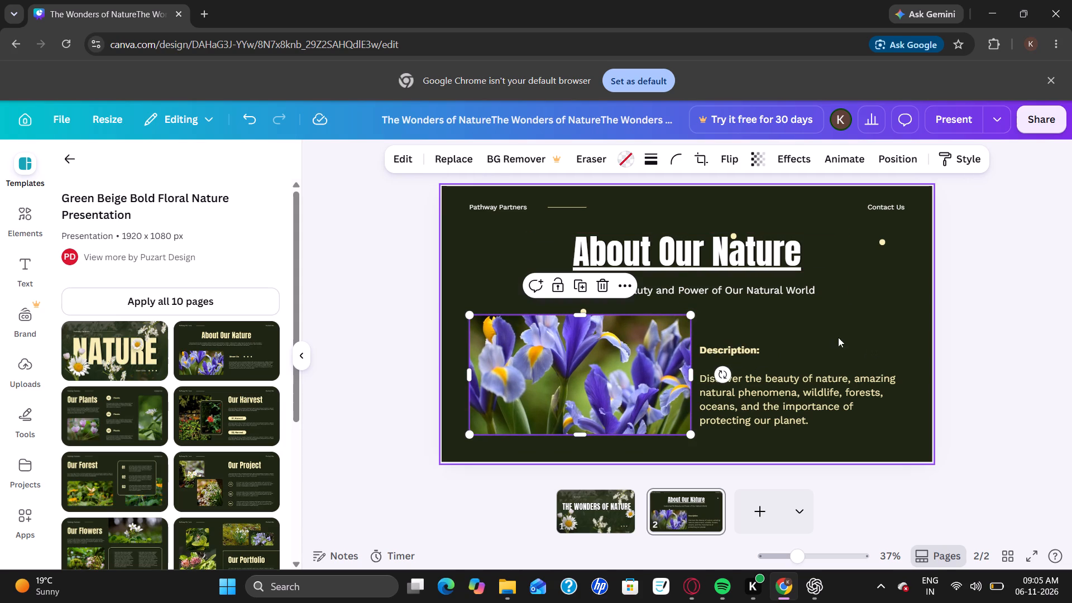
left_click(984, 259)
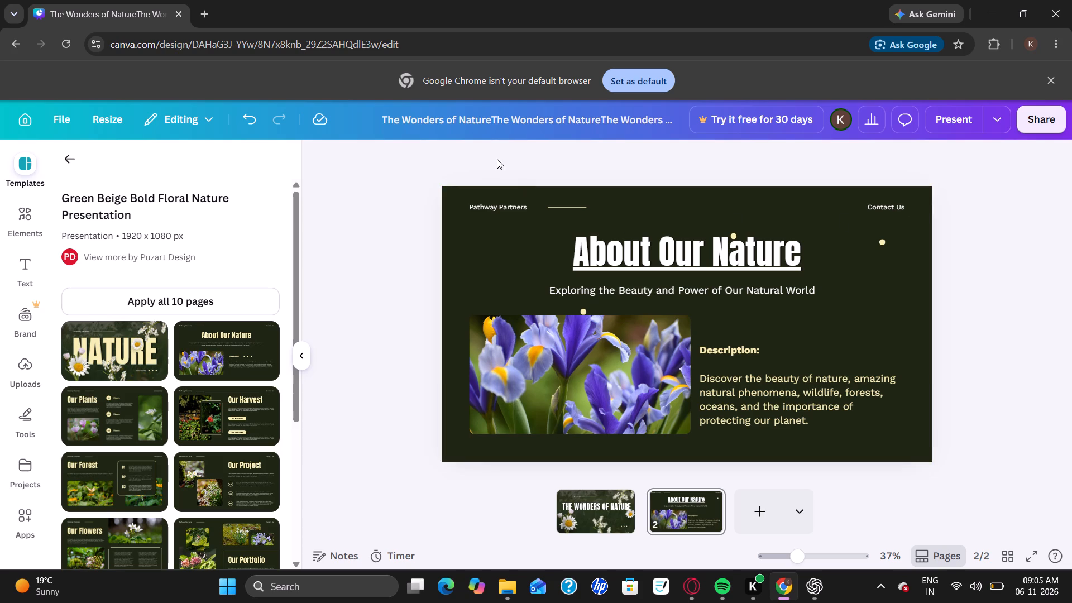
Replace the "Pathway Partners" text on slide 2 with the author byline copied from the cover slide, including the word "by".
left_click(490, 206)
left_click(490, 206)
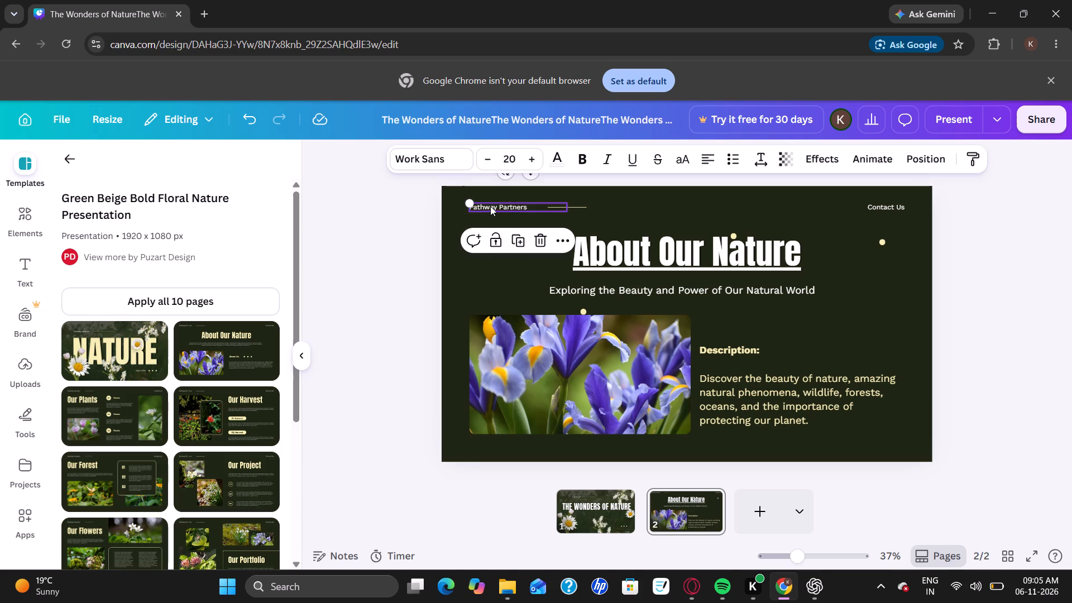
key("BackSpace")
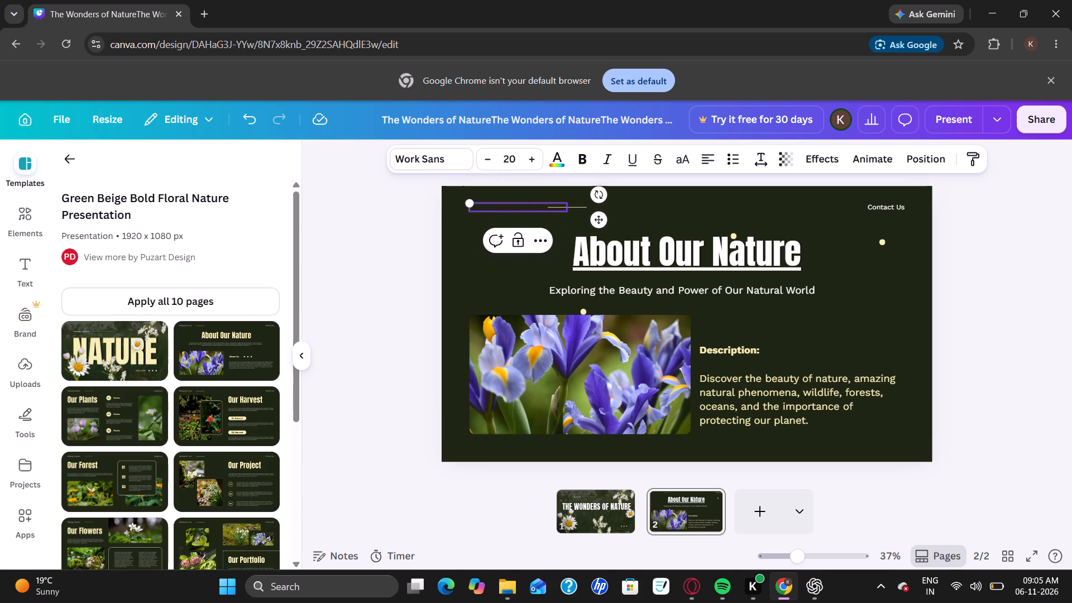
left_click(584, 498)
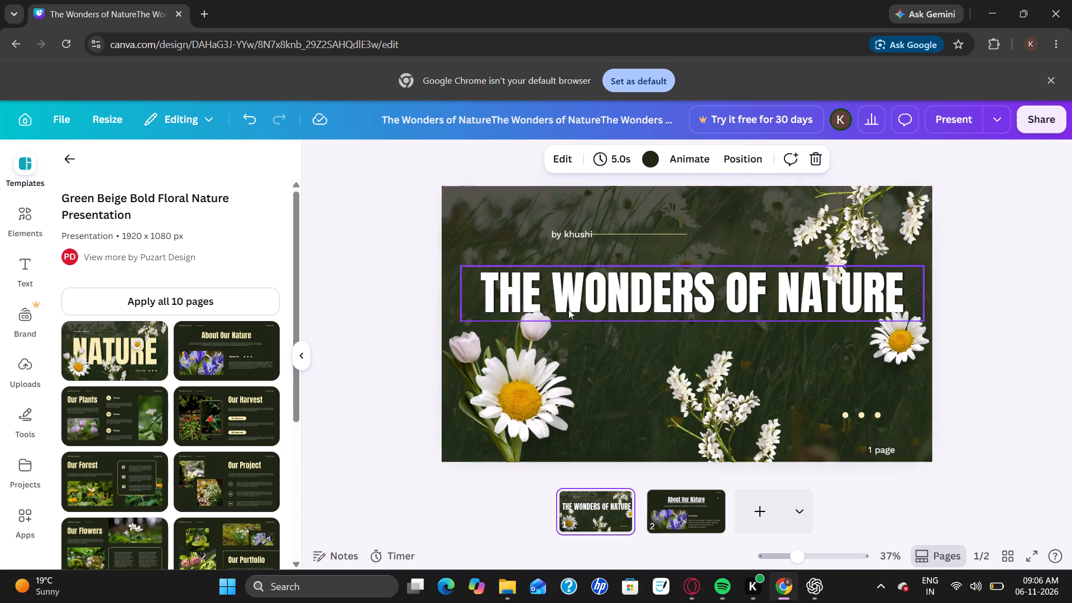
double_click(554, 233)
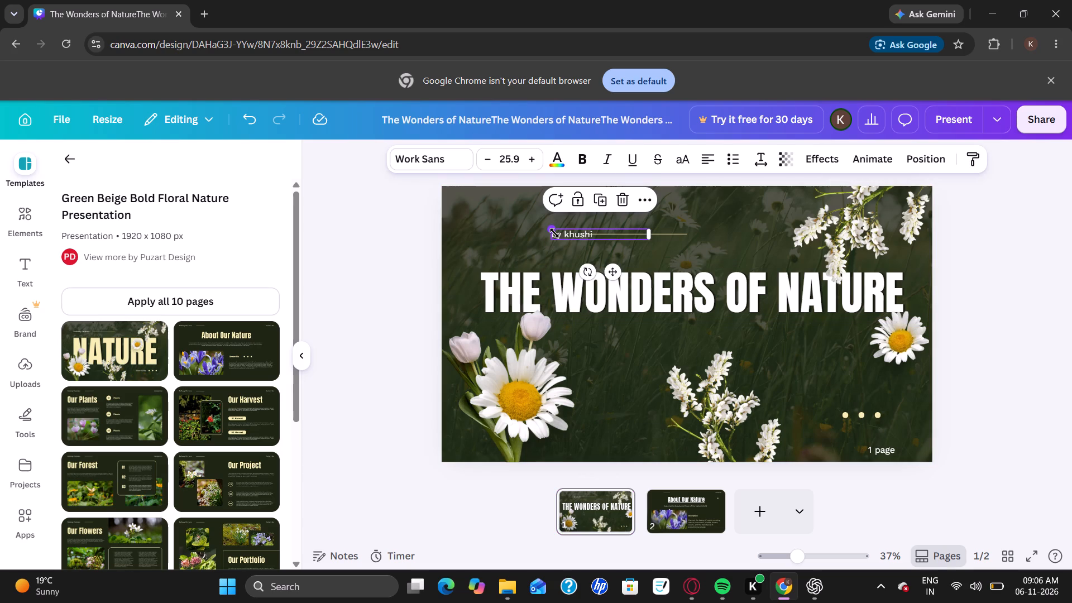
double_click(571, 234)
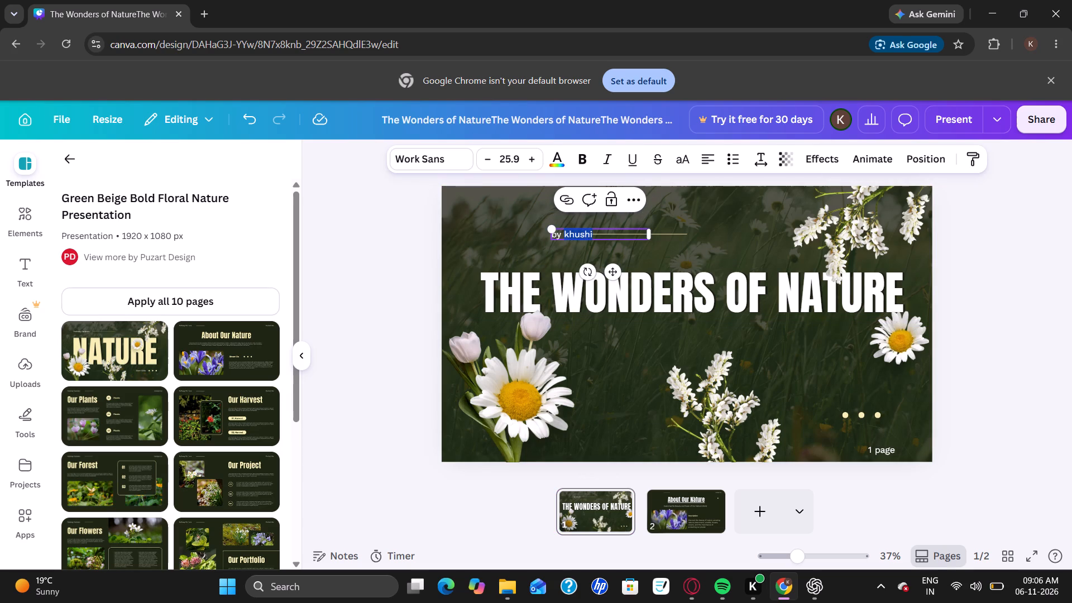
left_click_drag(556, 233, 567, 237)
left_click_drag(567, 237, 597, 234)
key("ctrl+c")
left_click(701, 529)
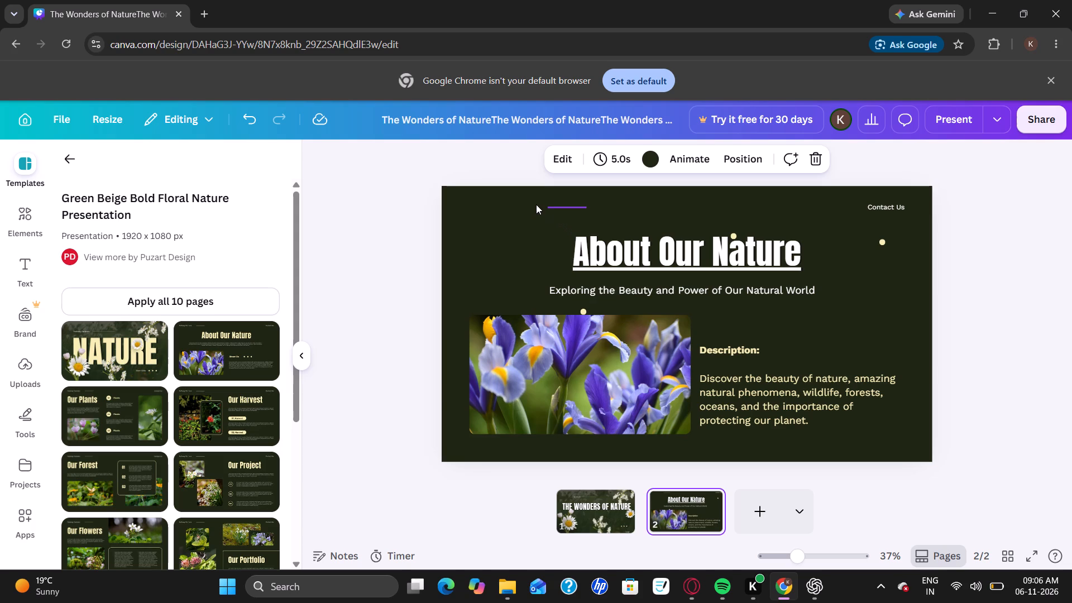
key("ctrl+z")
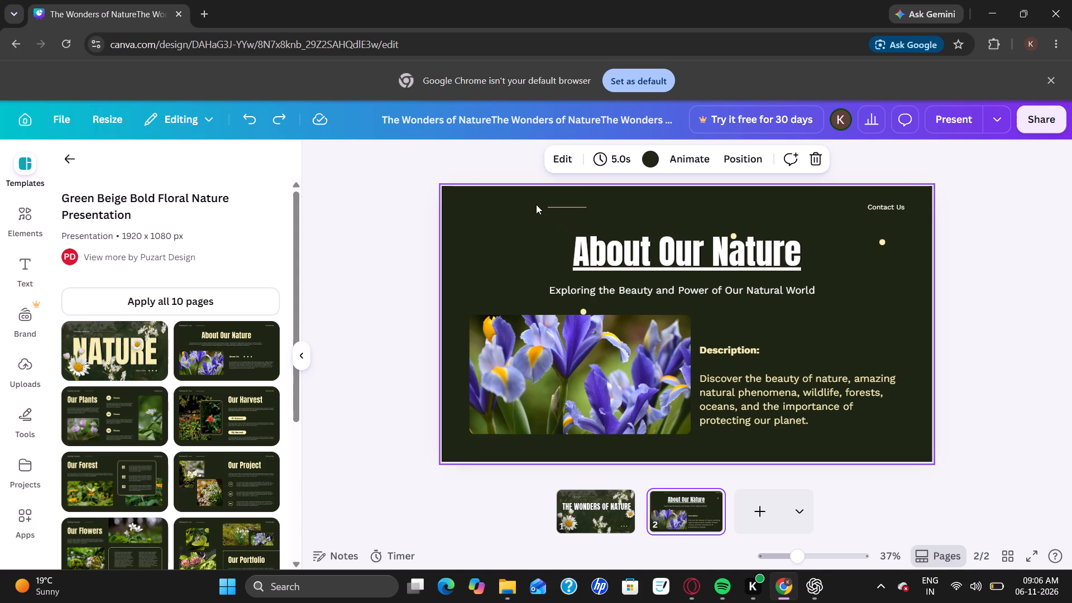
key("ctrl+z")
double_click(536, 204)
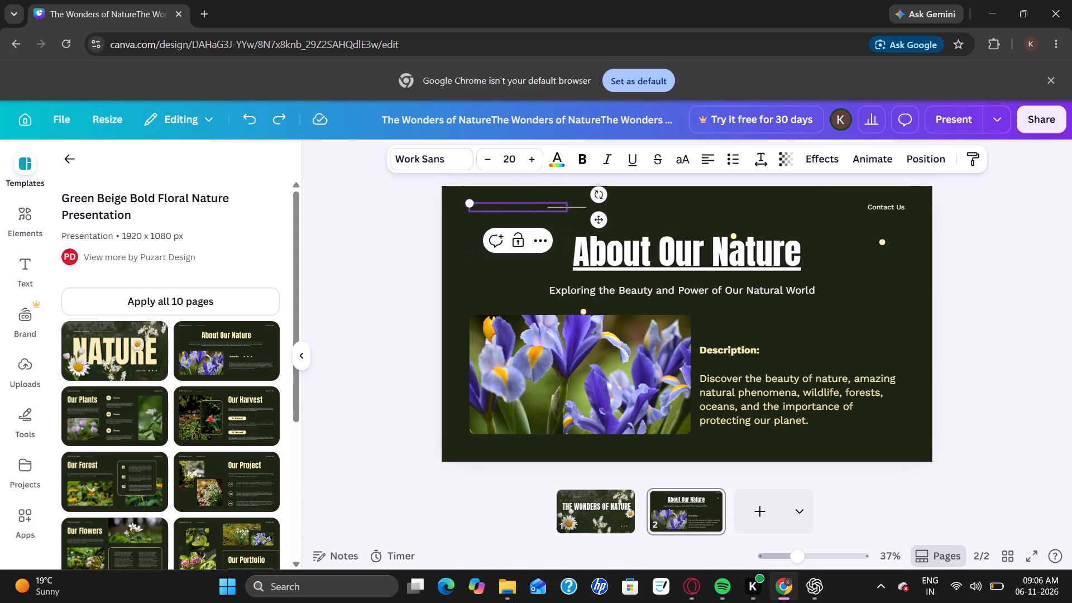
key("ctrl+v")
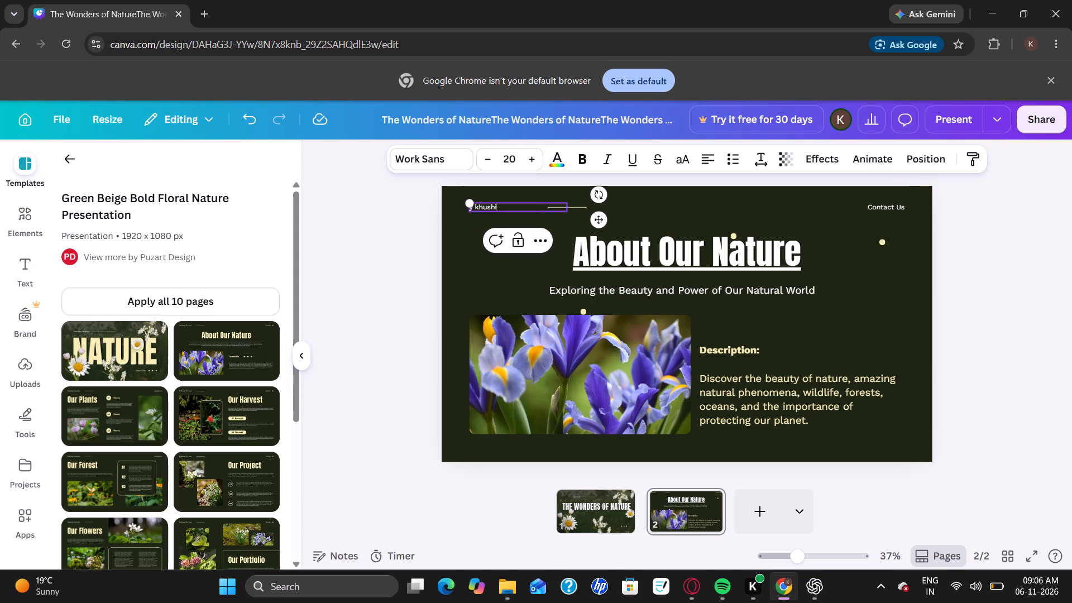
left_click(484, 207)
key("Left")
key("Left")
key("Left")
key("Left")
key("Left")
key("Left")
key("Left")
type("bh")
key("BackSpace")
key("BackSpace")
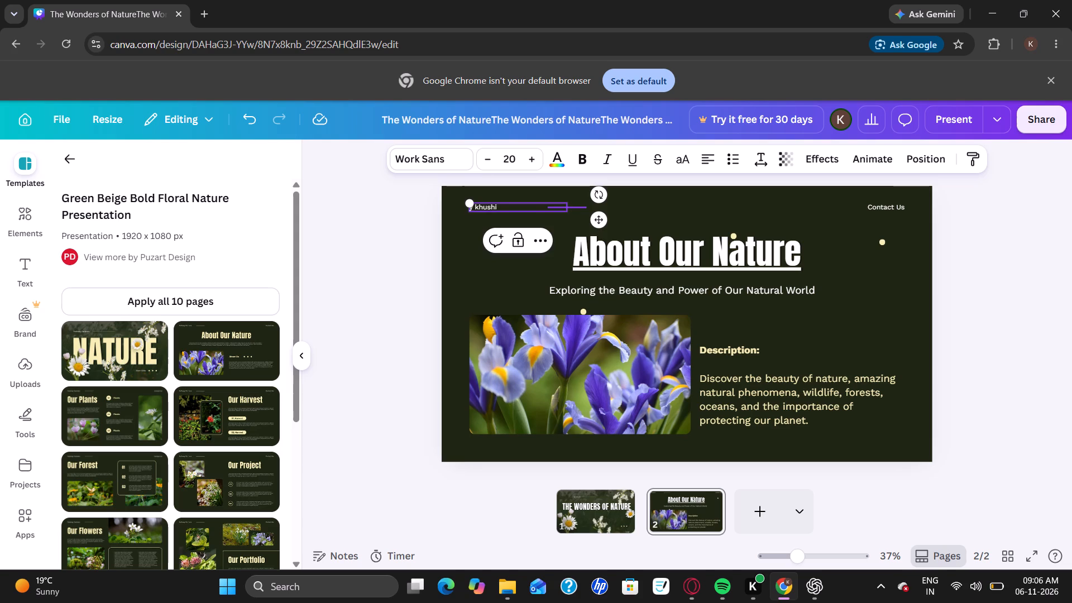
key("b")
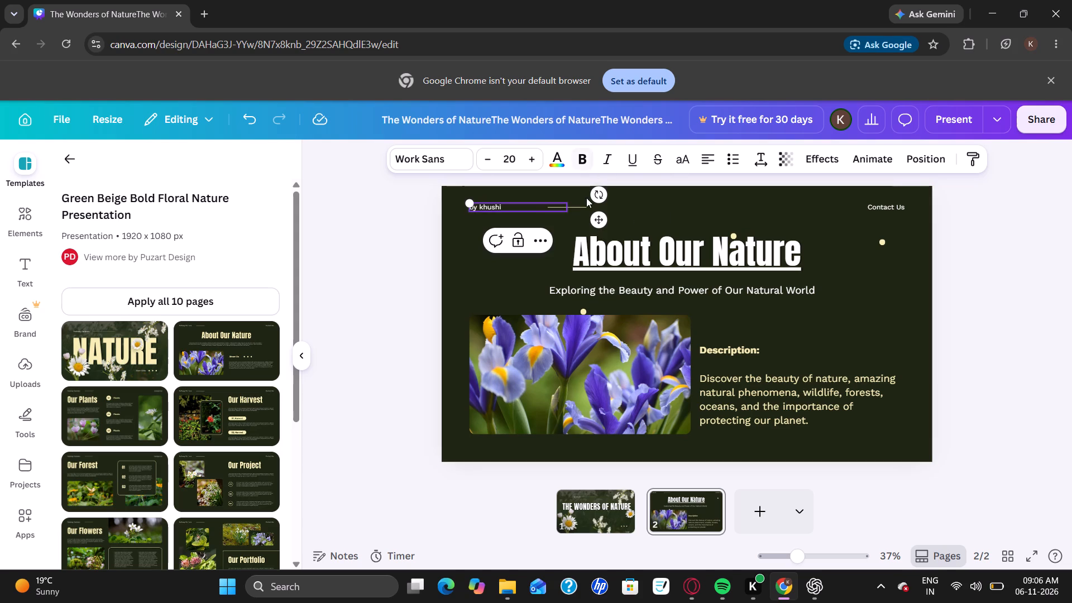
left_click(476, 222)
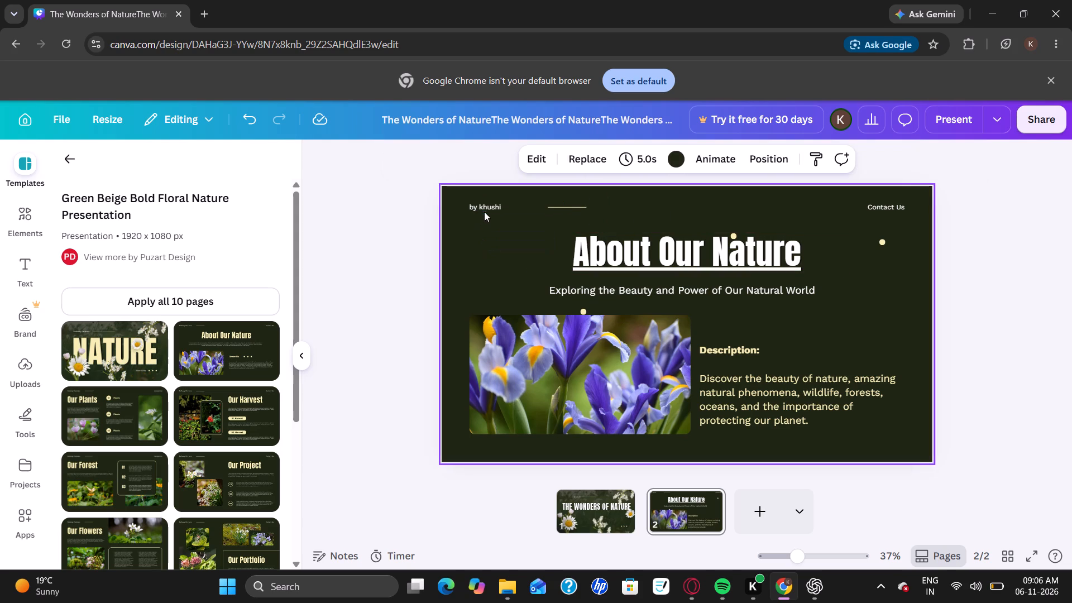
Move the author byline on slide 2 right, next to the thin line at the top of the slide.
left_click_drag(486, 210, 545, 208)
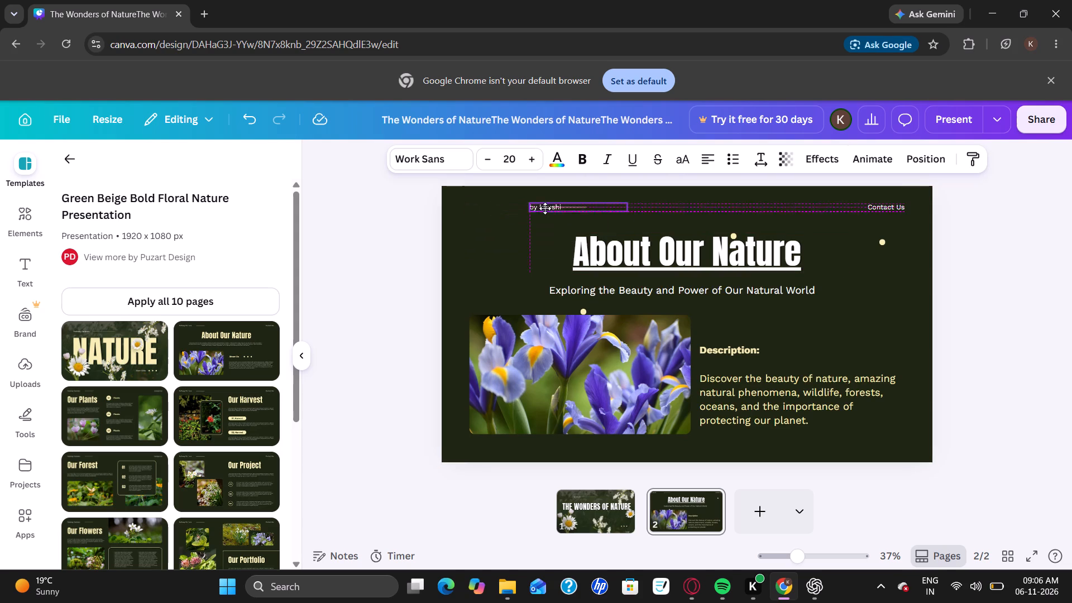
left_click_drag(545, 208, 530, 211)
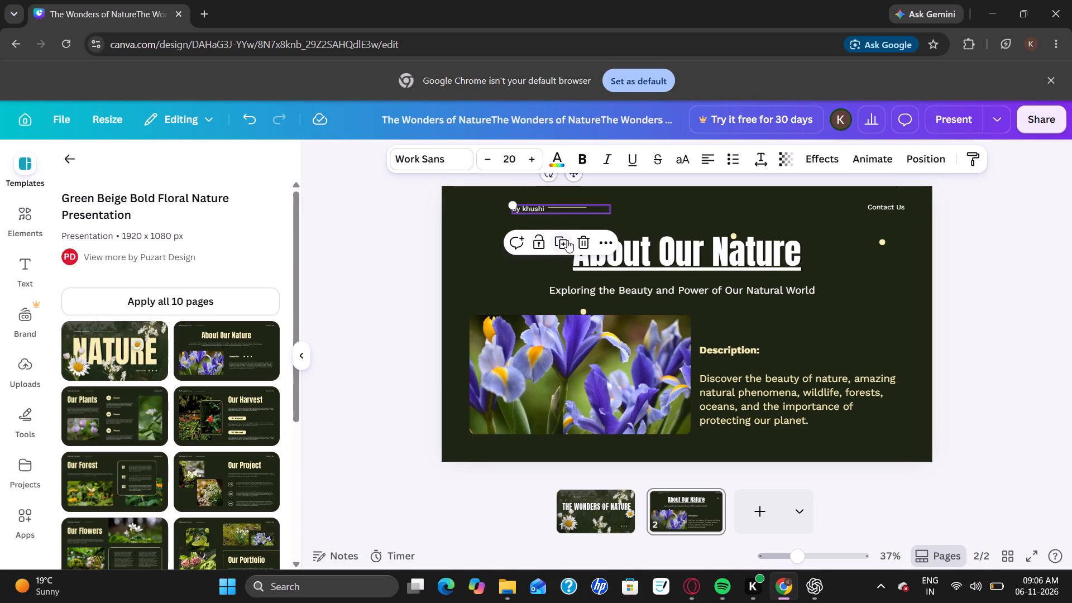
Delete the author byline and the thin line beside it from the top of slide 2.
left_click(586, 239)
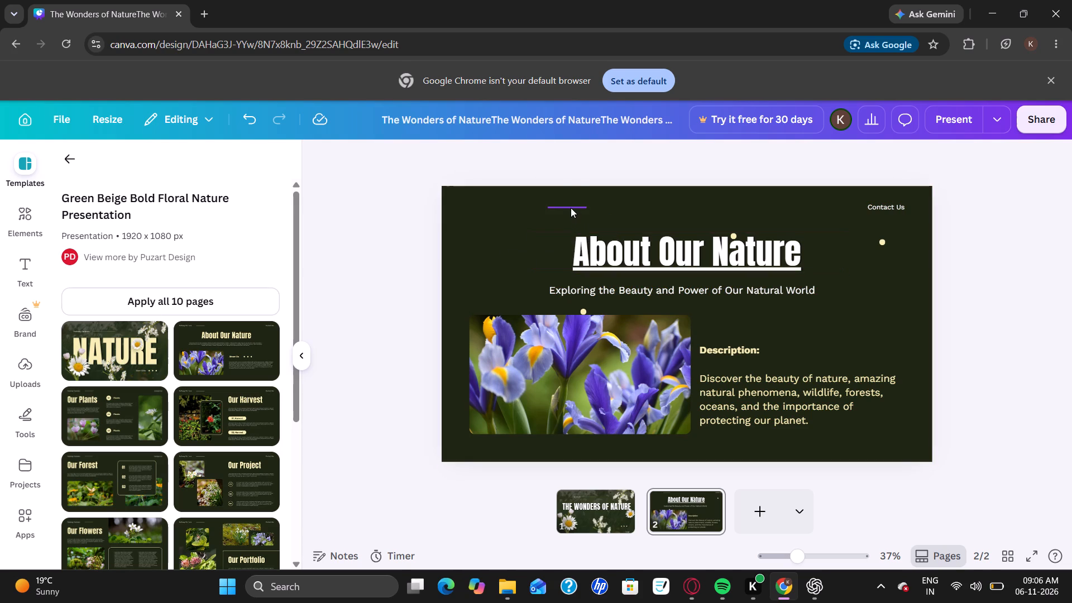
left_click(571, 208)
left_click(587, 236)
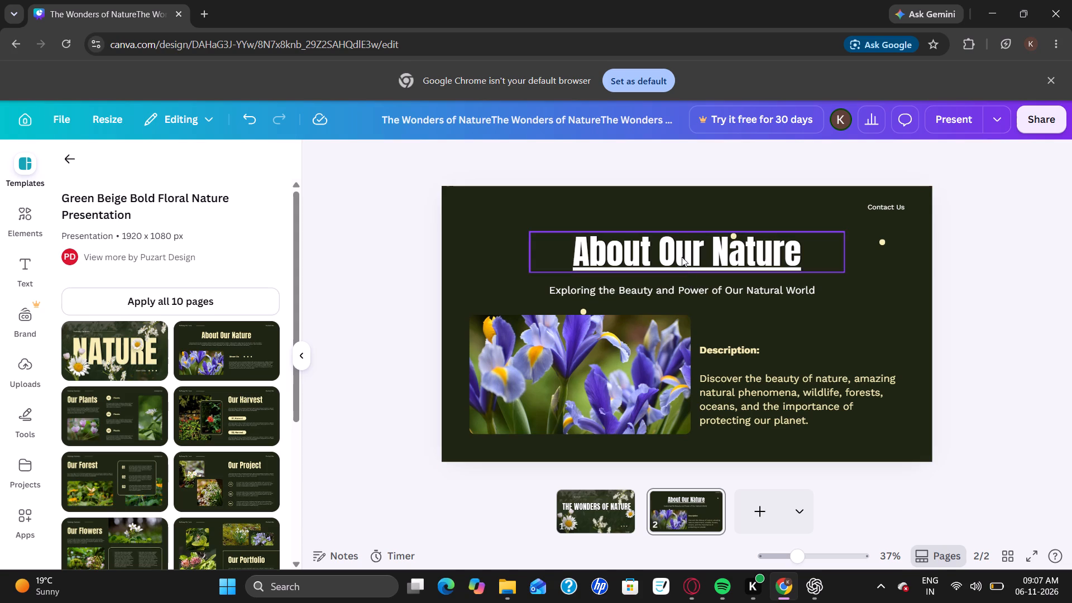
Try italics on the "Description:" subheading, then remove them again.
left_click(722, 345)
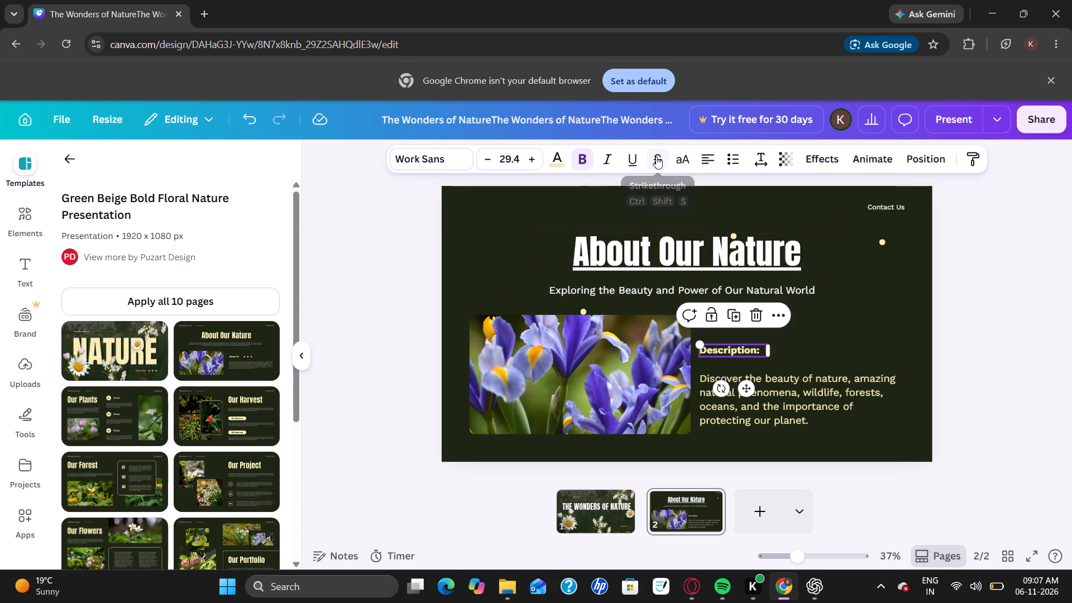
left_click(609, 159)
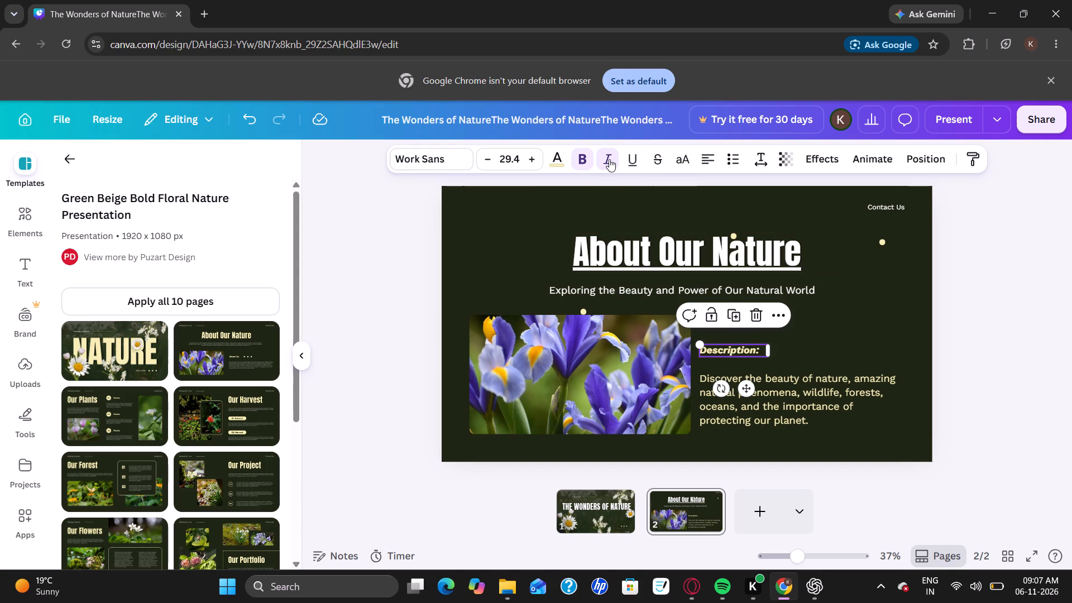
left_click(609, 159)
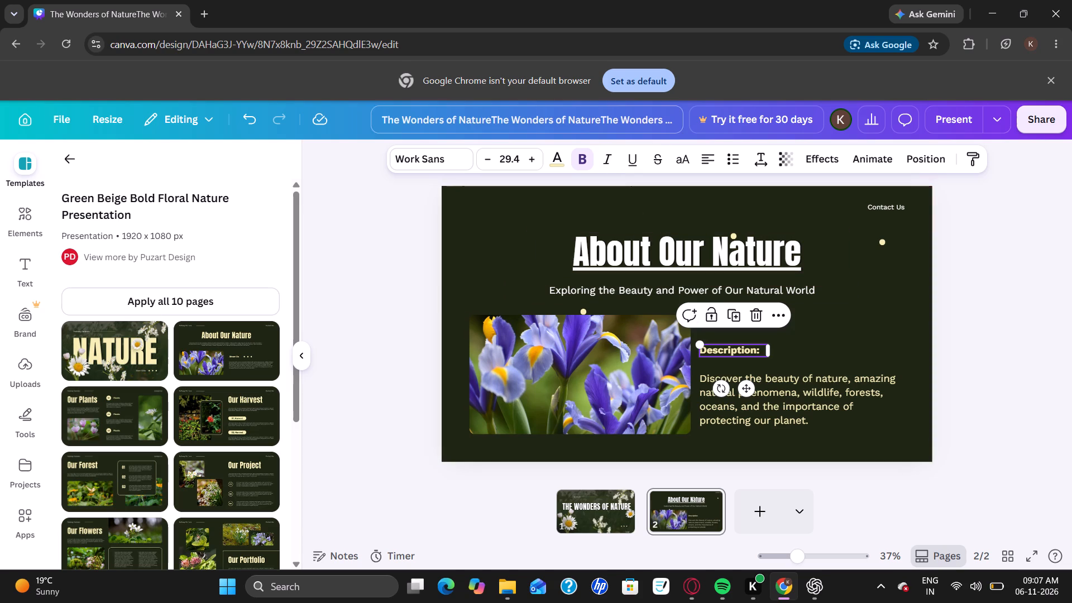
Italicise the description paragraph beside the iris photo on slide 2.
left_click(768, 398)
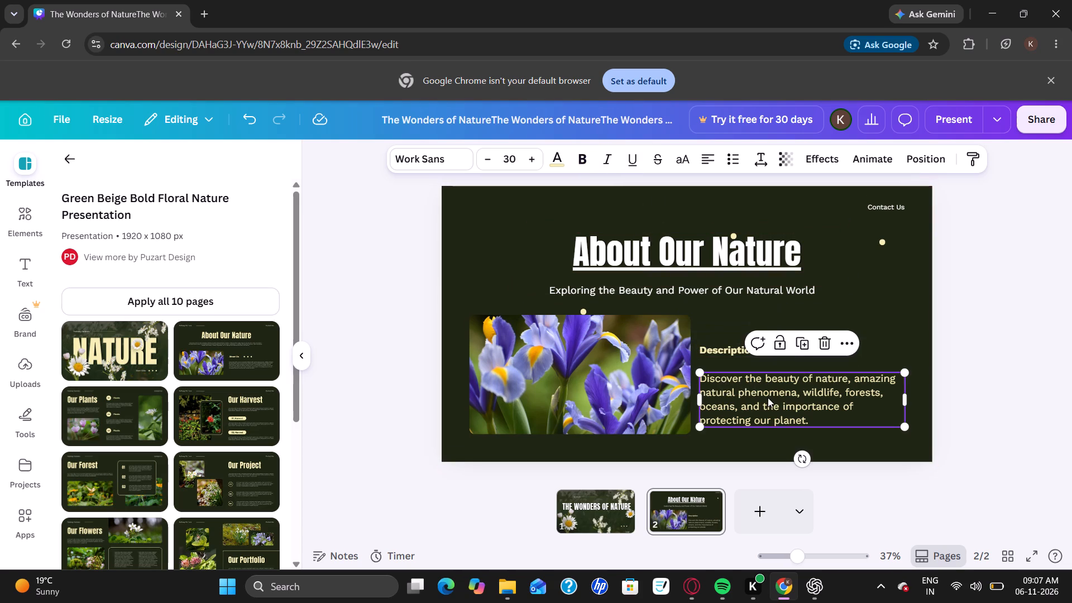
left_click(610, 150)
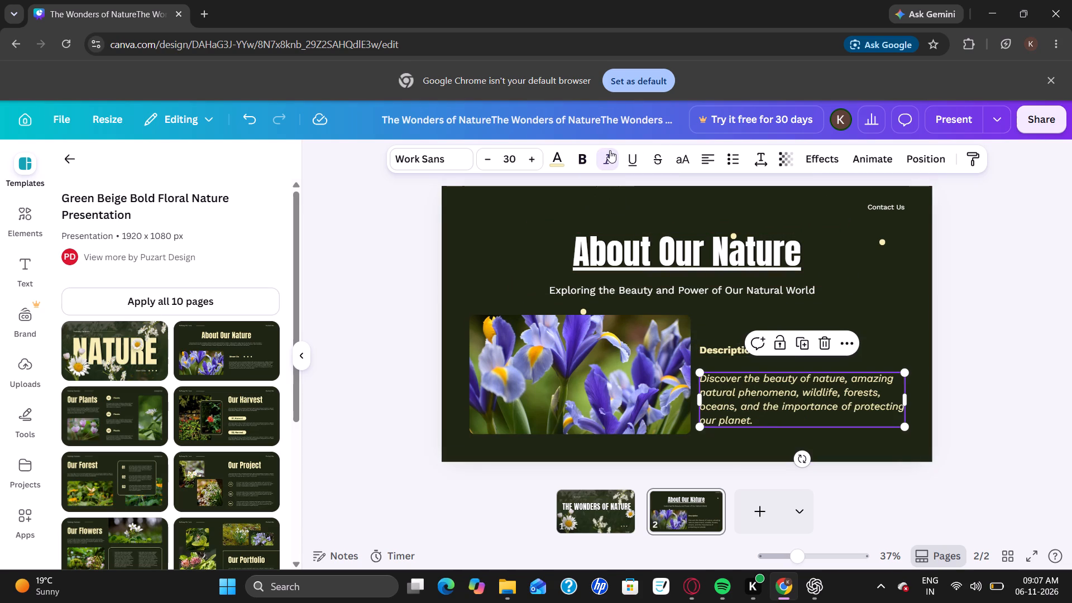
left_click(365, 279)
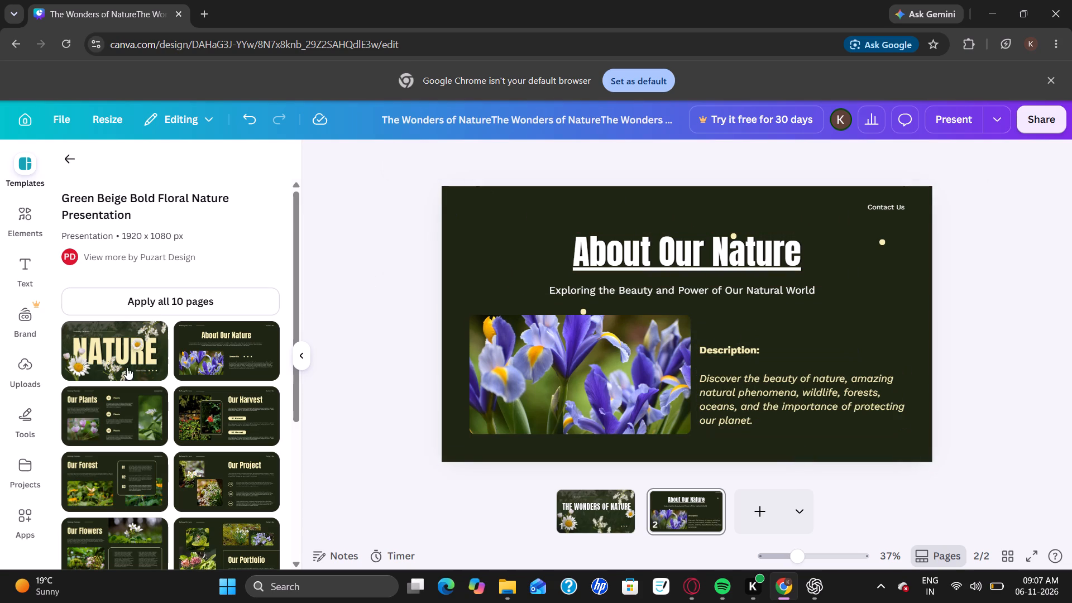
Add the template's "Our Plants" layout as a new page after slide 2.
left_click(80, 415)
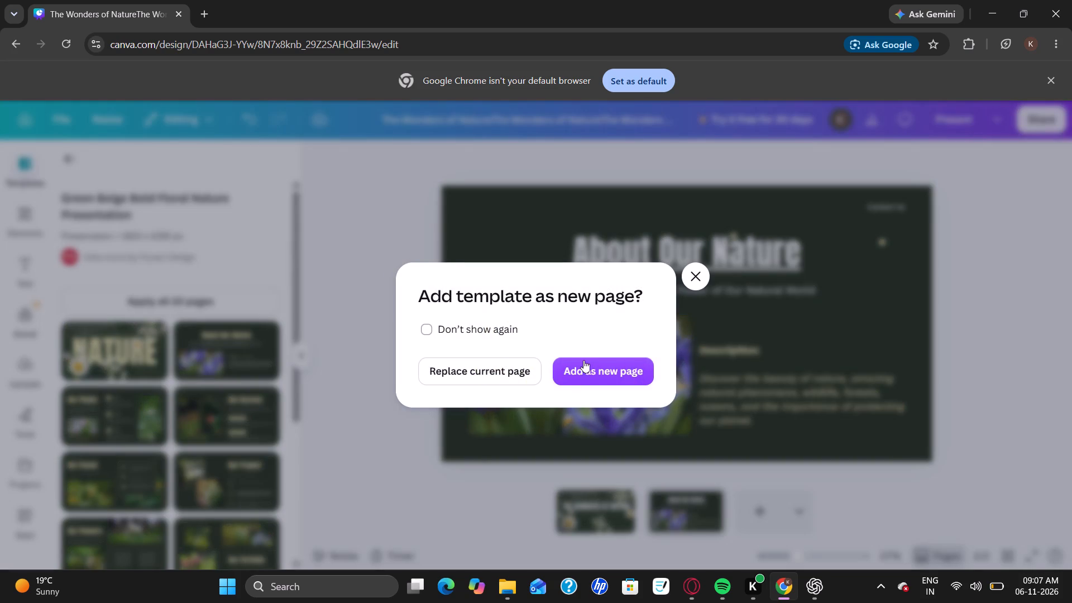
left_click(595, 367)
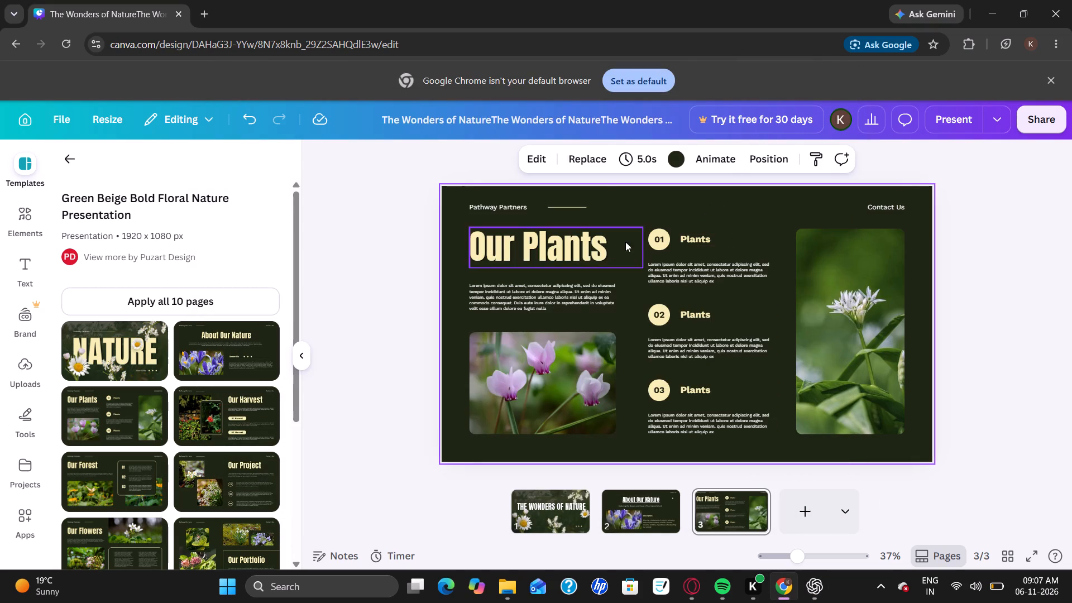
Add the template's "Our Forest" layout as a new page directly after slide 2, ahead of the "Our Plants" page.
double_click(598, 258)
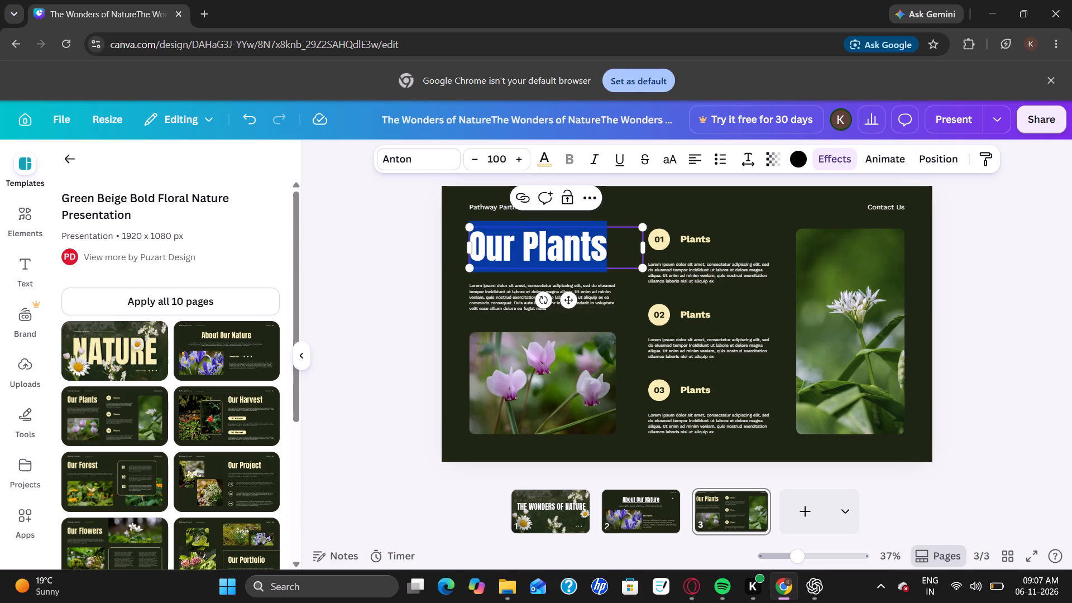
left_click(415, 270)
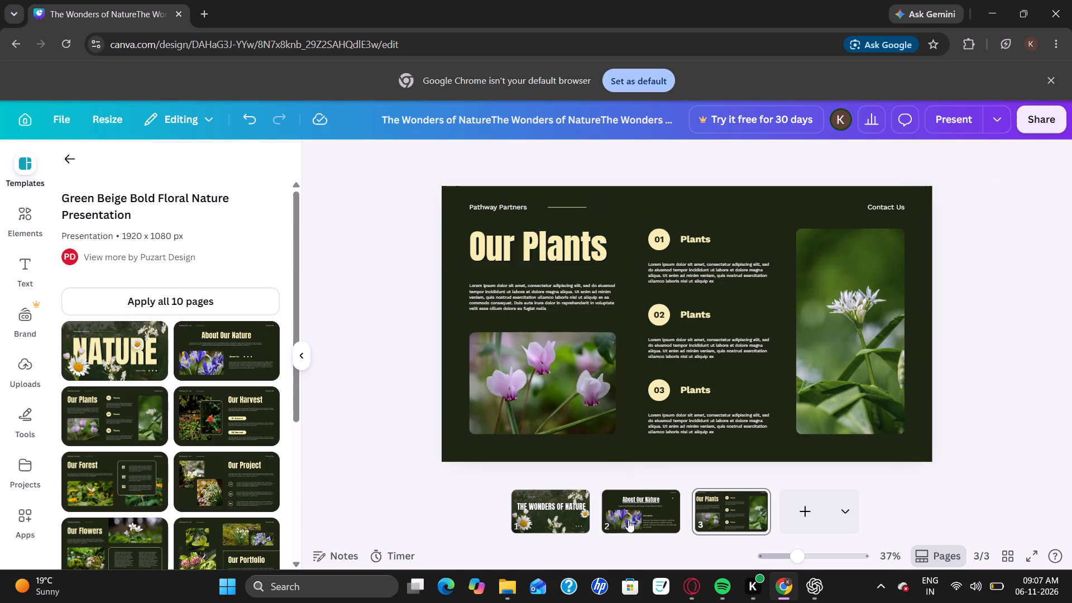
left_click(629, 527)
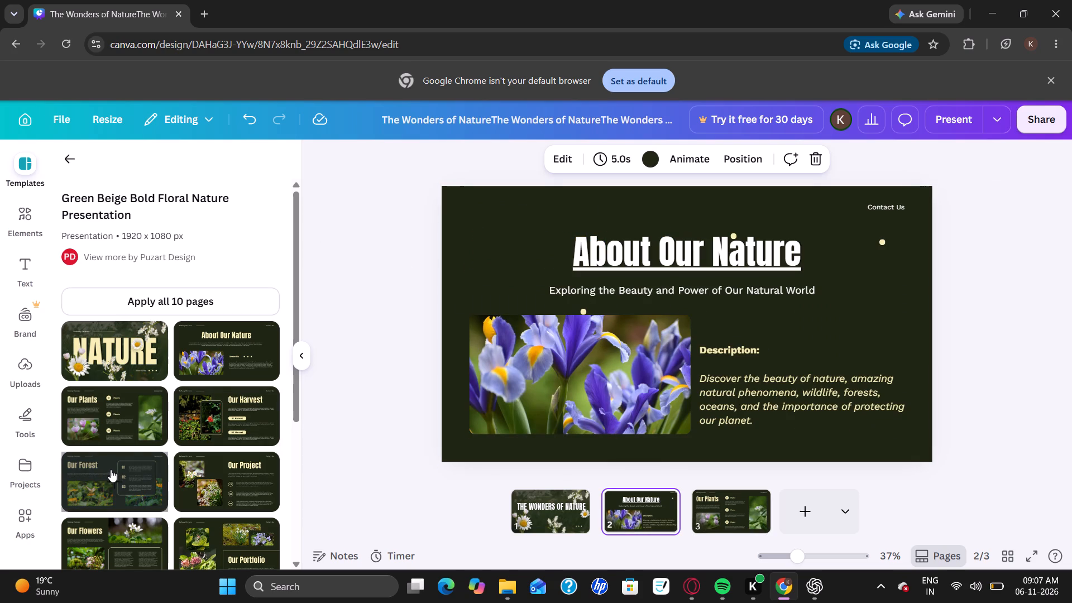
left_click(114, 471)
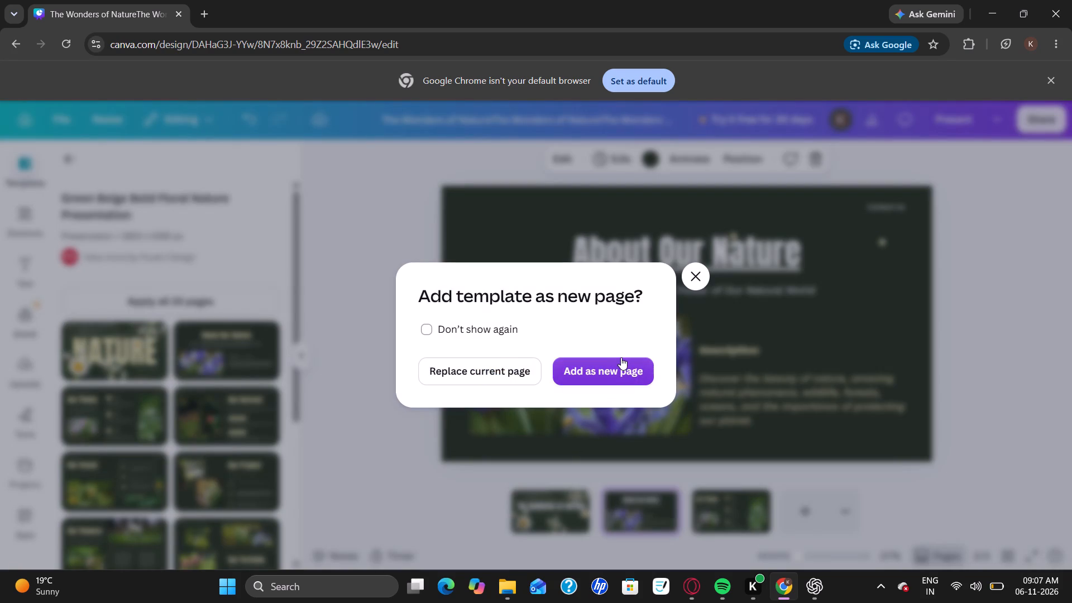
left_click(621, 357)
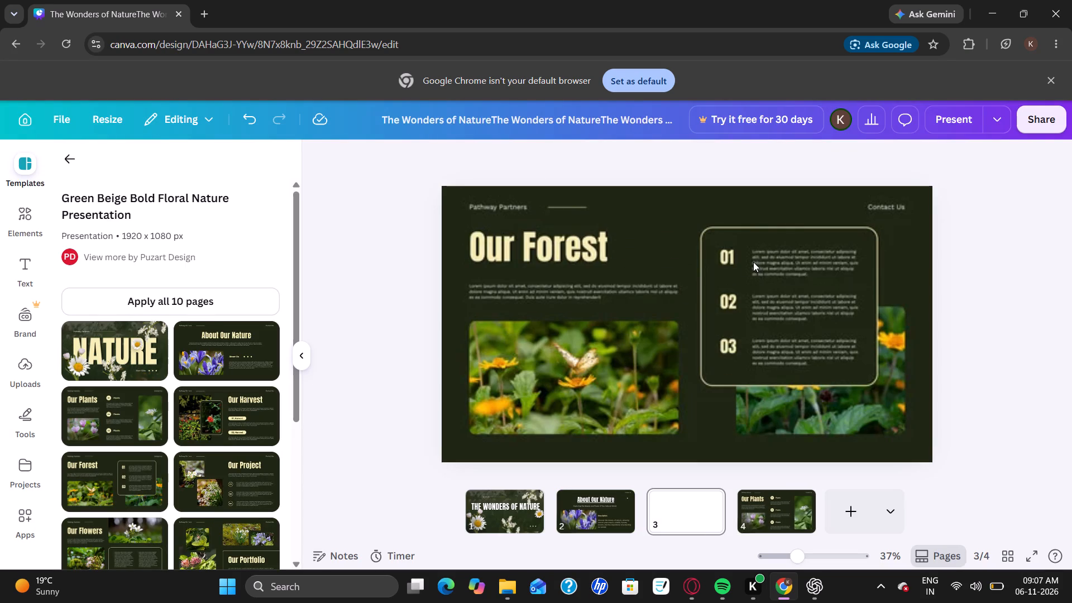
Delete the numbers 01 and 02 with their placeholder paragraphs from the outlined box on the "Our Forest" slide.
left_click(753, 266)
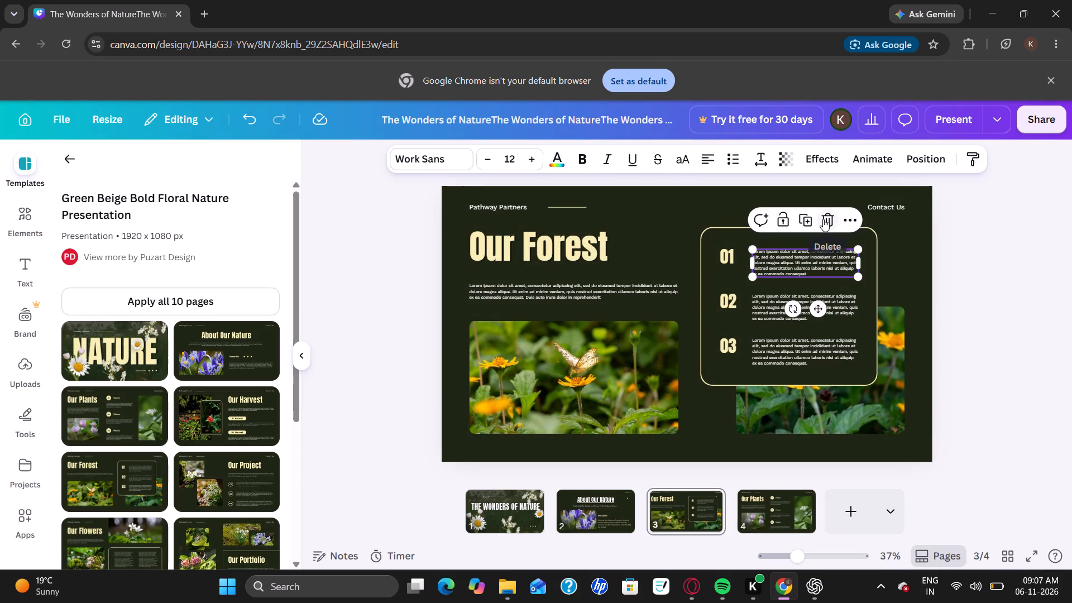
left_click(825, 220)
left_click(732, 256)
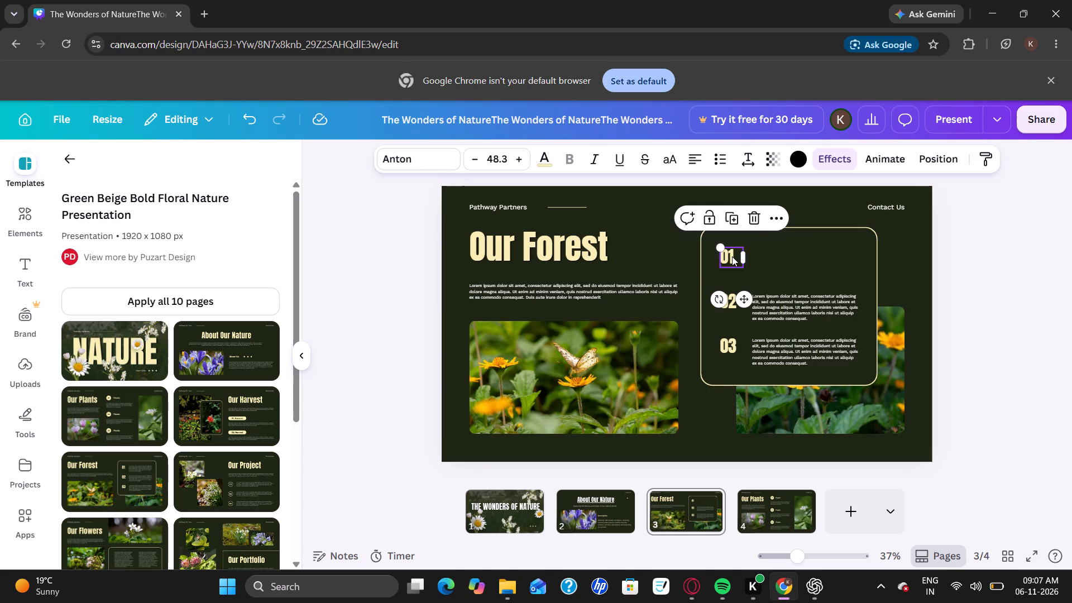
left_click(764, 211)
left_click(757, 221)
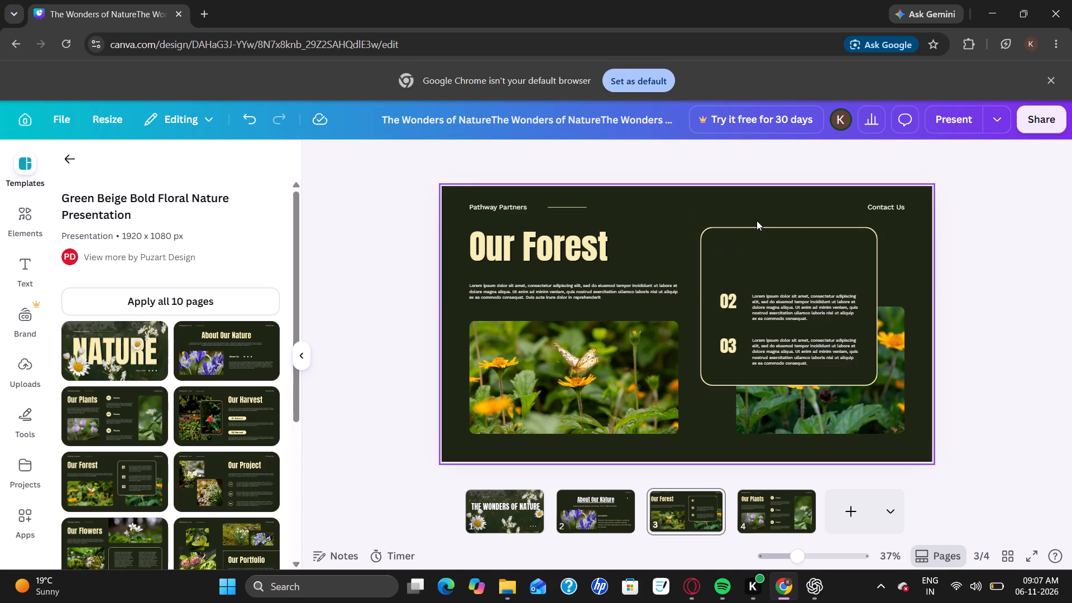
left_click(772, 304)
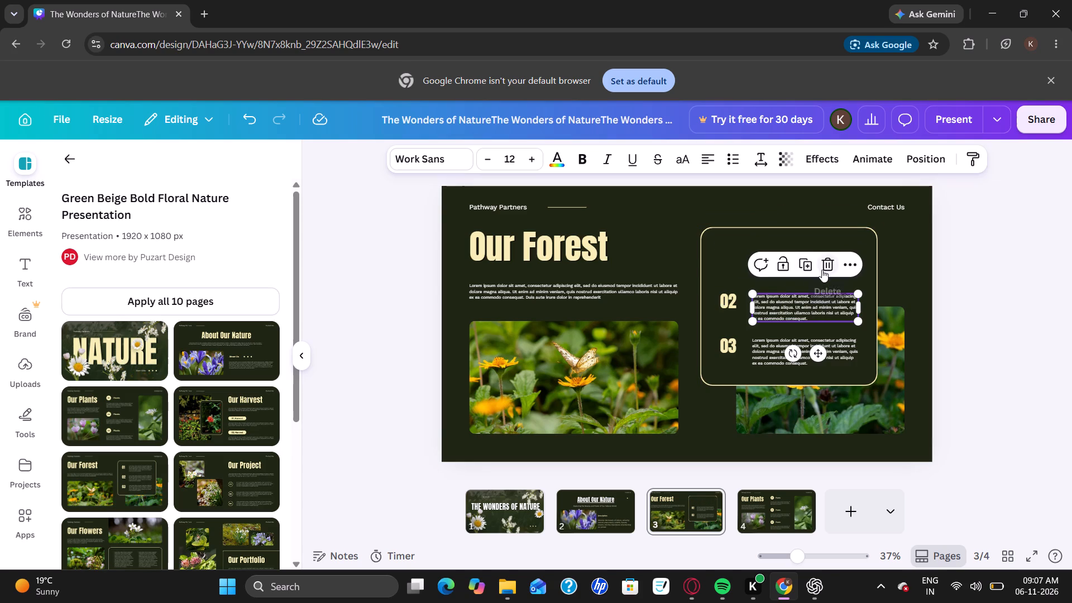
left_click(827, 269)
left_click(736, 303)
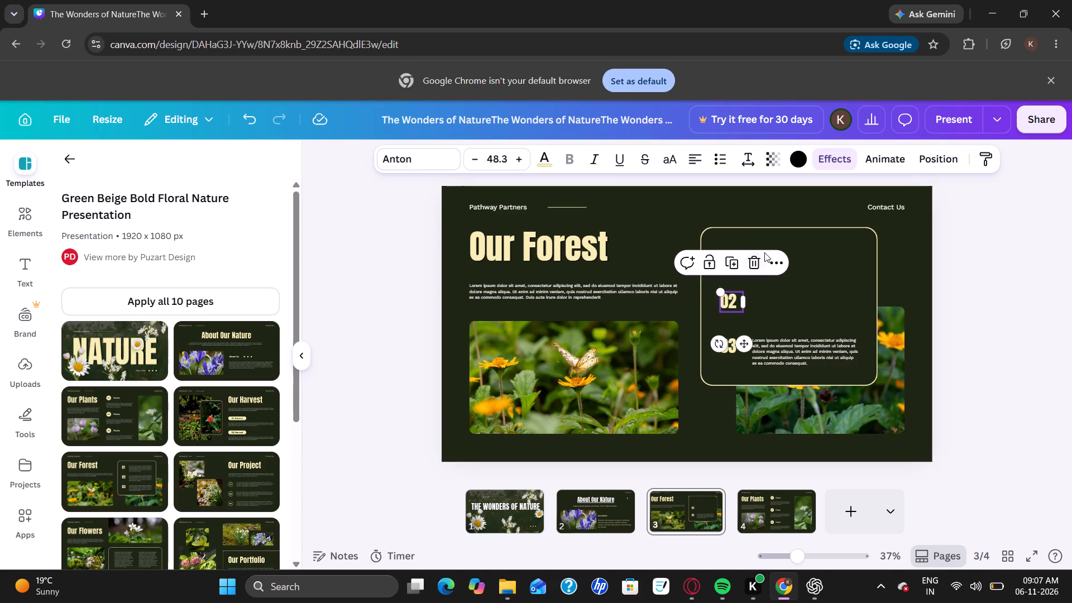
left_click(758, 254)
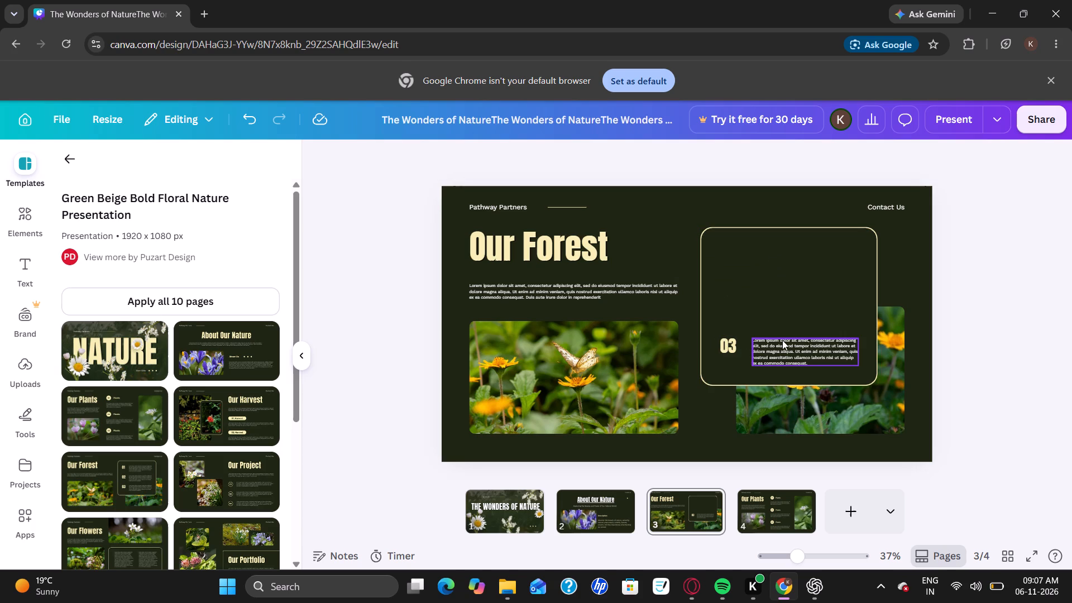
Erase the number 03 from the outlined box, undoing the deletion of its placeholder paragraph so the text box is kept.
left_click(782, 340)
left_click(825, 301)
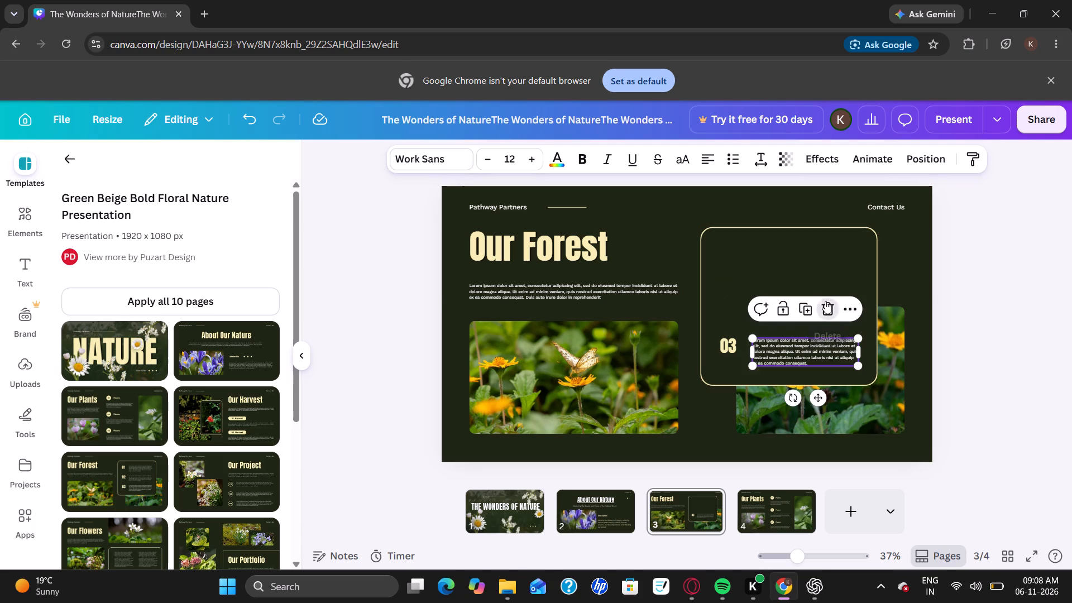
left_click(732, 347)
left_click(732, 347)
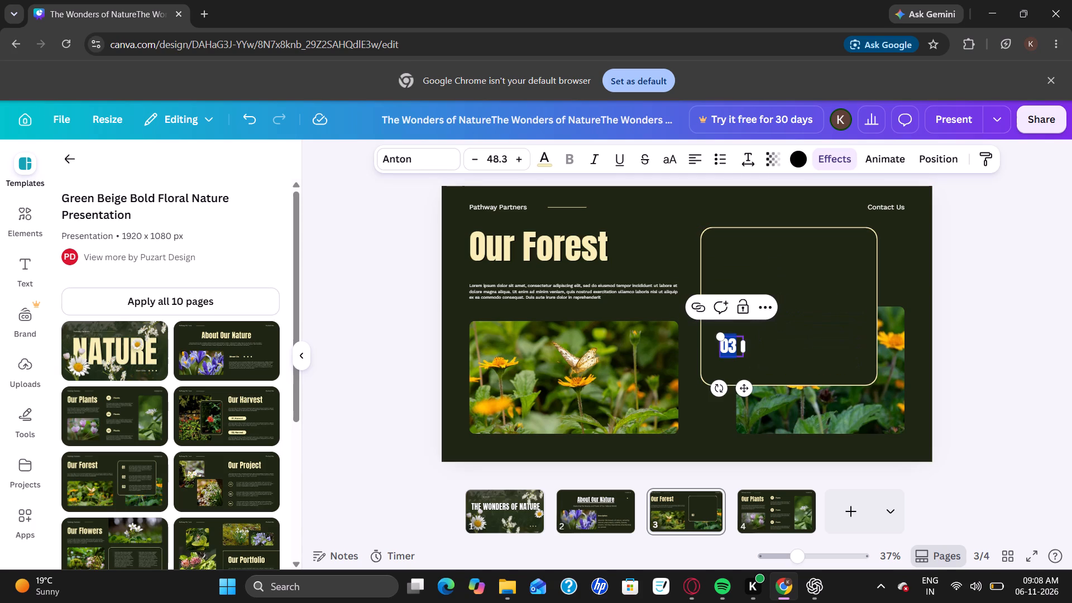
key("ctrl+z")
key("ctrl+z")
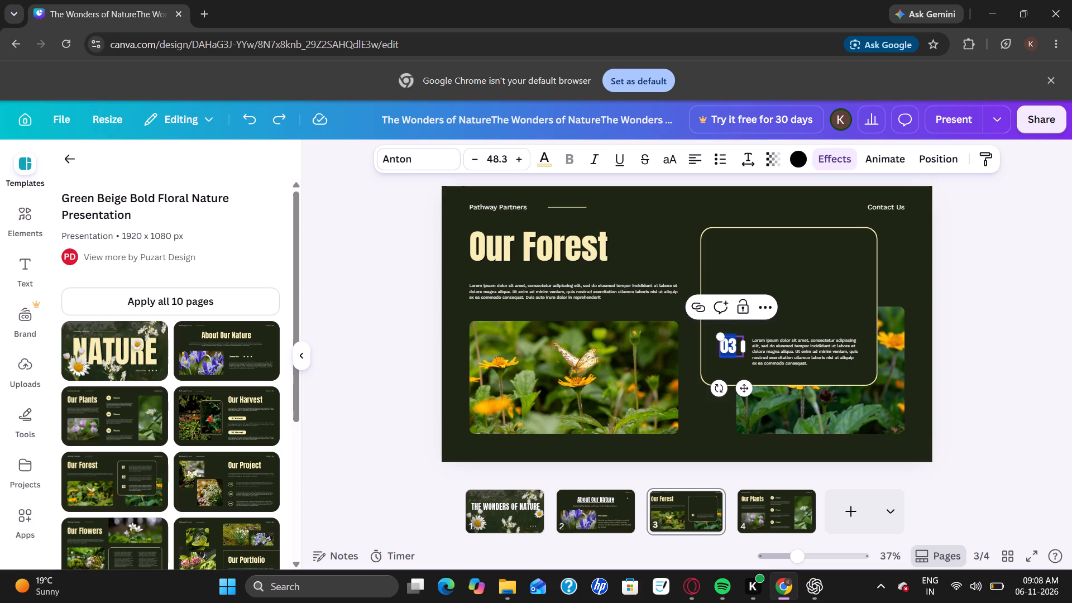
key("BackSpace")
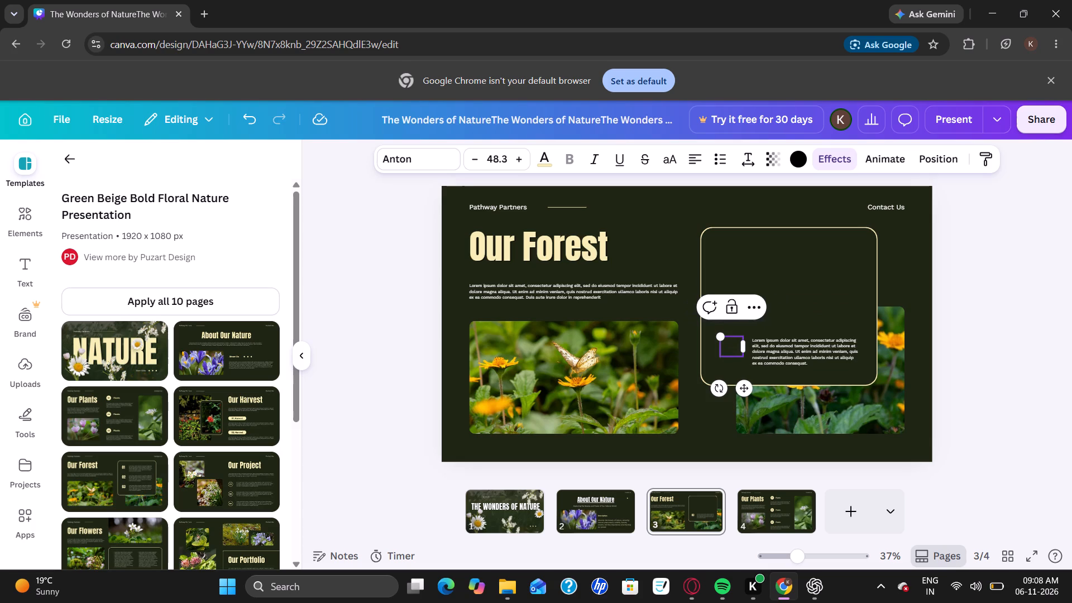
Replace the remaining placeholder paragraph in the outlined box with the copied Table of Contents list.
double_click(791, 351)
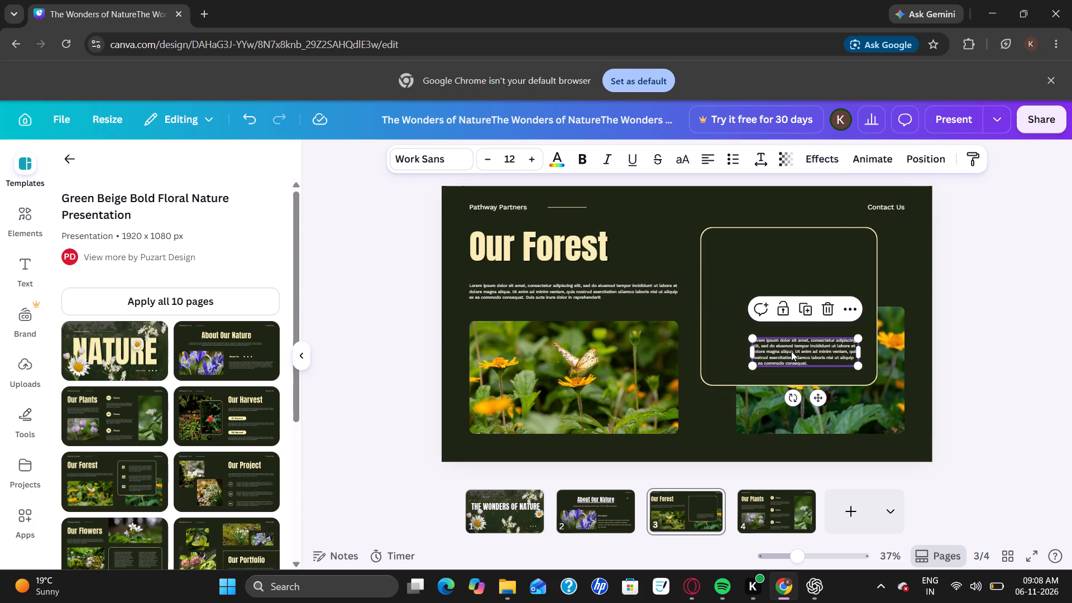
key("BackSpace")
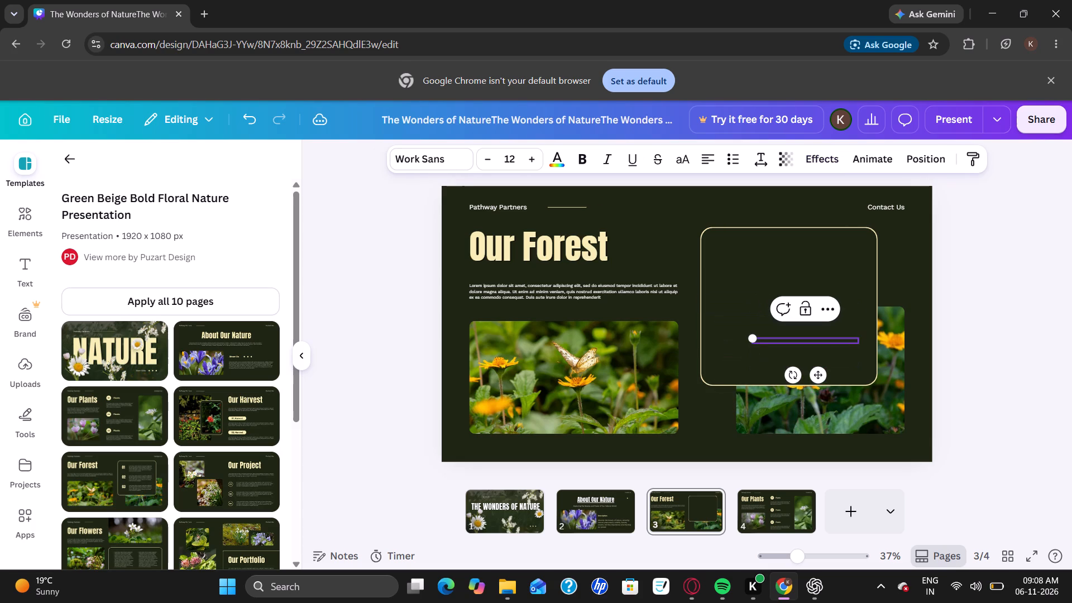
key("ctrl+v")
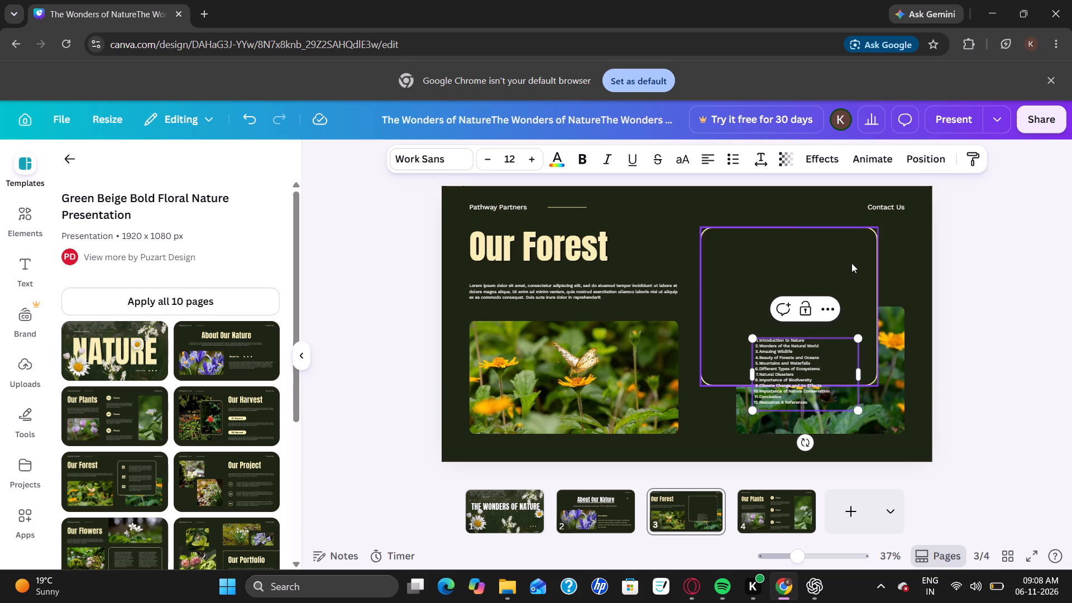
left_click(868, 231)
Increase the font size of the Table of Contents list on the "Our Forest" slide to 20.
left_click(768, 344)
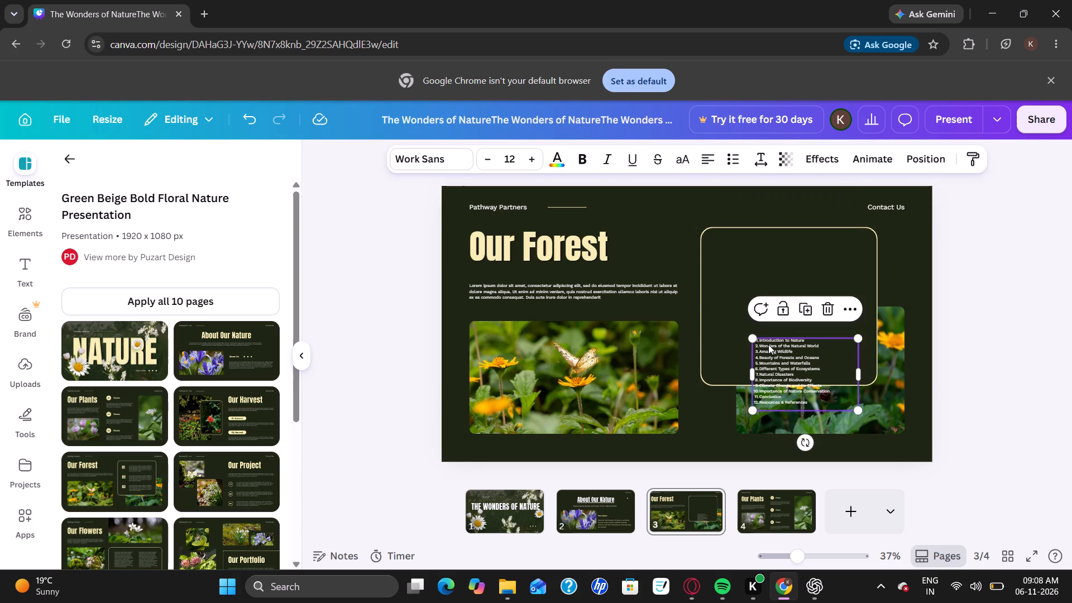
left_click(535, 156)
left_click(535, 156)
left_click(535, 156)
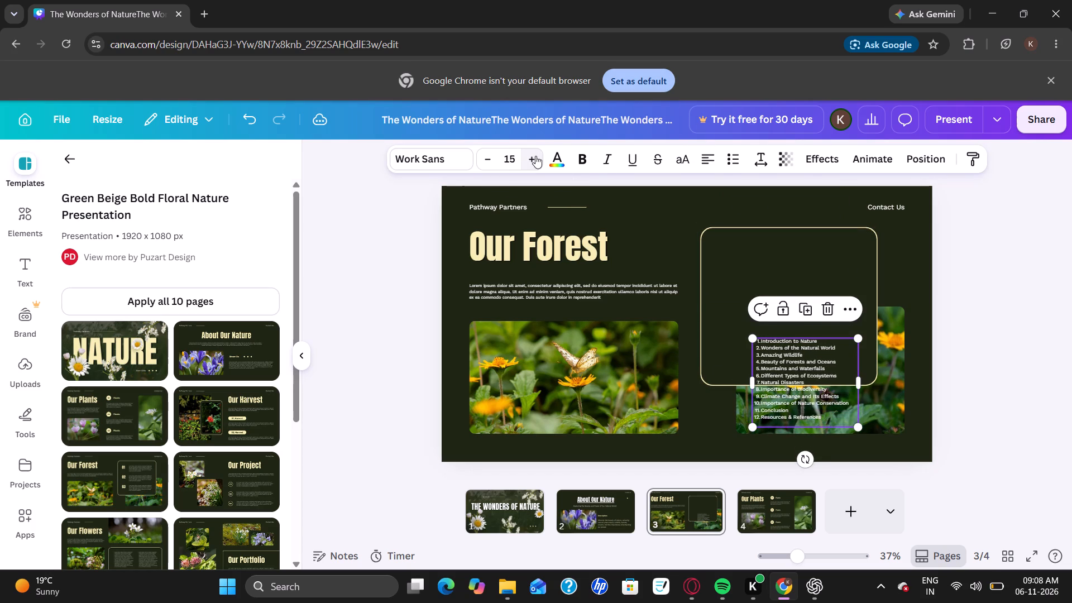
left_click(535, 156)
left_click(535, 156)
left_click(535, 156)
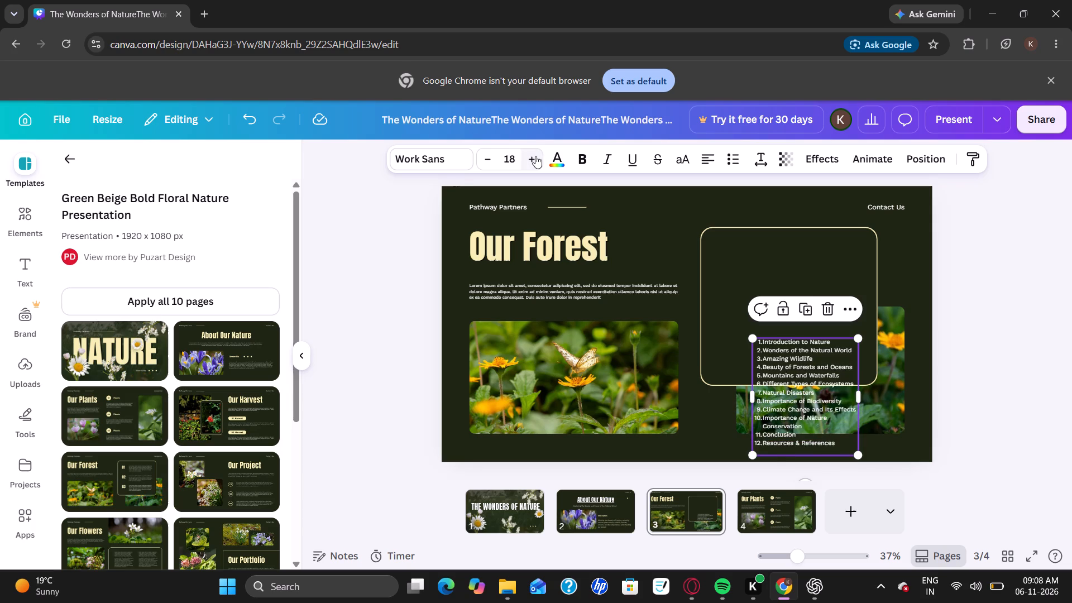
left_click(535, 156)
left_click(535, 156)
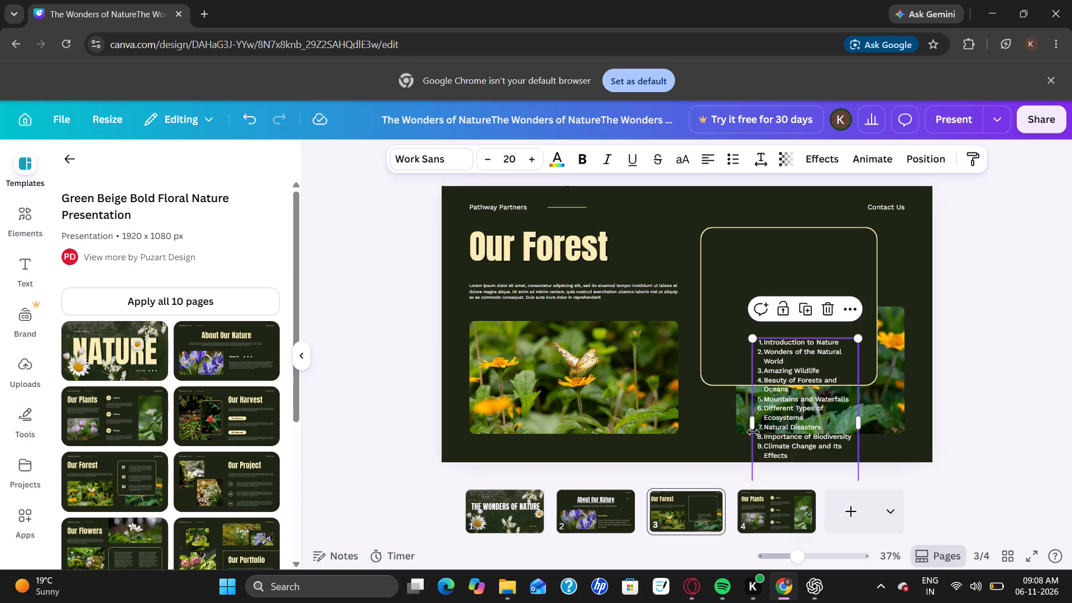
Move the Table of Contents list into the outlined box on the "Our Forest" slide and widen its text box to about 628.
left_click(774, 419)
left_click_drag(774, 419, 774, 379)
left_click(649, 446)
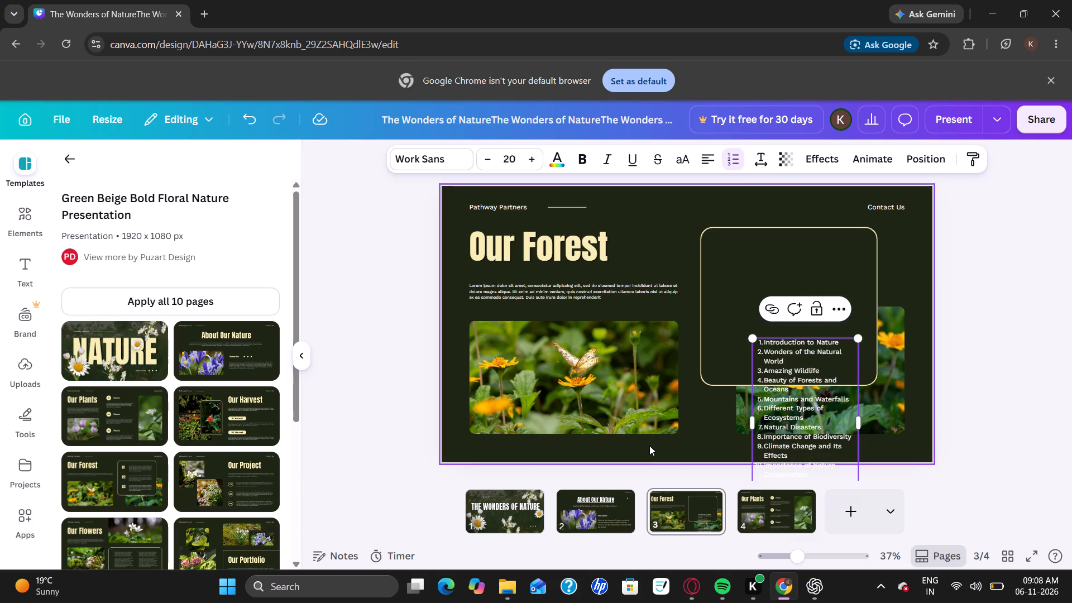
left_click_drag(805, 414, 782, 328)
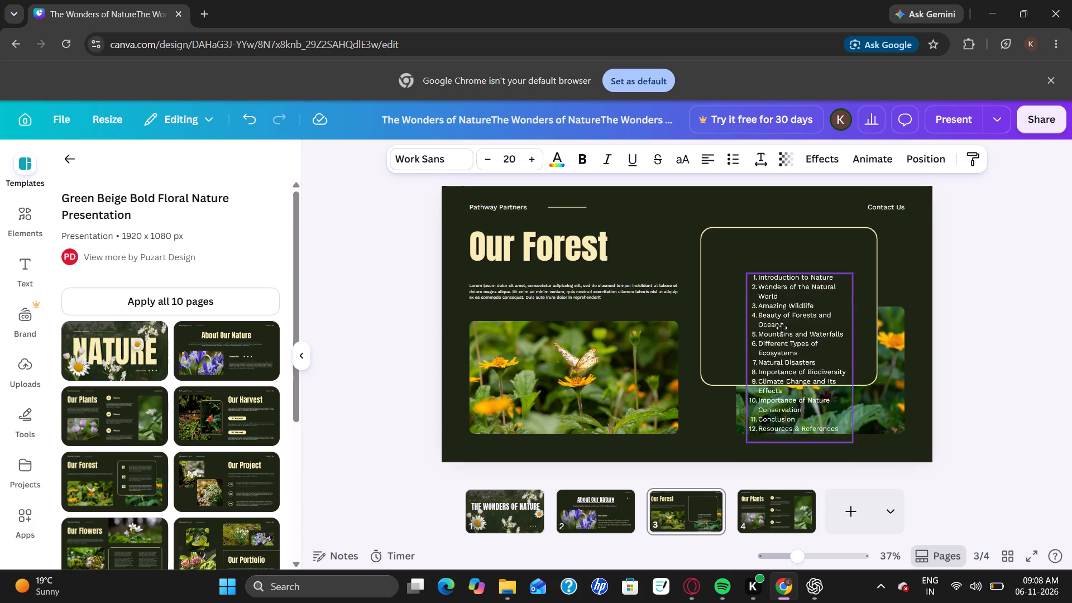
left_click_drag(782, 328, 759, 310)
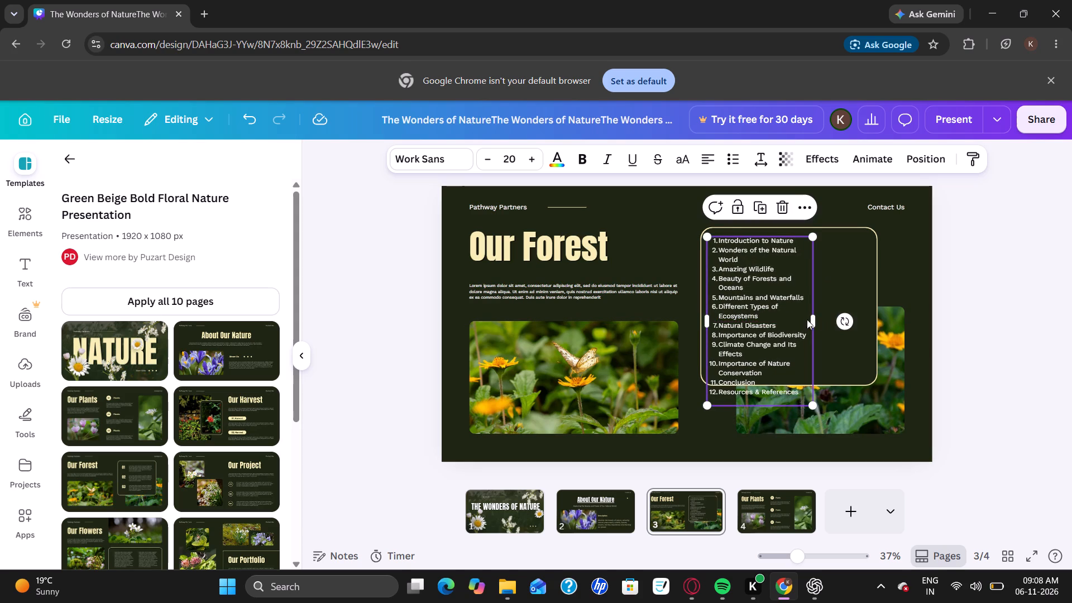
left_click_drag(821, 319, 822, 319)
left_click_drag(822, 319, 874, 335)
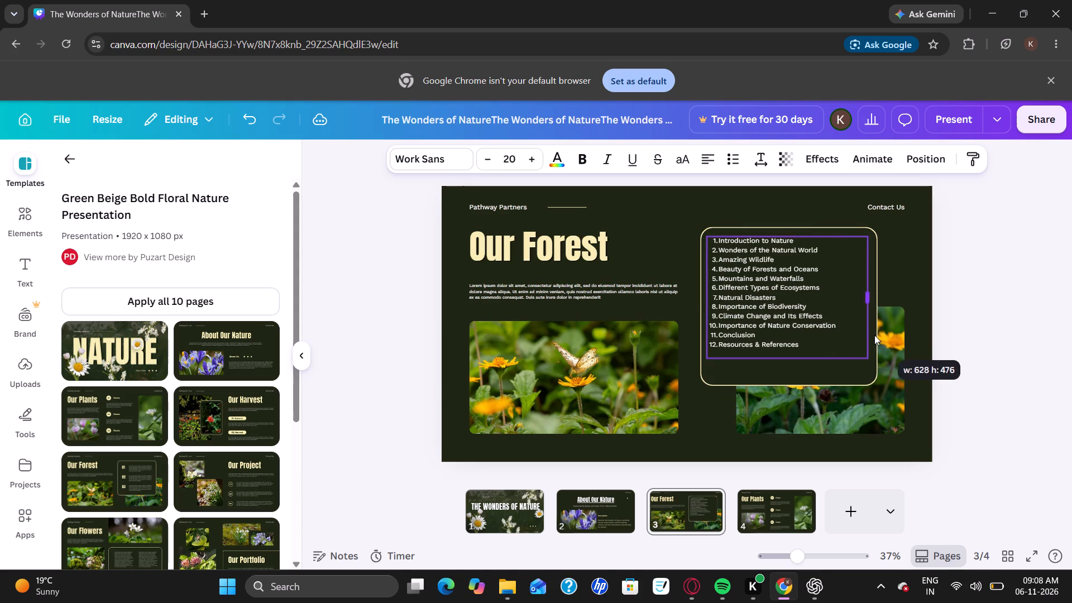
left_click_drag(874, 335, 874, 334)
Increase the Table of Contents list's font size to 25.
triple_click(529, 156)
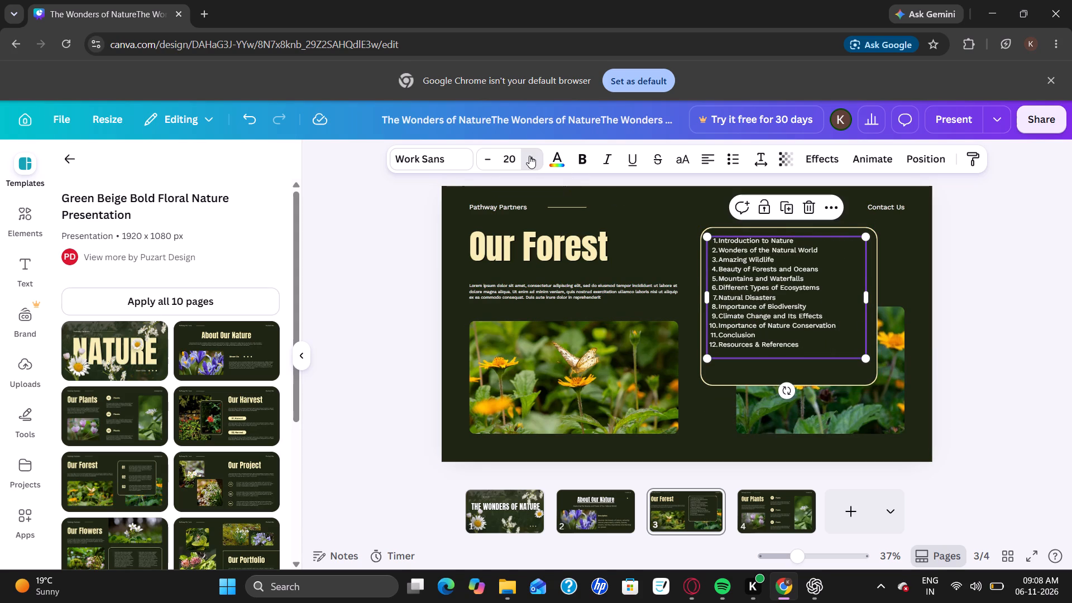
left_click(529, 156)
left_click(529, 156)
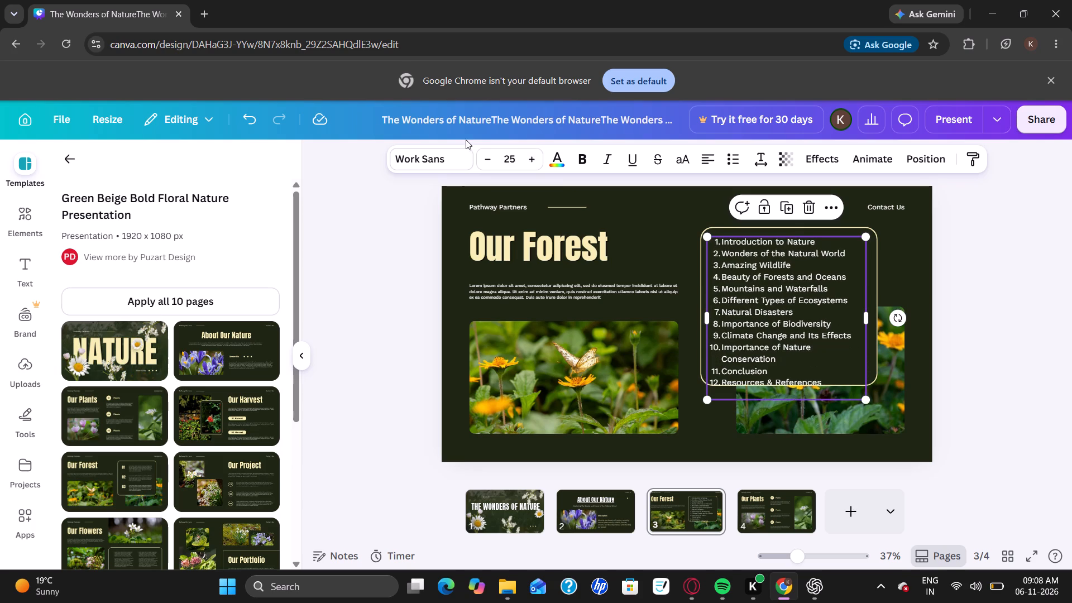
Change the Table of Contents list's font to Marykate and increase its size to 26.
left_click(454, 154)
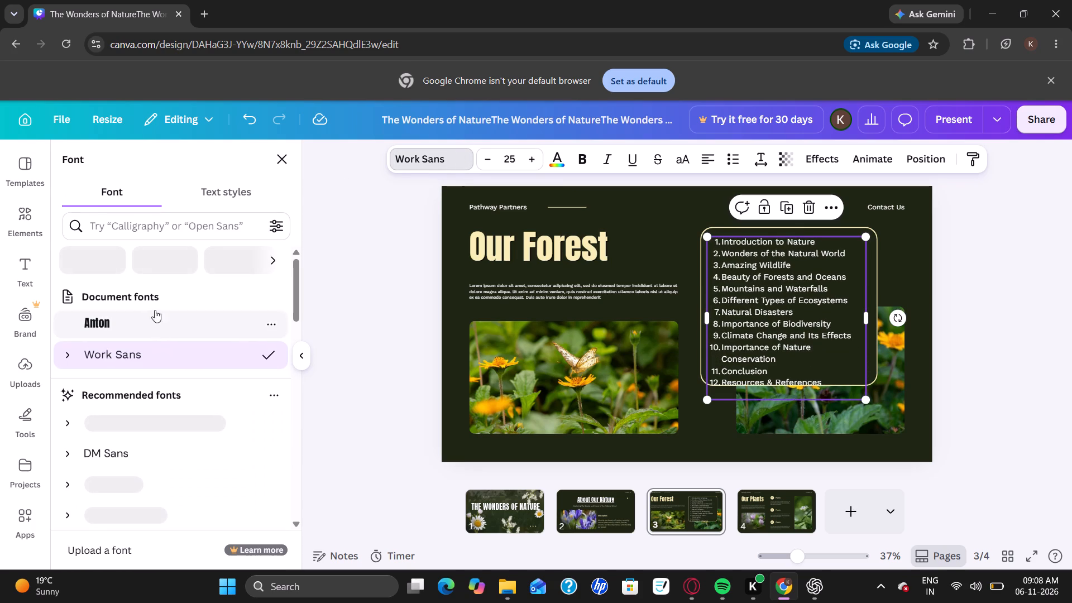
scroll(129, 403, "up", 2)
scroll(129, 403, "down", 2)
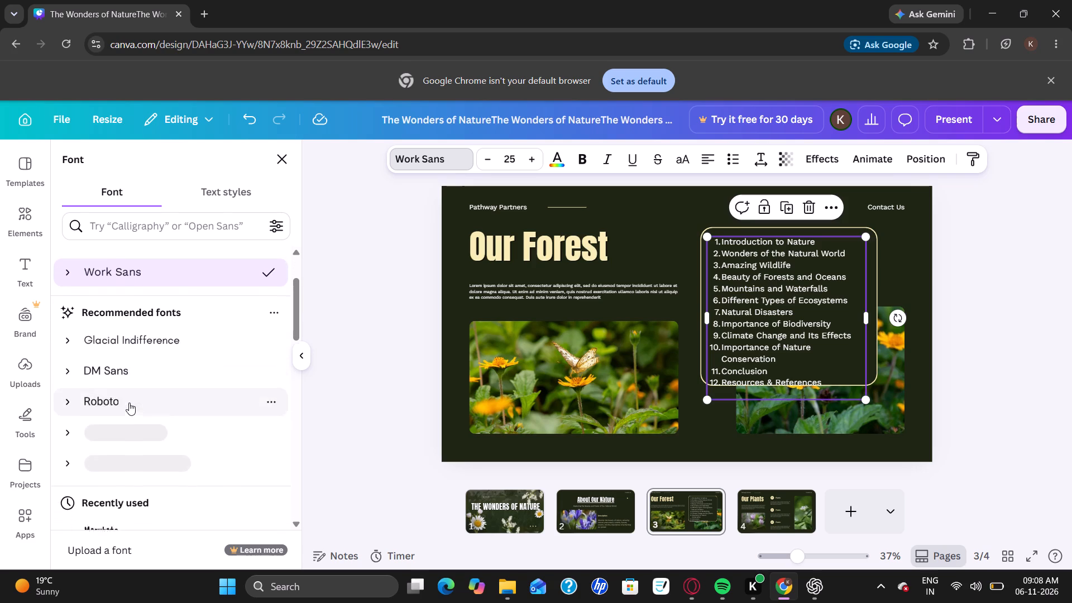
scroll(129, 403, "down", 1)
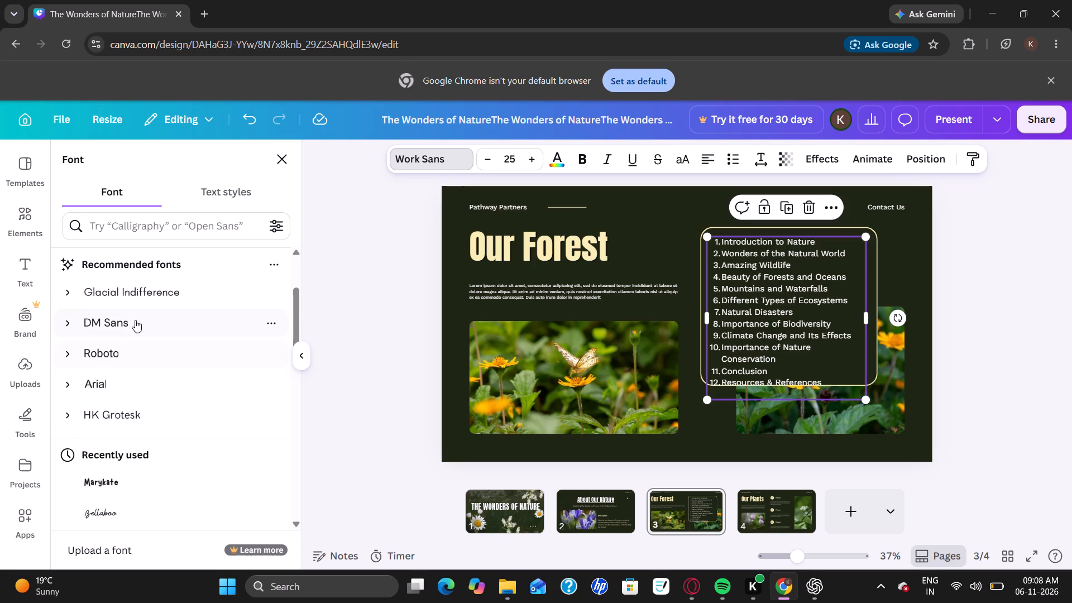
scroll(119, 455, "down", 1)
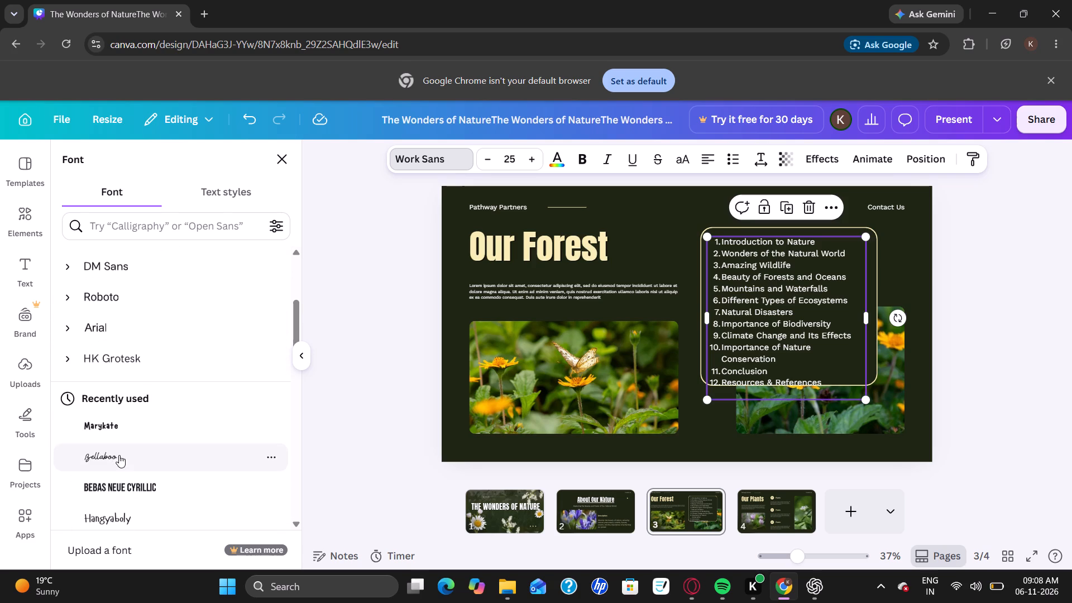
left_click(119, 425)
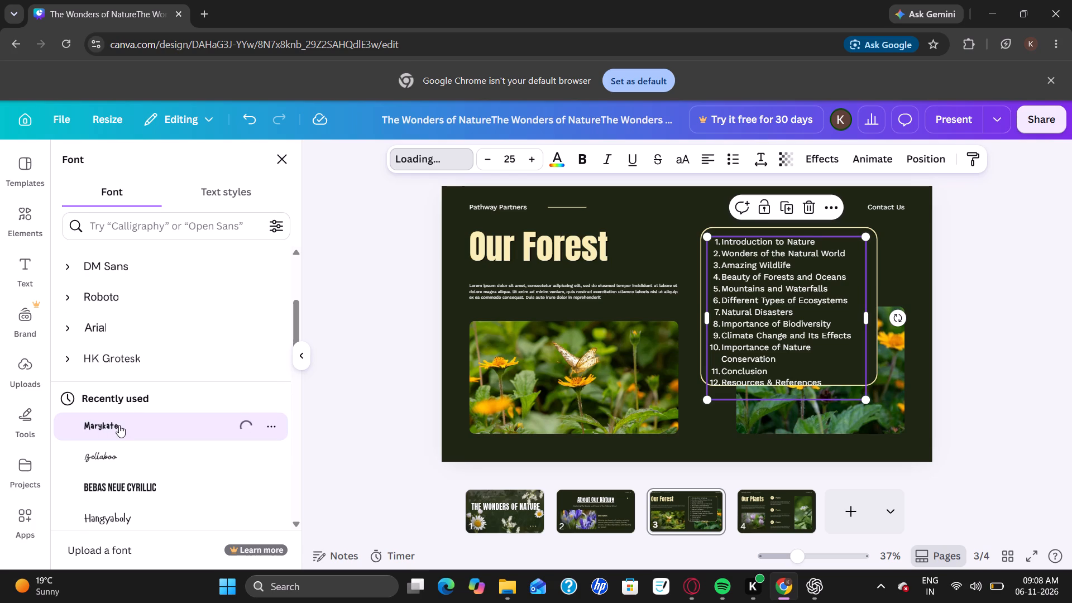
left_click(119, 425)
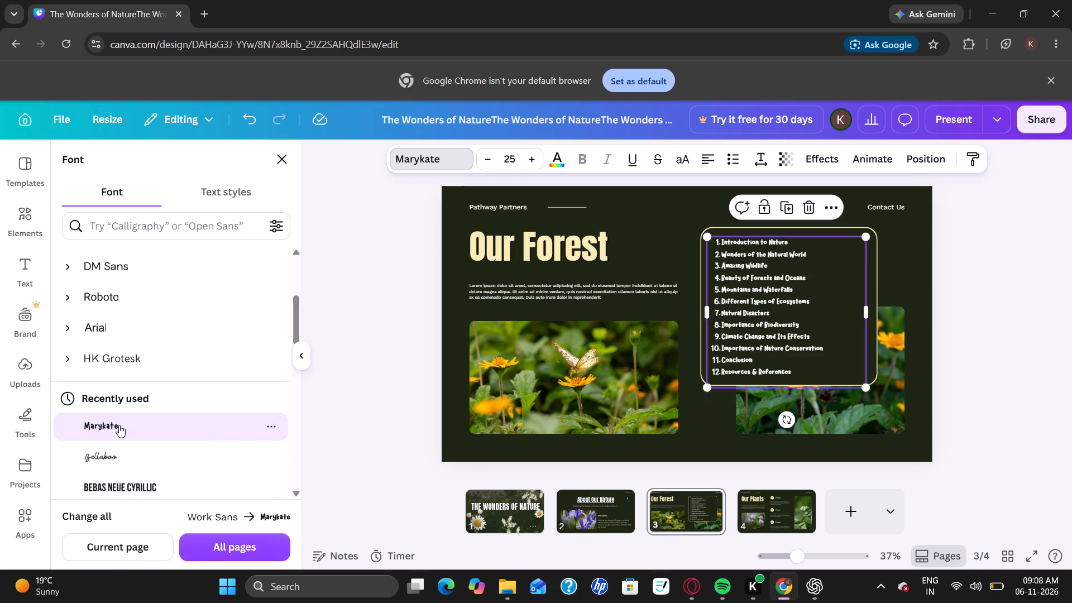
scroll(119, 425, "down", 2)
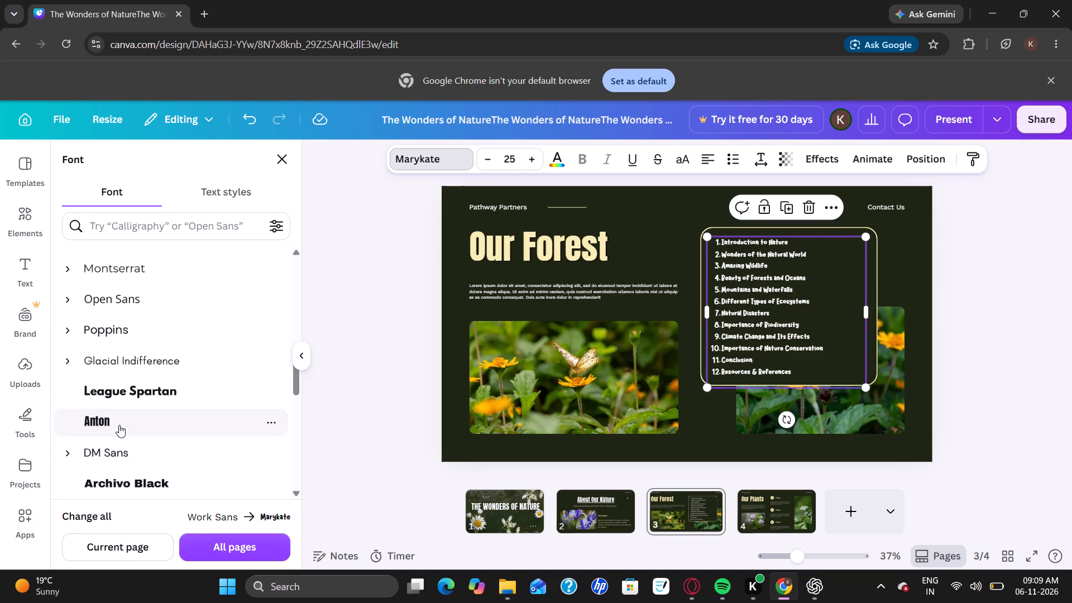
left_click(537, 153)
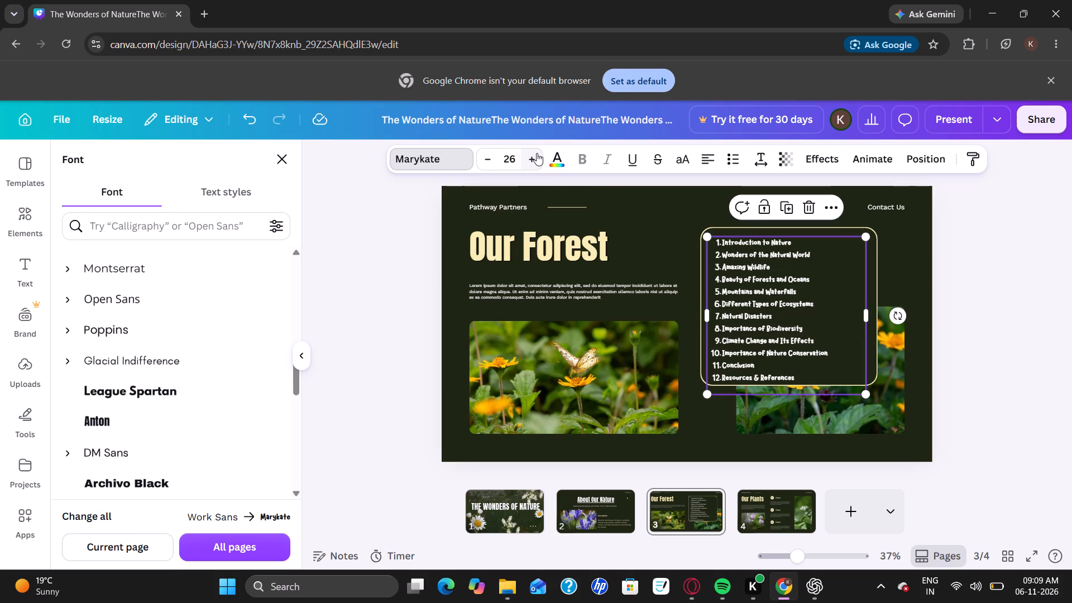
Enlarge the outlined box behind the list by extending its upper edge almost to the top of the slide.
left_click(617, 236)
left_click(799, 227)
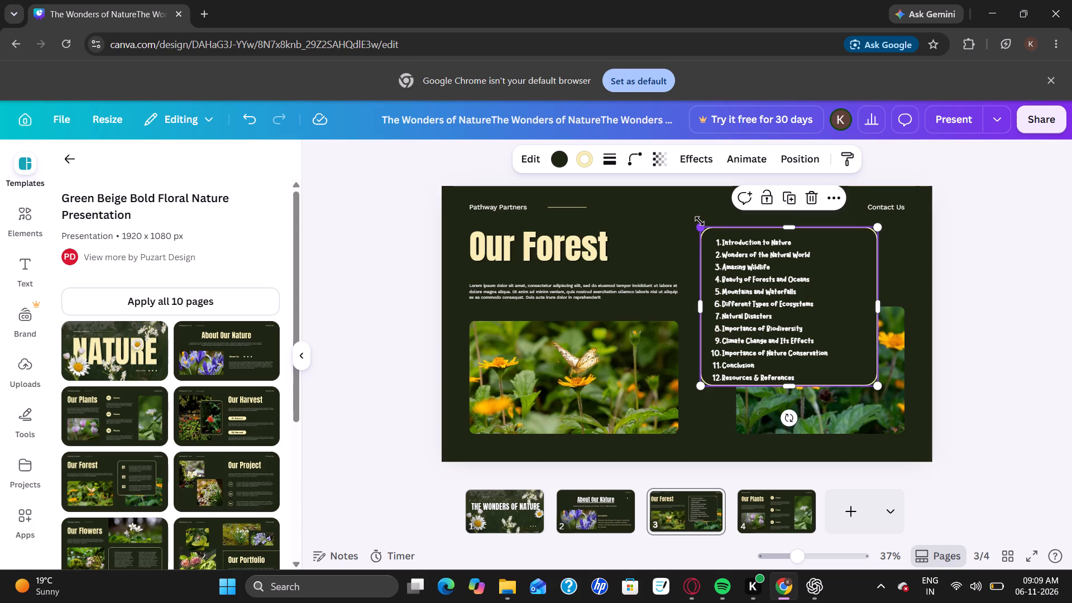
left_click_drag(700, 221, 677, 190)
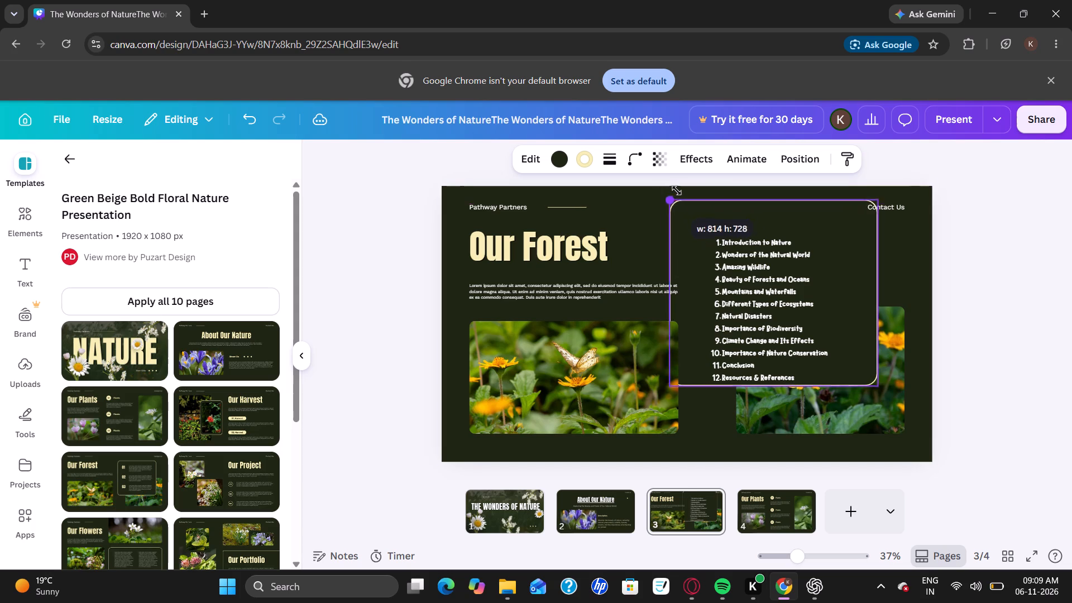
left_click_drag(677, 190, 701, 185)
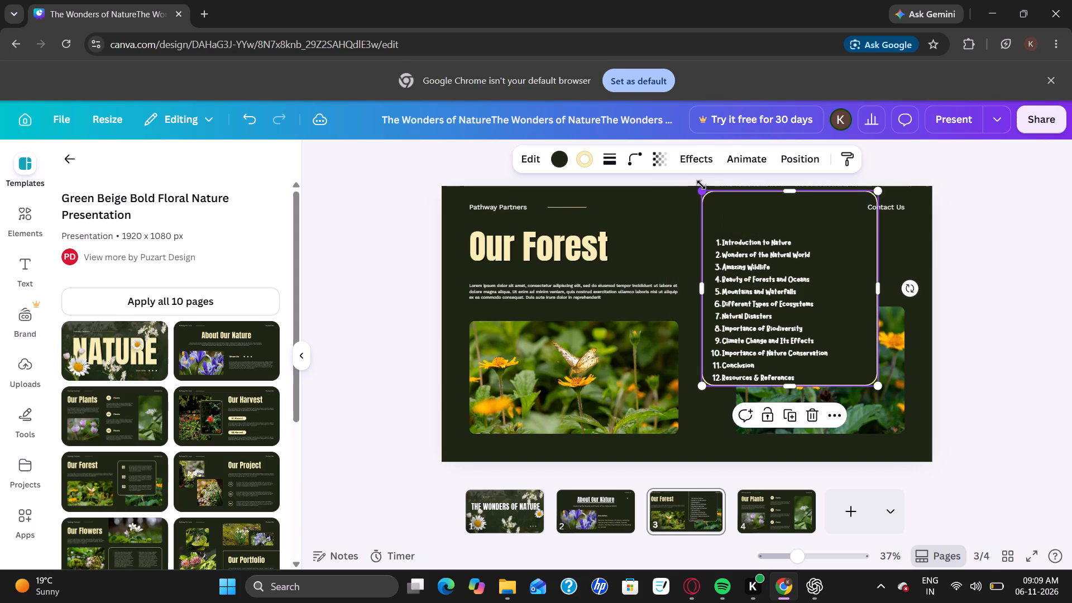
Move the Table of Contents list up near the top of the outlined box.
left_click(739, 254)
left_click_drag(739, 254, 741, 226)
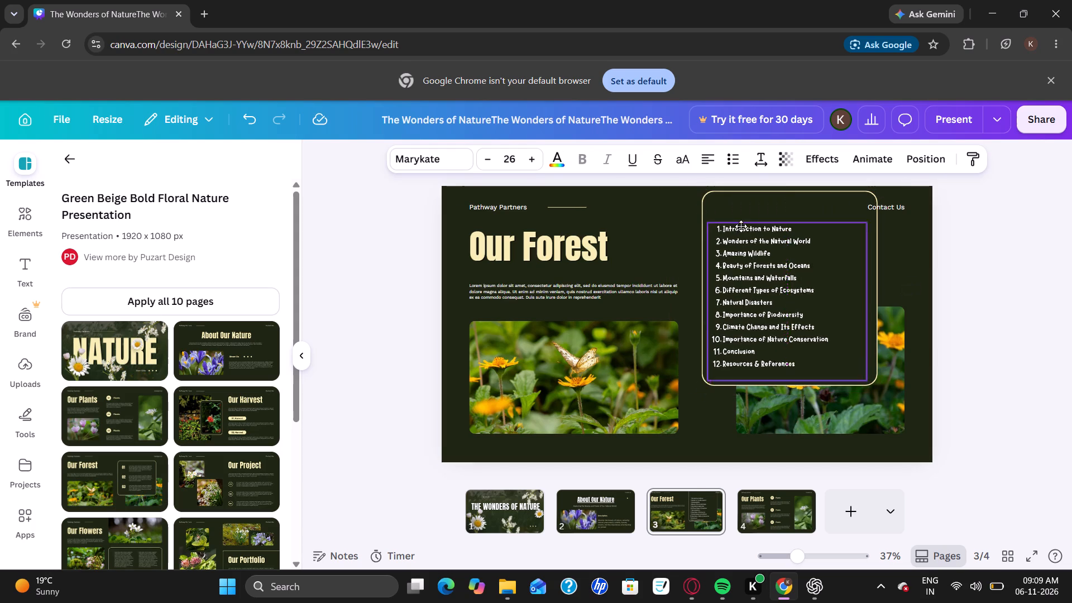
left_click_drag(741, 226, 743, 217)
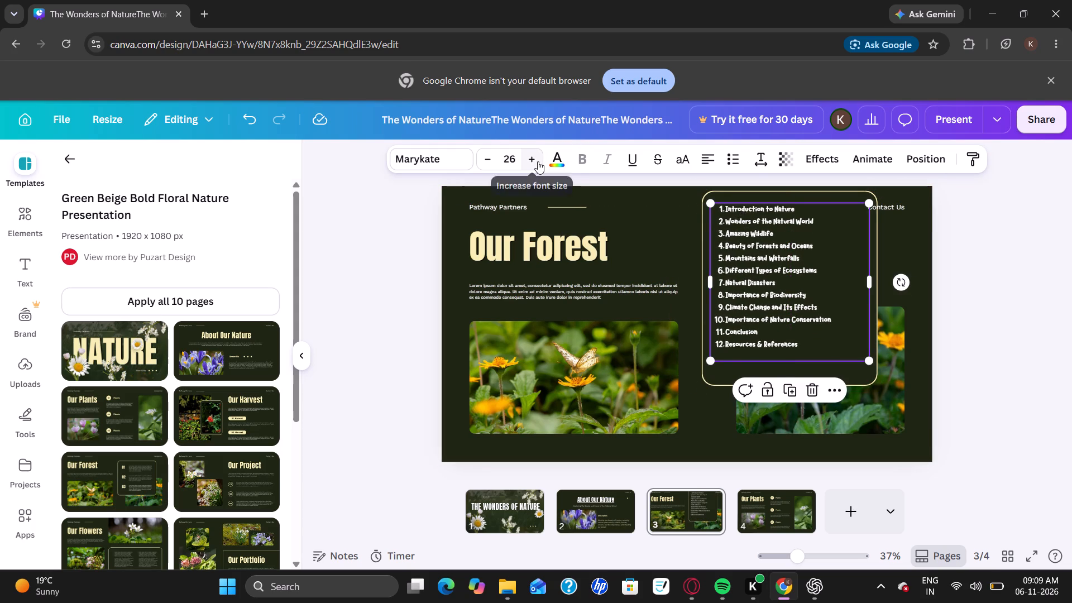
Increase the Table of Contents list's font size to 31.
triple_click(538, 161)
left_click(538, 161)
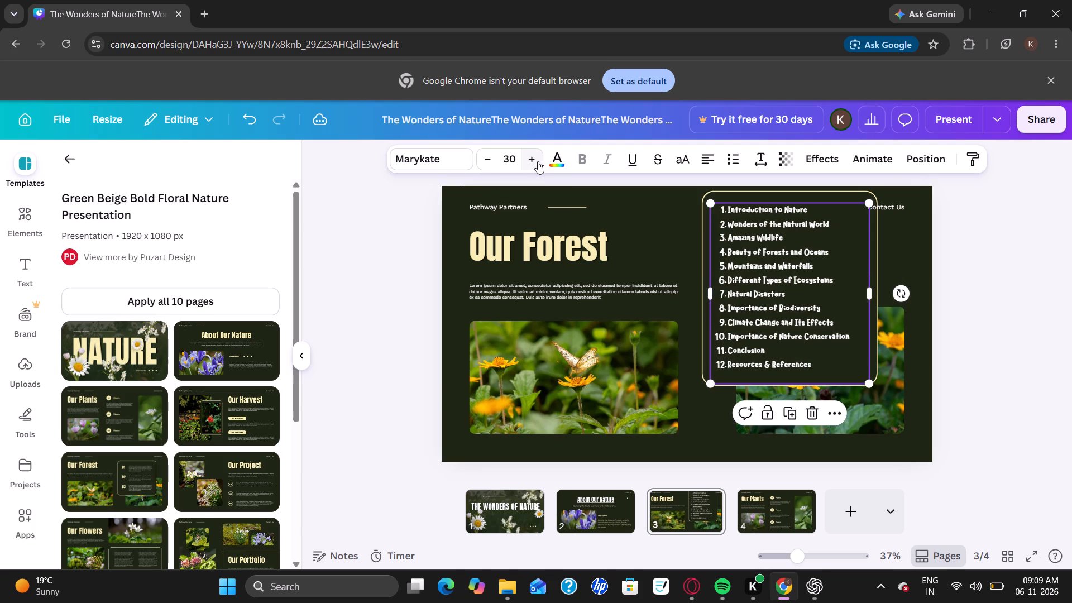
left_click(538, 161)
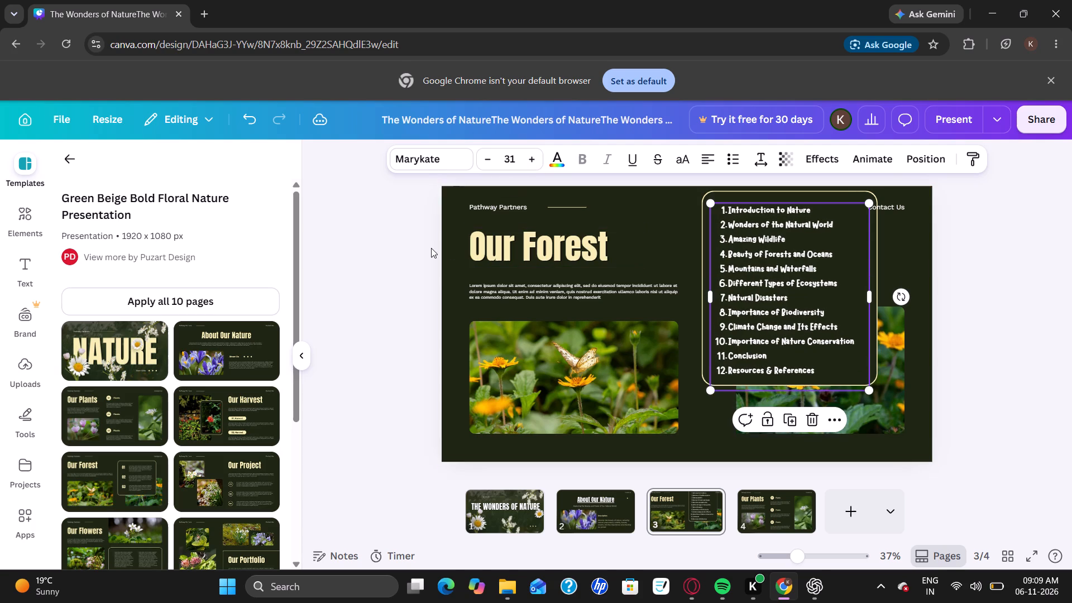
left_click(431, 248)
Replace the slide heading "Our Forest" with "topics to study".
double_click(511, 231)
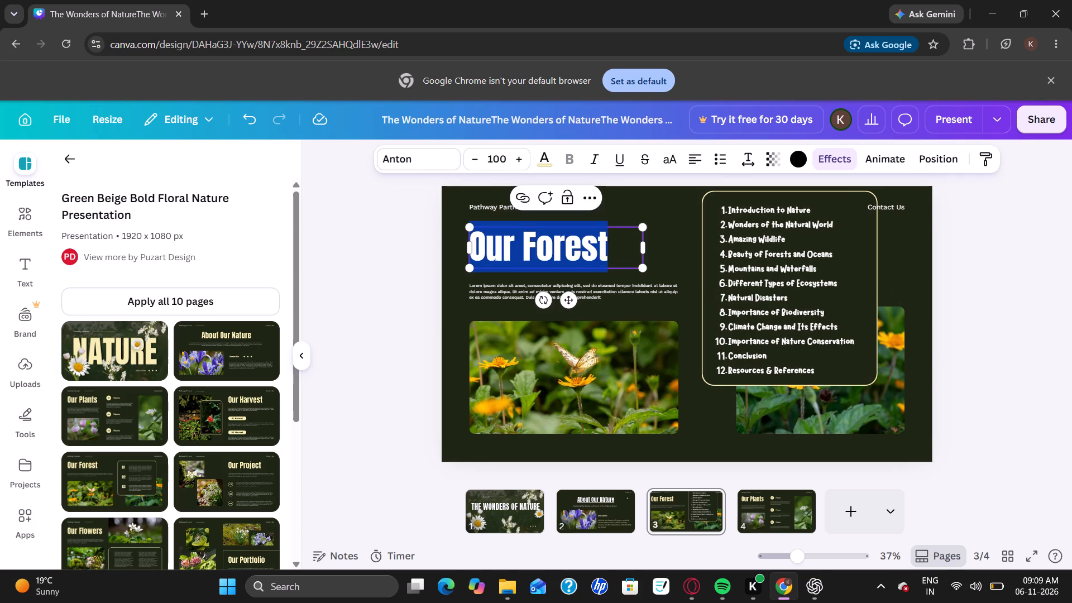
key("BackSpace")
type("topi")
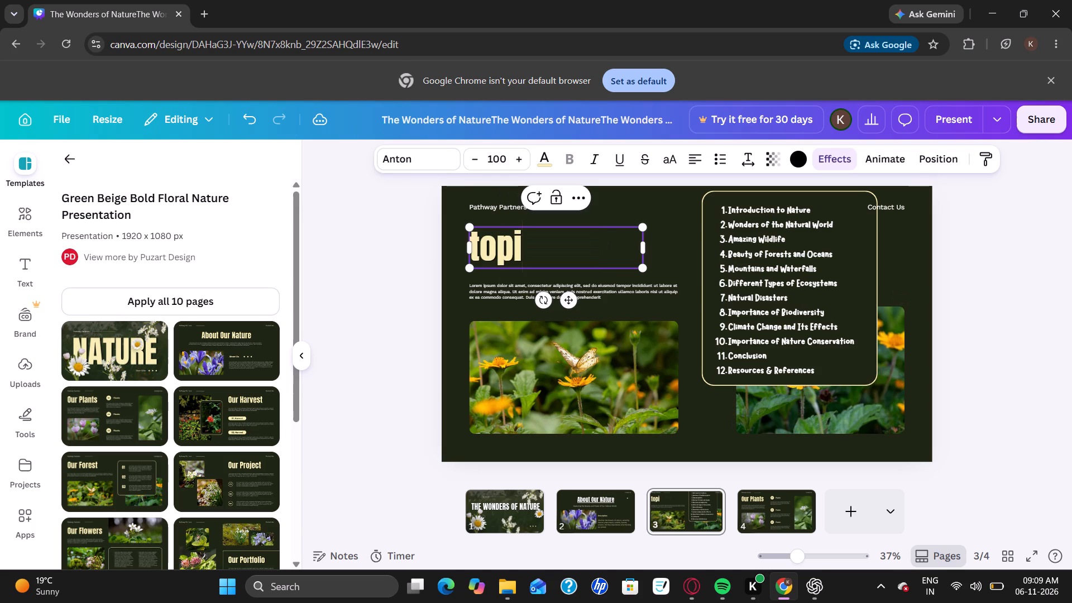
type("cs to")
key("space")
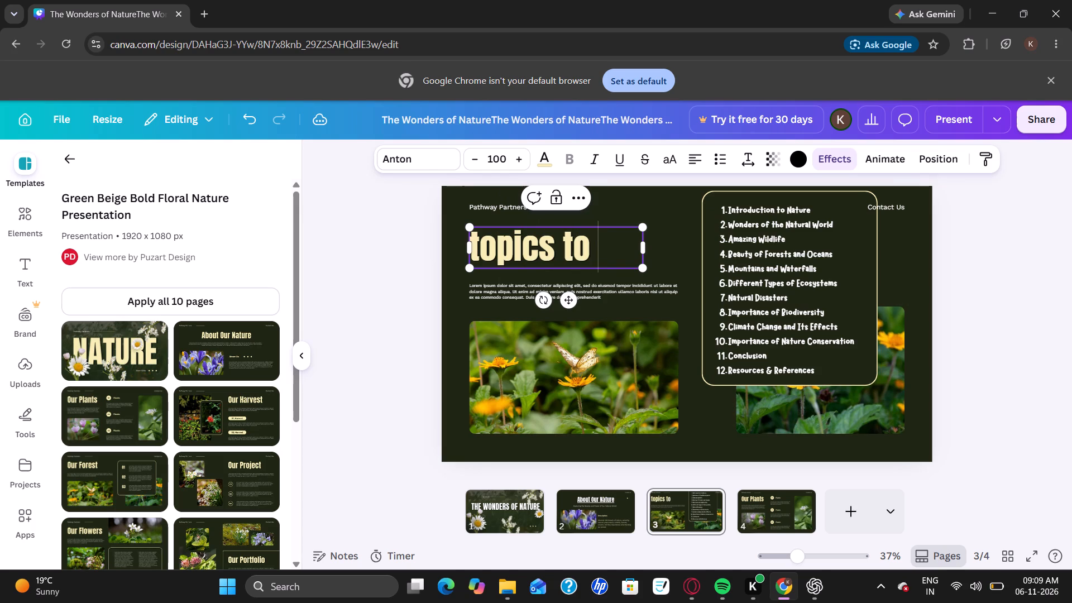
type("stu")
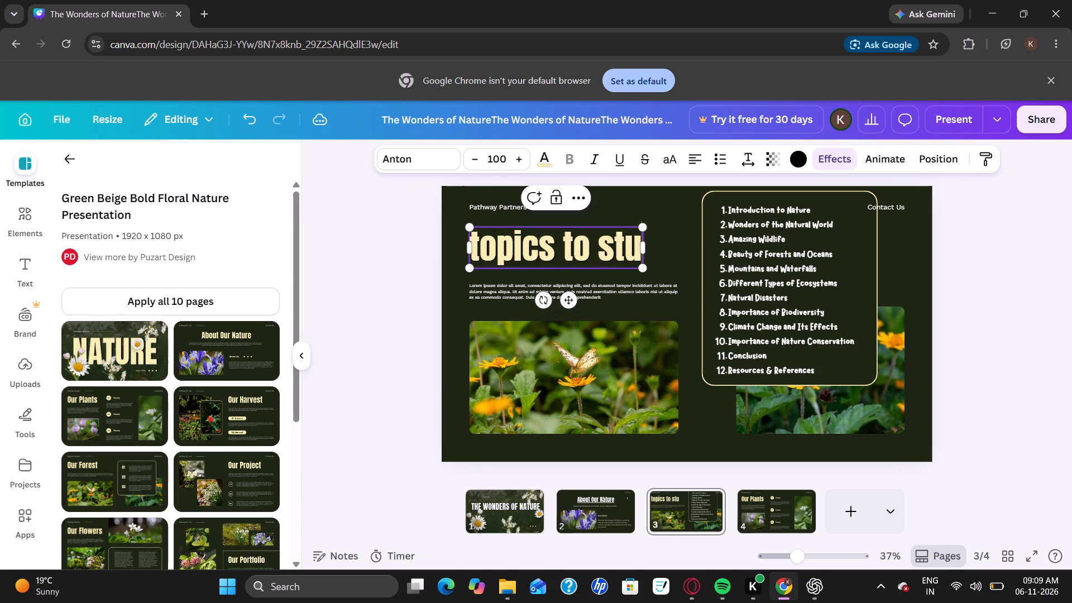
type("dy")
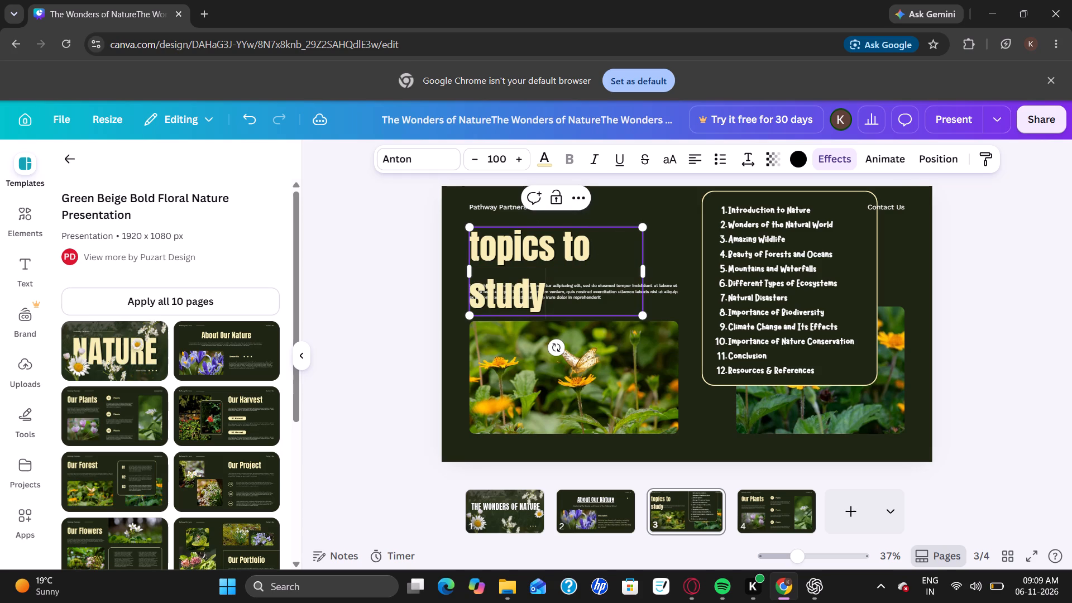
Delete the placeholder paragraph overlapping the "topics to study" heading.
left_click(664, 284)
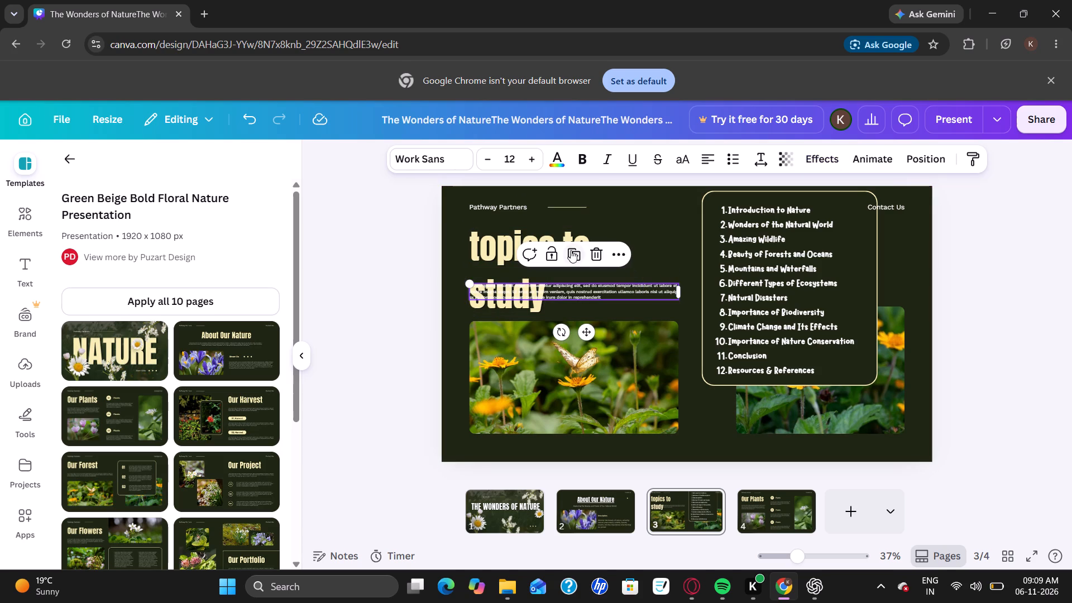
left_click(597, 249)
Underline the "topics to study" heading.
left_click(539, 268)
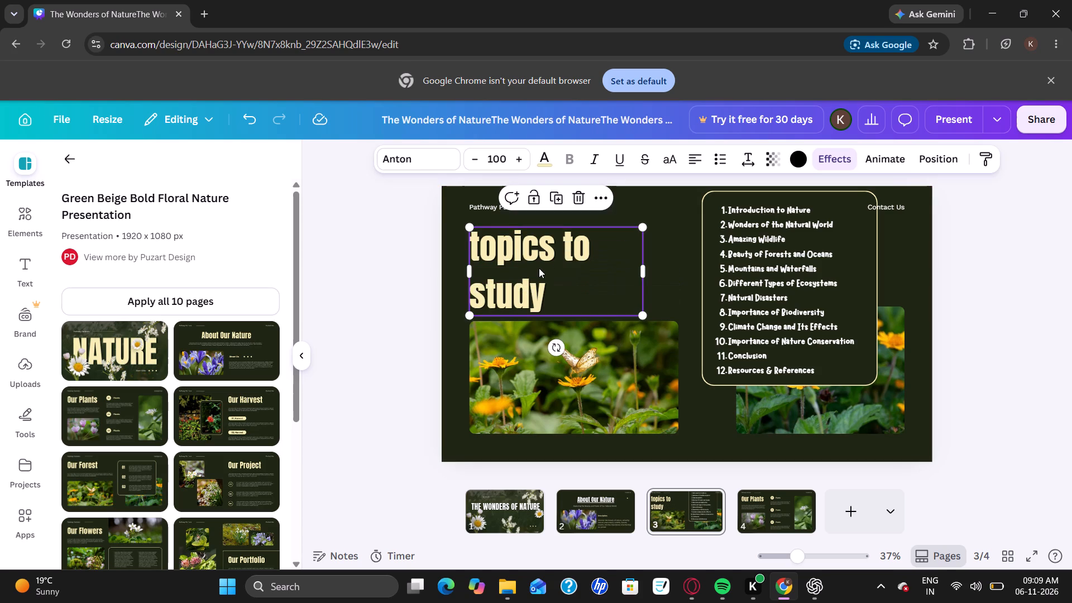
left_click(539, 268)
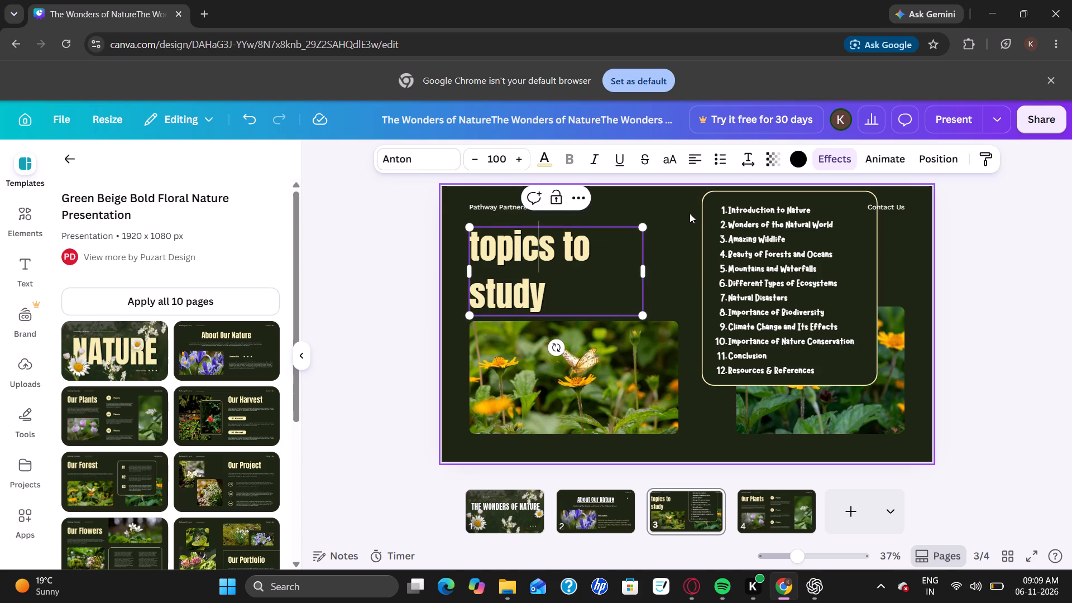
left_click(690, 213)
left_click(581, 254)
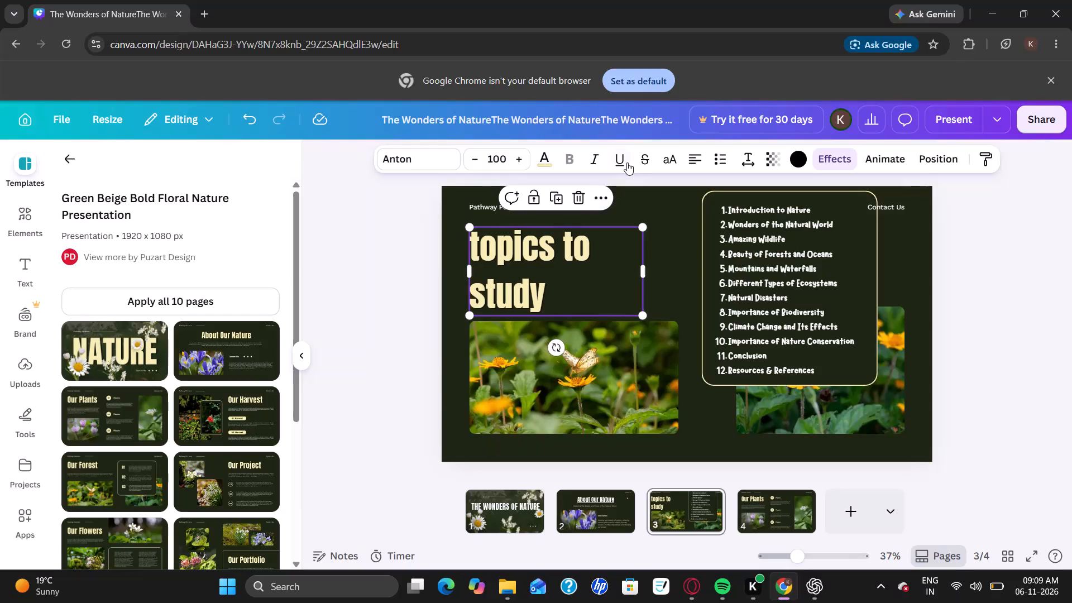
left_click(627, 162)
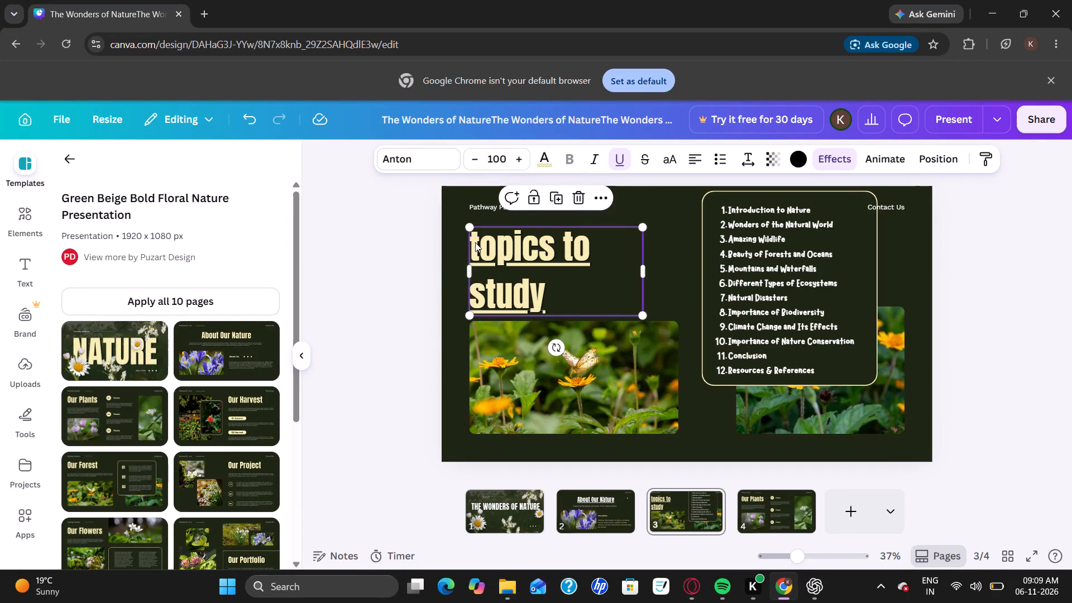
Capitalise the first letter of the slide heading so it reads "Topics to study".
double_click(475, 242)
left_click(475, 242)
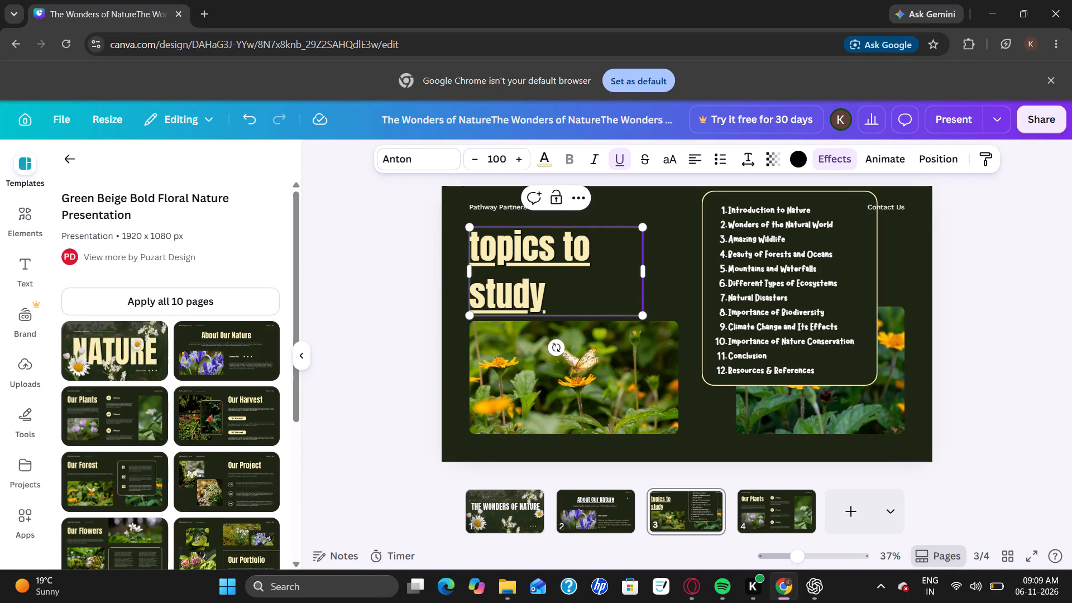
left_click(475, 242)
key("BackSpace")
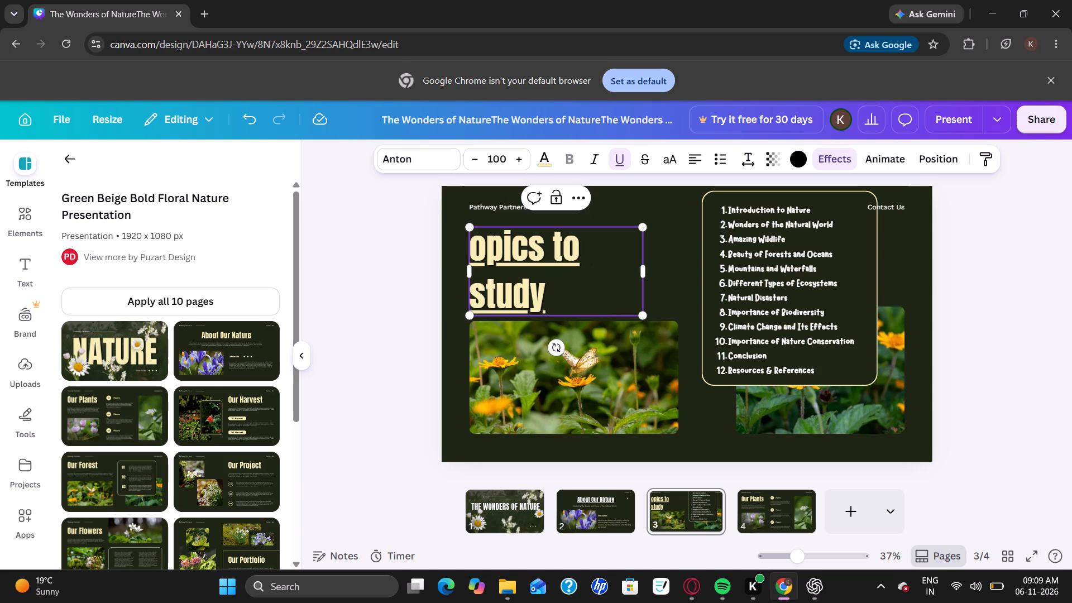
key("t")
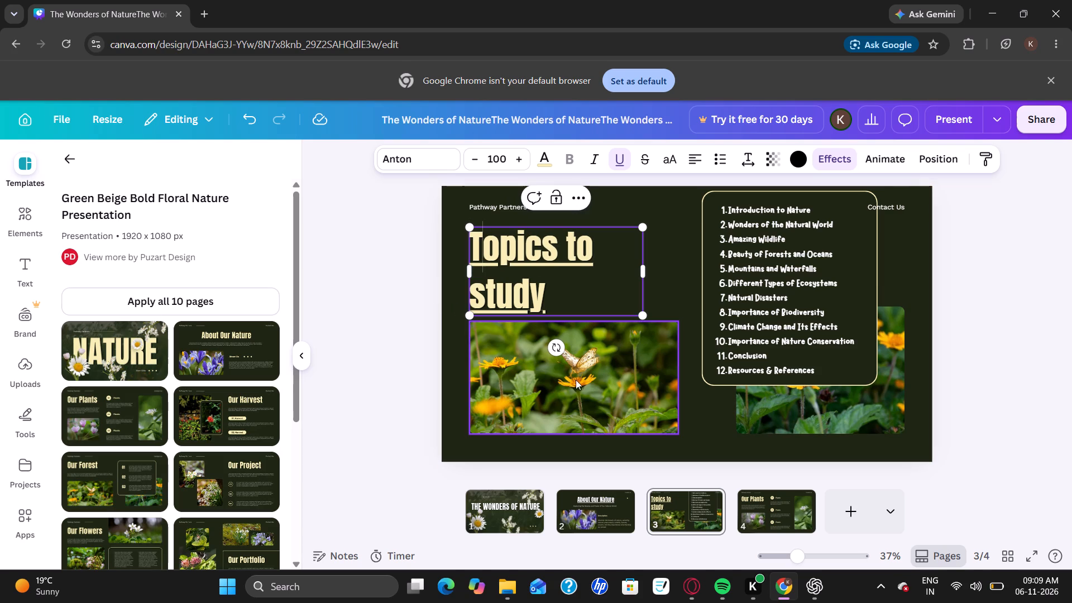
Delete the "Pathway Partners" label and the short line beside it above the "Topics to study" heading.
left_click(496, 209)
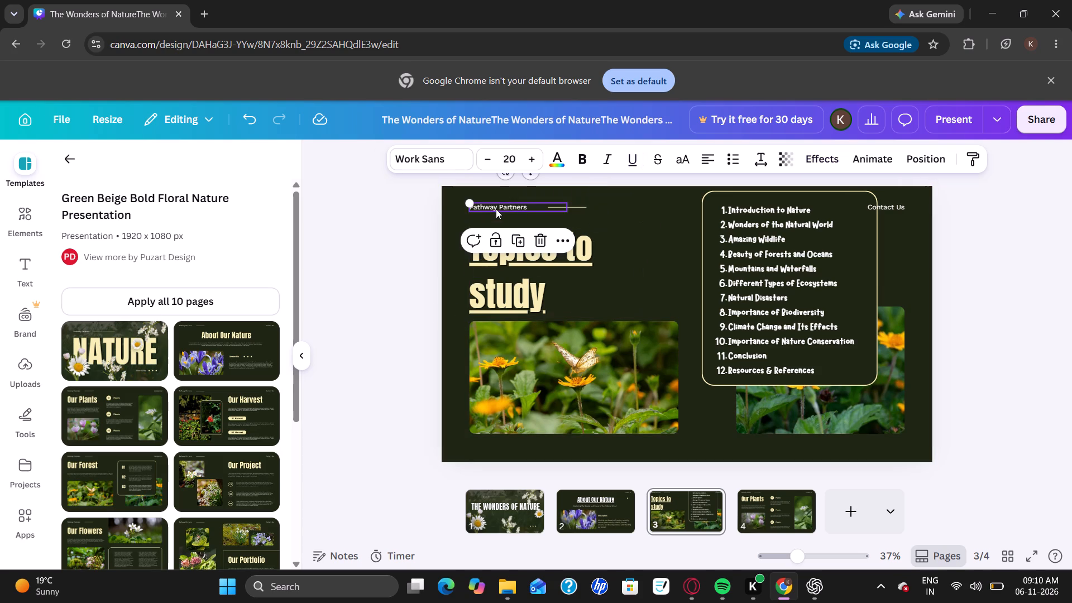
left_click(542, 242)
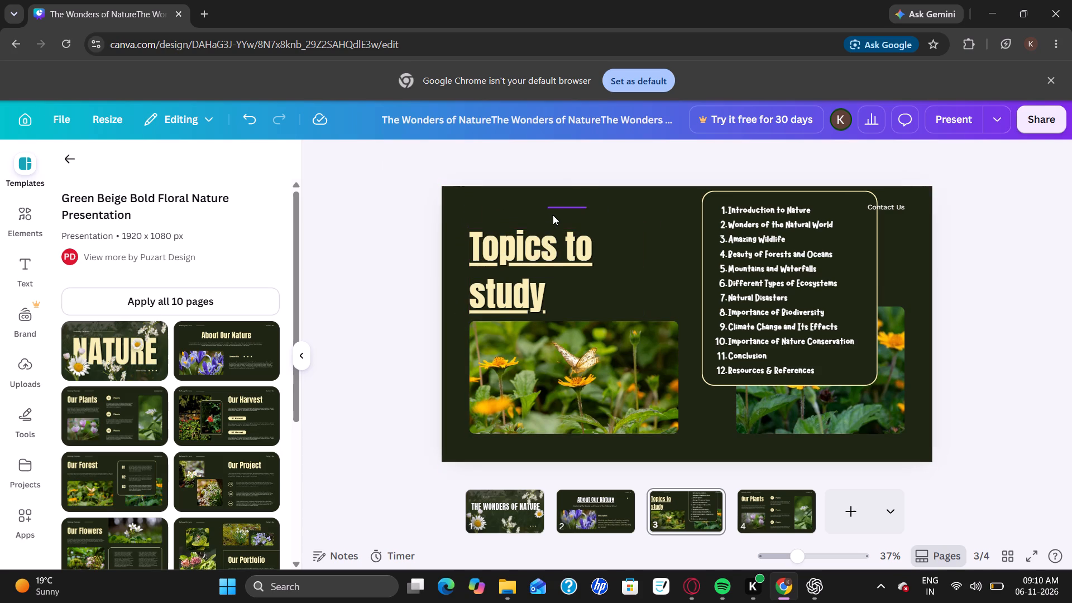
left_click(558, 209)
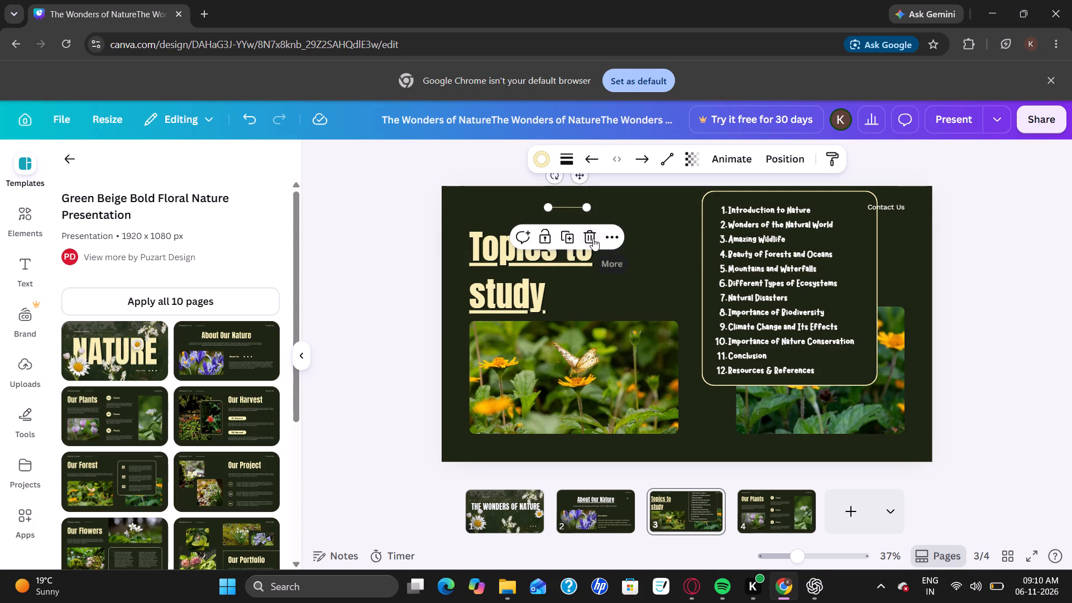
left_click(593, 238)
Shift the large daisy on the title slide slightly down and to the right.
left_click(487, 492)
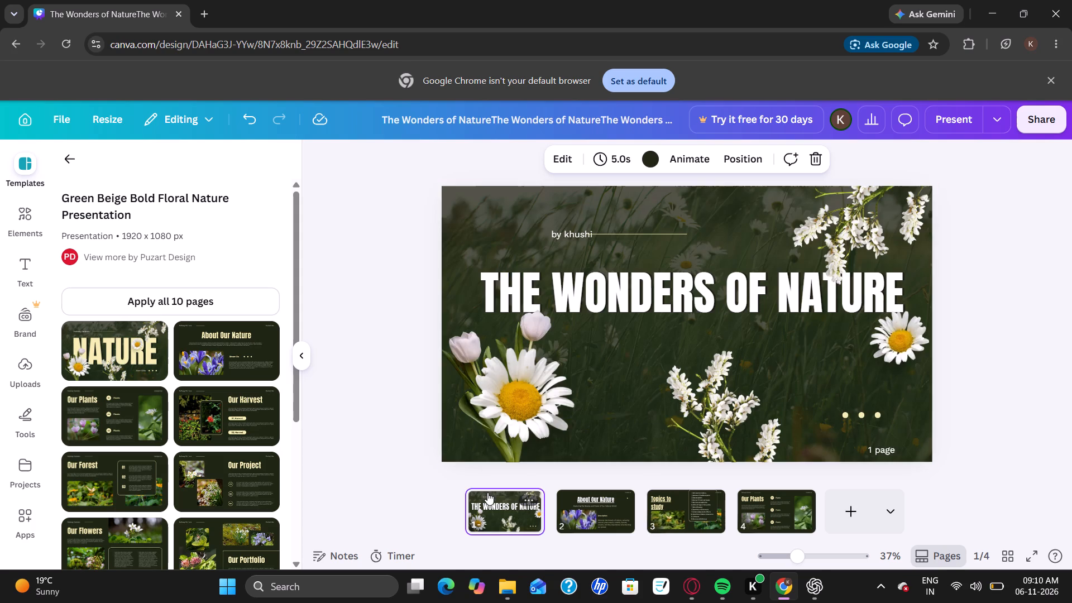
left_click_drag(522, 393, 521, 391)
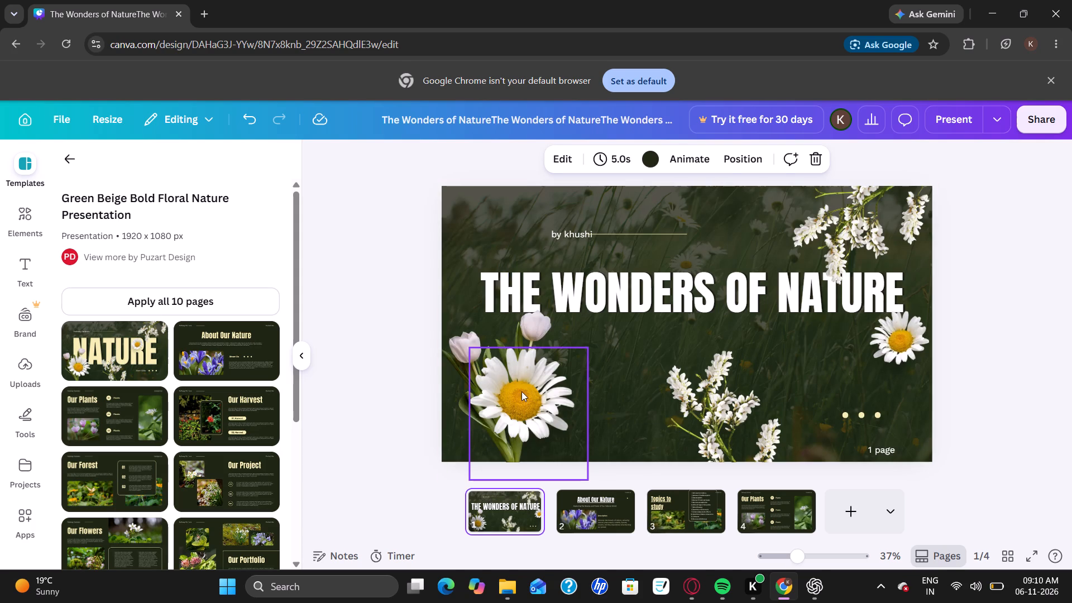
left_click_drag(521, 391, 527, 406)
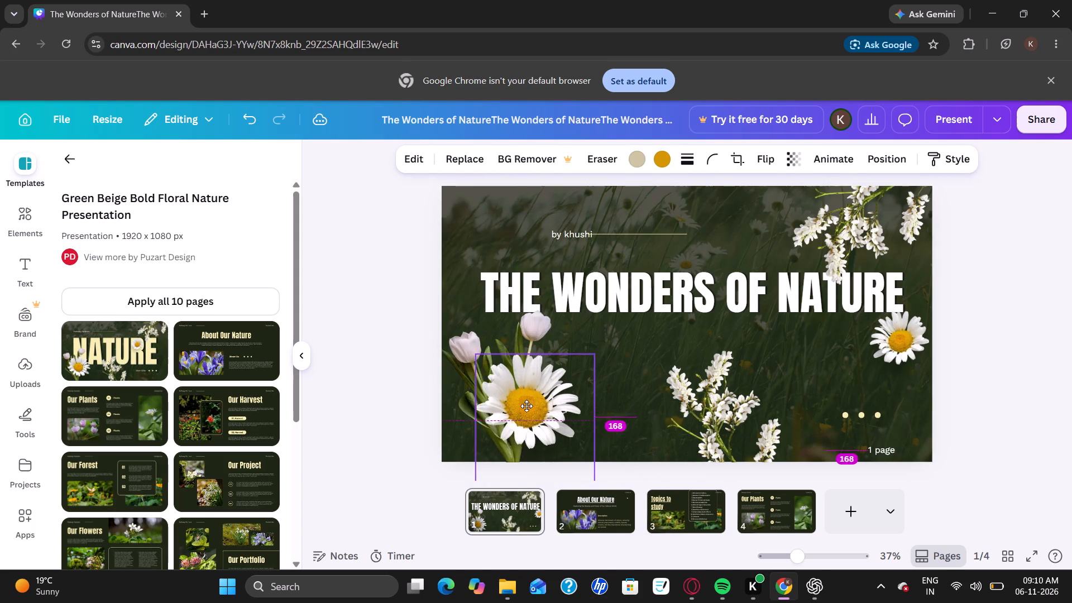
left_click_drag(527, 406, 527, 411)
Duplicate the title slide's large daisy and place the copy, reduced in size, on the "Topics to study" slide.
left_click(570, 339)
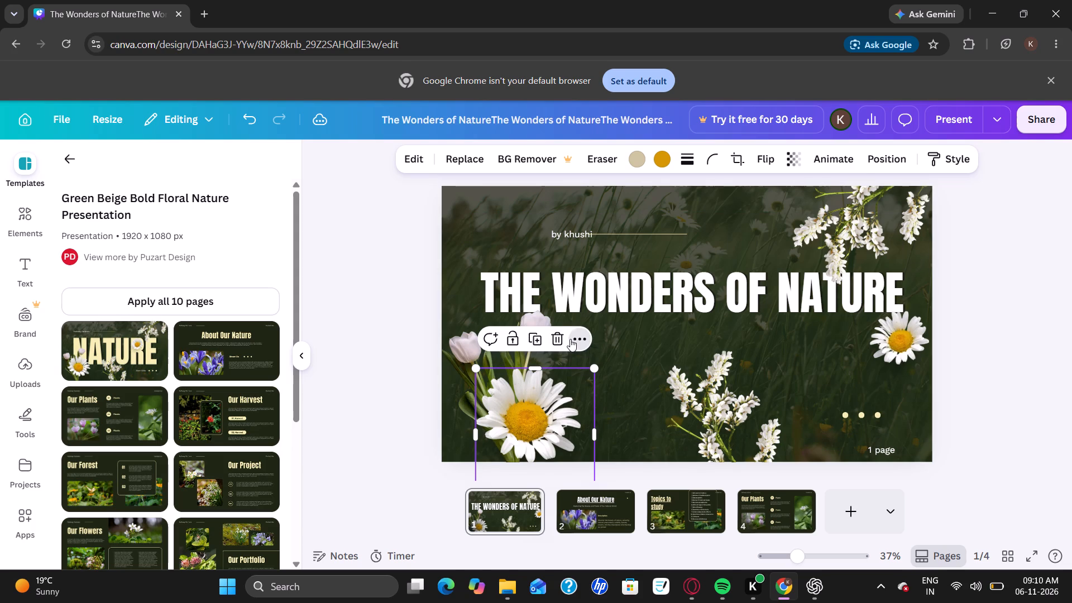
left_click(631, 184)
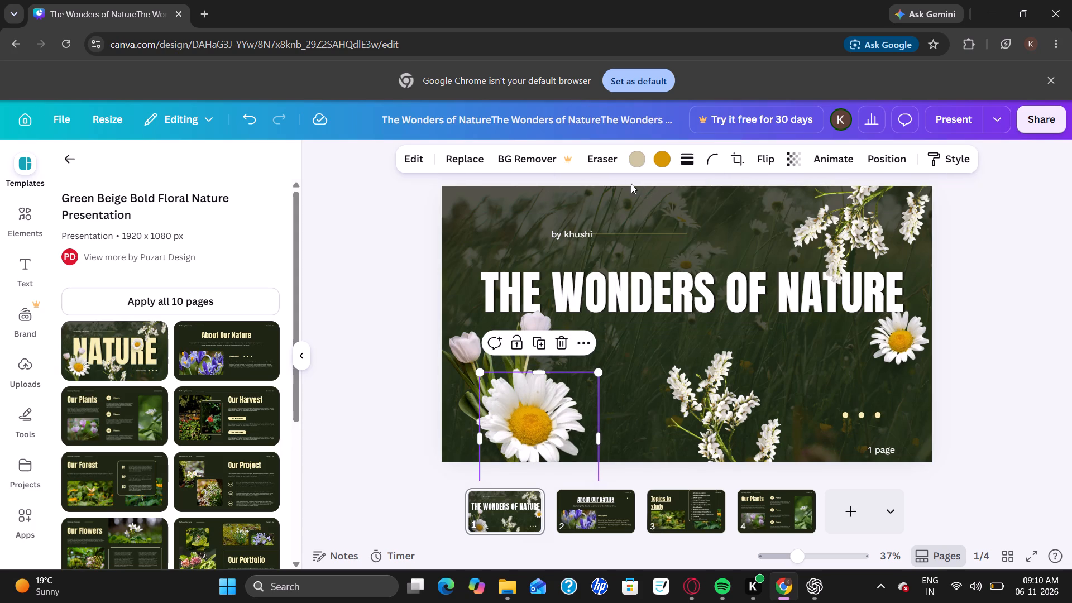
left_click_drag(522, 427, 715, 529)
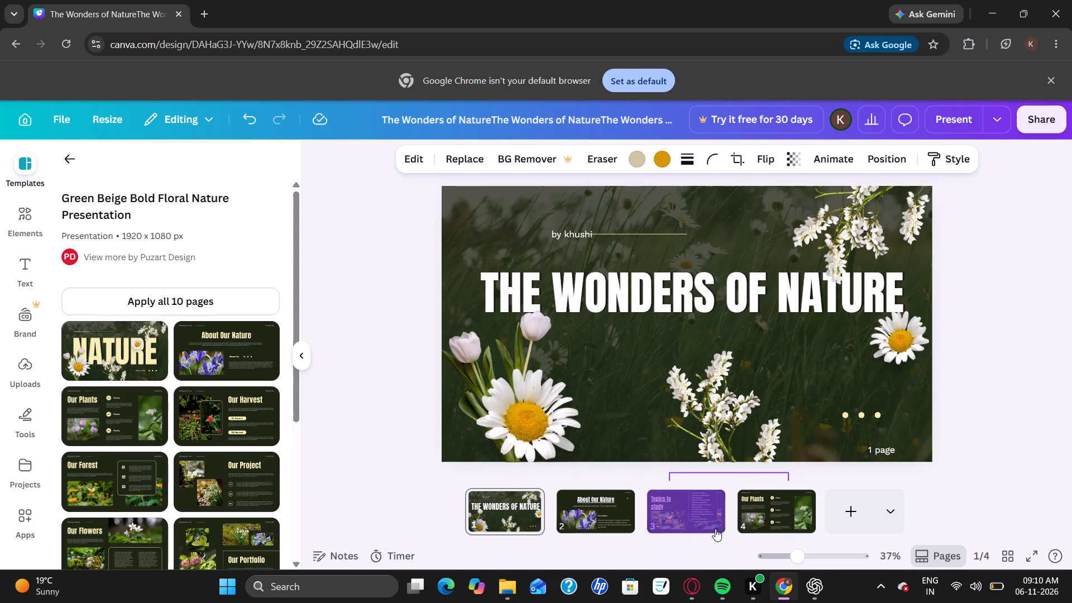
left_click_drag(715, 529, 679, 543)
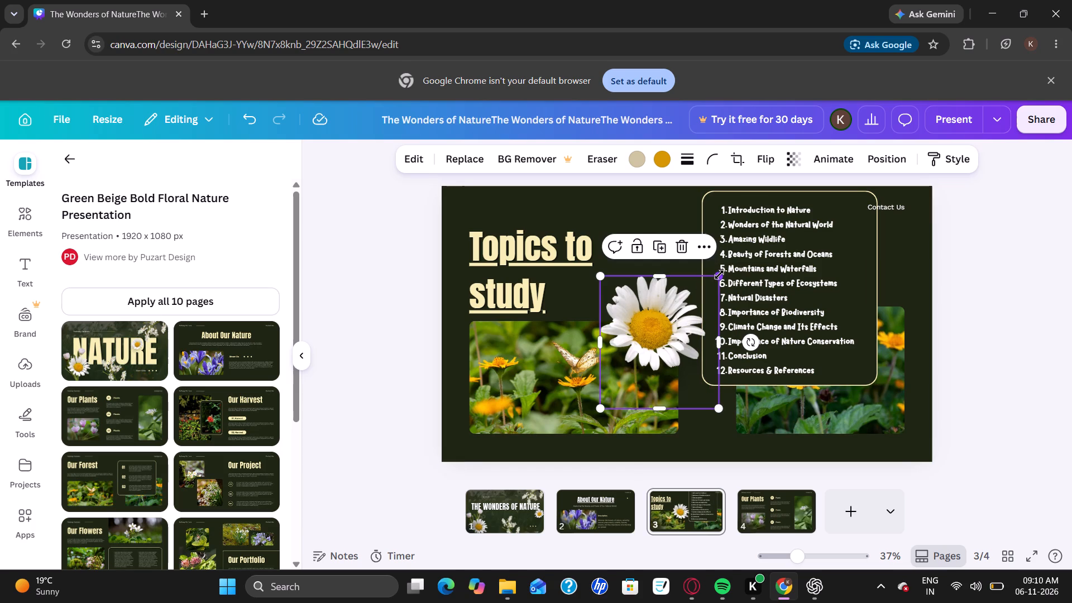
left_click_drag(719, 275, 667, 286)
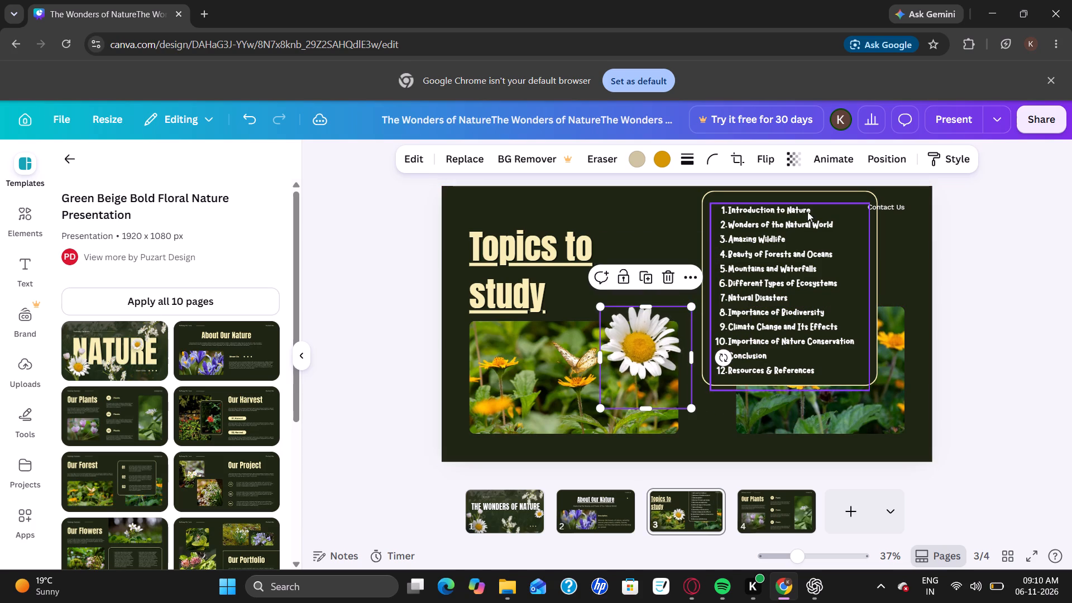
Delete the "Contact Us" label from the "Topics to study" slide.
left_click(892, 204)
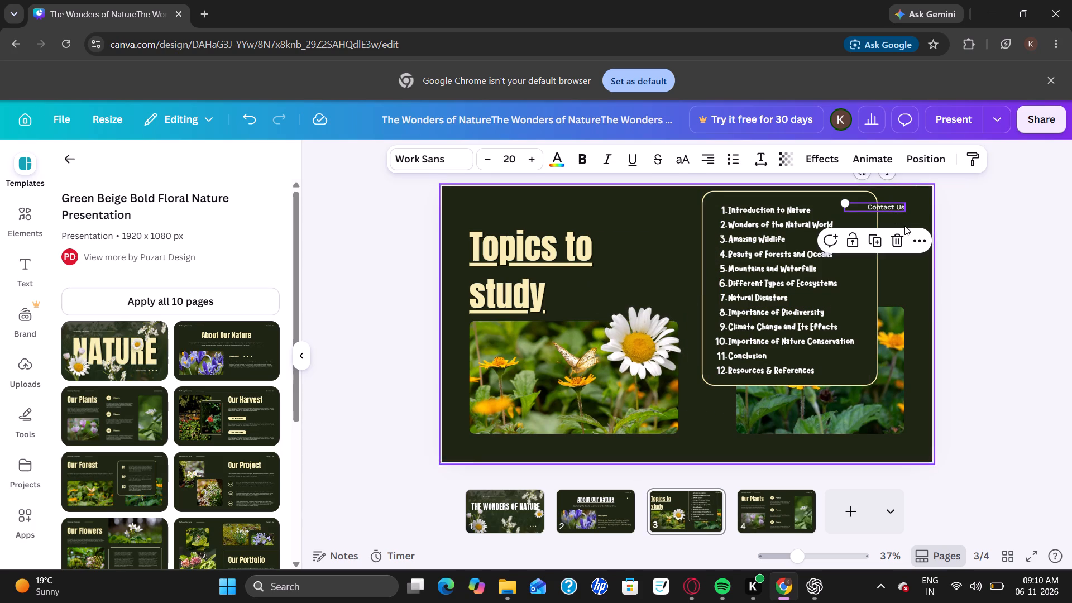
left_click(901, 237)
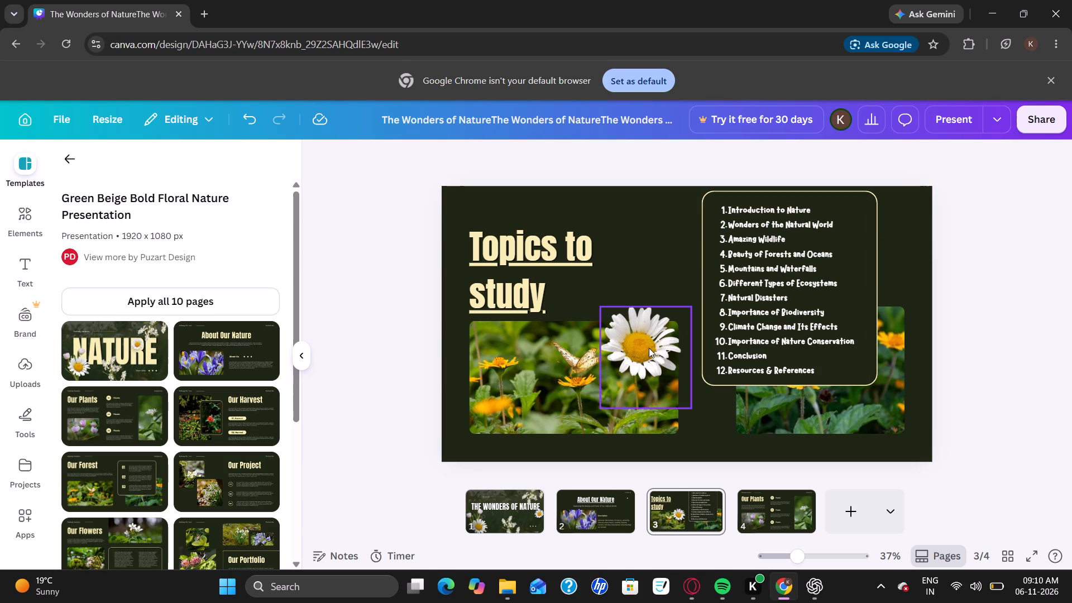
Move the daisy up into the gap between the "Topics to study" heading and the topics list.
left_click_drag(649, 348, 656, 275)
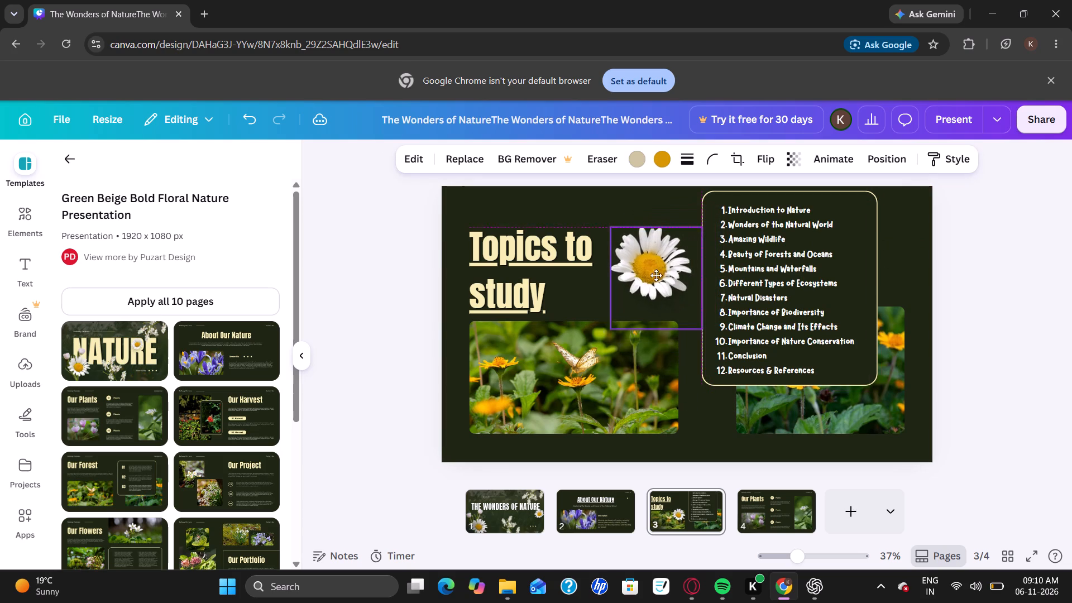
left_click_drag(656, 275, 652, 291)
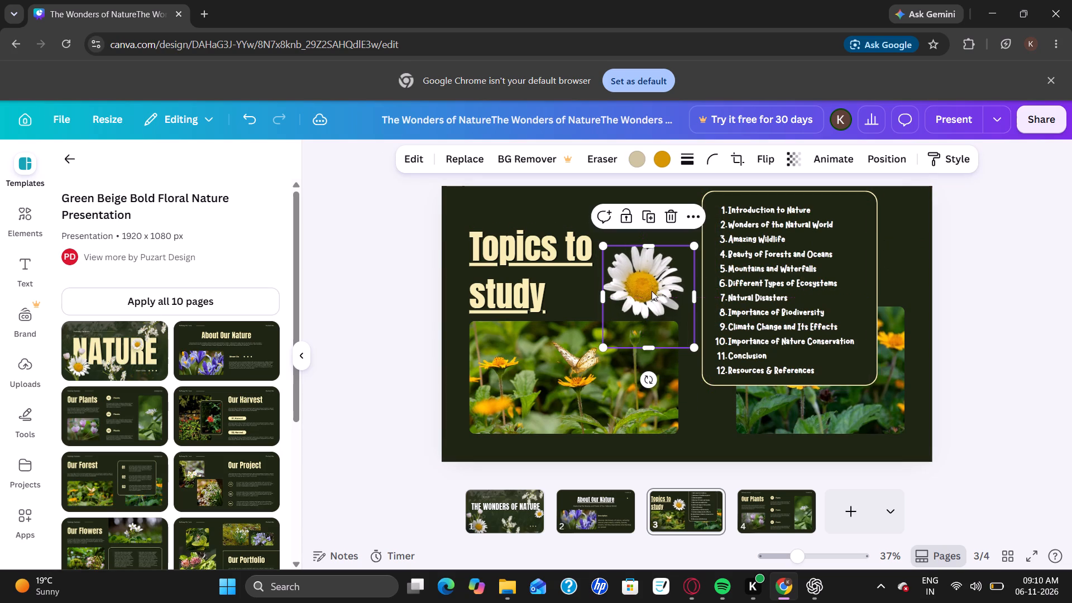
Move the white blossom branch in the title slide's upper-right corner slightly lower.
left_click(621, 511)
left_click(520, 510)
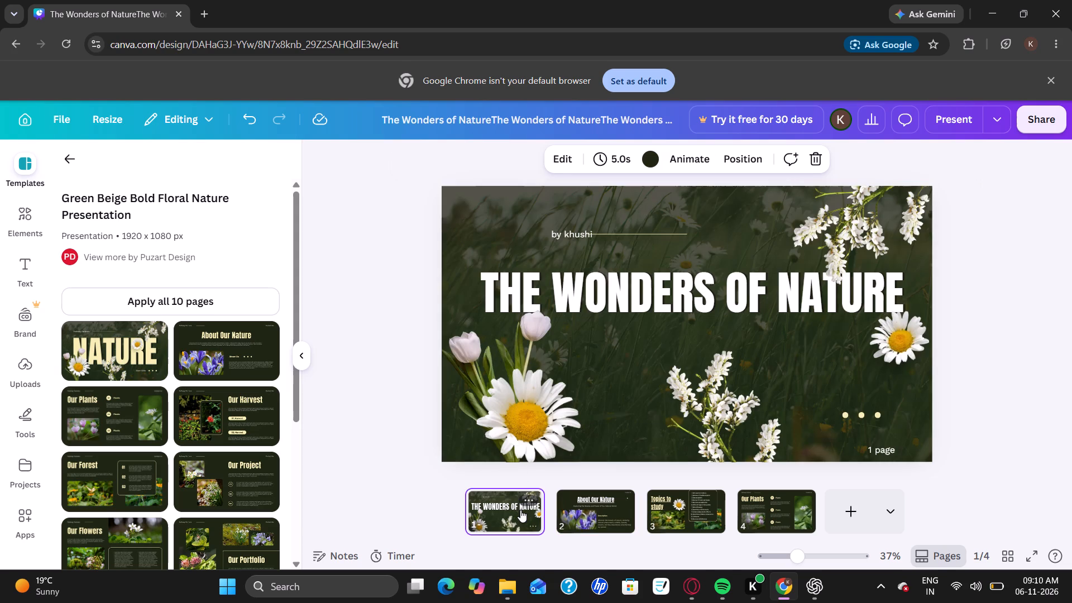
left_click_drag(898, 208, 899, 210)
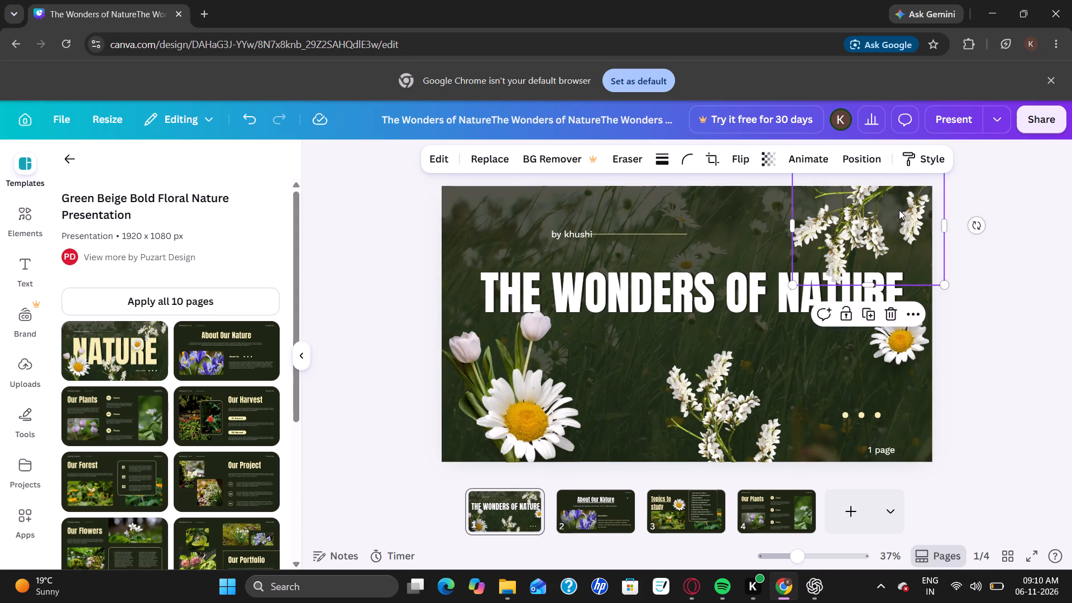
left_click_drag(899, 210, 896, 225)
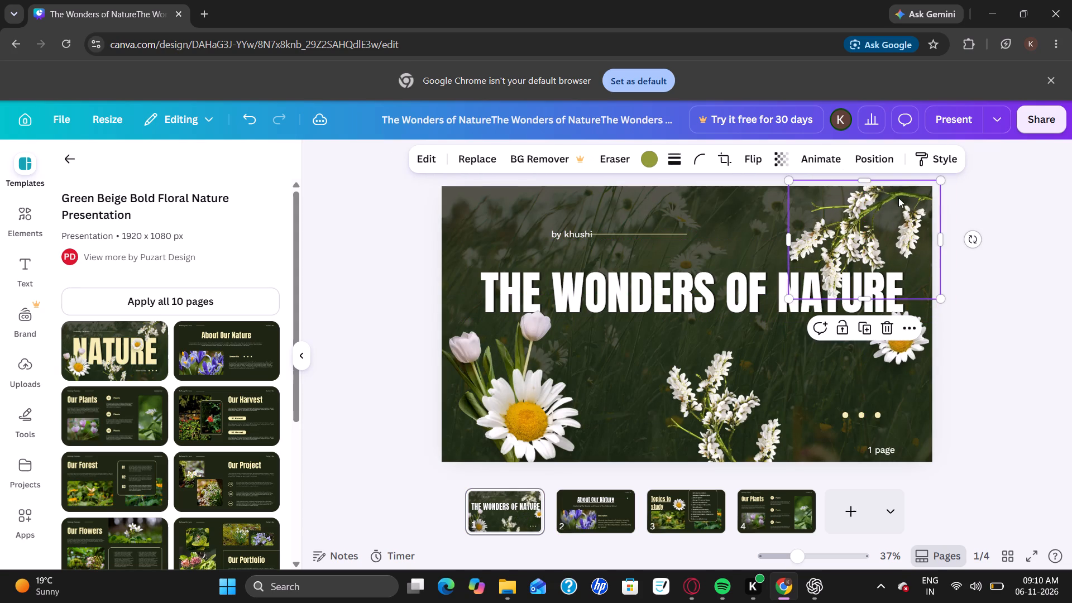
Duplicate the title slide's upper white blossom branch and move the copy onto the "About Our Nature" slide.
left_click(910, 317)
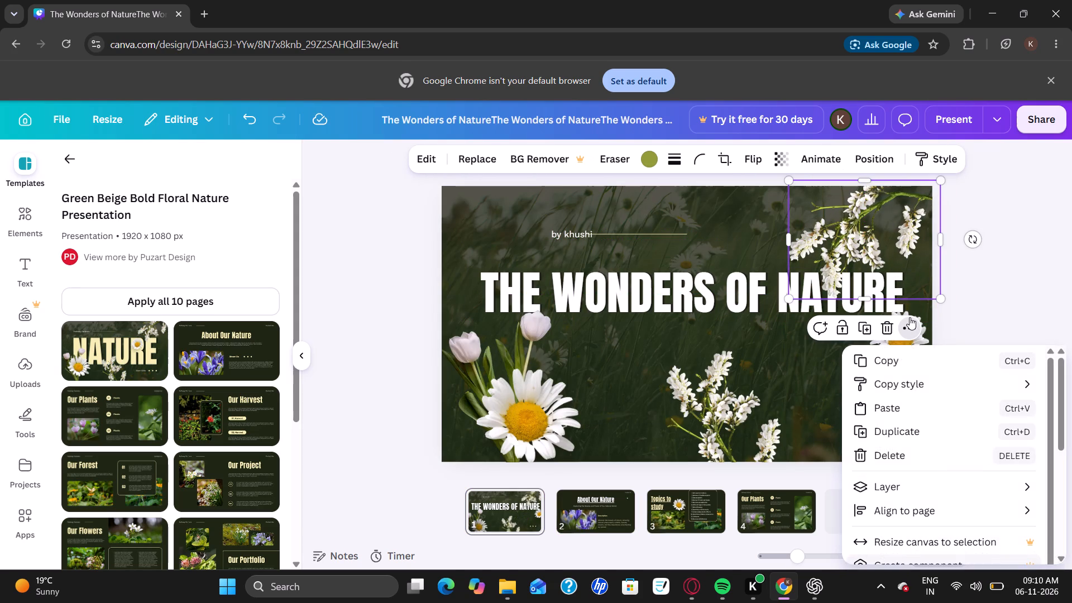
left_click(901, 420)
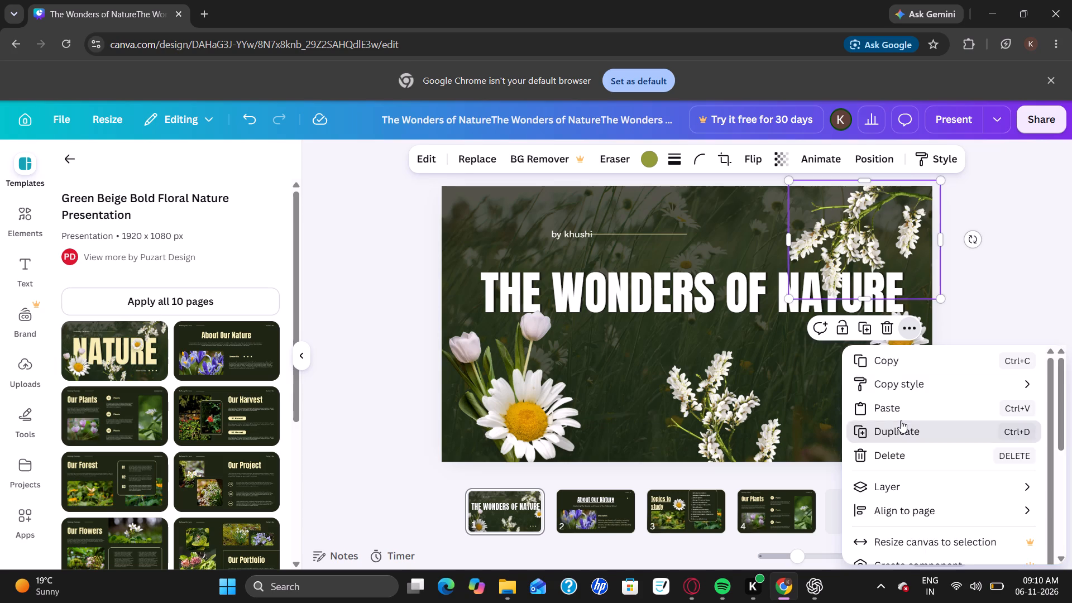
left_click_drag(903, 261, 804, 391)
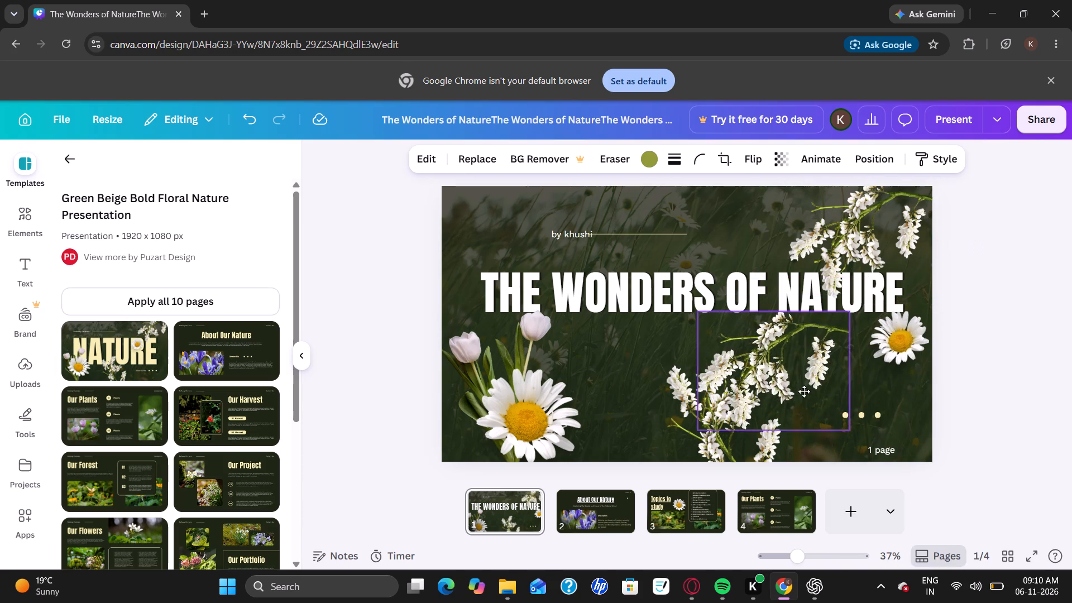
left_click_drag(804, 391, 626, 525)
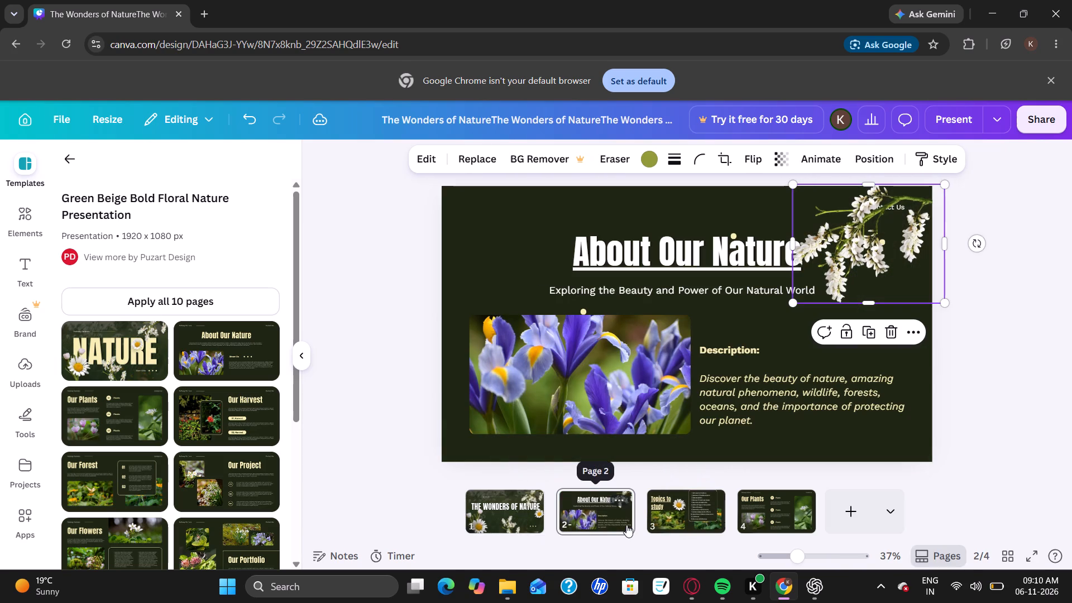
left_click_drag(626, 525, 669, 512)
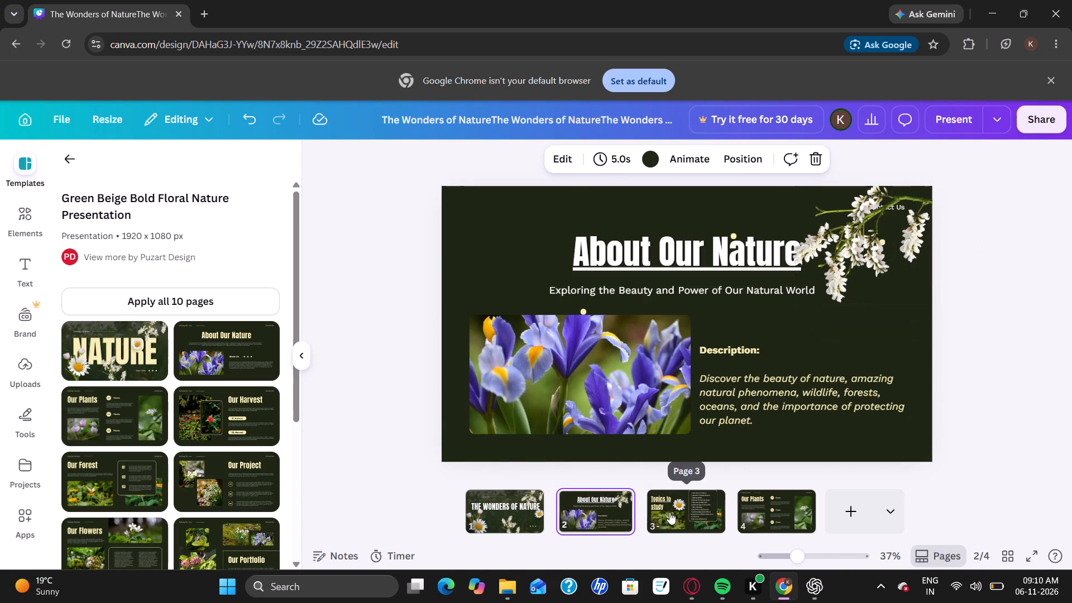
Flip the blossom branch on the "About Our Nature" slide horizontally and move it to the slide's upper-left corner.
left_click(889, 280)
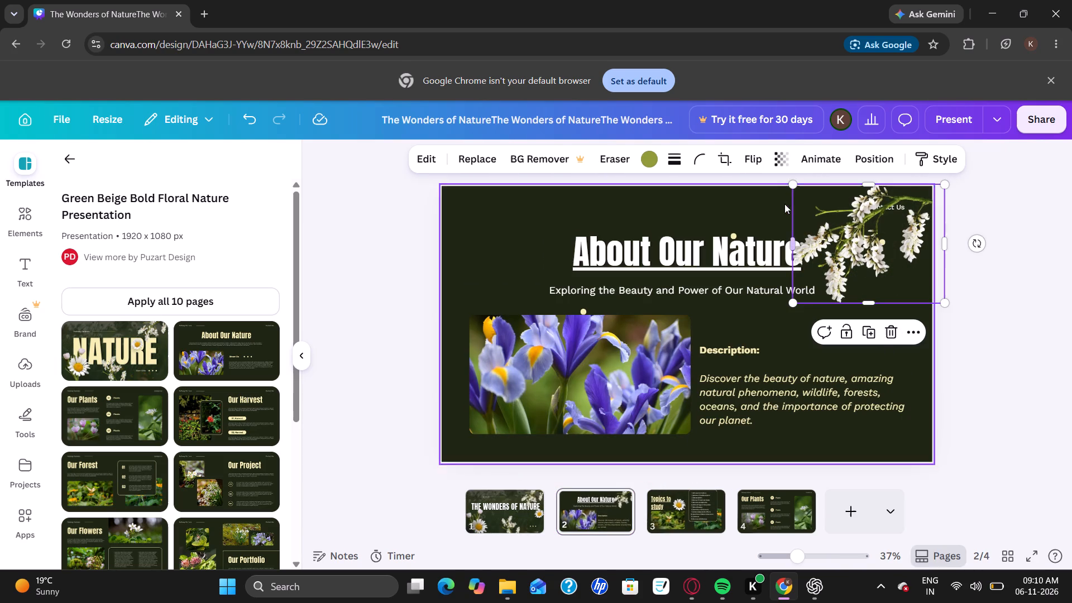
left_click(748, 154)
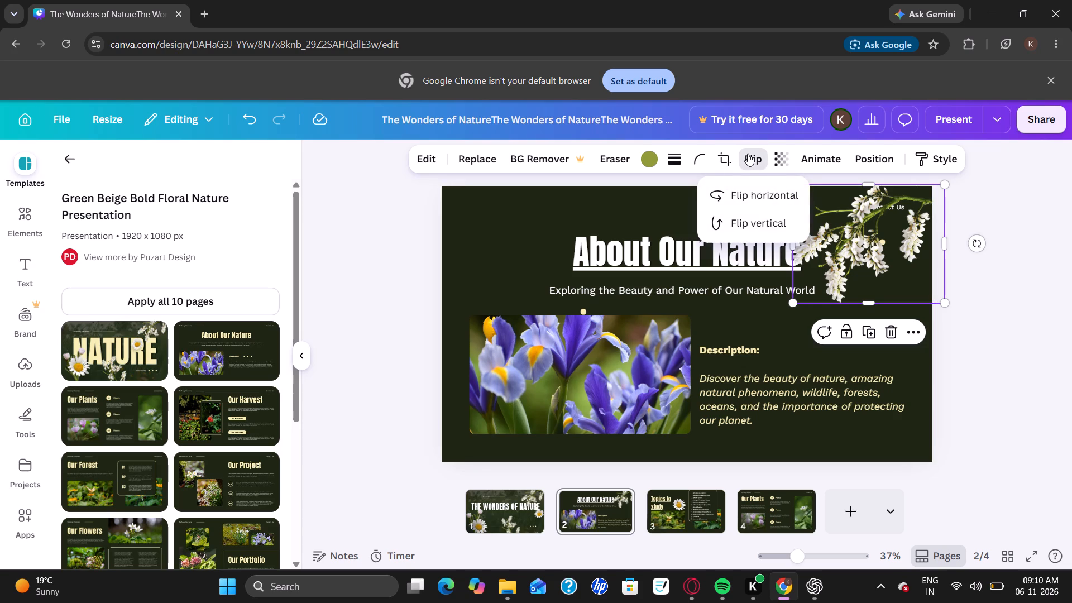
left_click(768, 189)
left_click_drag(879, 229, 545, 228)
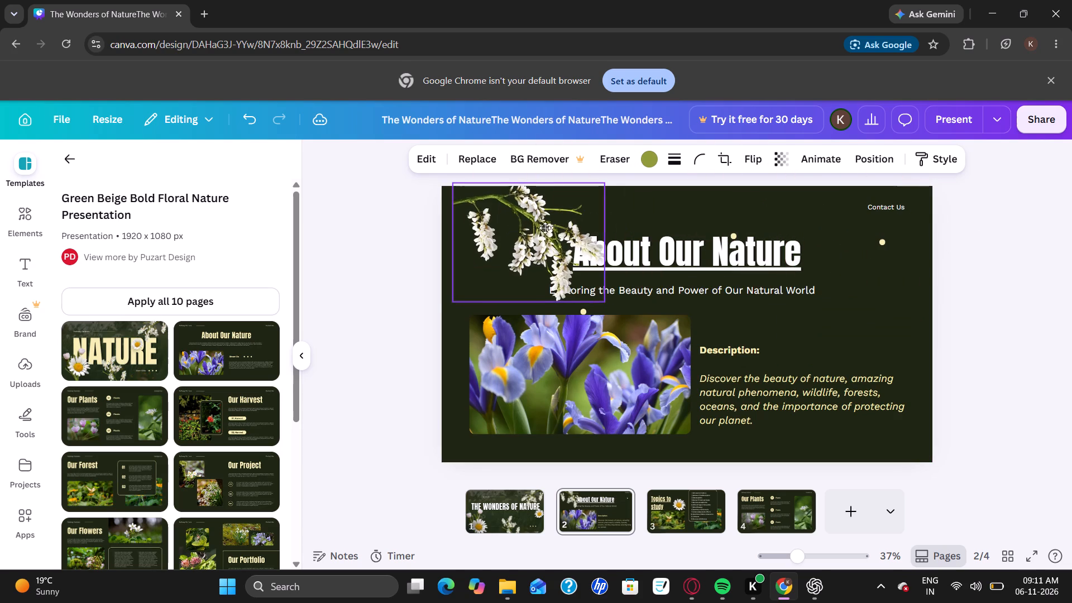
left_click_drag(545, 228, 509, 227)
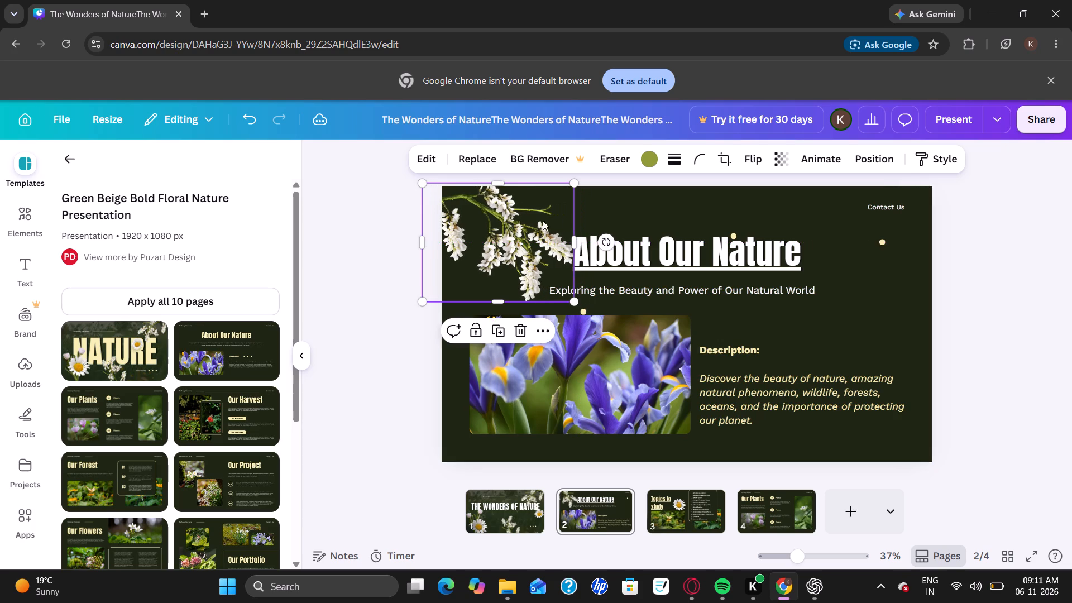
Shrink the blossom branch slightly so it sits just beside the "About Our Nature" heading.
left_click_drag(578, 183, 554, 175)
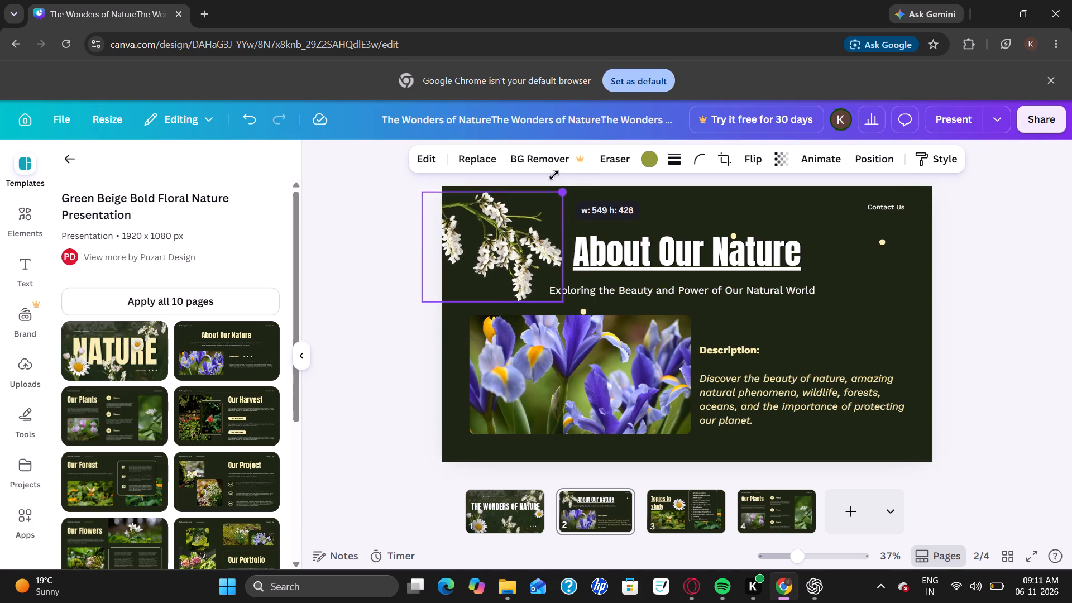
left_click_drag(554, 175, 552, 178)
left_click_drag(563, 192, 576, 192)
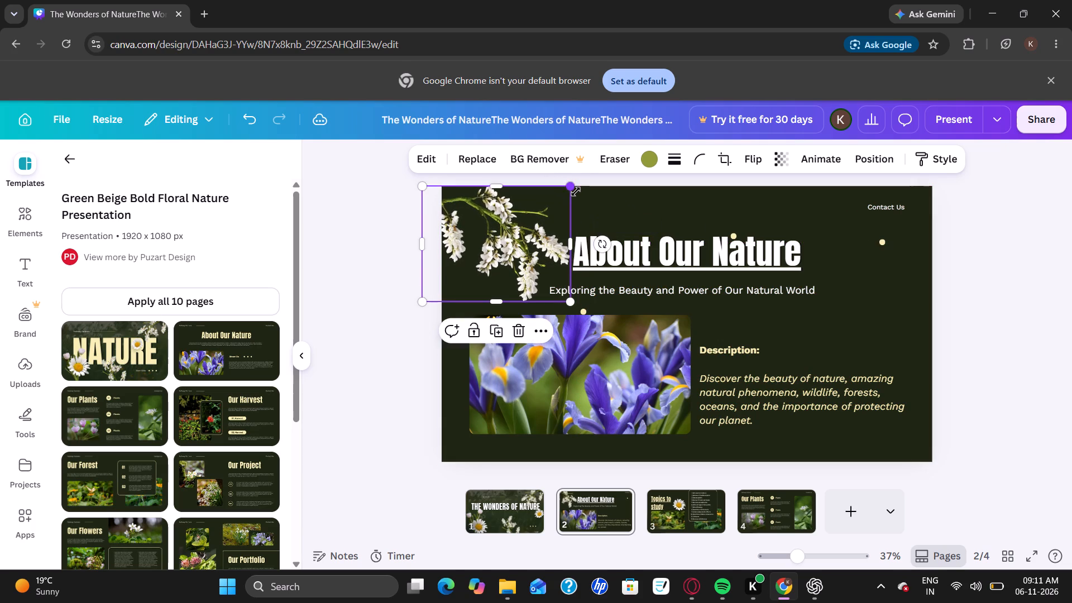
left_click(385, 389)
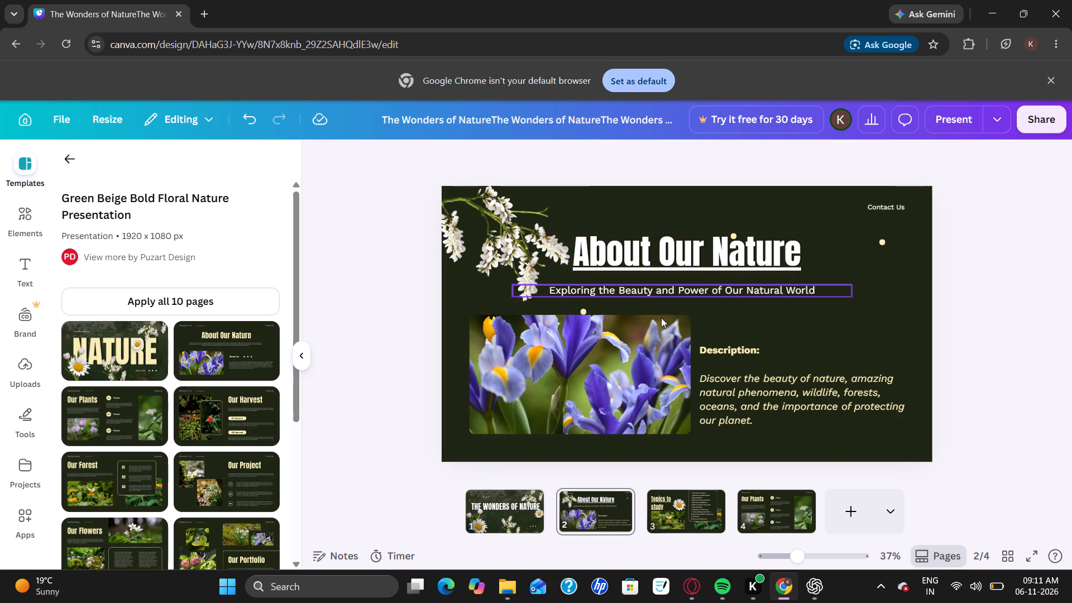
left_click(658, 491)
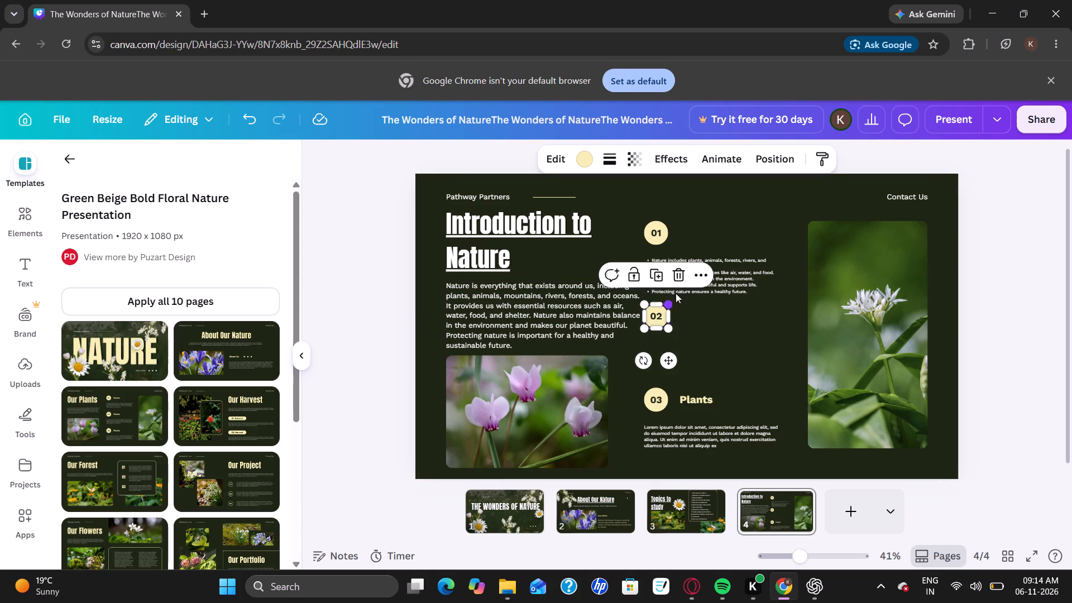
left_click(685, 279)
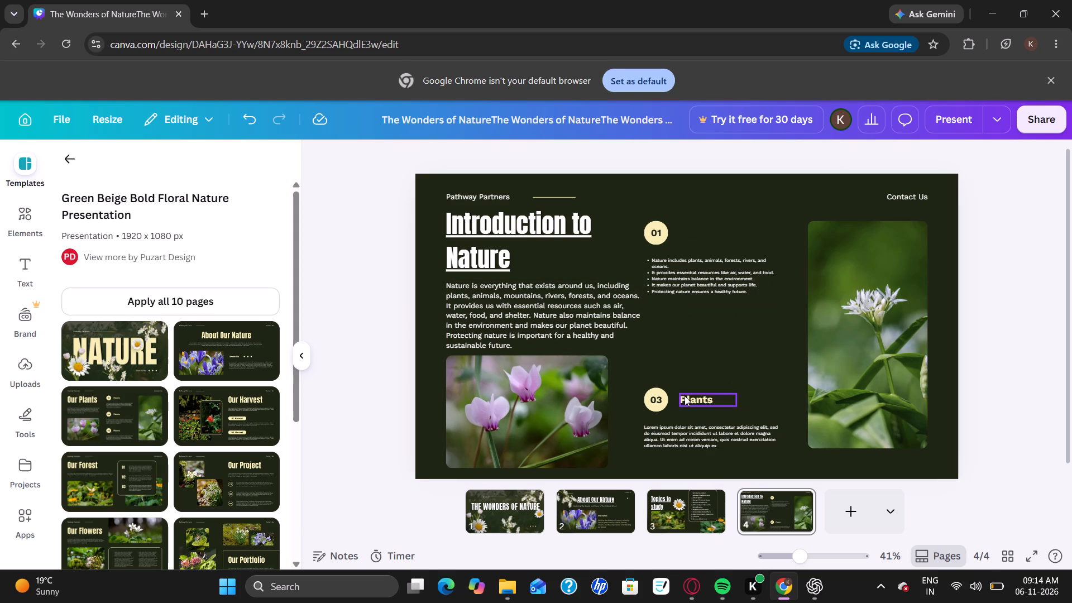
Replace the "Plants" label beside number 03 with the copied five "Introduction to Nature" bullet points.
double_click(685, 396)
key("BackSpace")
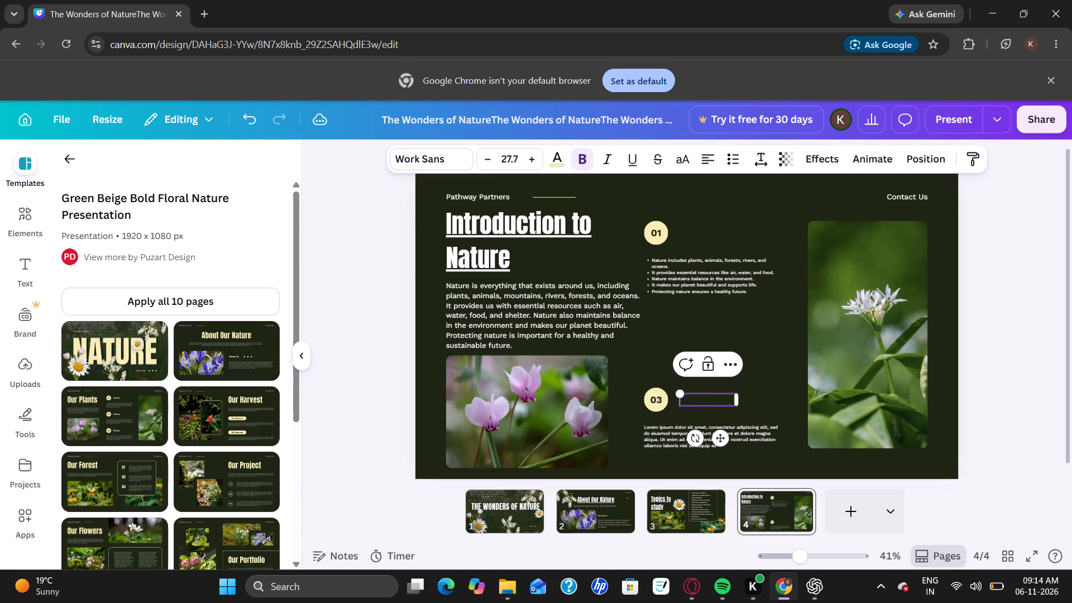
key("ctrl+v")
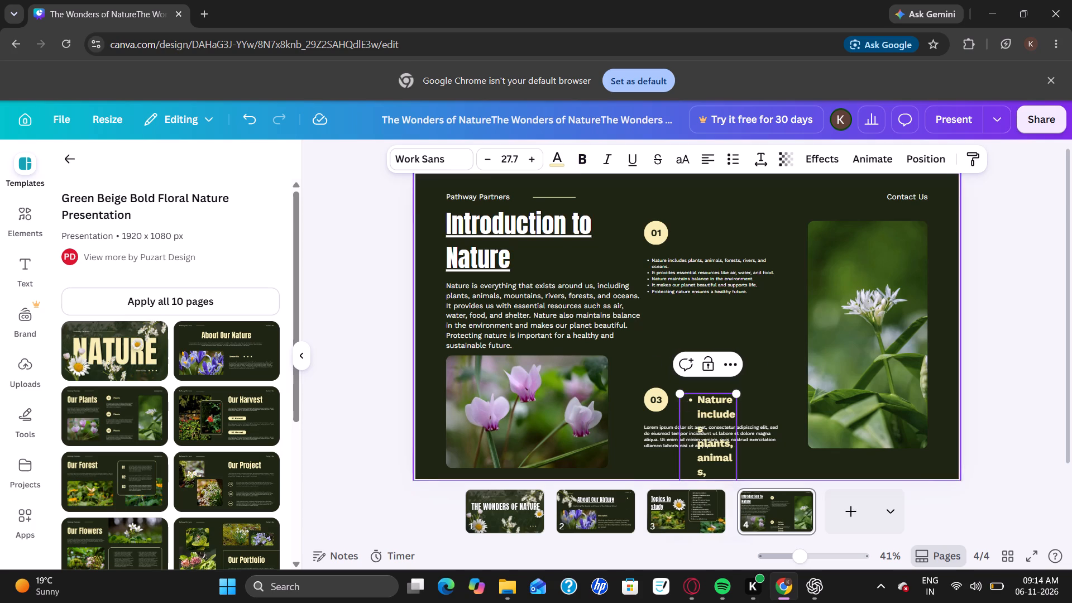
Delete the placeholder paragraph under 03, the small bullet list under 01, and the 01 and 03 number badges.
left_click(667, 438)
left_click(737, 385)
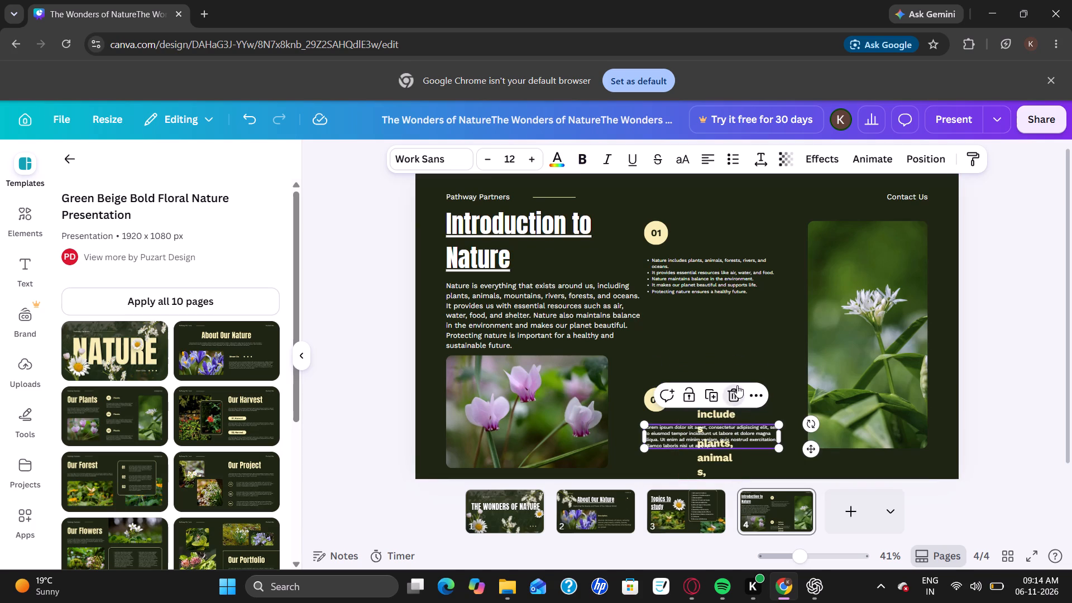
left_click(747, 262)
left_click(737, 227)
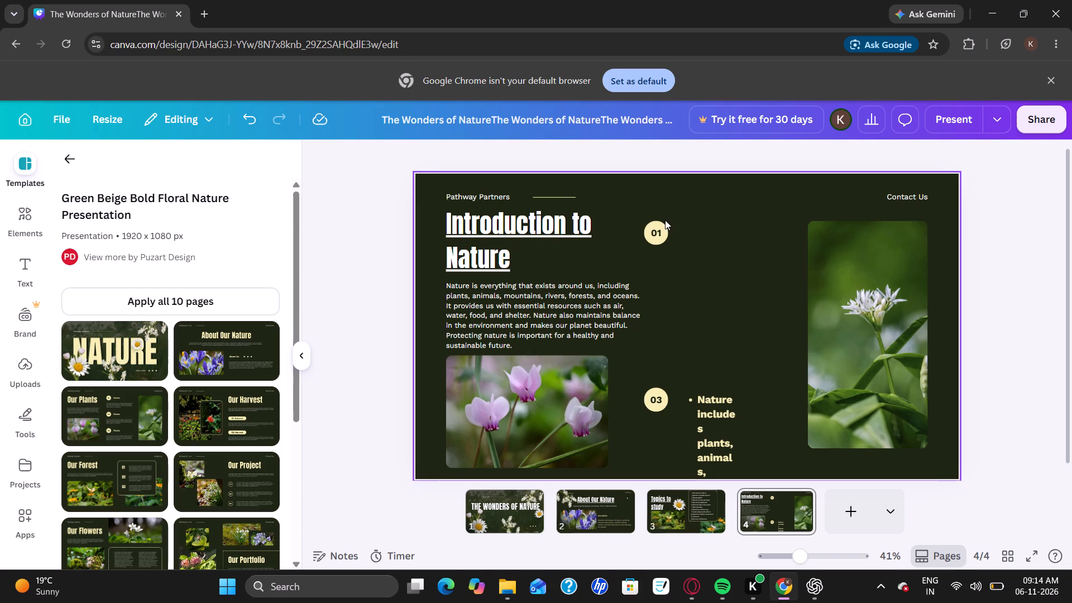
left_click(663, 226)
left_click(681, 193)
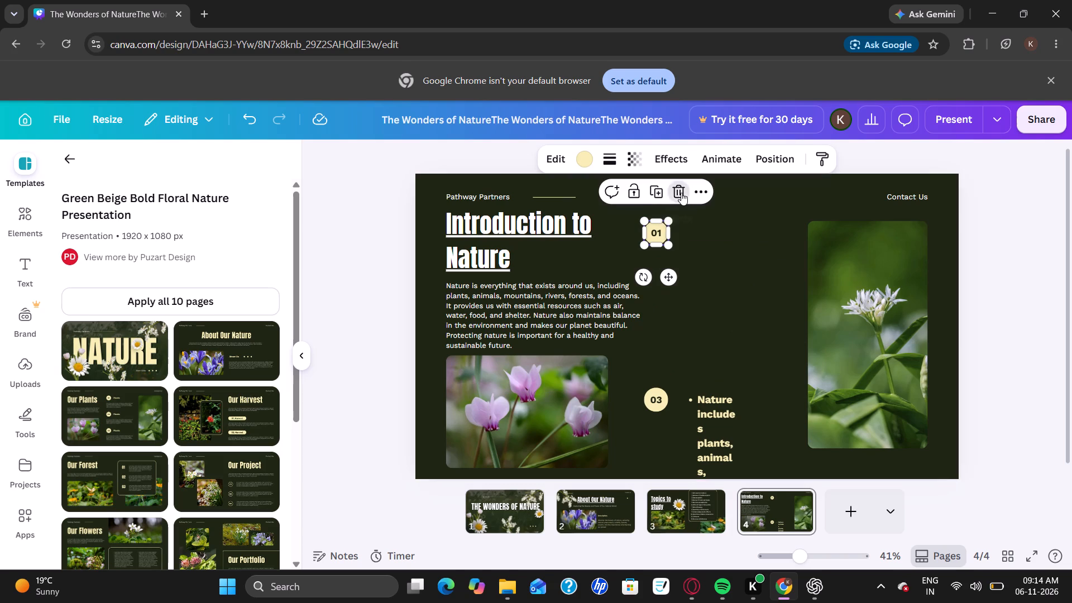
left_click(648, 393)
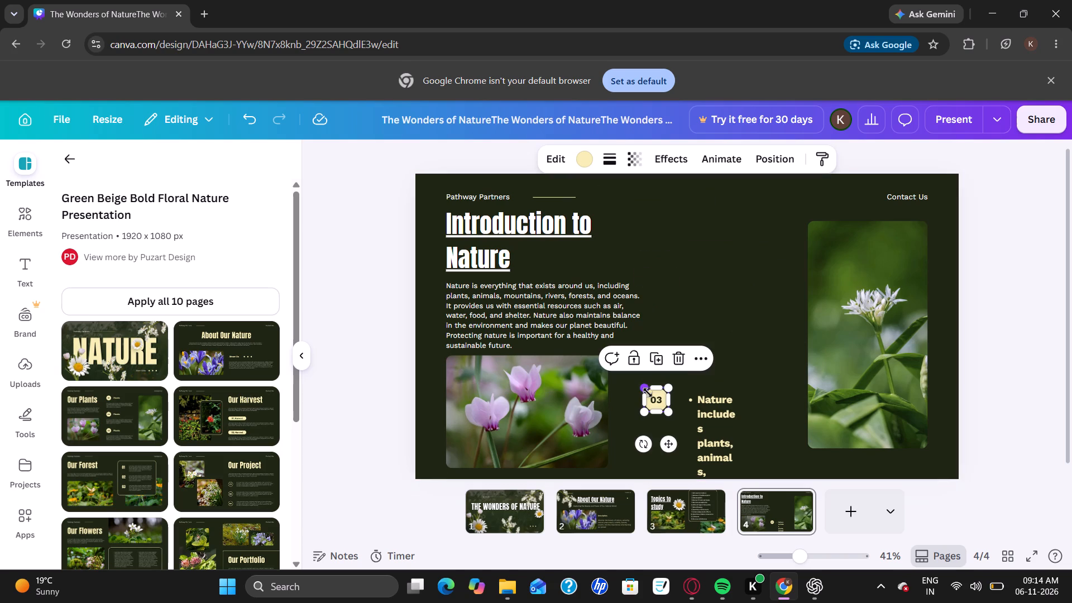
left_click(680, 361)
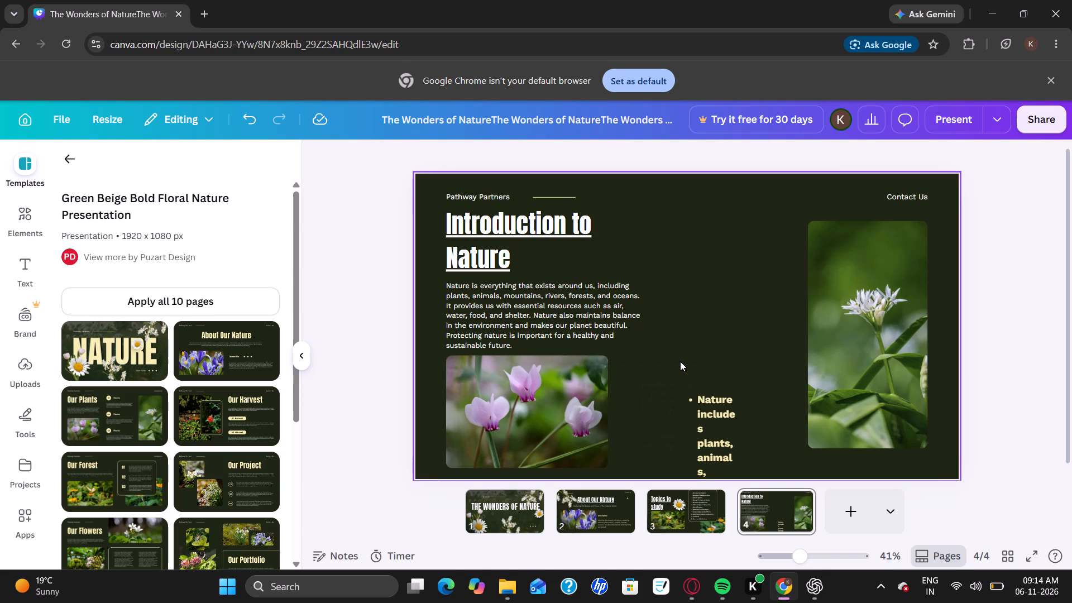
Move the bold bullet-point text box up beside the "Introduction to Nature" heading.
left_click(698, 414)
left_click_drag(698, 414, 729, 260)
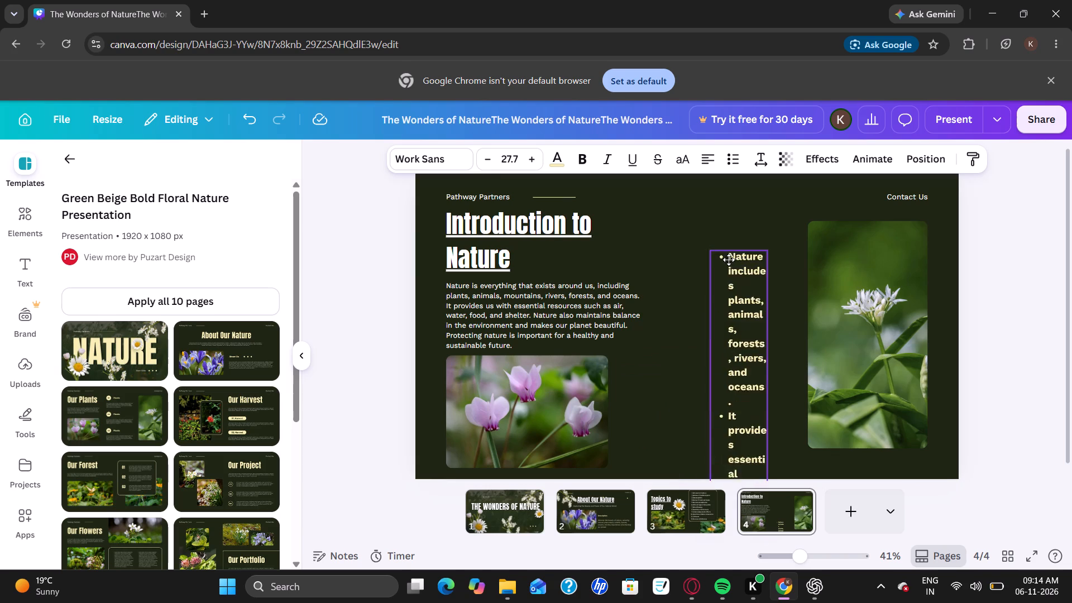
left_click_drag(729, 260, 663, 226)
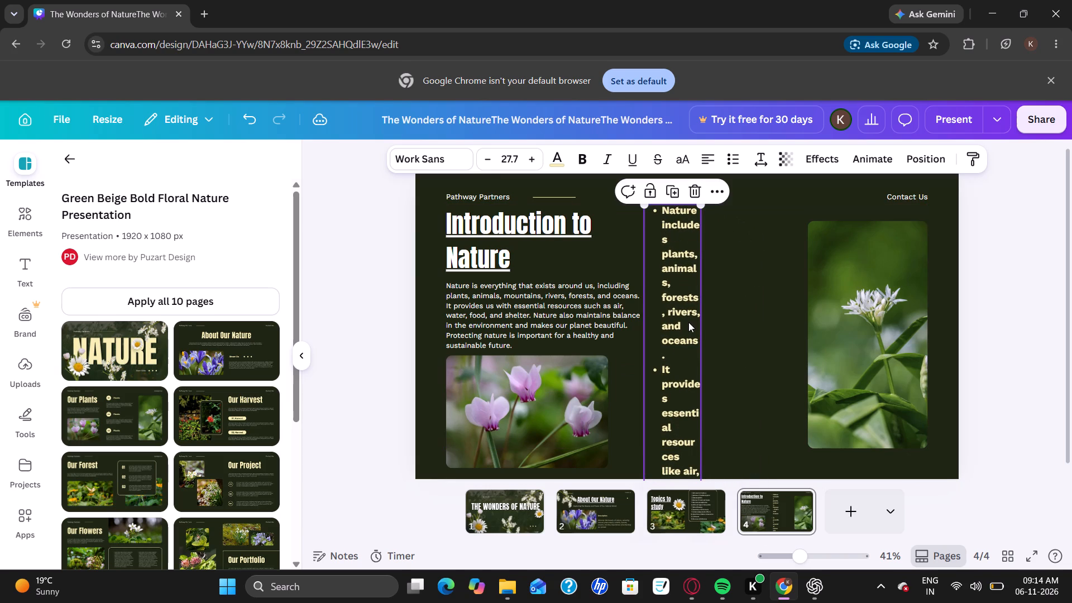
Widen the bullet-point text box to about 402 so that all five points fit on the slide.
left_click(688, 322)
left_click(719, 321)
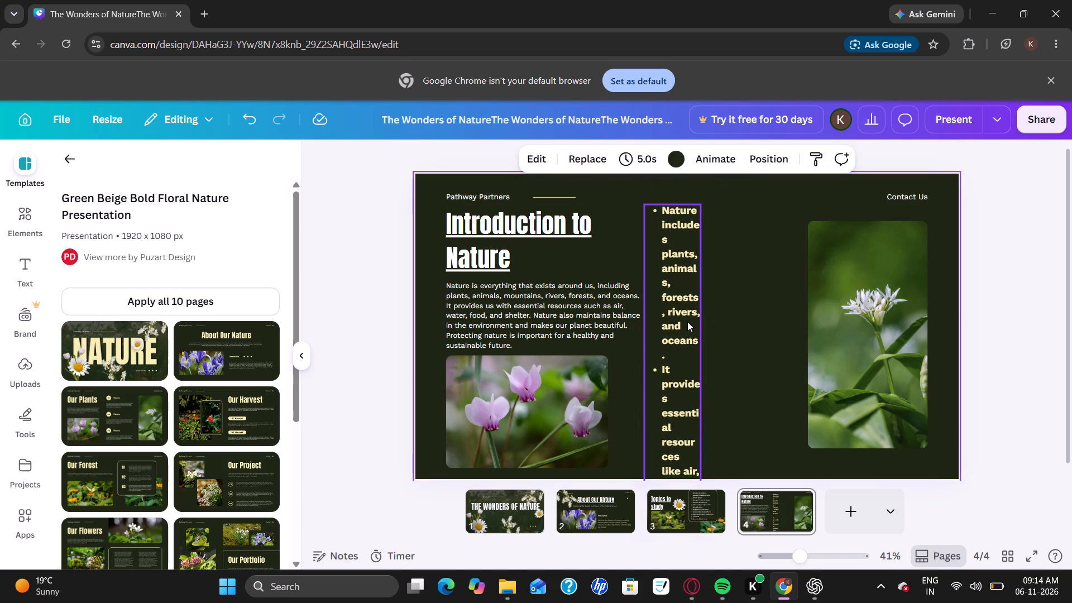
left_click(687, 322)
left_click(688, 323)
scroll(688, 323, "down", 1)
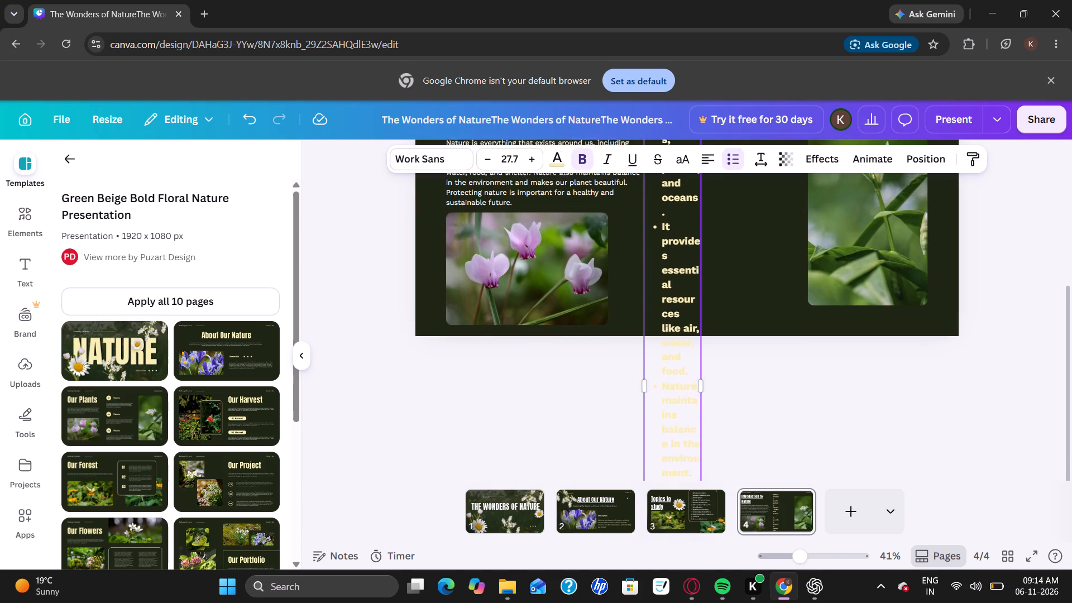
scroll(688, 323, "down", 1)
left_click_drag(705, 390, 703, 384)
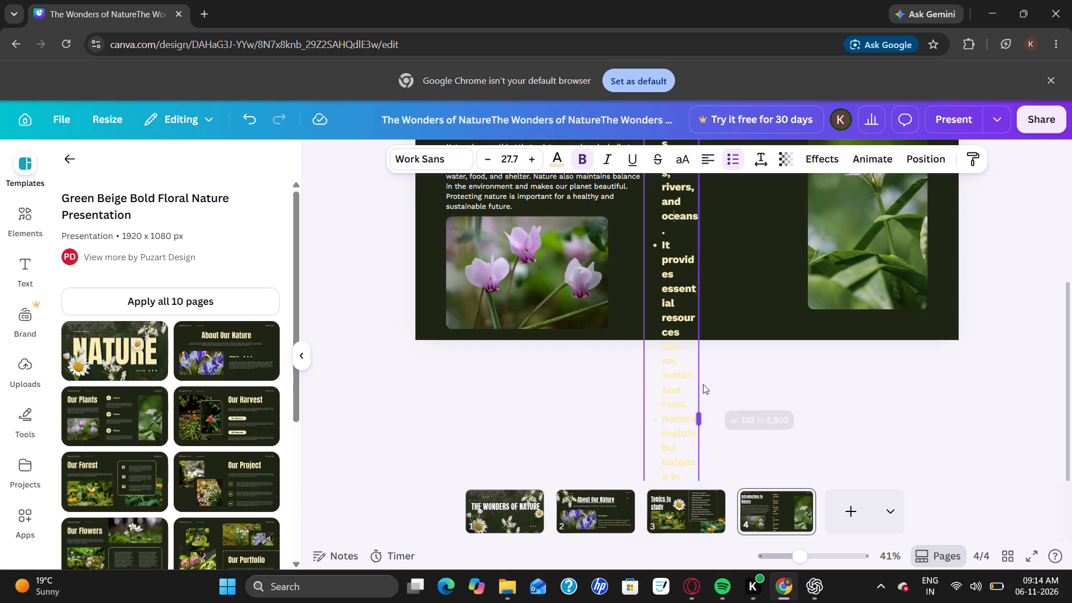
left_click_drag(703, 384, 787, 381)
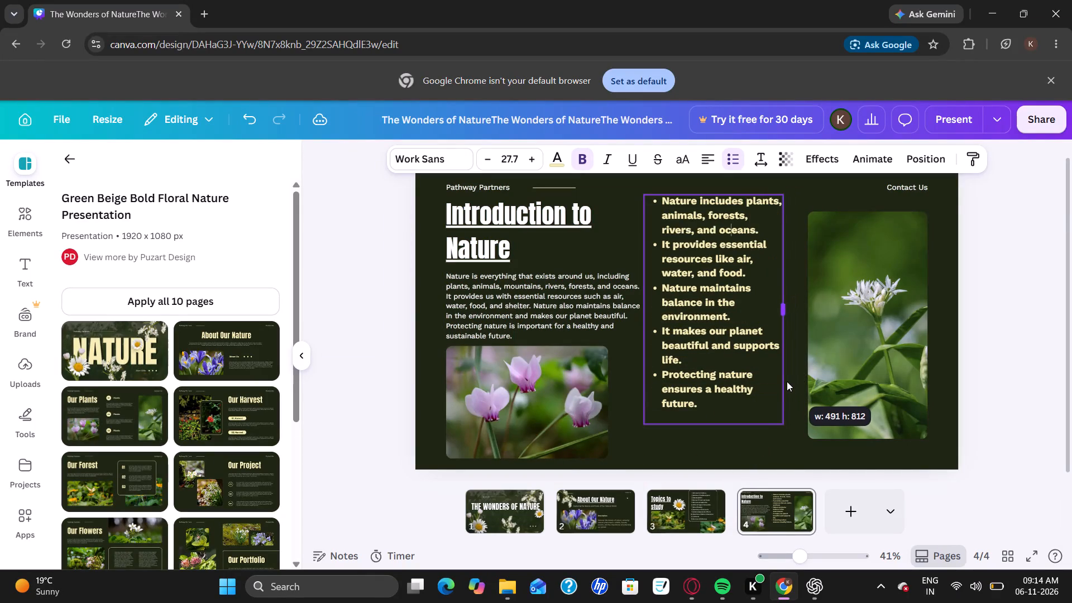
left_click_drag(787, 381, 762, 382)
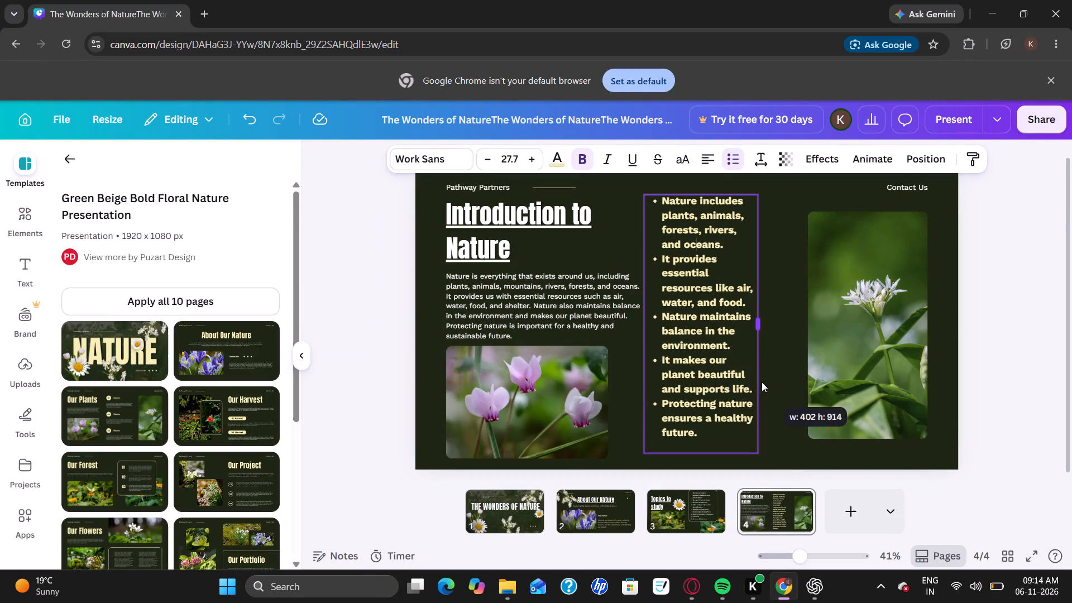
left_click_drag(762, 382, 749, 377)
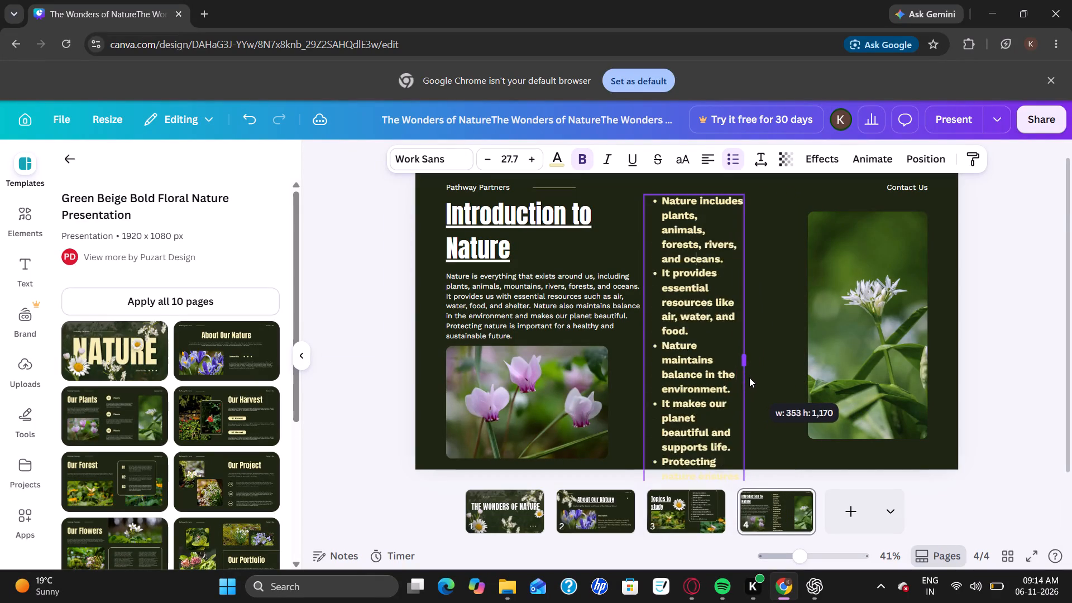
left_click_drag(749, 377, 762, 372)
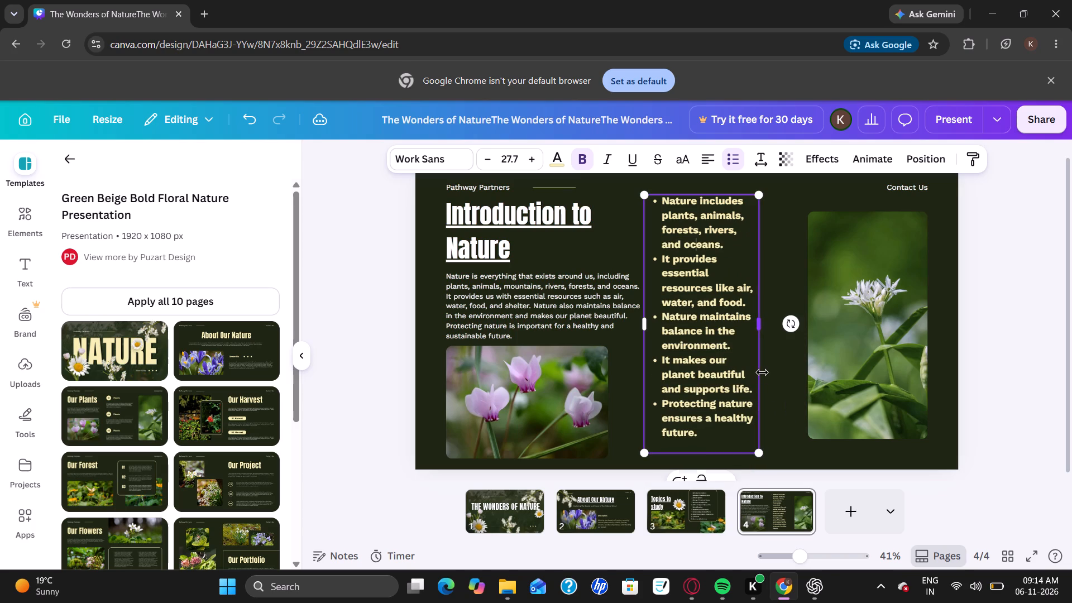
Change the "Introduction to Nature" paragraph's text colour to the template's pale yellow.
left_click(552, 302)
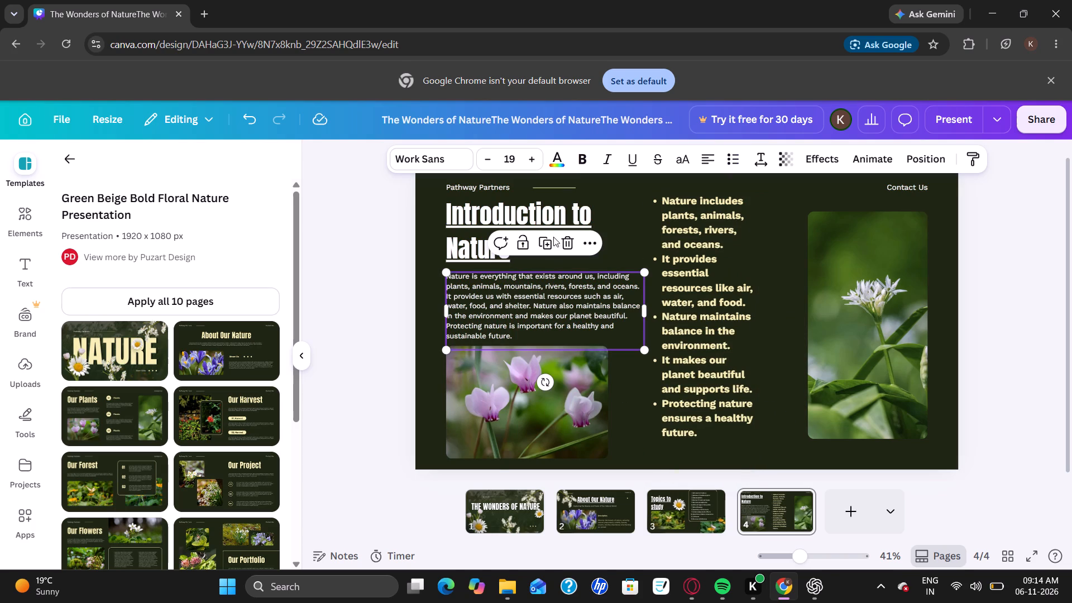
left_click(564, 167)
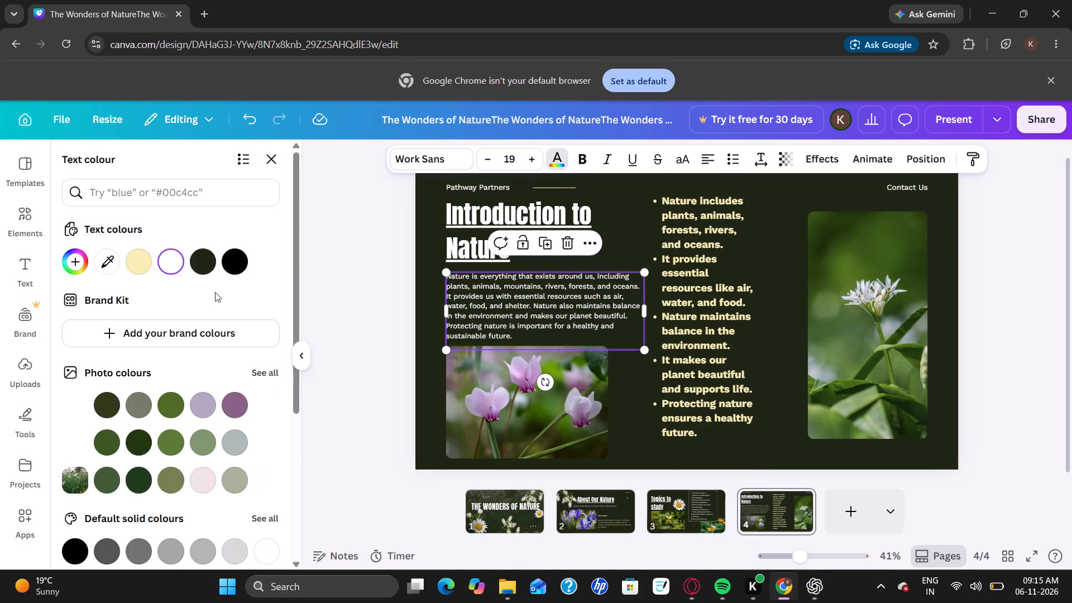
left_click(134, 251)
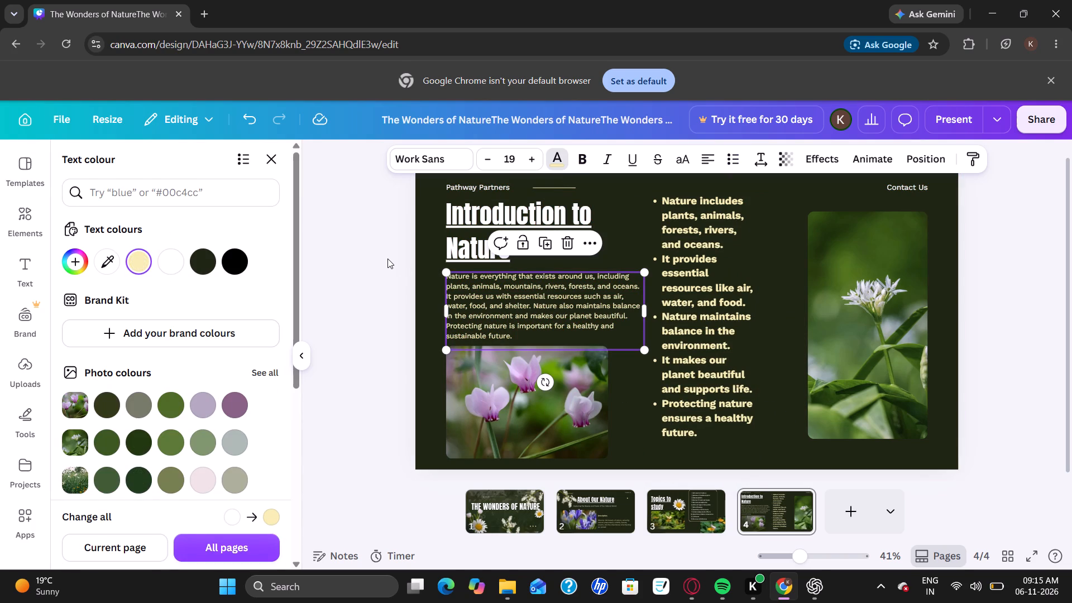
left_click(387, 259)
left_click(387, 259)
left_click(387, 259)
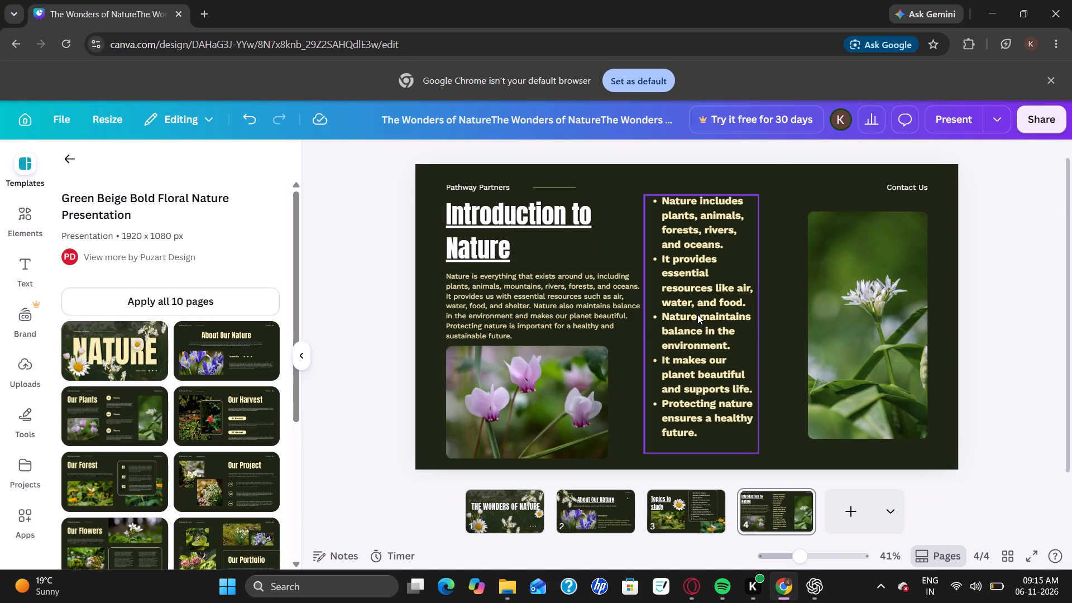
Widen the bullet-point text box towards the white flower photo and move it down near the slide's lower edge.
left_click(697, 314)
left_click_drag(765, 322, 810, 322)
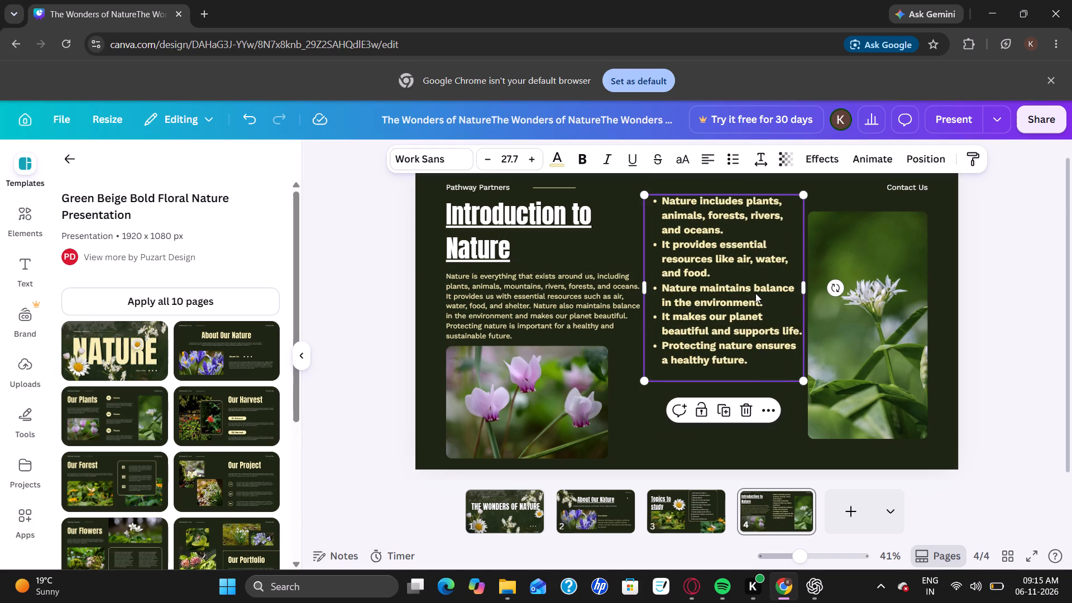
left_click_drag(755, 293, 750, 381)
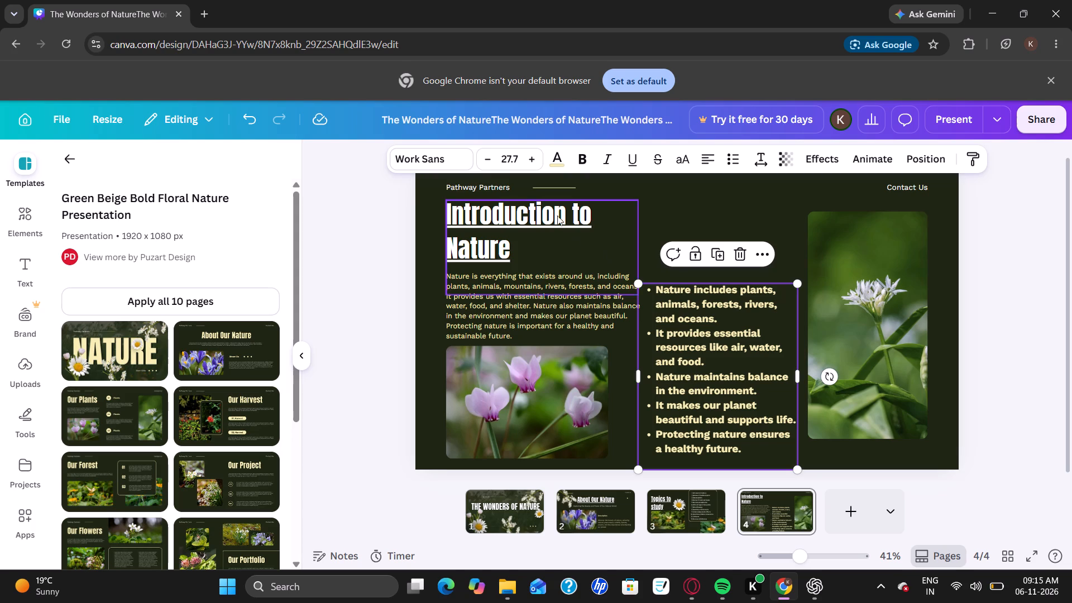
Change the bullet-point list's text colour to white.
left_click(558, 162)
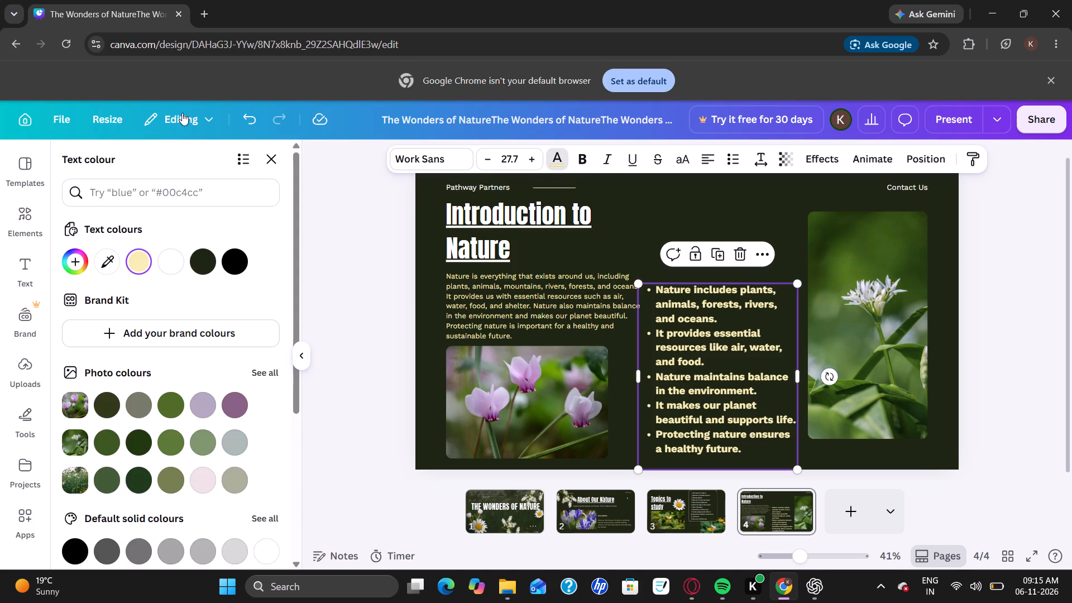
left_click(172, 257)
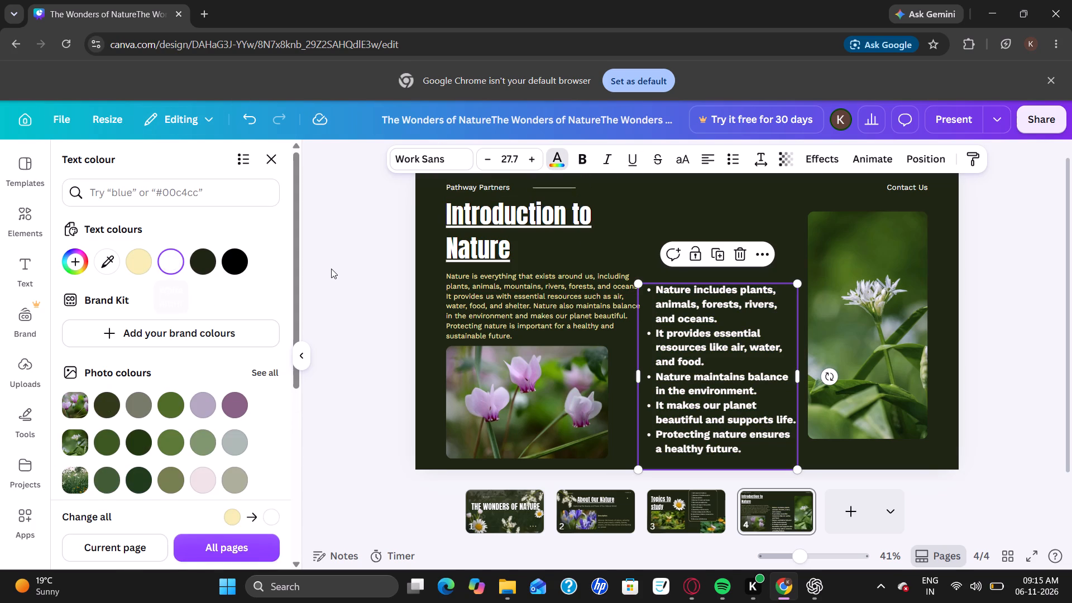
left_click(331, 269)
left_click(331, 269)
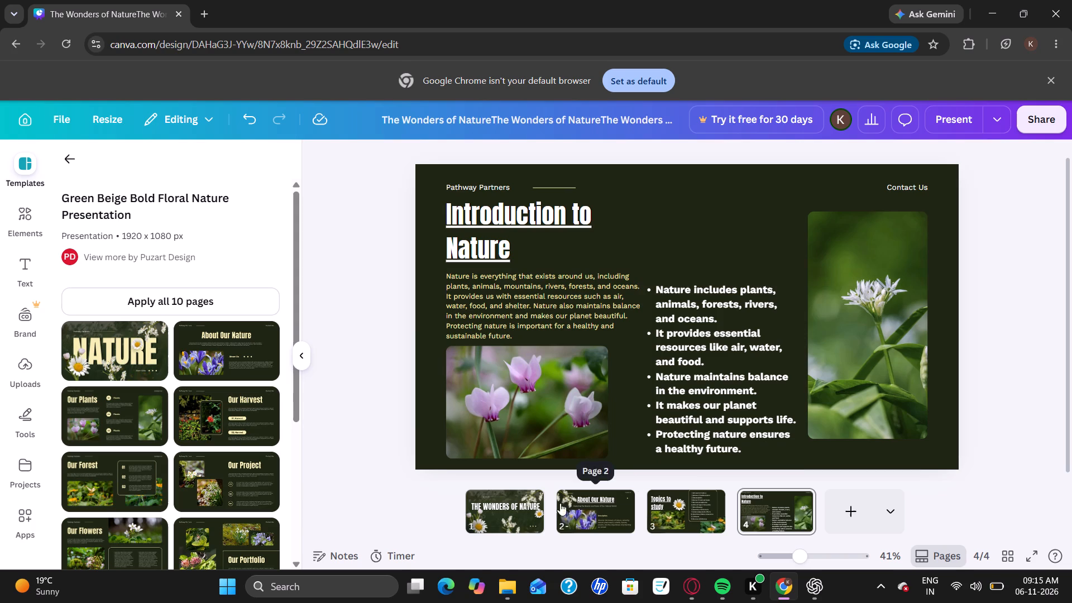
Copy the small daisy from the title slide and paste it onto the "Introduction to Nature" slide.
left_click(540, 510)
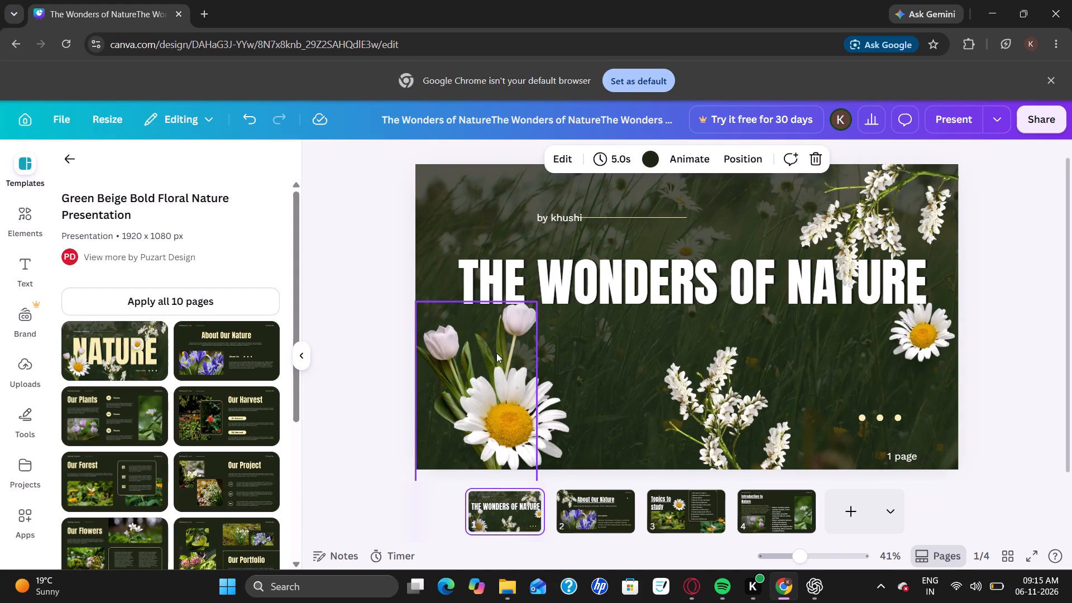
left_click(496, 353)
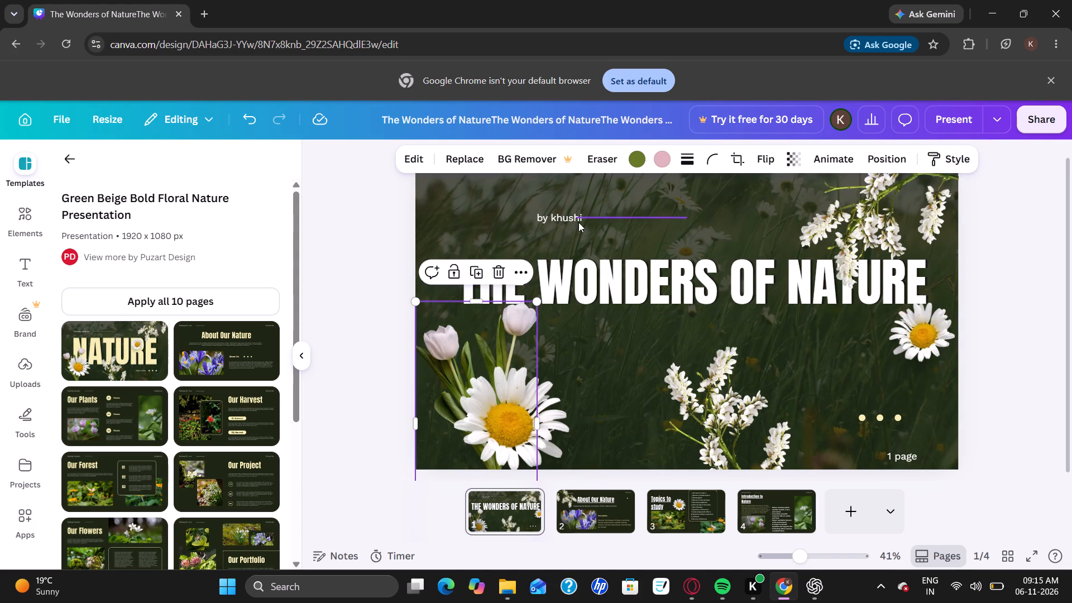
left_click(918, 327)
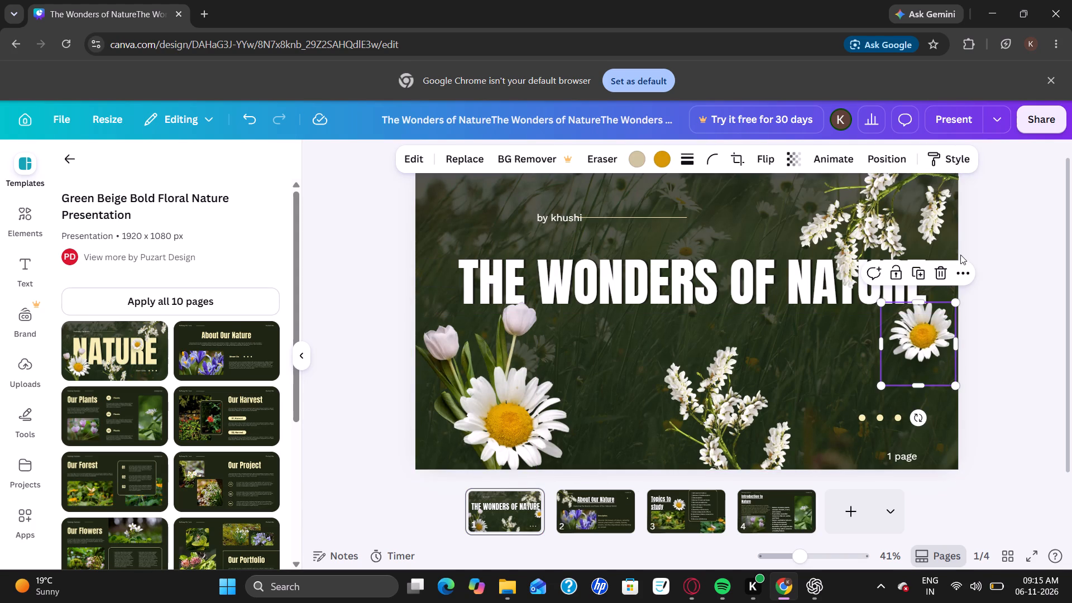
left_click(963, 271)
left_click_drag(963, 271, 964, 328)
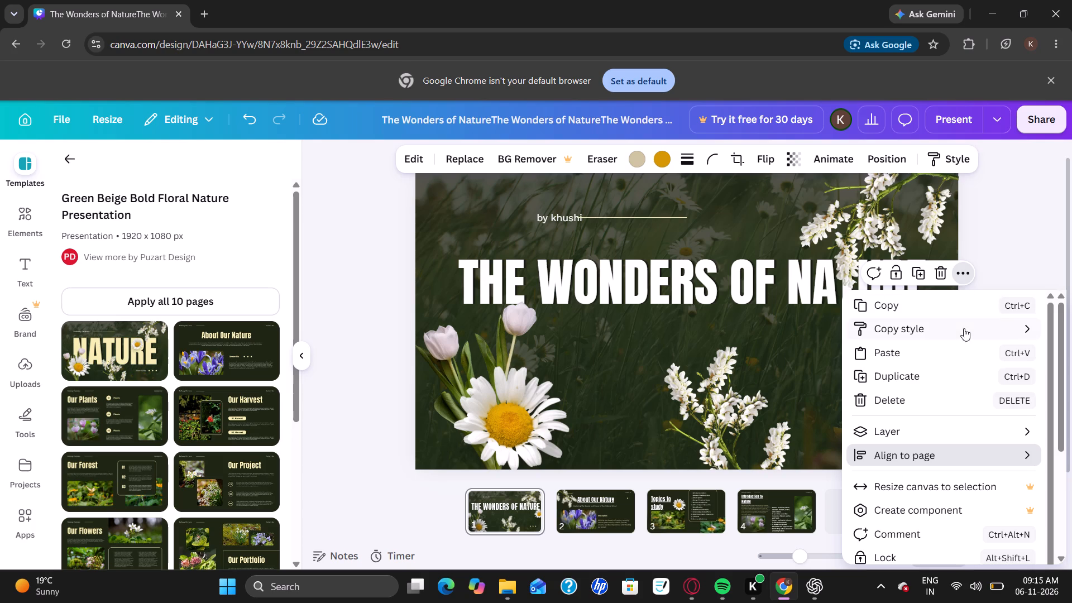
left_click_drag(964, 328, 951, 363)
left_click(951, 363)
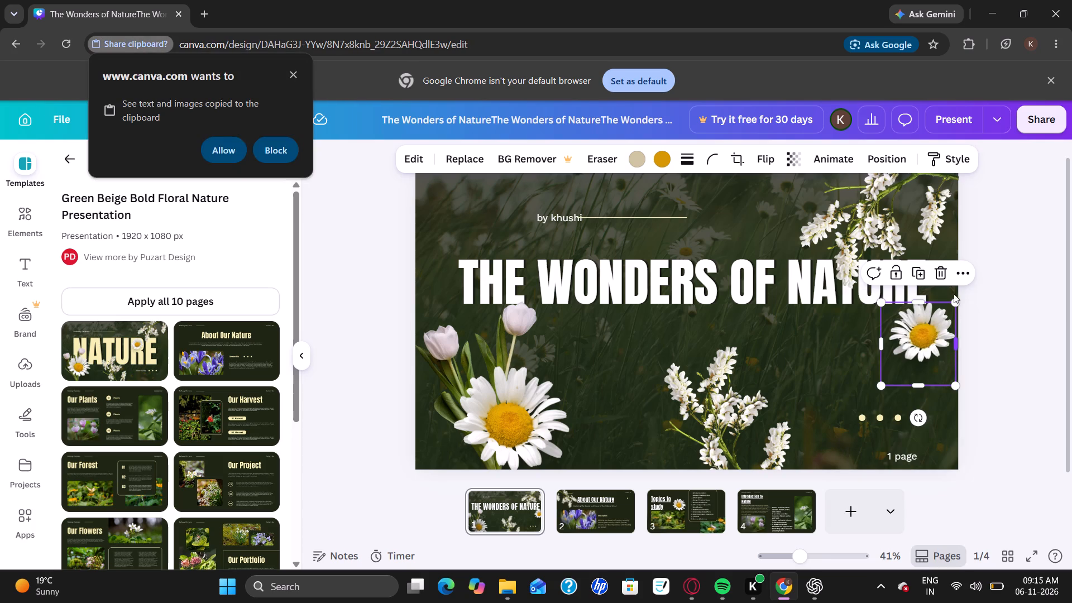
double_click(969, 267)
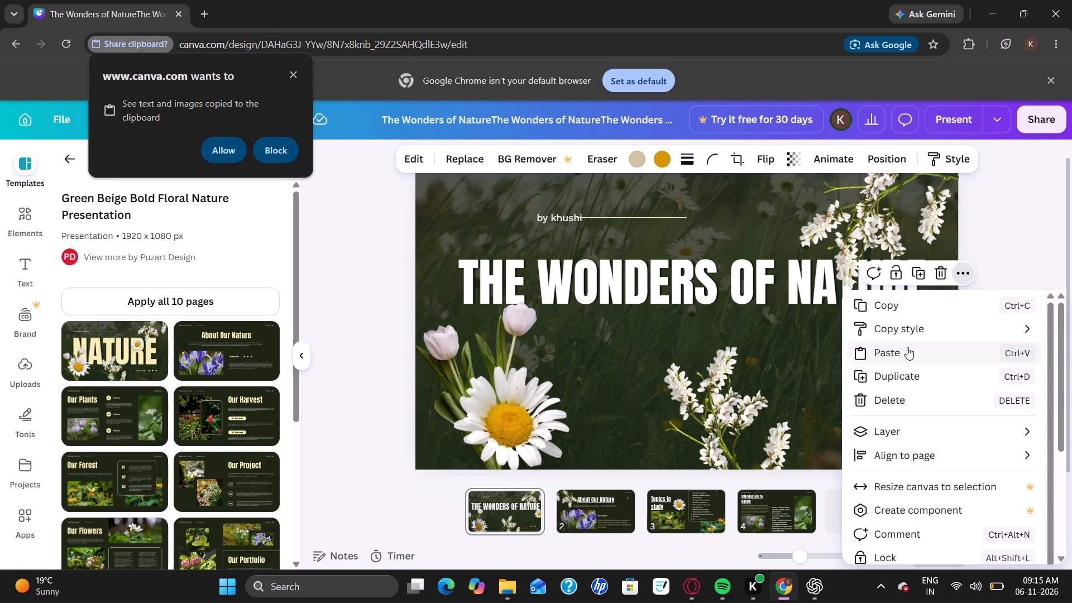
left_click(906, 305)
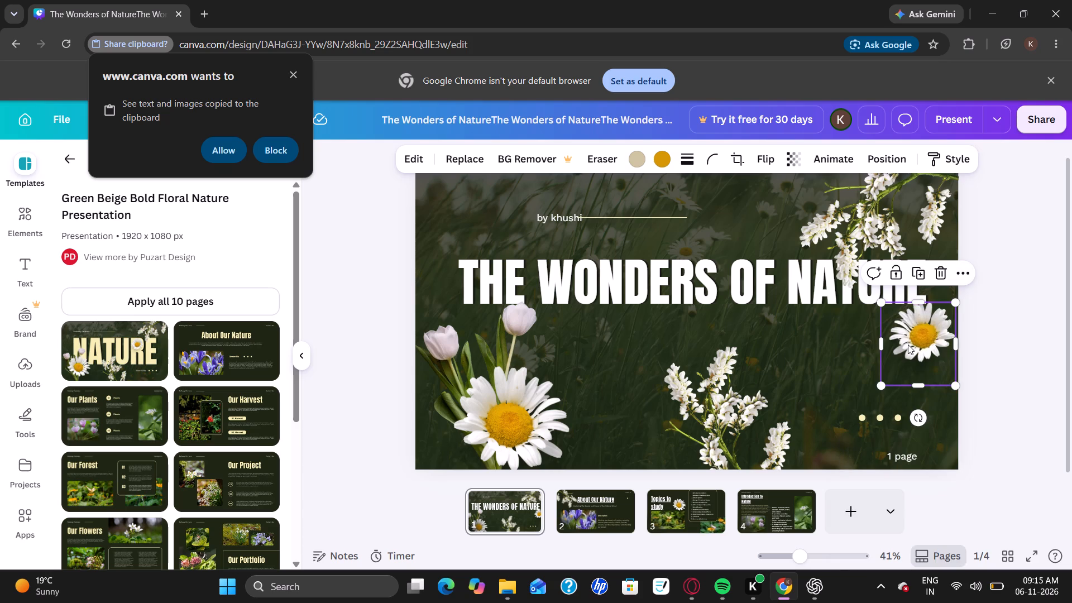
left_click(908, 344)
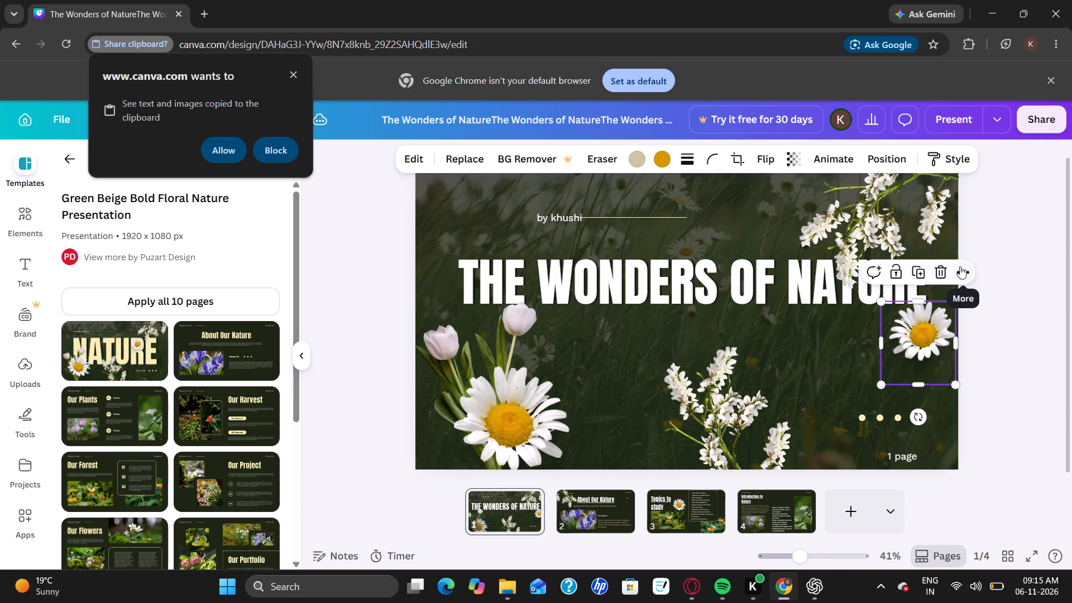
left_click(780, 506)
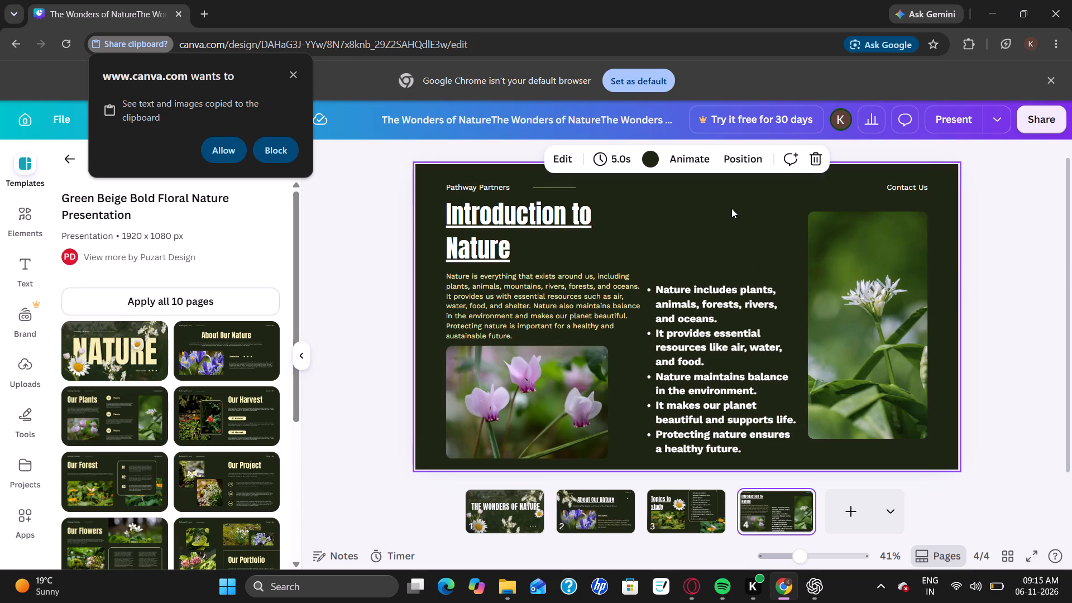
key("ctrl+v")
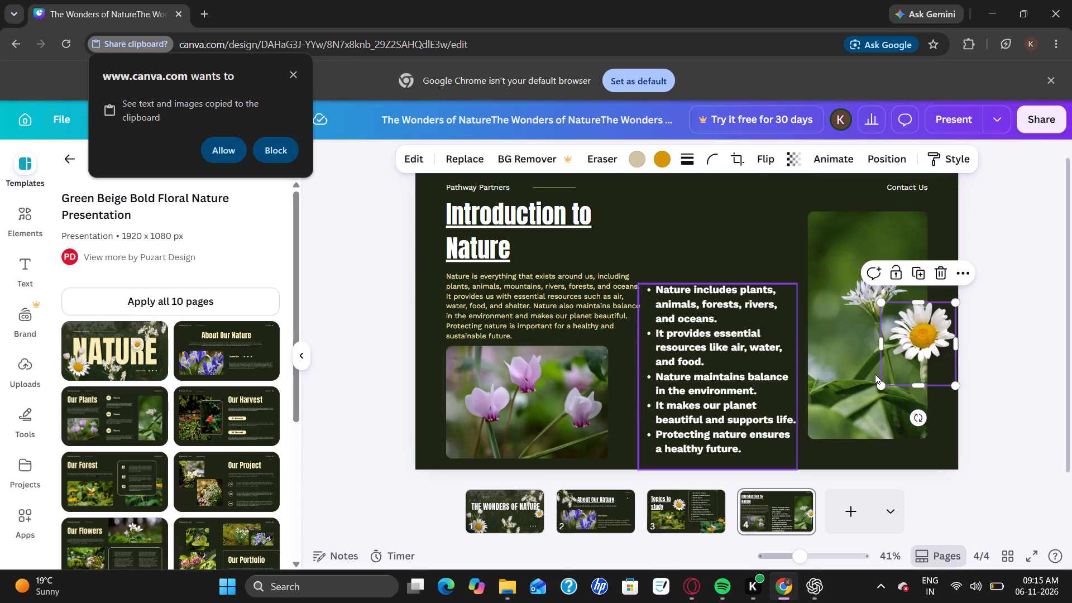
Enlarge the pasted daisy to about 322 by 360 and place it just after the "Introduction to Nature" heading.
left_click_drag(904, 344, 797, 258)
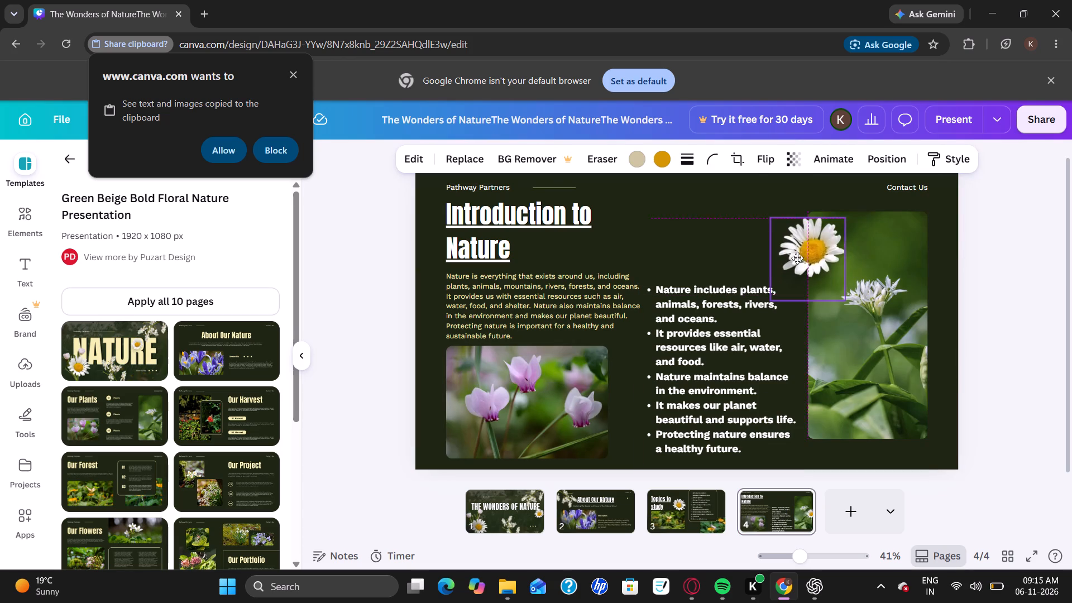
left_click_drag(797, 258, 824, 269)
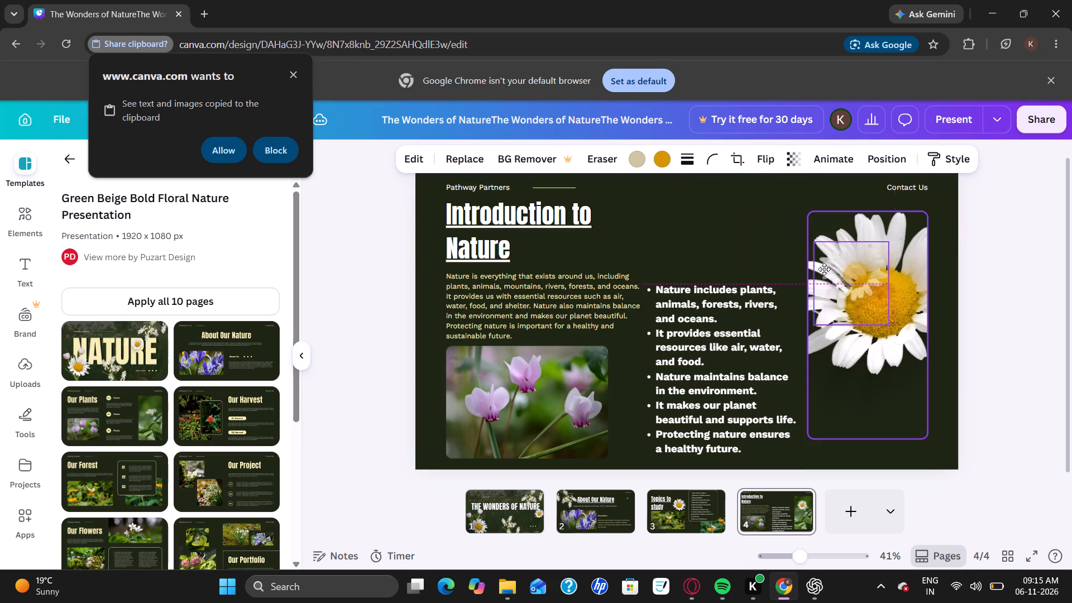
left_click_drag(824, 269, 562, 364)
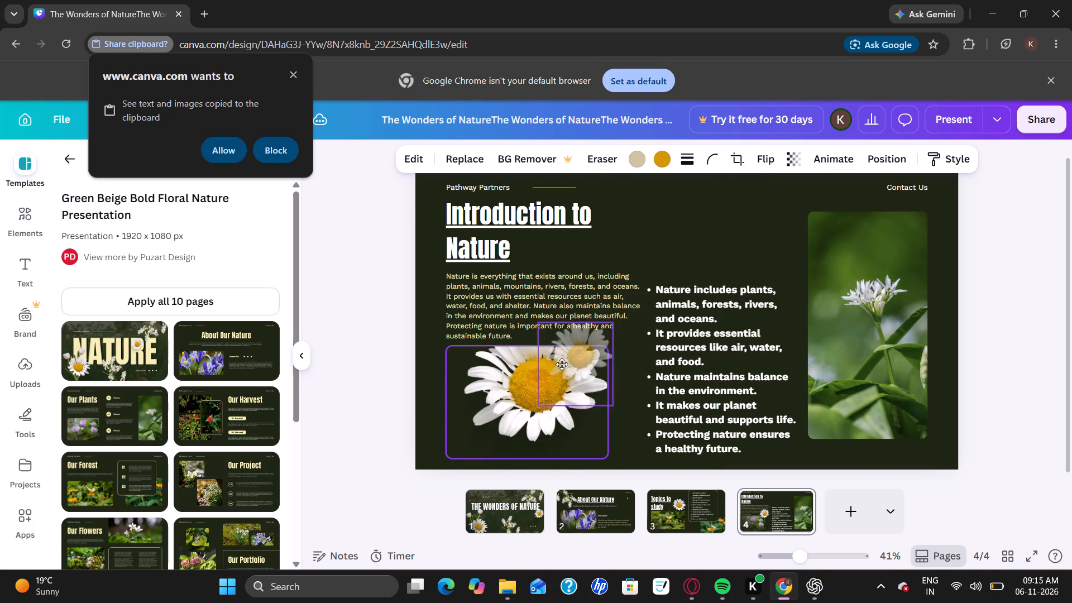
left_click_drag(562, 364, 744, 227)
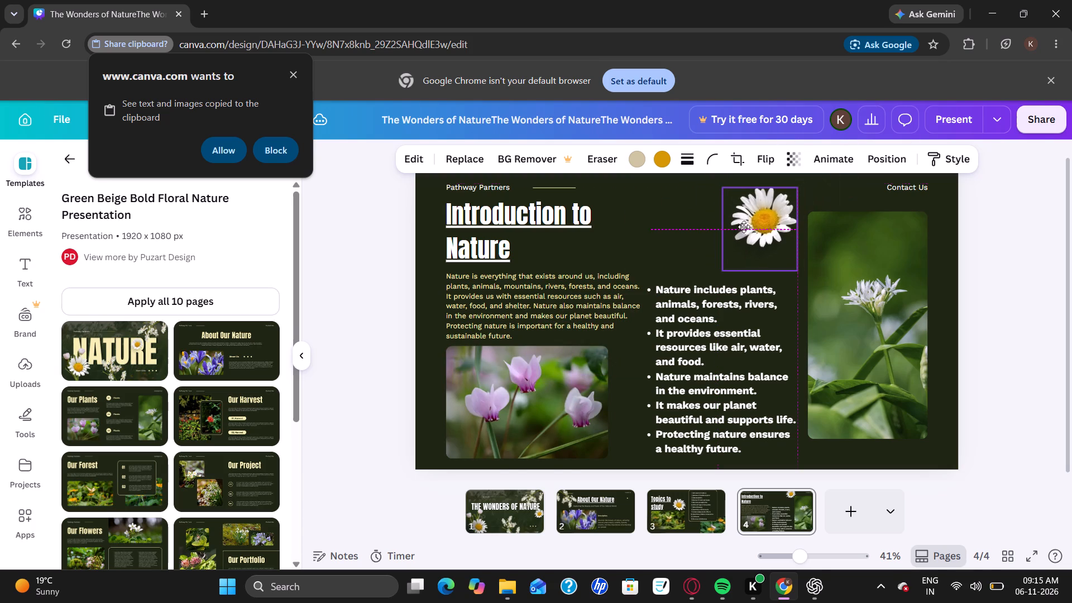
left_click_drag(744, 227, 726, 223)
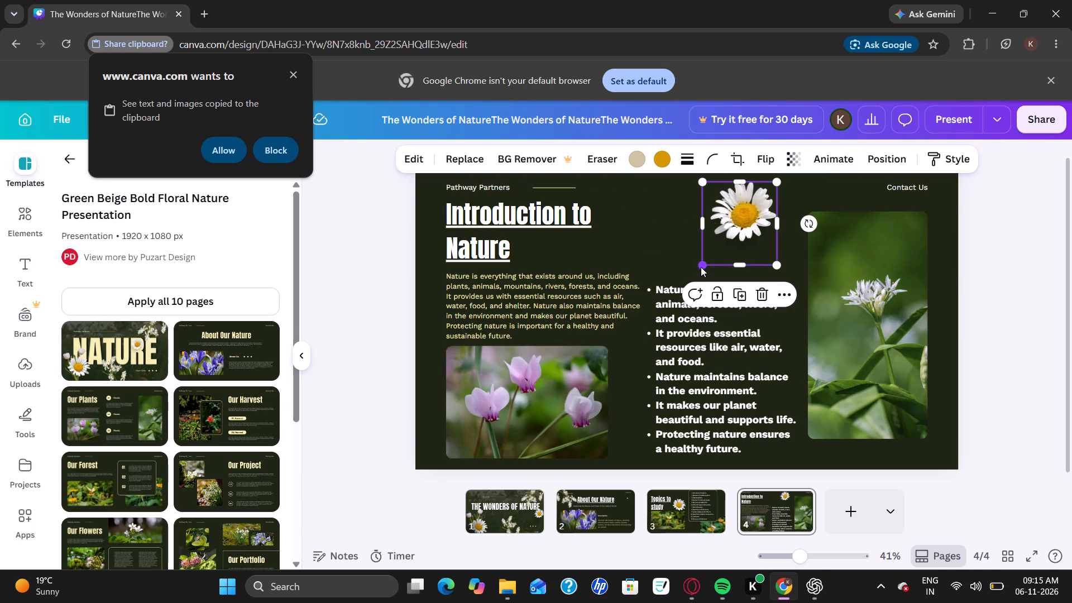
left_click_drag(702, 266, 664, 264)
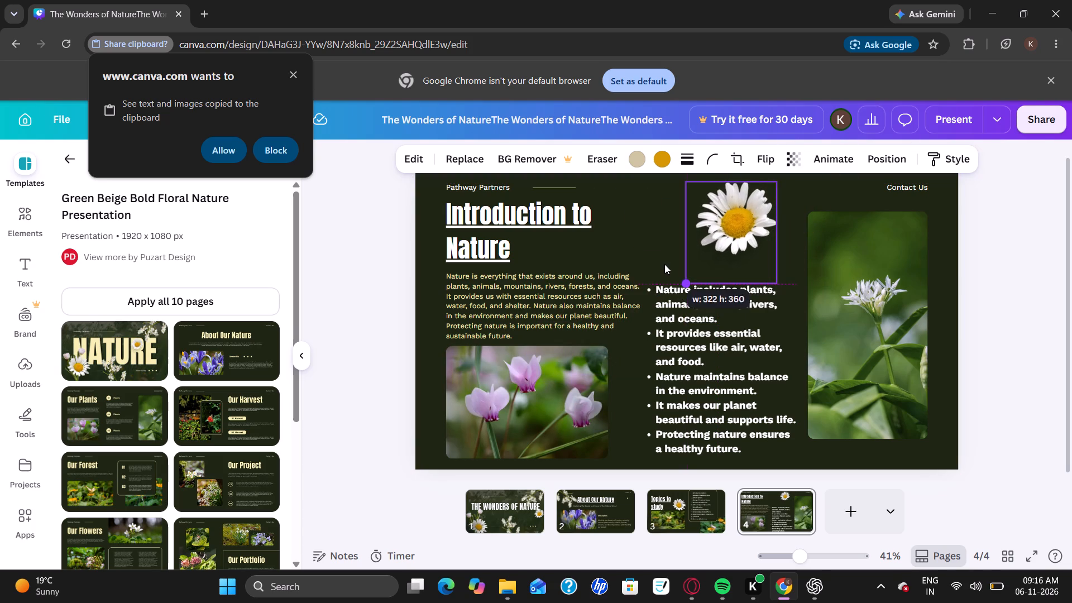
left_click_drag(664, 264, 665, 265)
left_click_drag(737, 252, 697, 231)
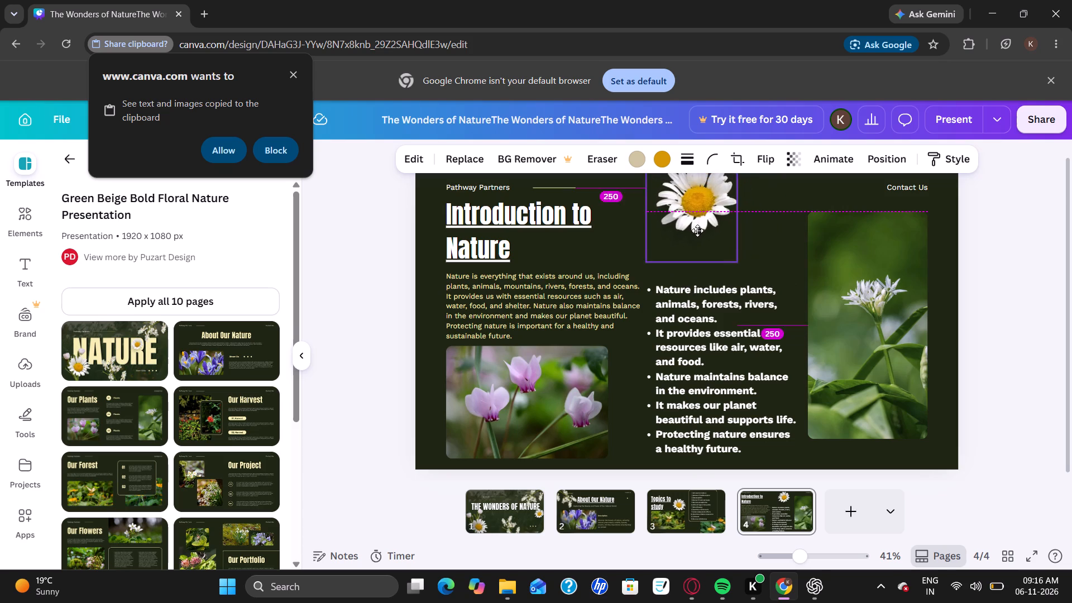
left_click_drag(697, 231, 659, 250)
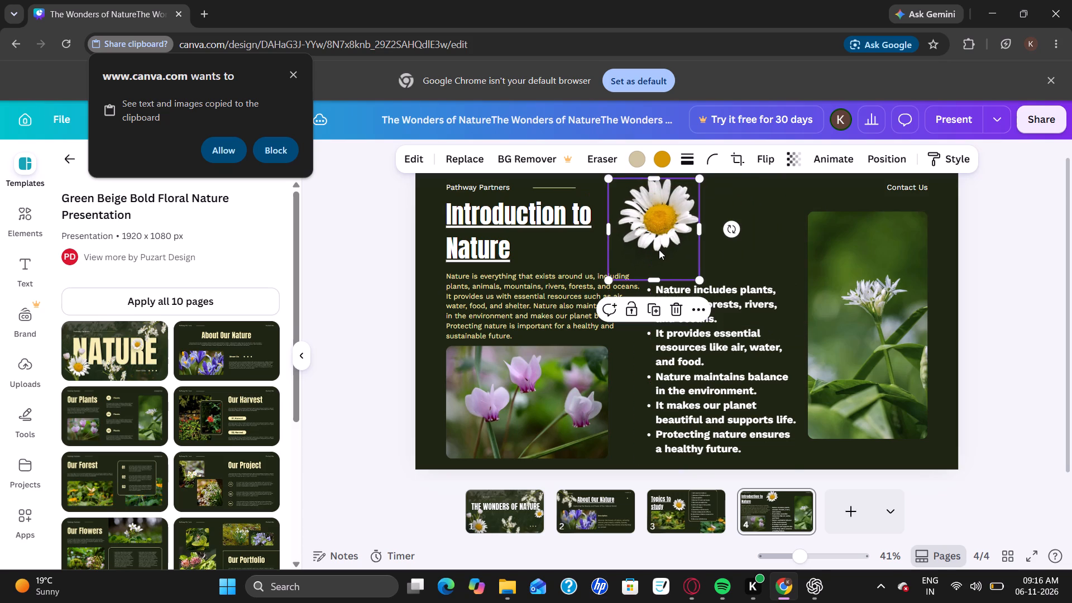
left_click_drag(669, 236, 659, 242)
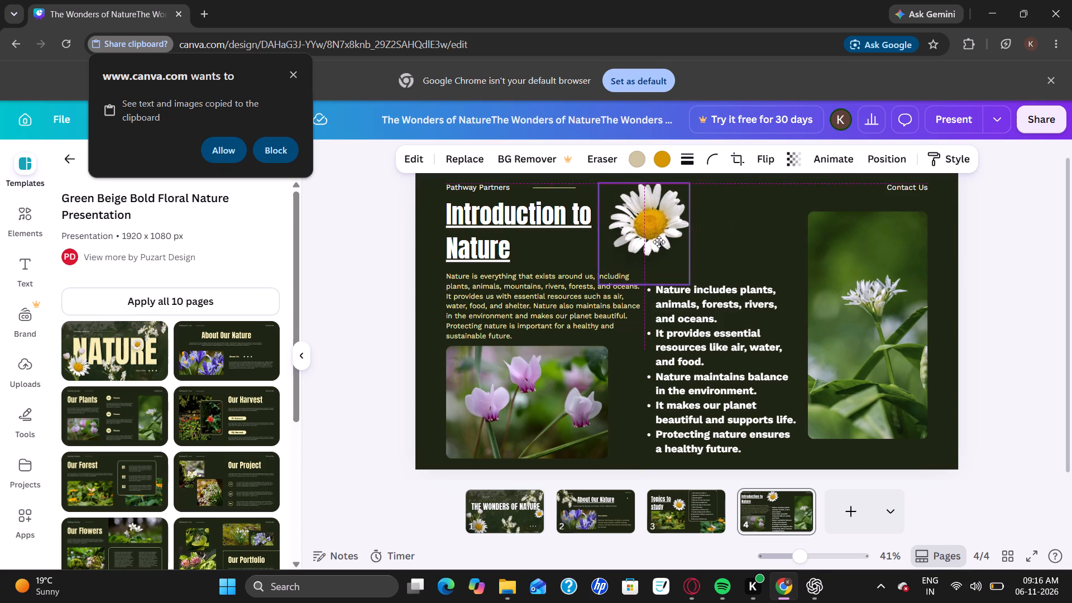
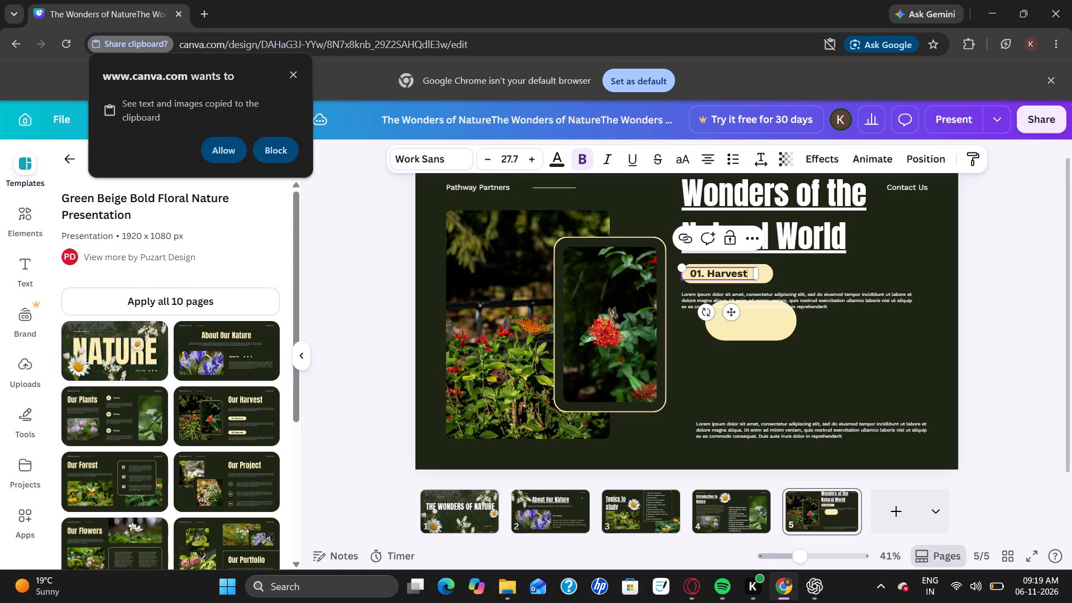
key("BackSpace")
key("BackSpace")
key("BackSpace")
key("BackSpace")
key("BackSpace")
key("BackSpace")
key("BackSpace")
key("BackSpace")
key("BackSpace")
key("BackSpace")
key("BackSpace")
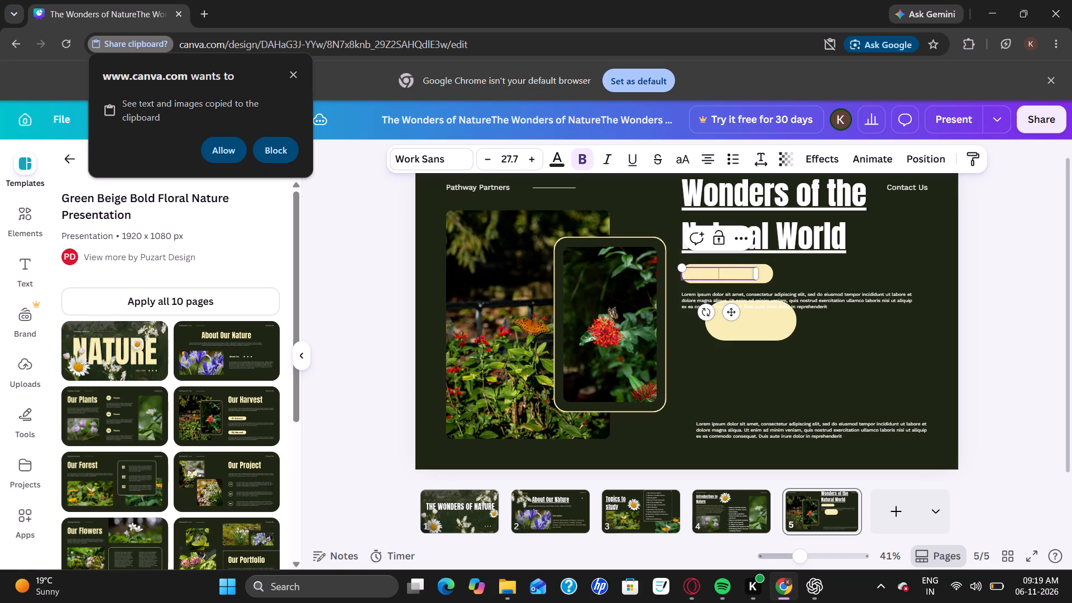
key("ctrl+v")
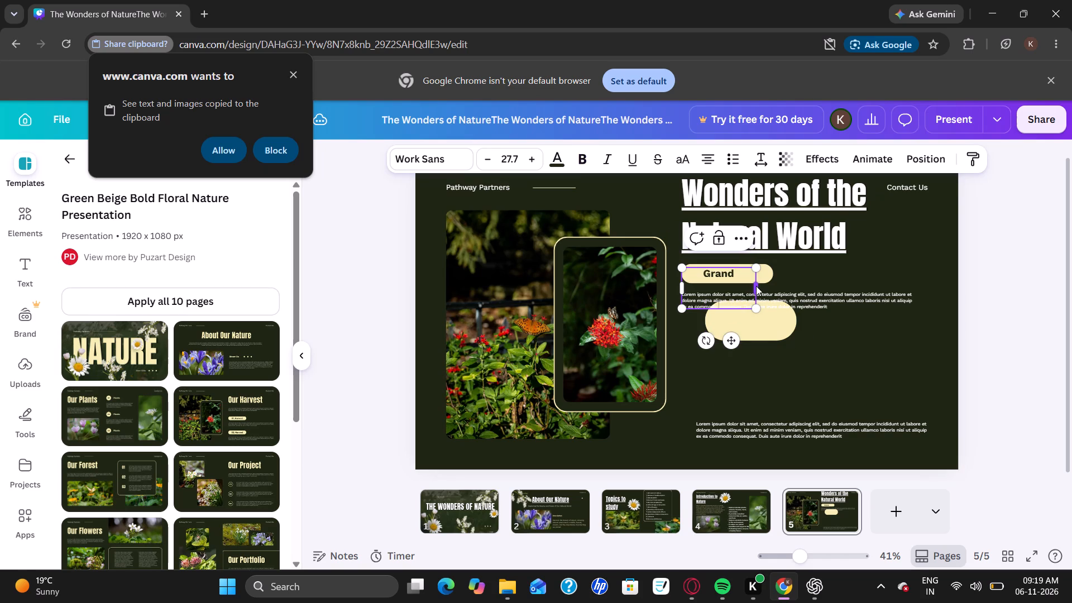
Widen the first pill to about 485 px and its text box to match, fitting "Grand Mountains:" on one line.
left_click(771, 269)
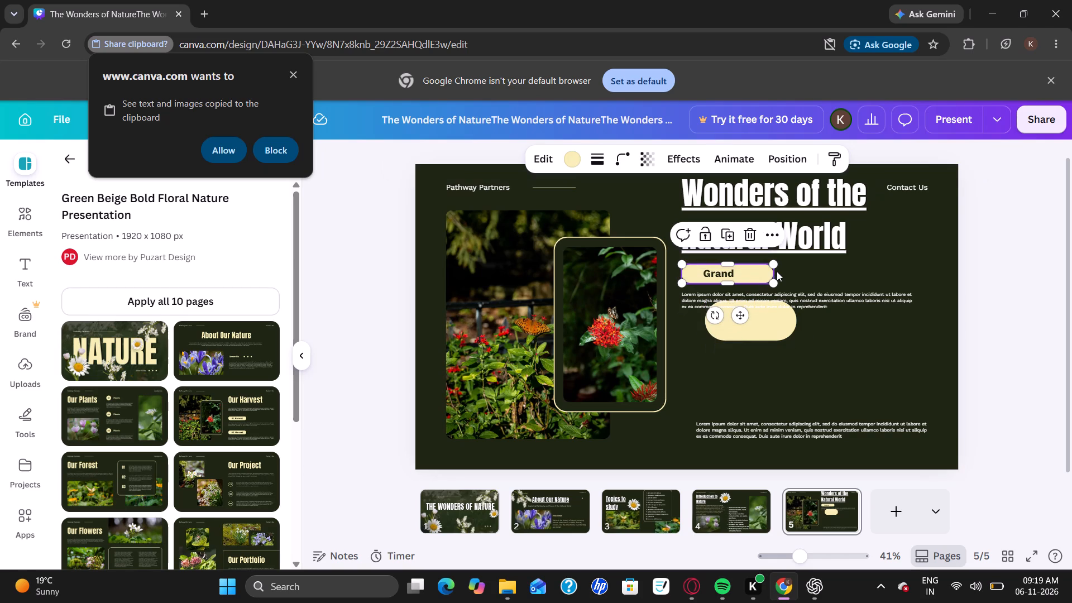
left_click_drag(773, 268, 780, 265)
left_click_drag(780, 265, 819, 265)
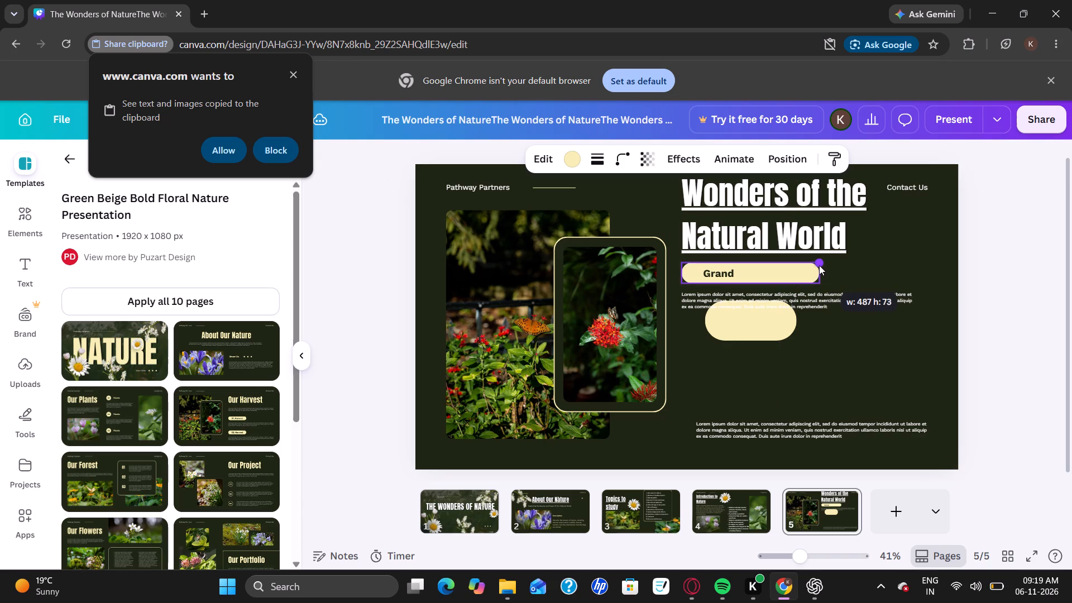
left_click_drag(819, 265, 817, 265)
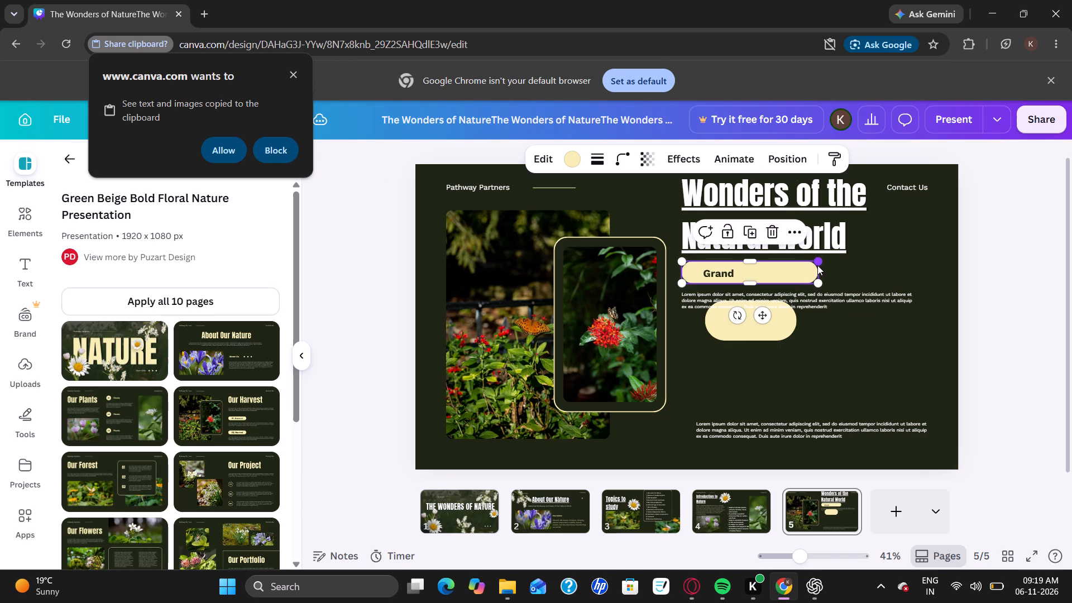
left_click(721, 270)
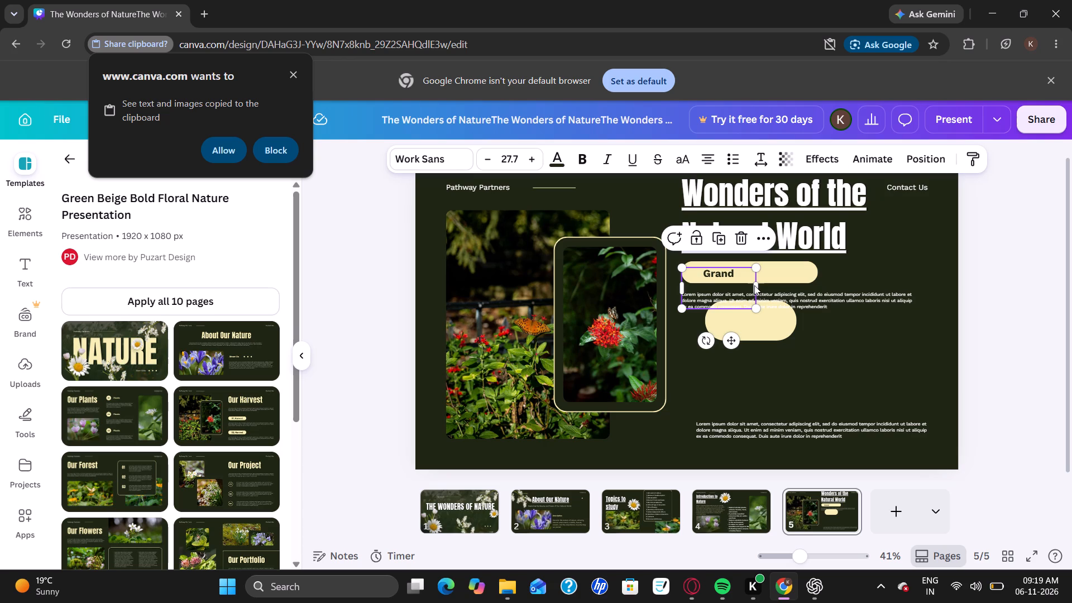
left_click_drag(756, 287, 810, 262)
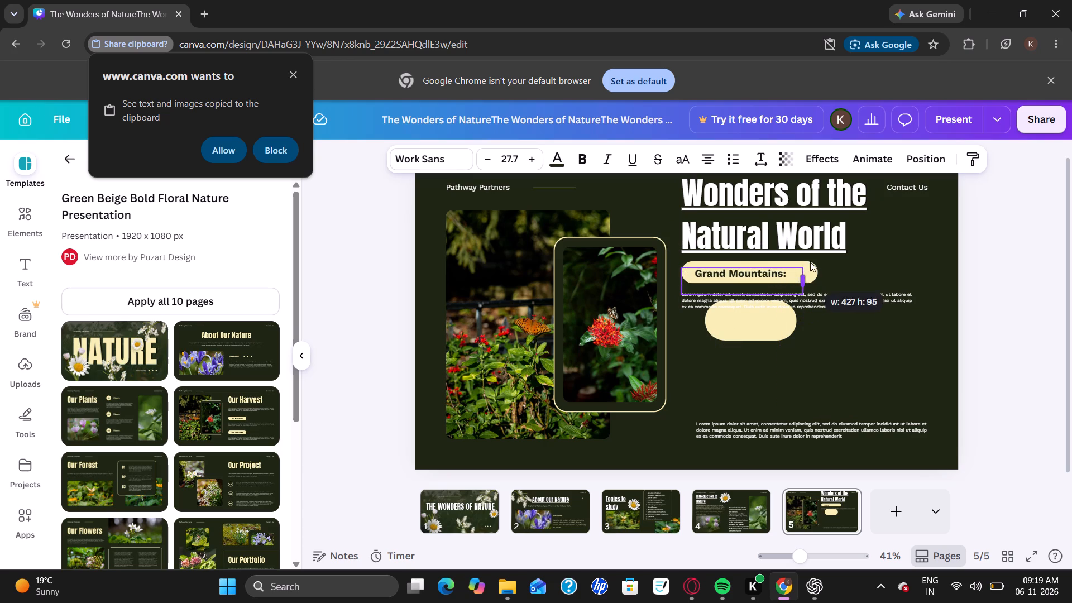
left_click_drag(810, 262, 816, 261)
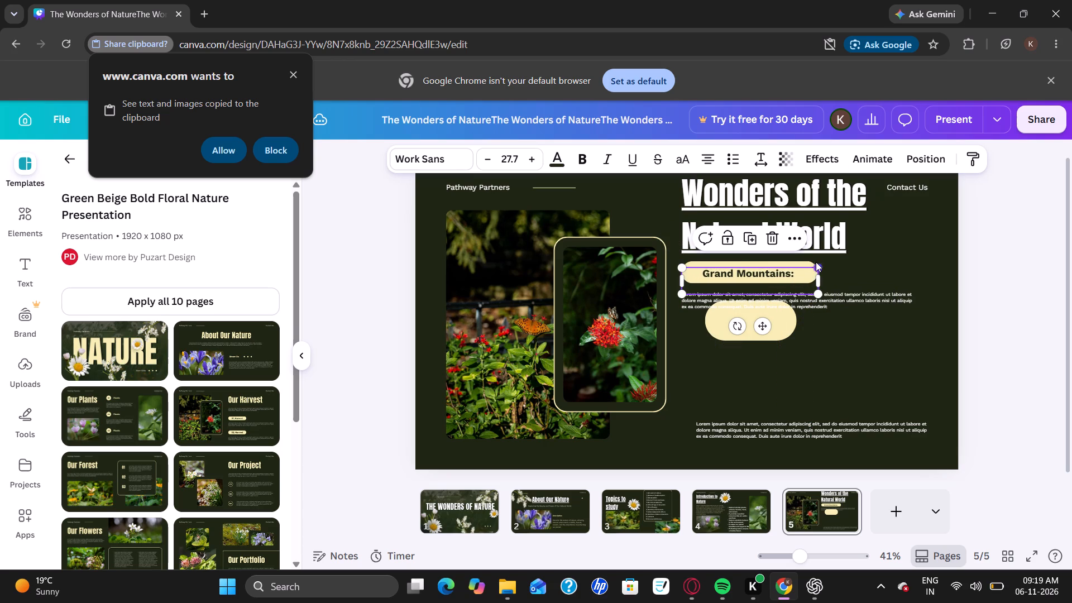
Remove the trailing blank line from the "Grand Mountains:" label.
double_click(768, 281)
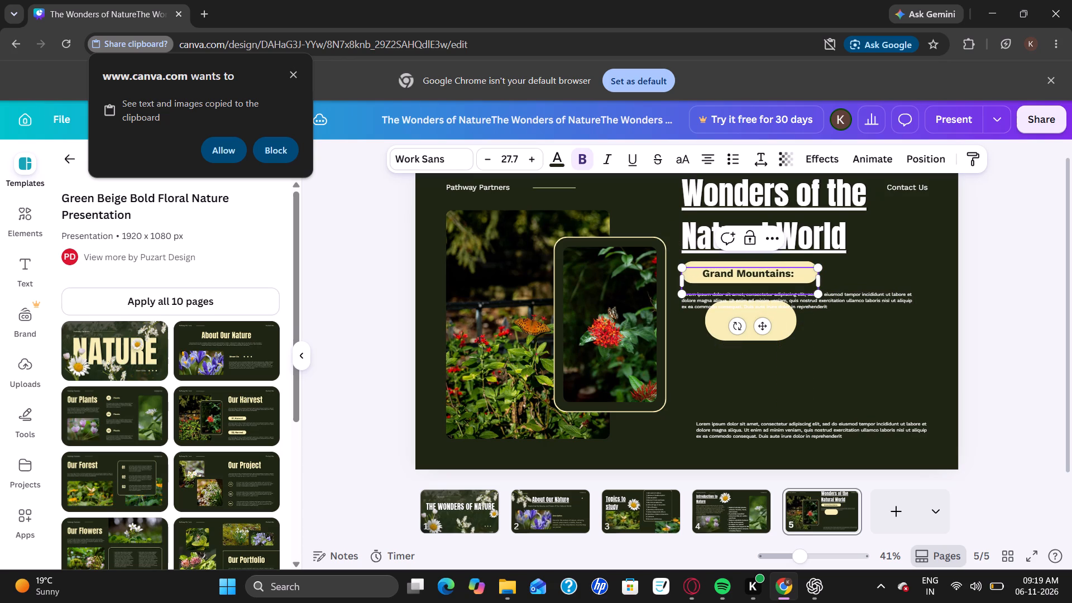
key("BackSpace")
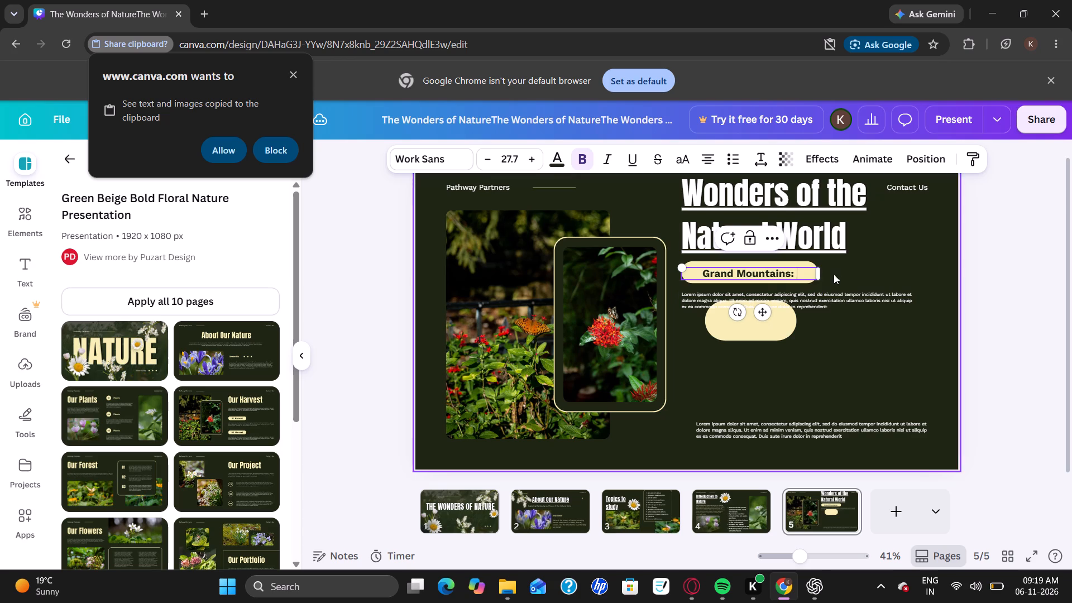
left_click(888, 347)
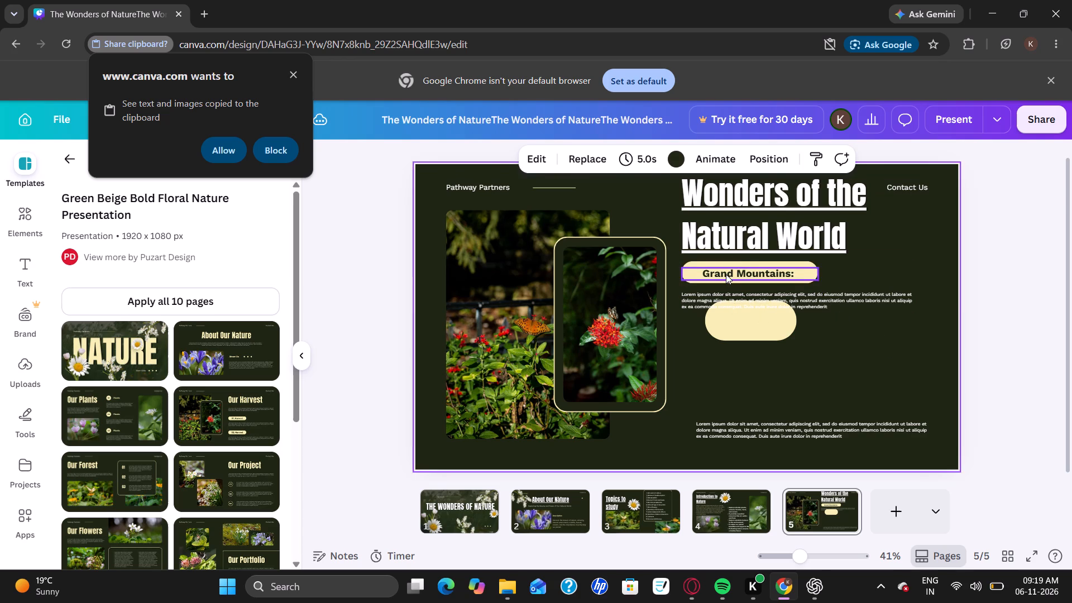
Number the "Grand Mountains:" label by adding "1. " in front of it.
double_click(726, 274)
left_click(698, 275)
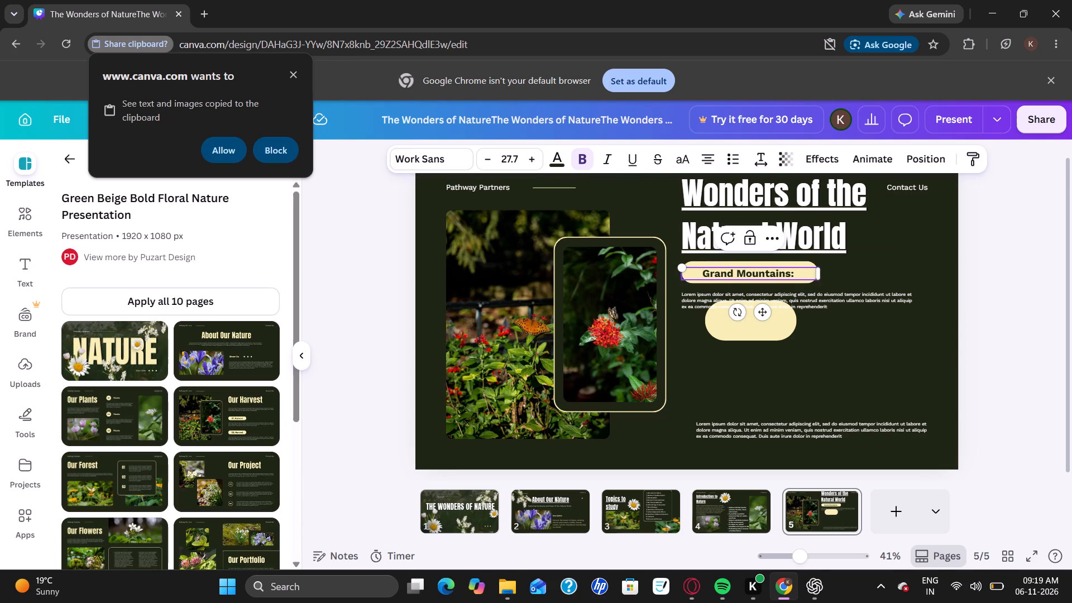
key("1")
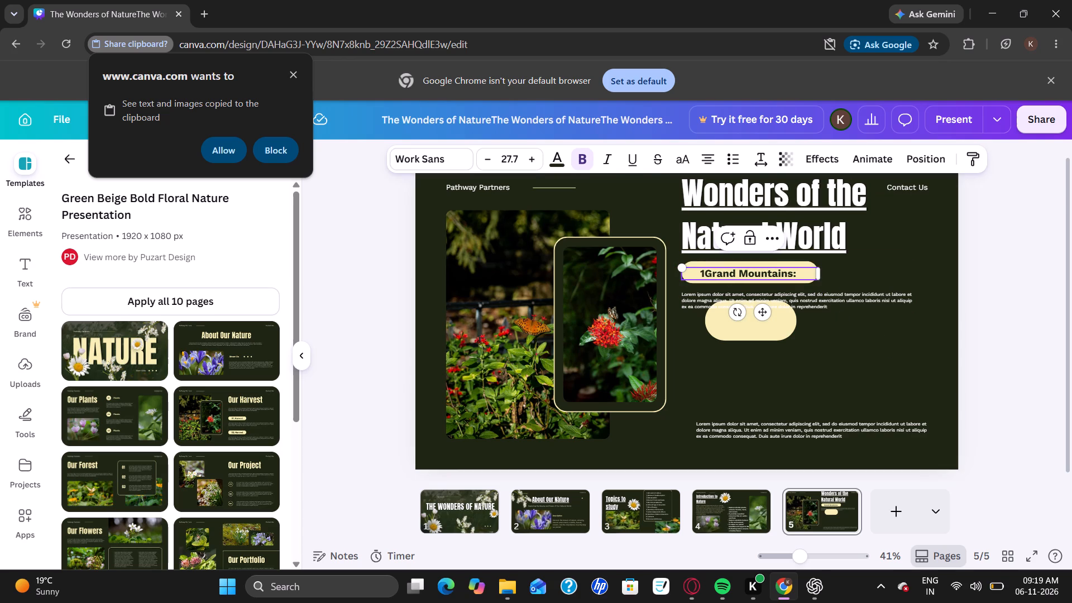
type(".")
key("space")
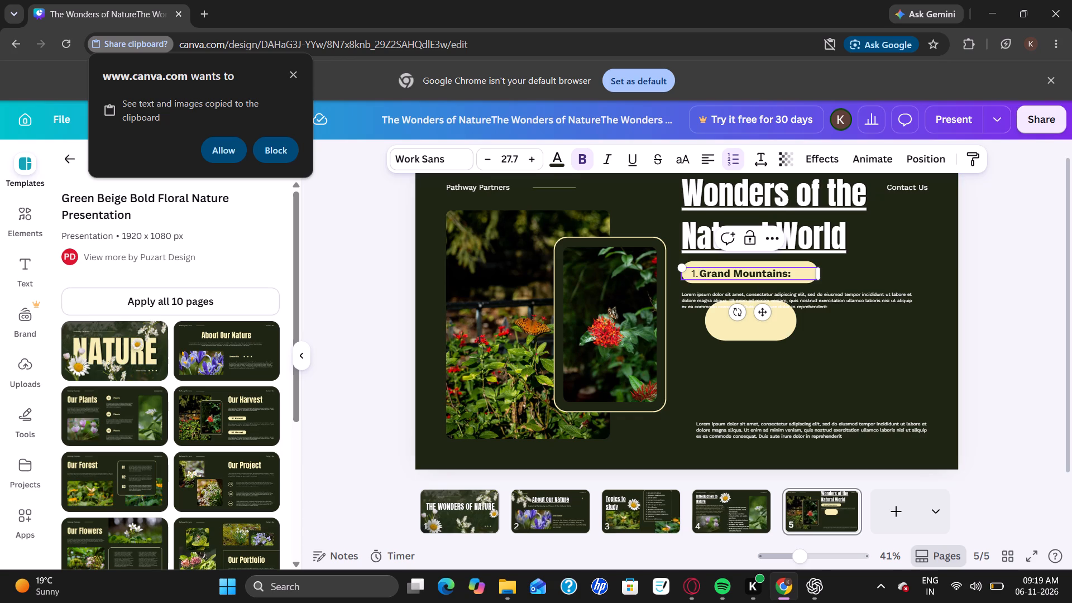
Place the empty second pill beneath the first paragraph and reduce its height to about 78 px.
left_click(731, 332)
left_click_drag(731, 332, 714, 342)
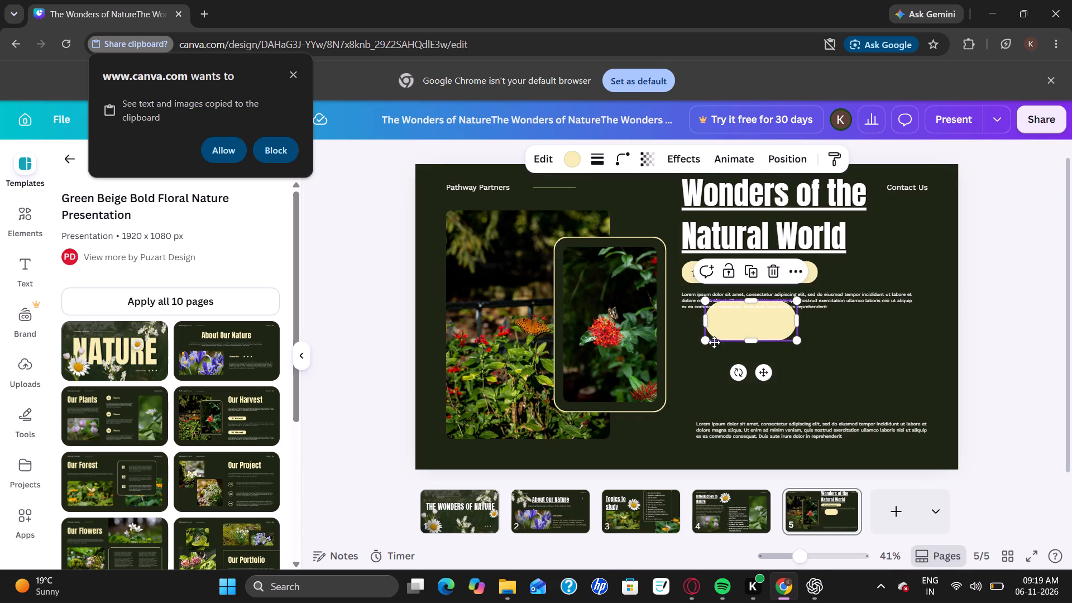
left_click_drag(714, 342, 705, 350)
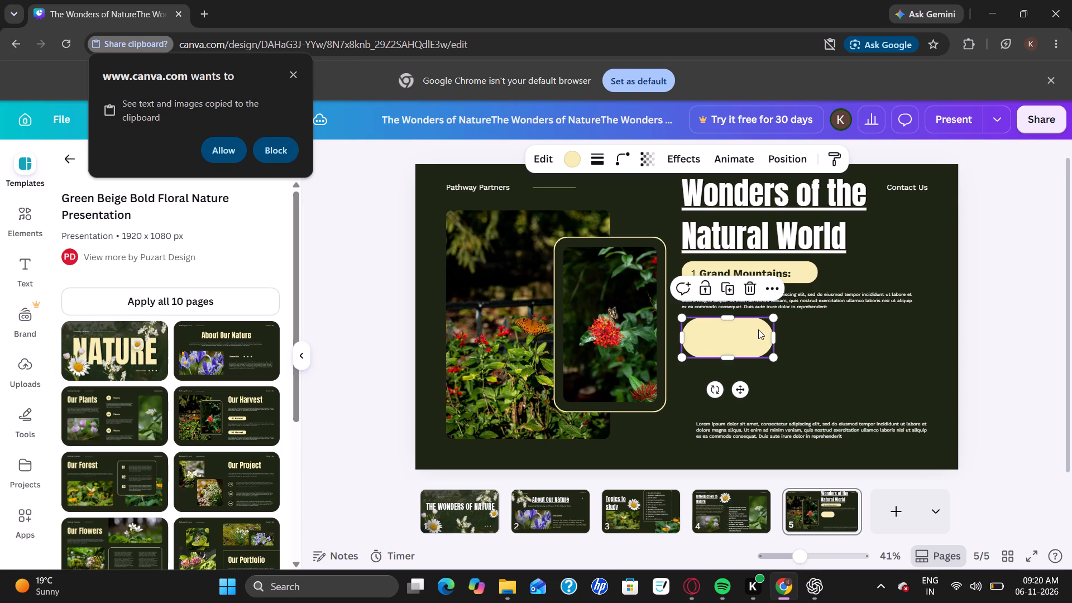
left_click_drag(726, 358, 725, 340)
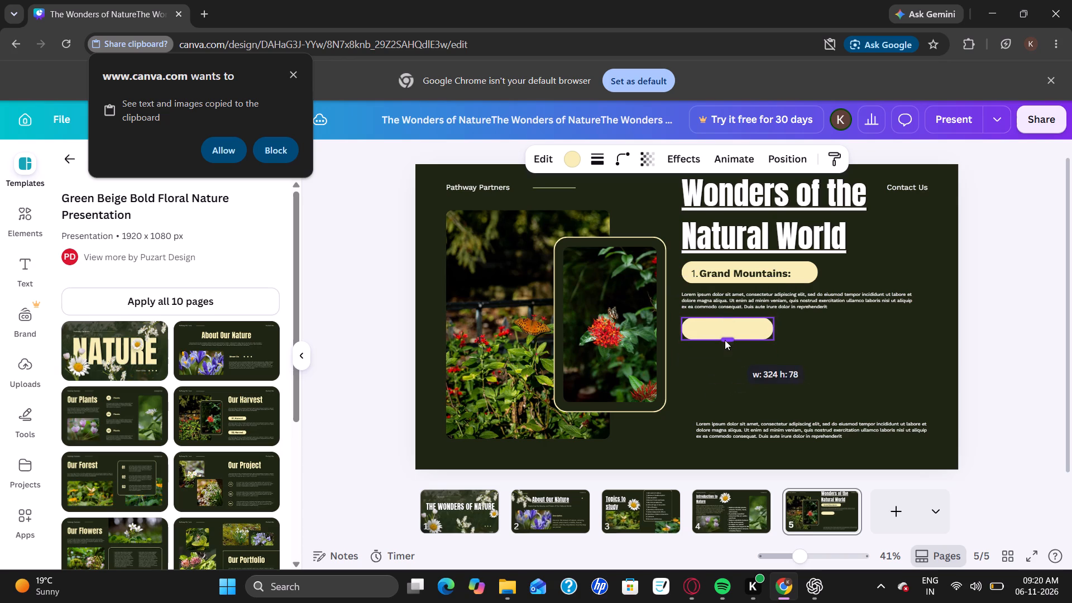
left_click_drag(725, 340, 726, 339)
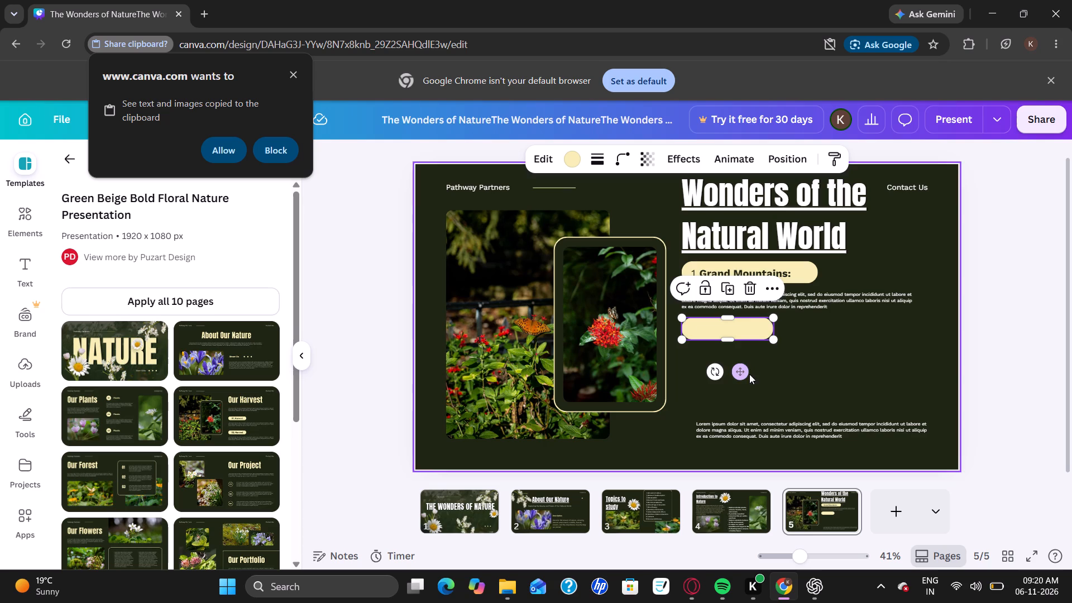
left_click(748, 331)
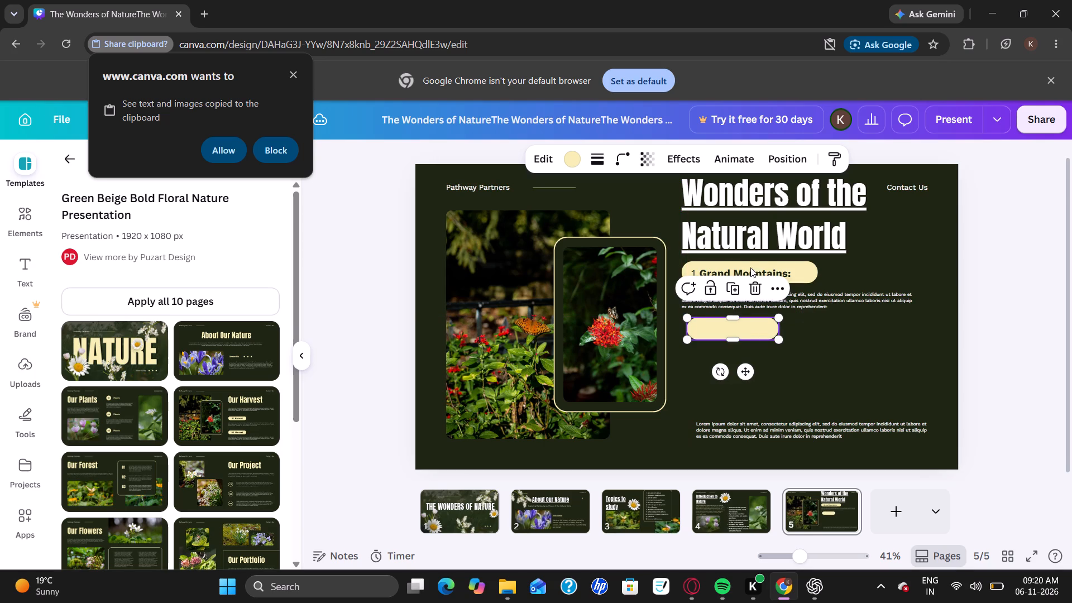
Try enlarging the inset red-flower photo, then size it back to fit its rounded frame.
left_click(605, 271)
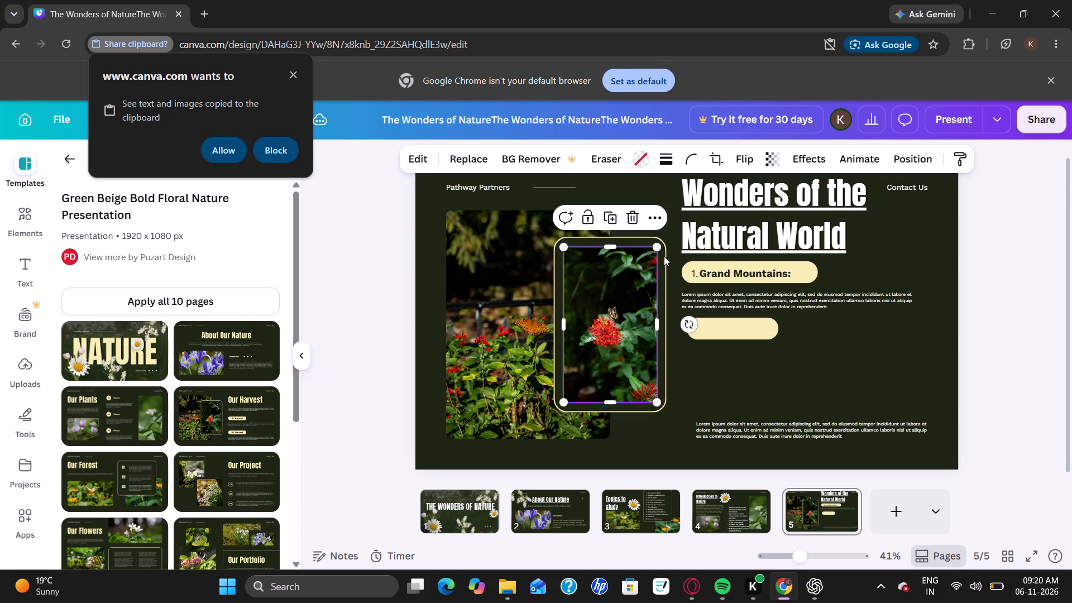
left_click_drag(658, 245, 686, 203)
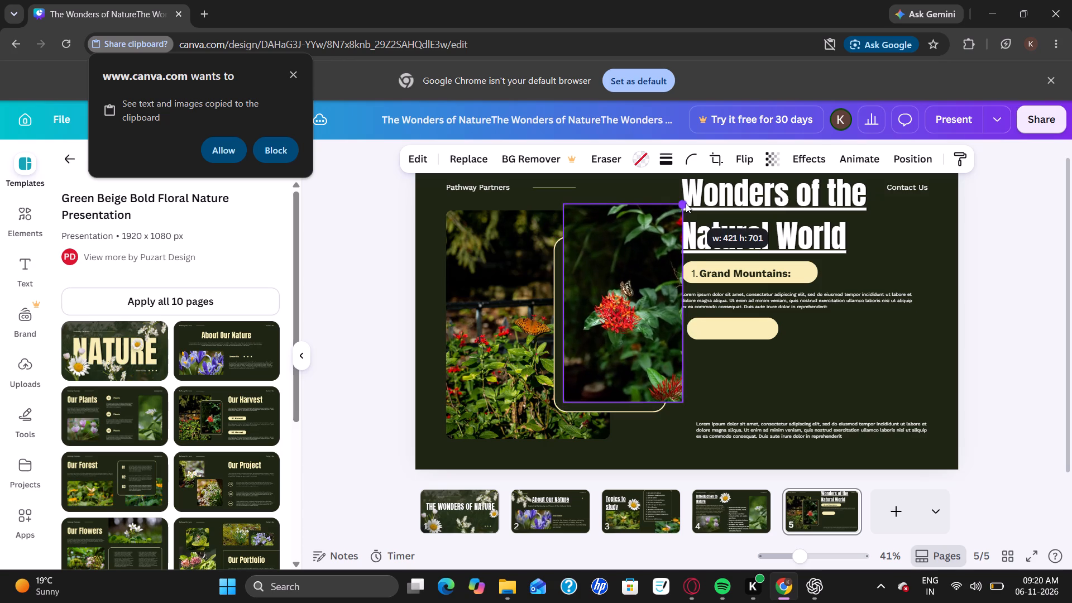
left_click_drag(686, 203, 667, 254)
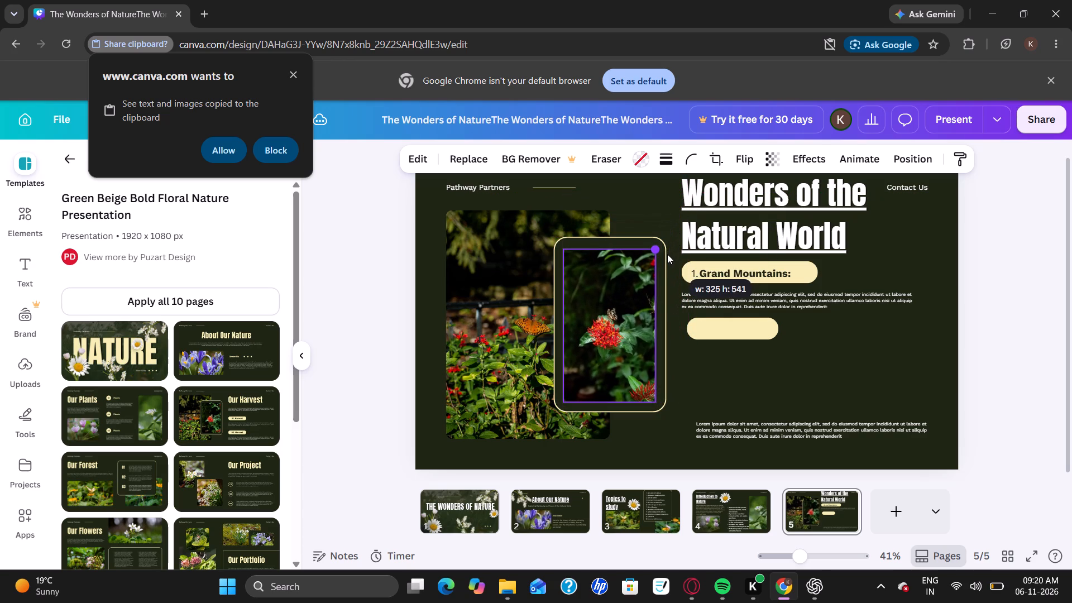
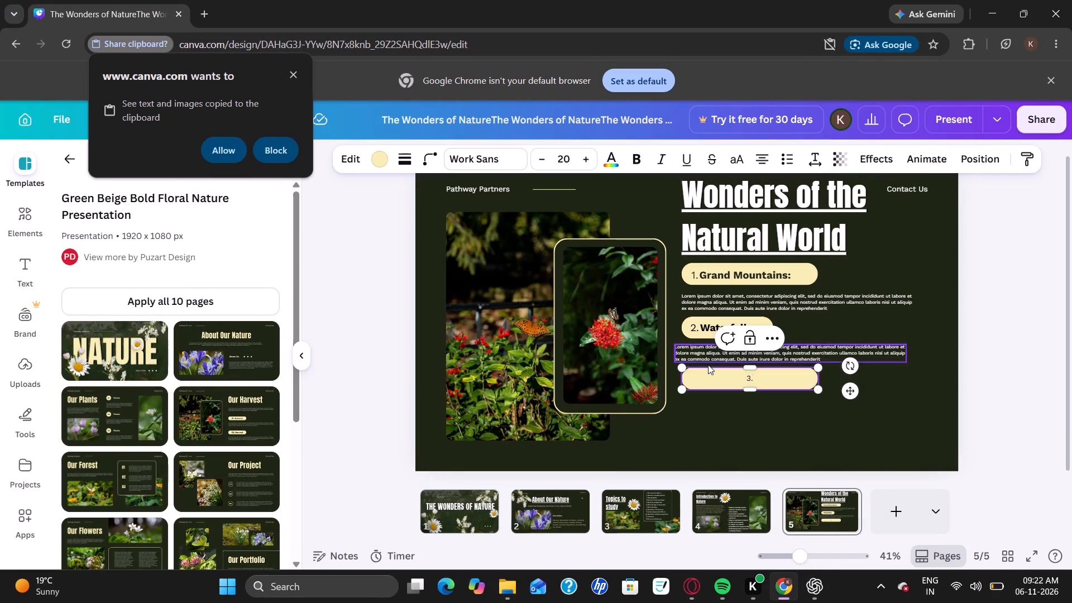
key("ctrl+v")
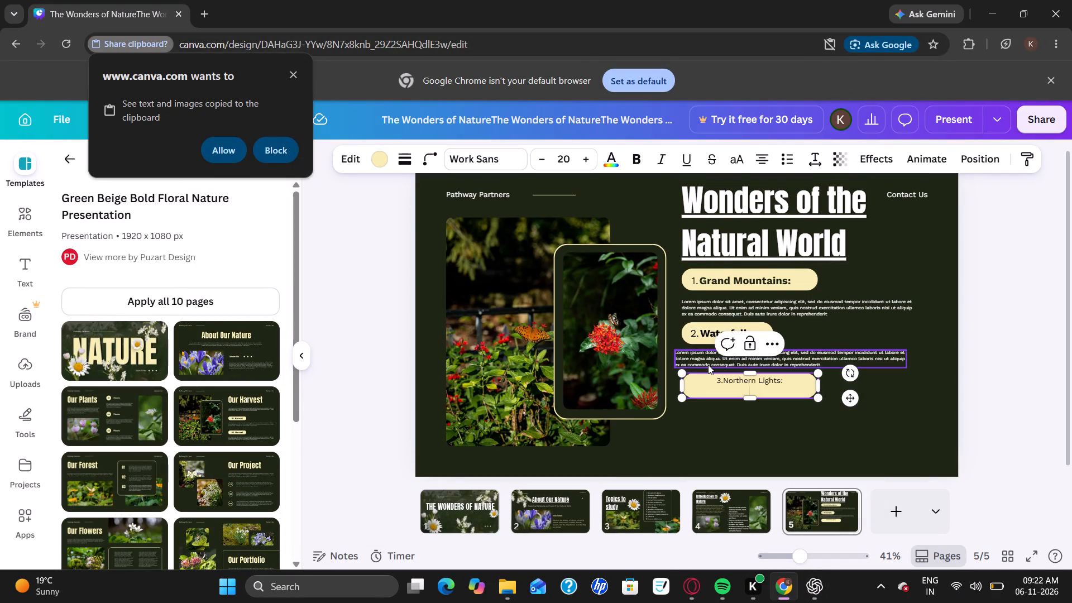
key("BackSpace")
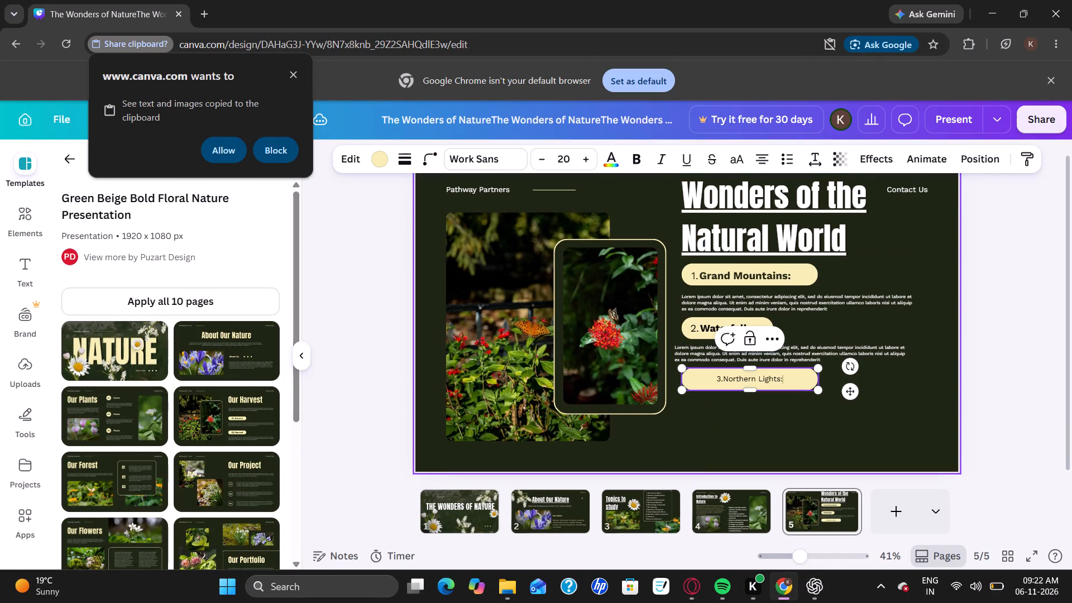
Move the stray empty text box beneath the third pill off the edge of the slide.
left_click(776, 399)
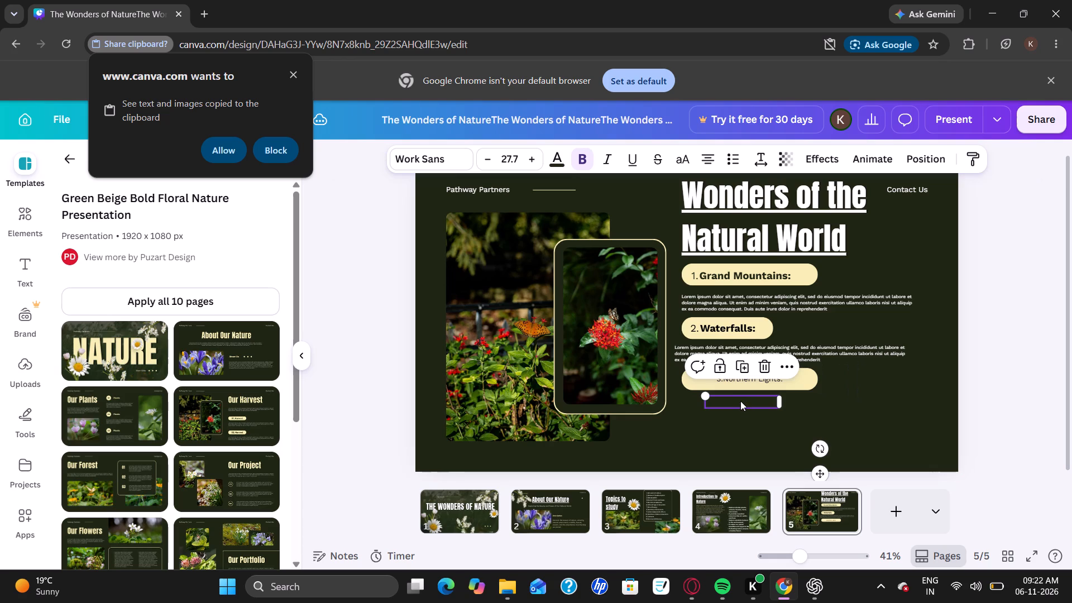
left_click_drag(740, 401, 945, 324)
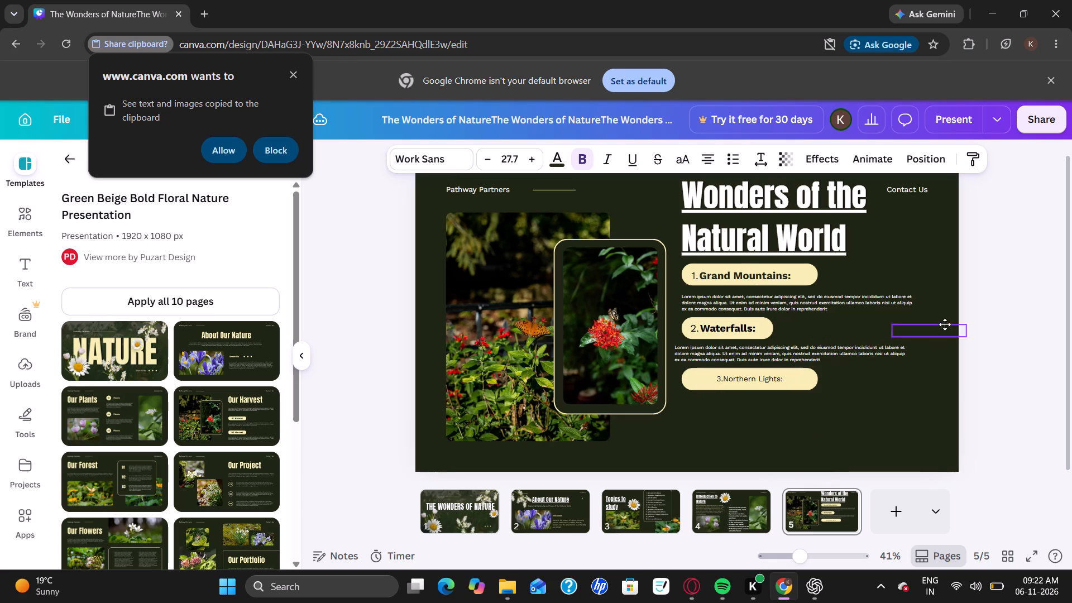
left_click_drag(945, 324, 993, 299)
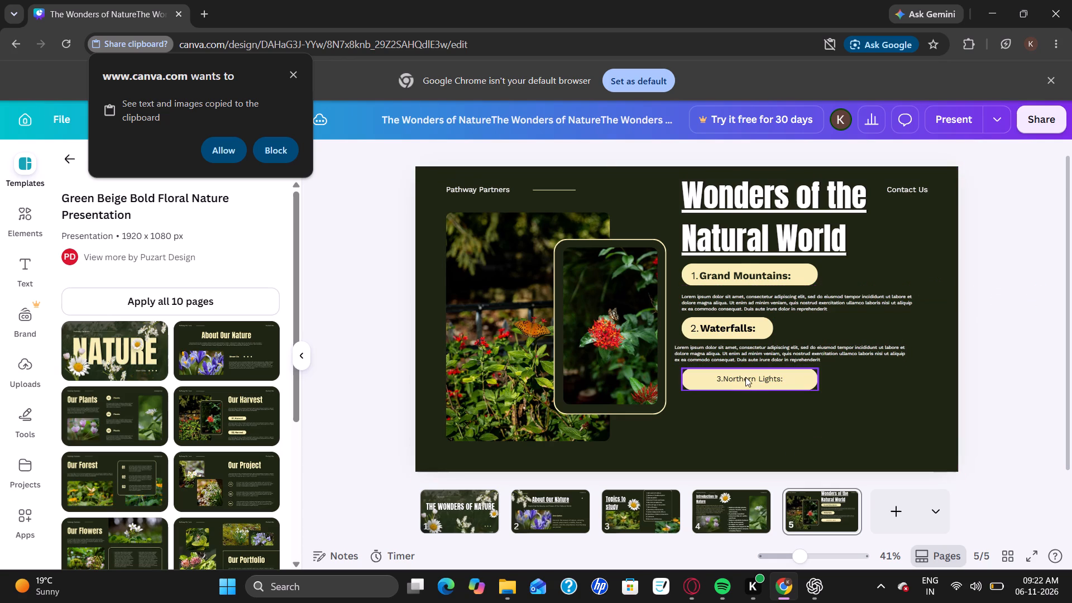
Make the "3.Northern Lights:" text bold and set its font size to 25.
double_click(746, 376)
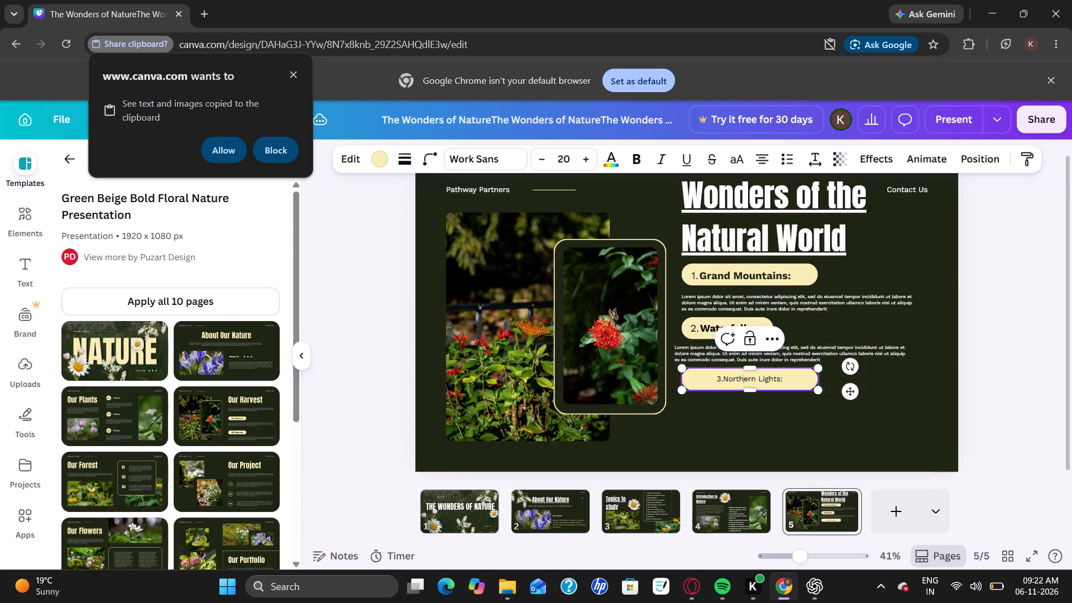
left_click_drag(715, 376, 805, 379)
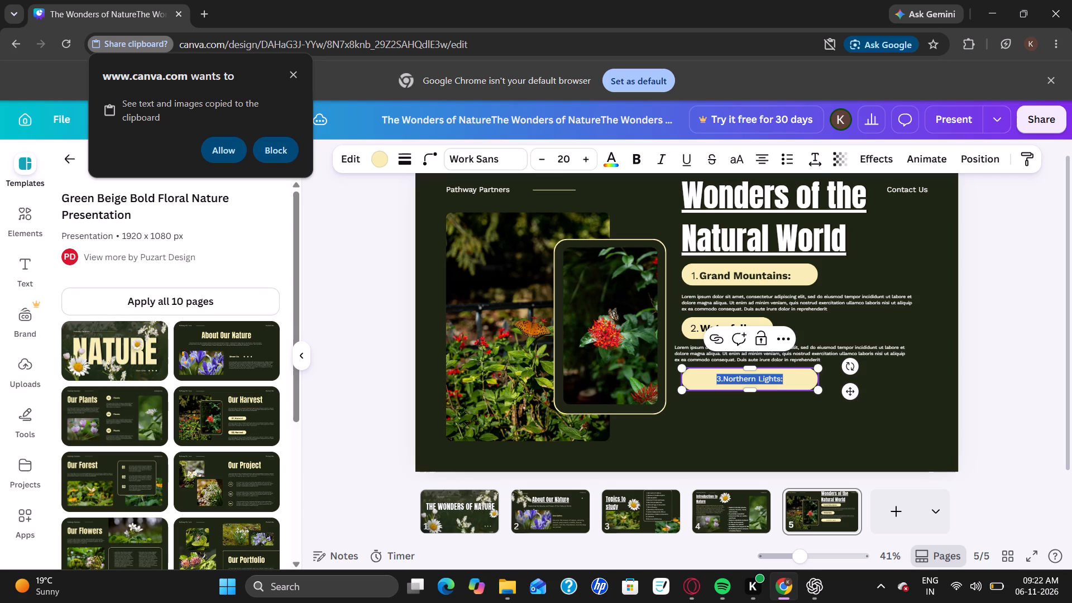
left_click(629, 158)
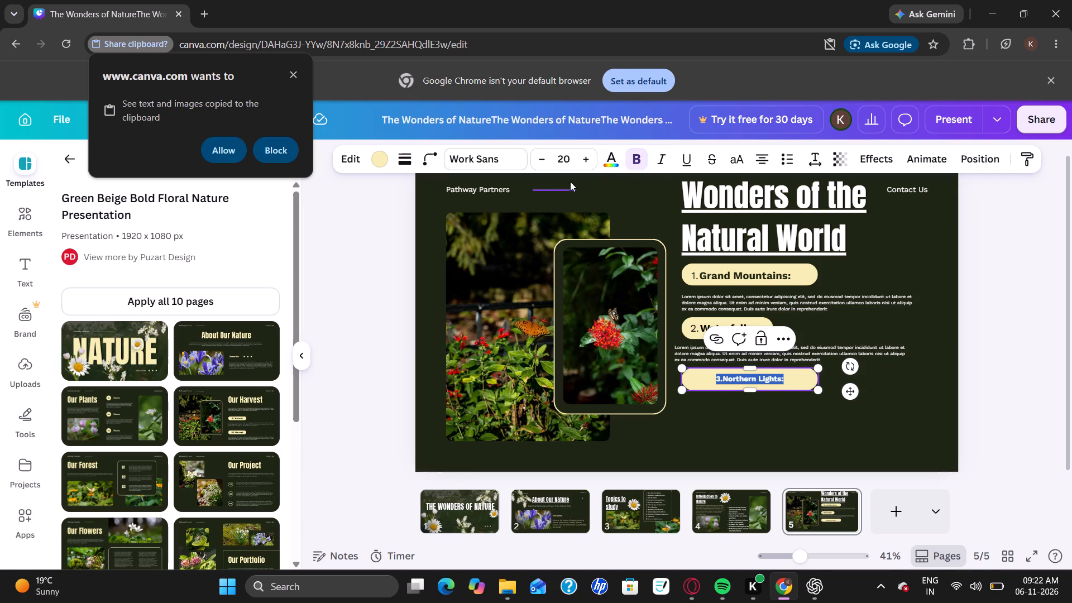
triple_click(584, 160)
double_click(584, 160)
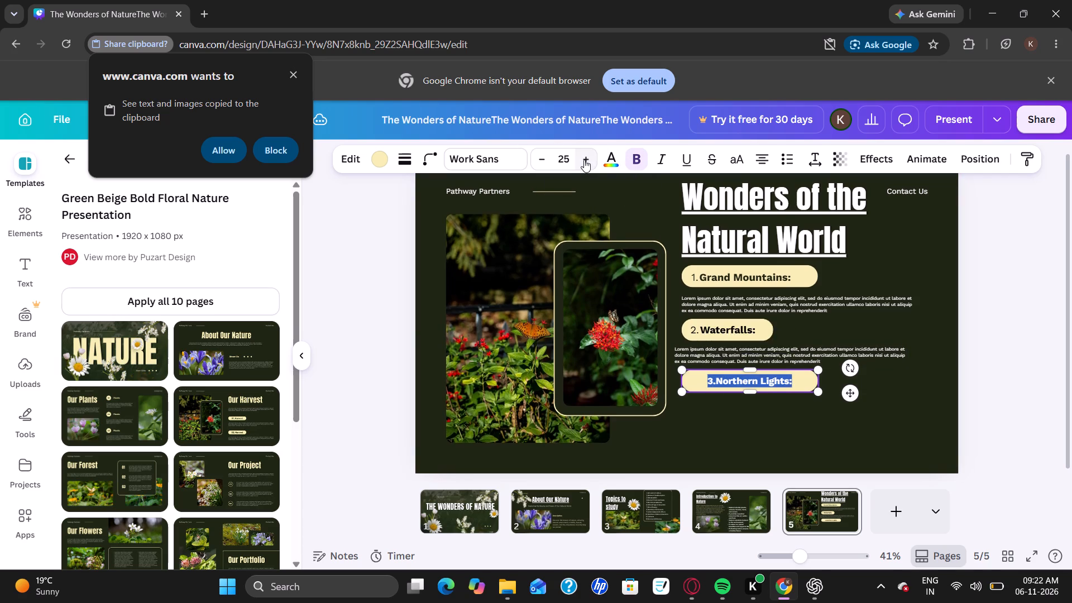
left_click(845, 393)
left_click(766, 405)
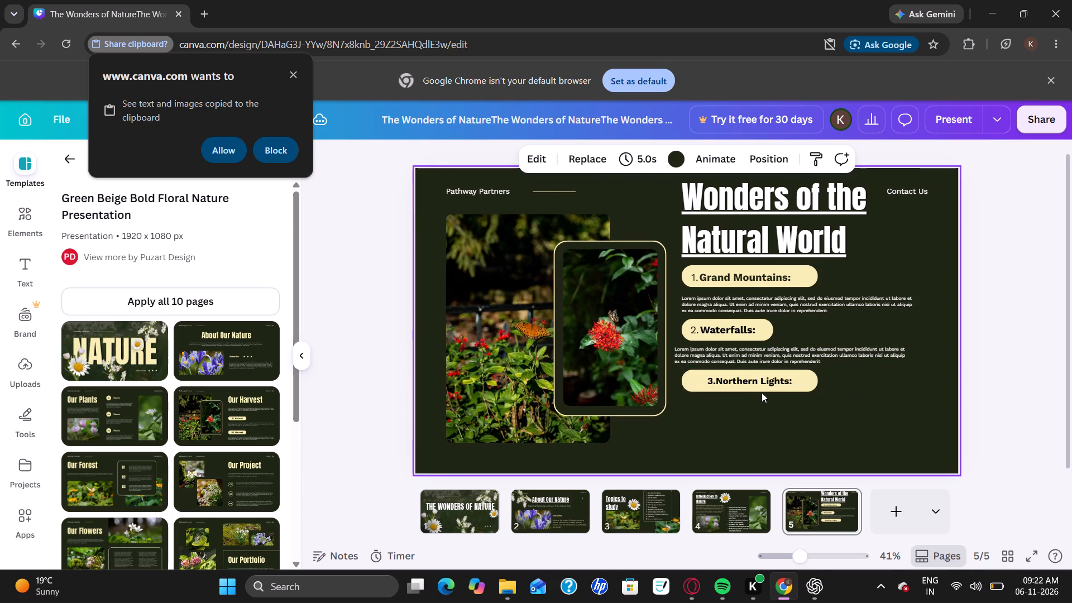
Narrow the "Northern Lights:" pill to fit its text and align its left edge with the "Waterfalls:" pill, slightly lower on the slide.
left_click(761, 379)
left_click(761, 379)
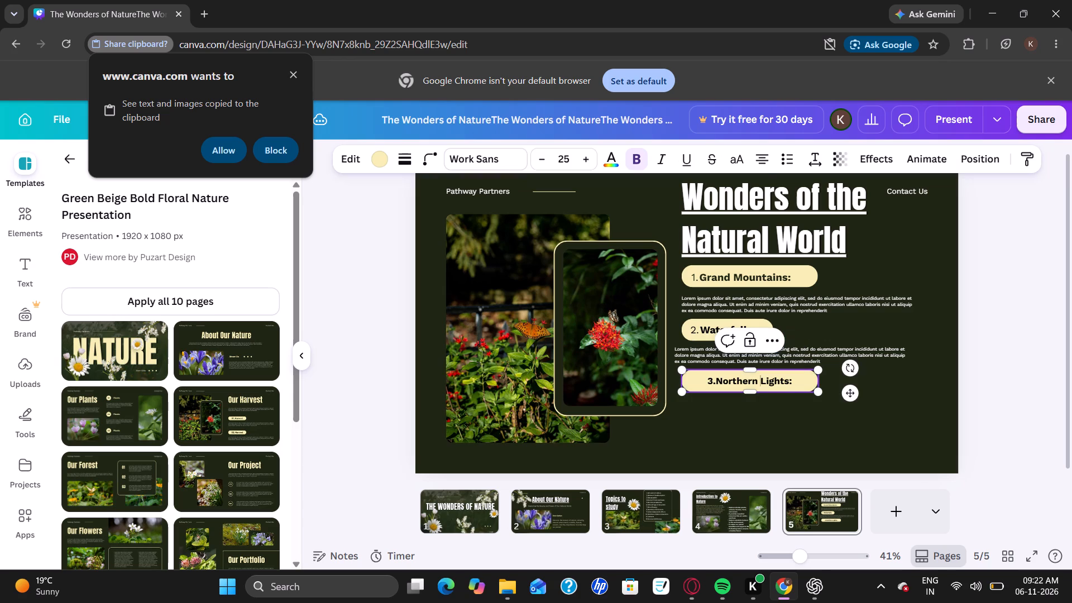
left_click(709, 381)
key("BackSpace")
key("BackSpace")
left_click_drag(710, 380, 703, 385)
left_click_drag(684, 386, 719, 386)
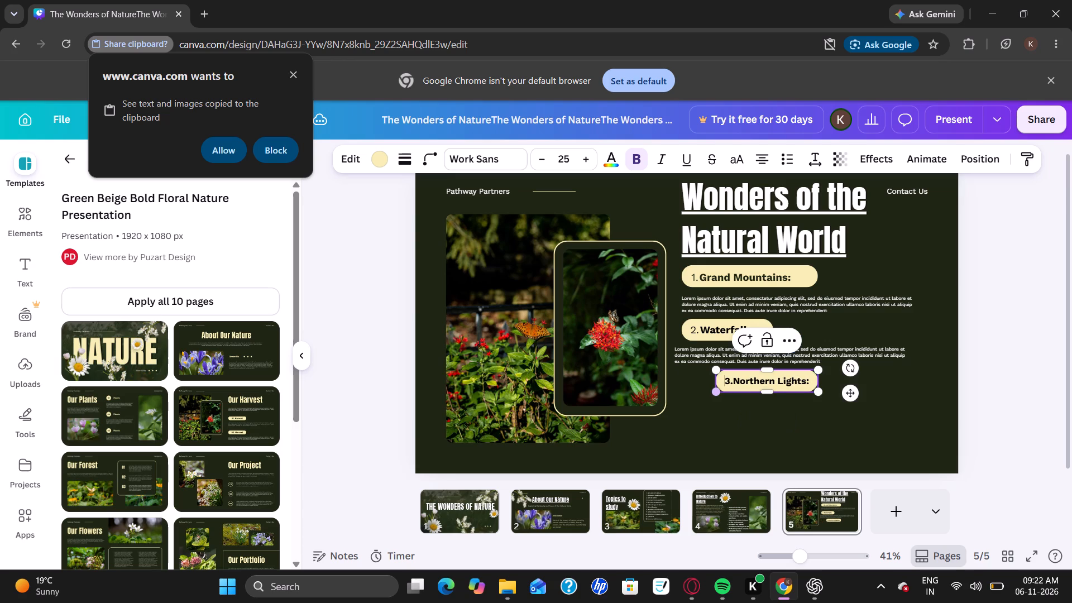
left_click(756, 413)
left_click_drag(750, 375, 714, 383)
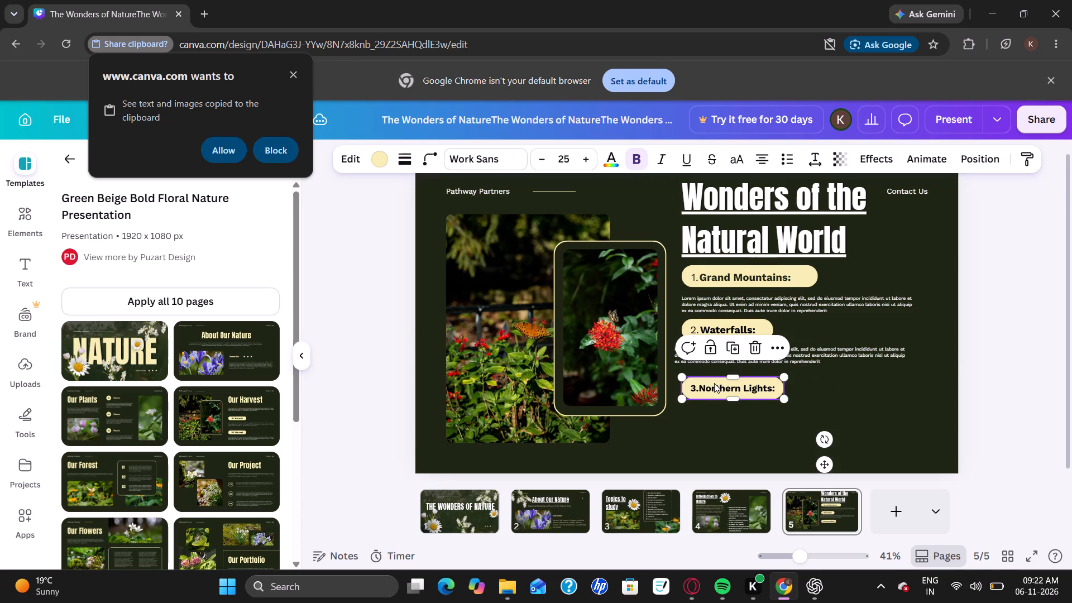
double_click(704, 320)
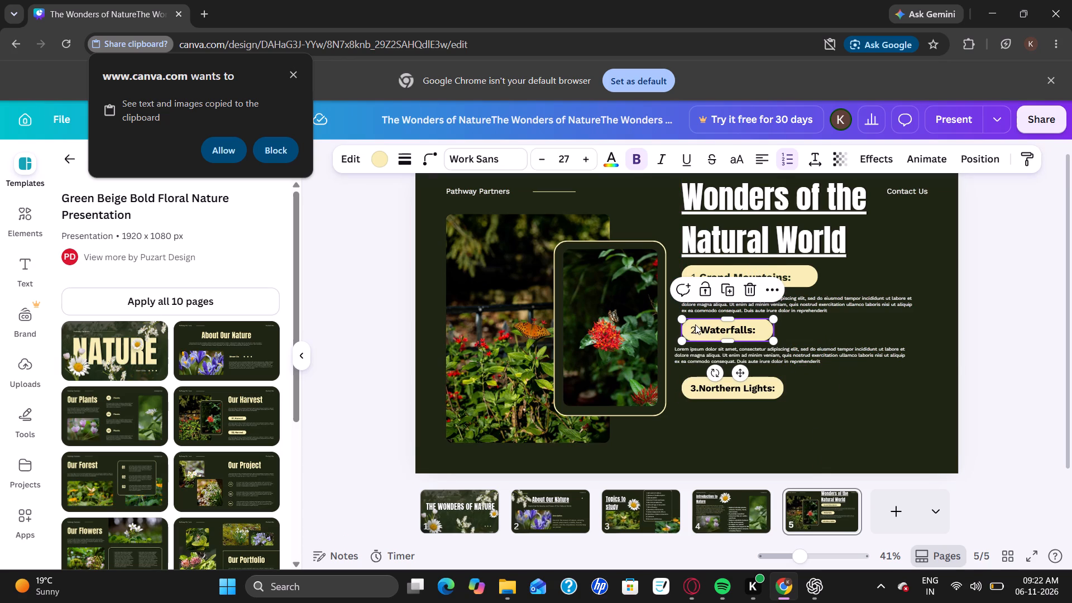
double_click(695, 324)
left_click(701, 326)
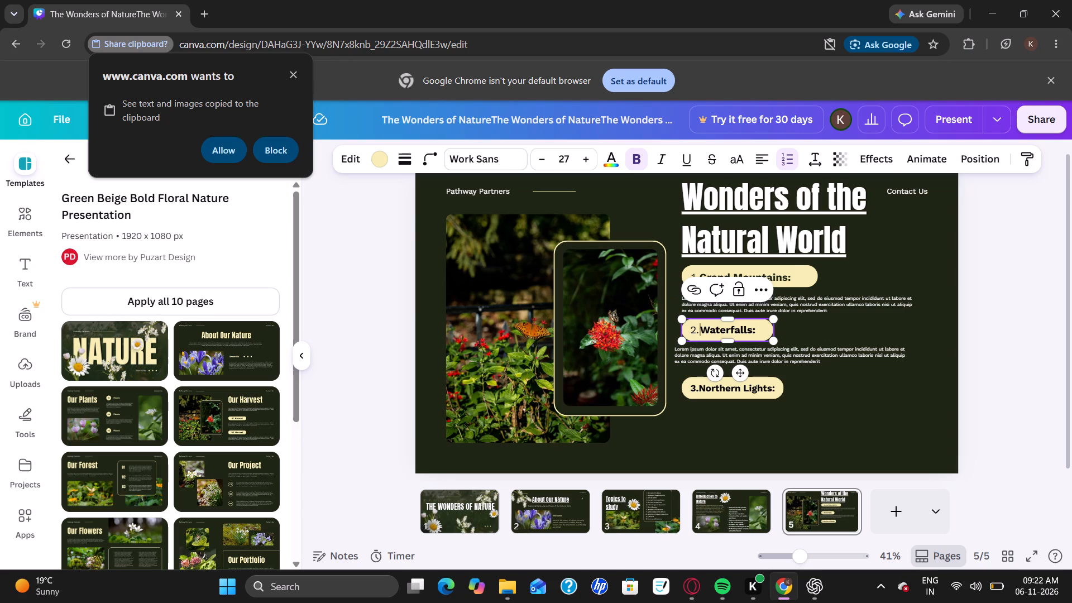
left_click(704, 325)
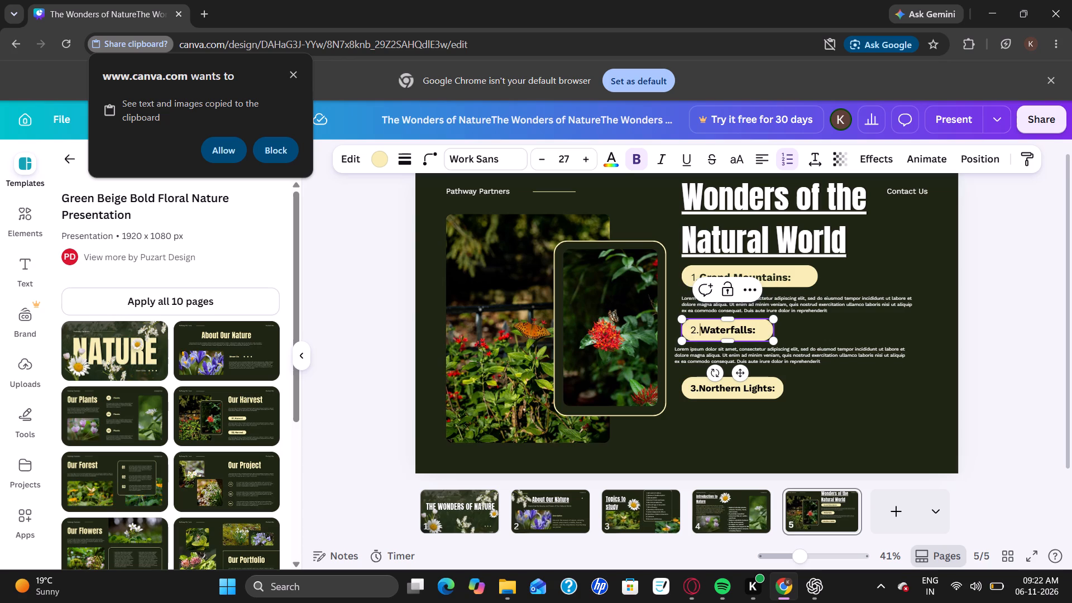
Make the "Northern Lights:" pill slightly taller.
left_click(701, 386)
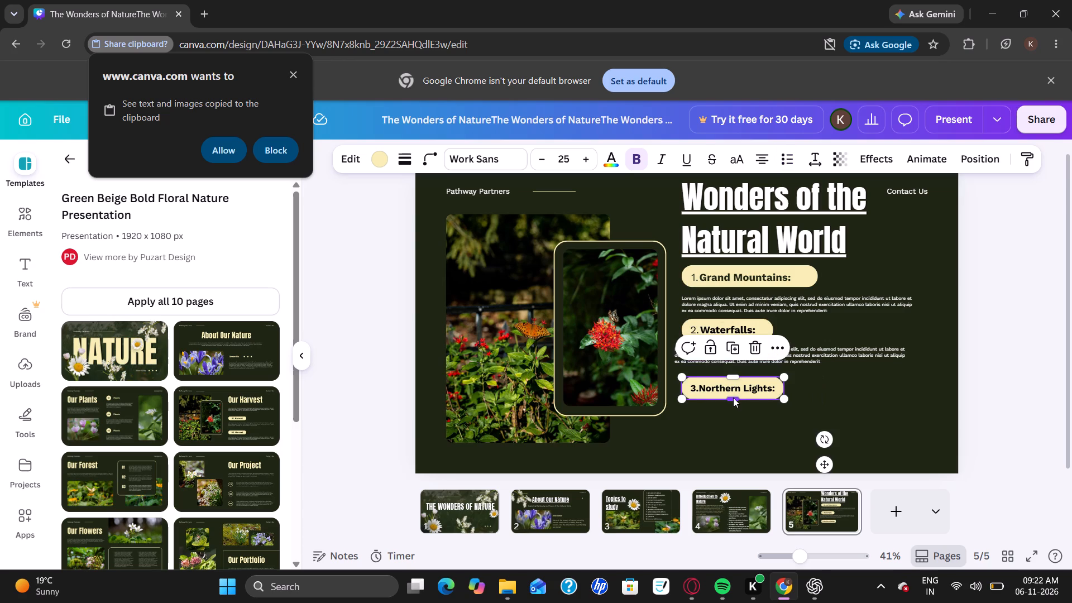
left_click(733, 398)
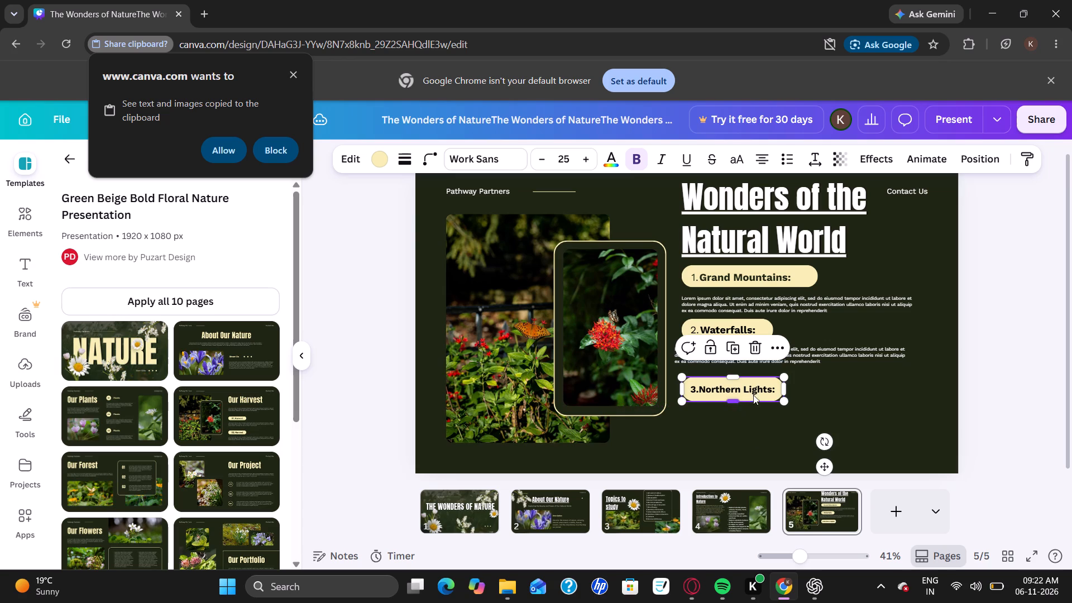
left_click(825, 386)
Duplicate the placeholder paragraph under "Waterfalls:" and place the copy beneath the "Northern Lights:" pill, aligned with the original paragraph.
left_click(816, 361)
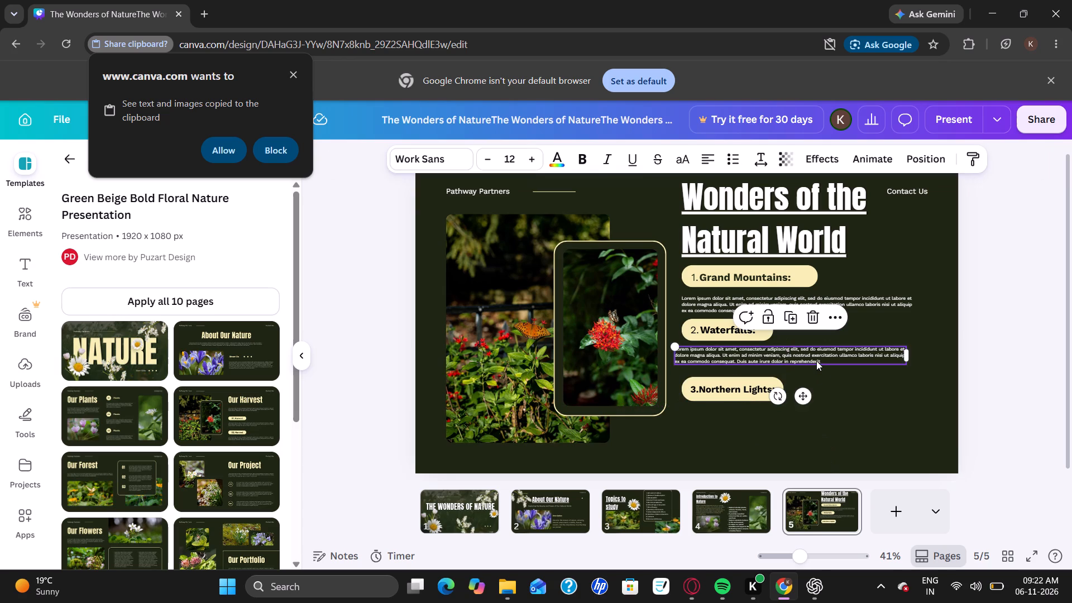
key("ctrl+c")
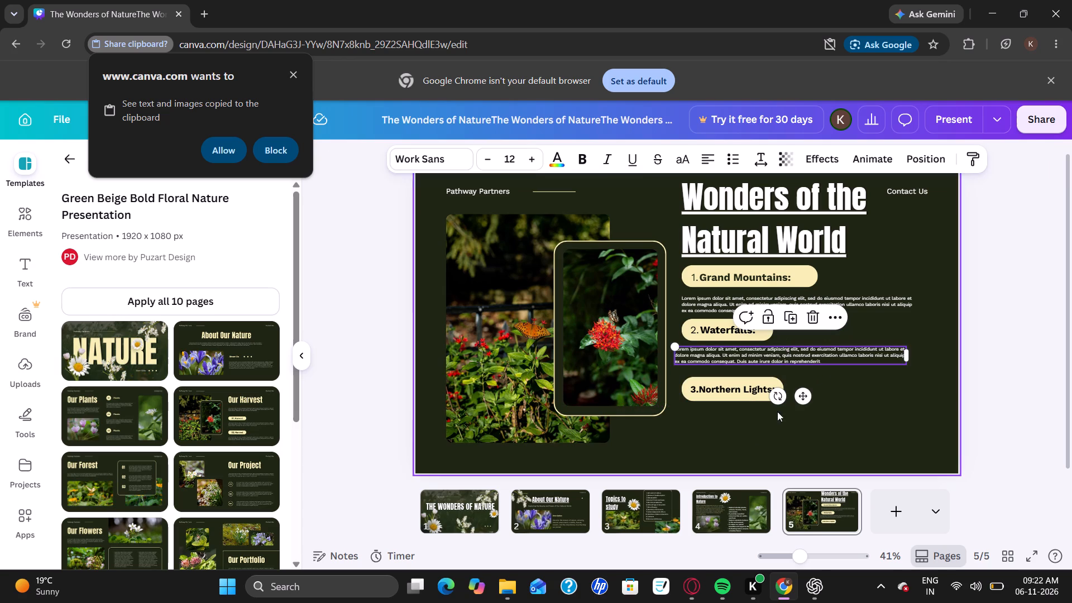
left_click(735, 411)
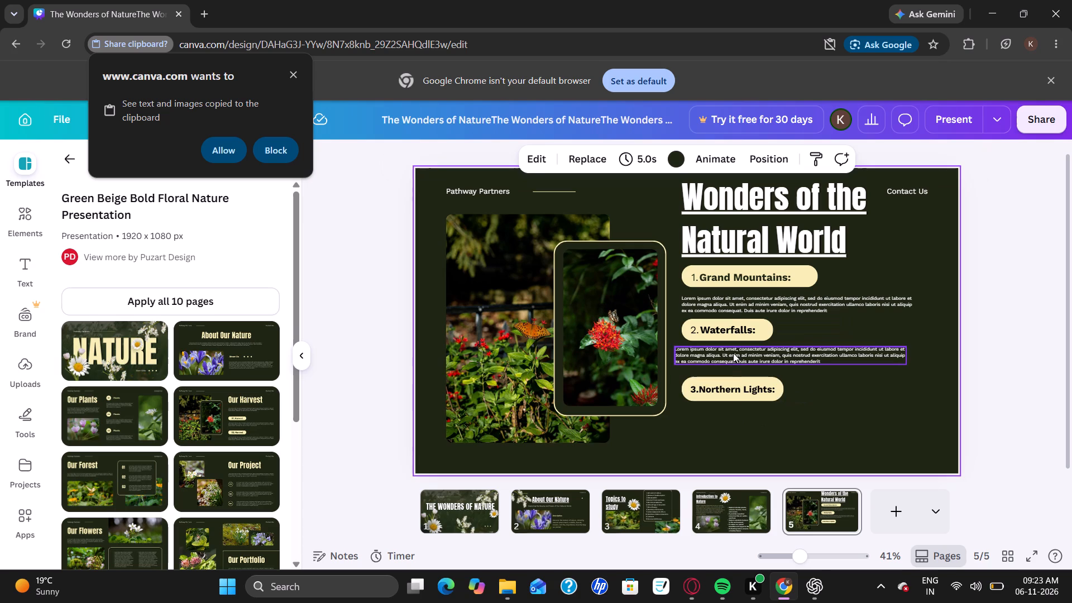
left_click(733, 353)
left_click(831, 317)
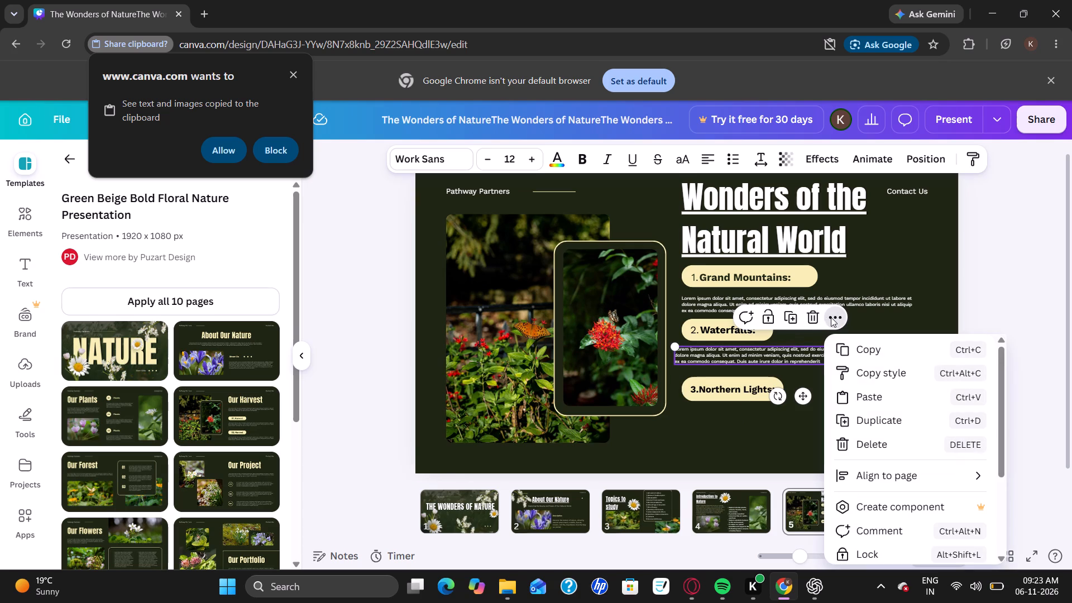
left_click(867, 419)
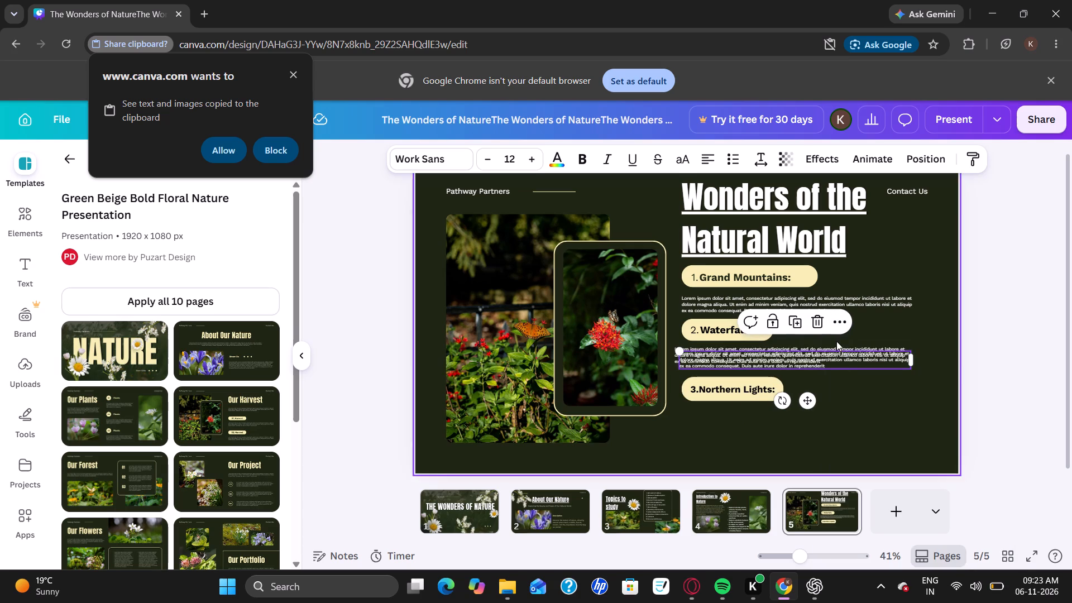
left_click_drag(834, 358, 832, 404)
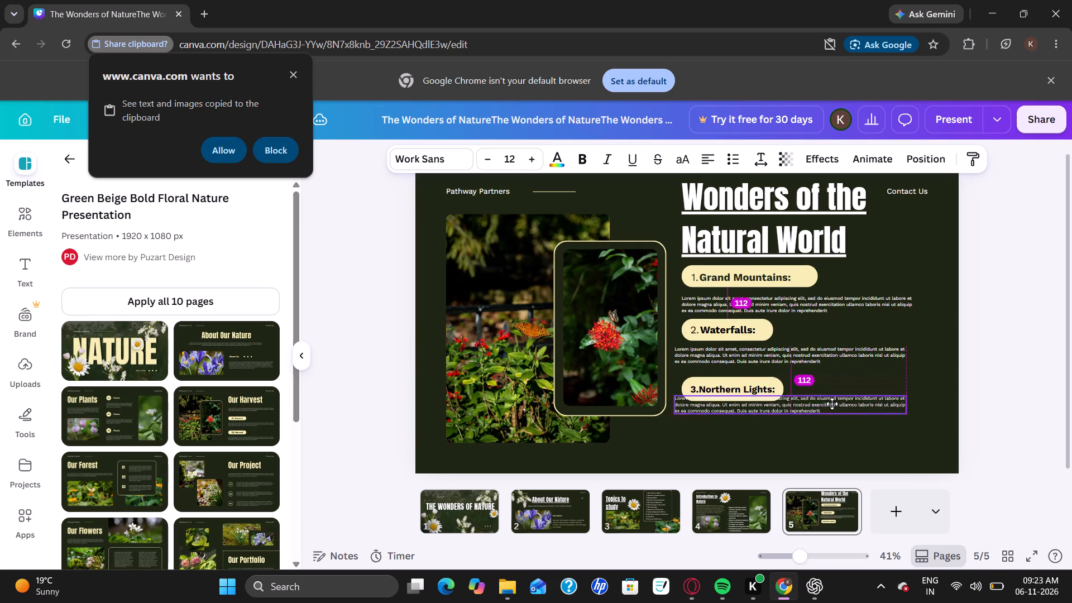
left_click_drag(832, 404, 833, 411)
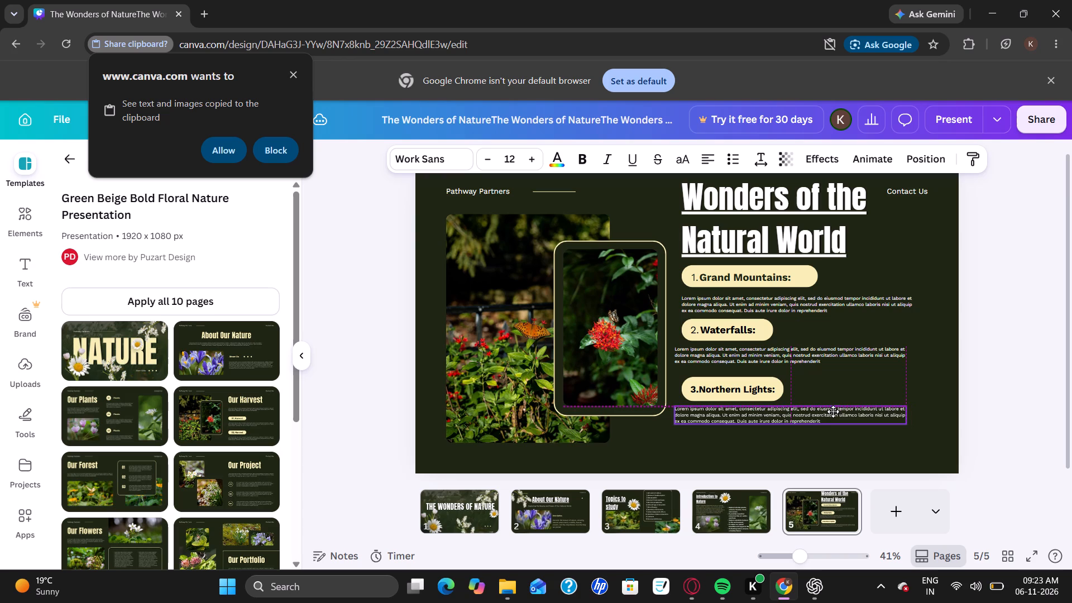
left_click_drag(833, 411, 832, 414)
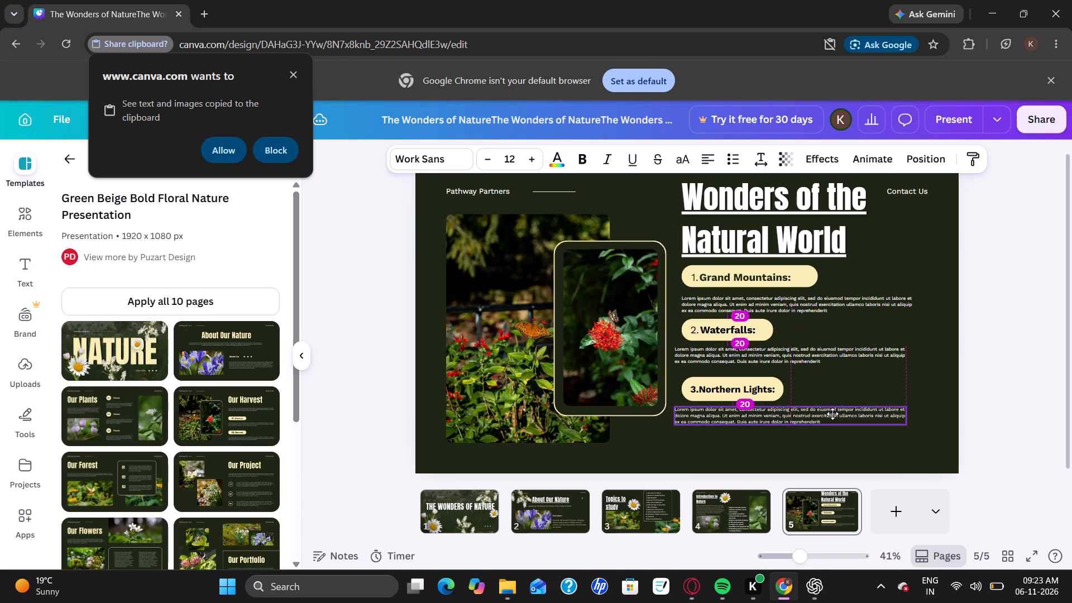
left_click_drag(832, 414, 832, 414)
left_click(1054, 269)
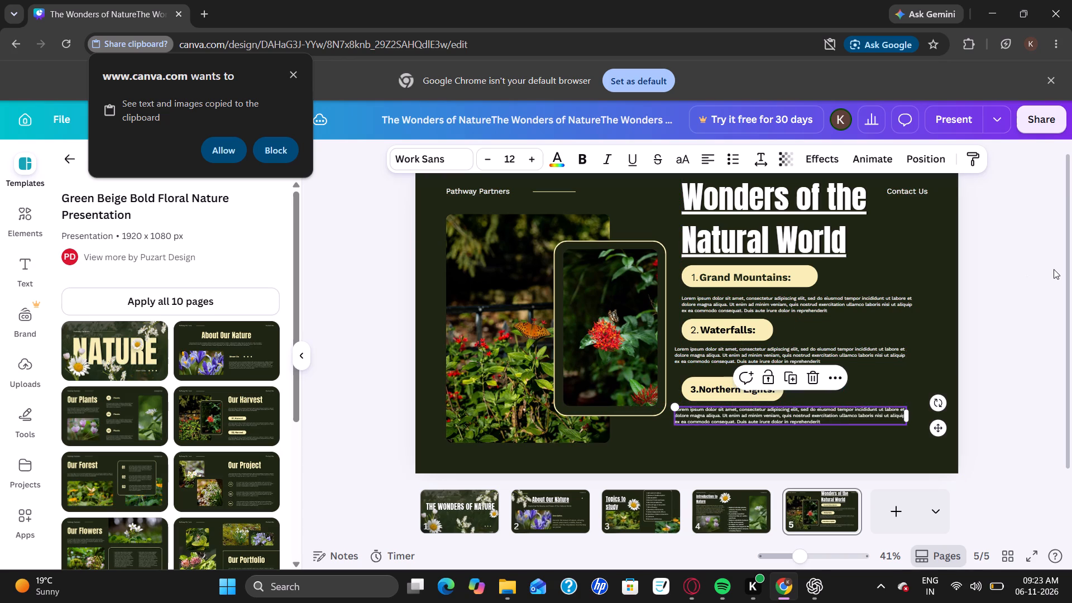
double_click(832, 298)
key("BackSpace")
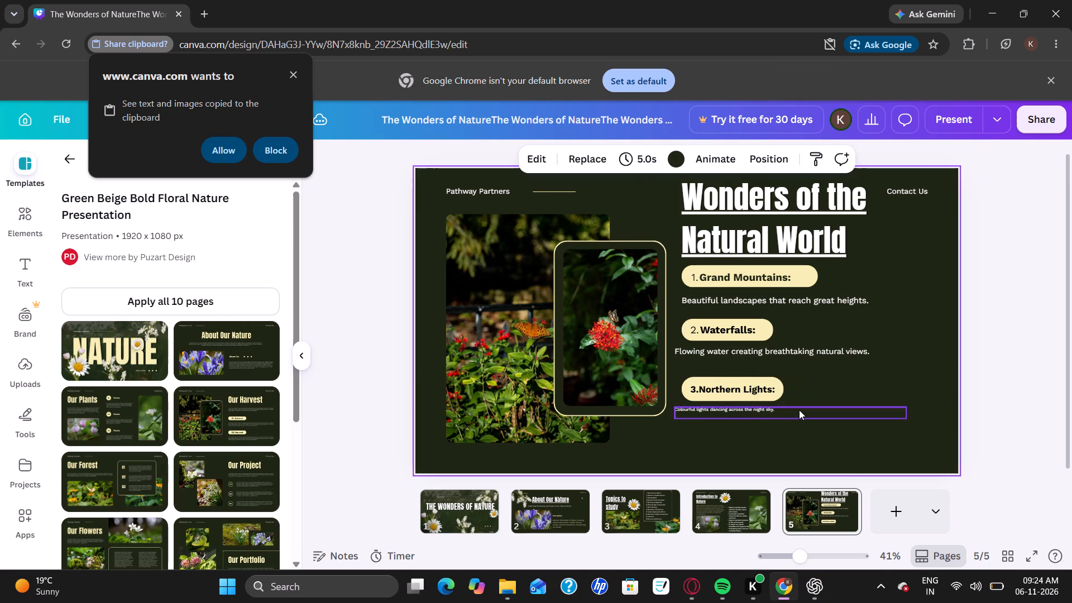
triple_click(531, 149)
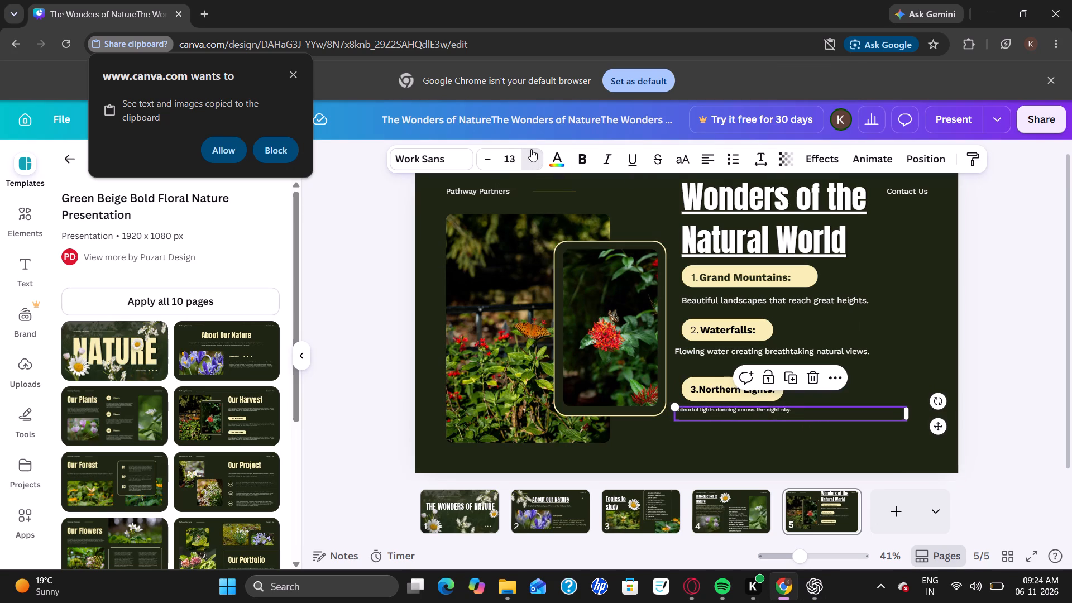
triple_click(531, 149)
left_click(531, 149)
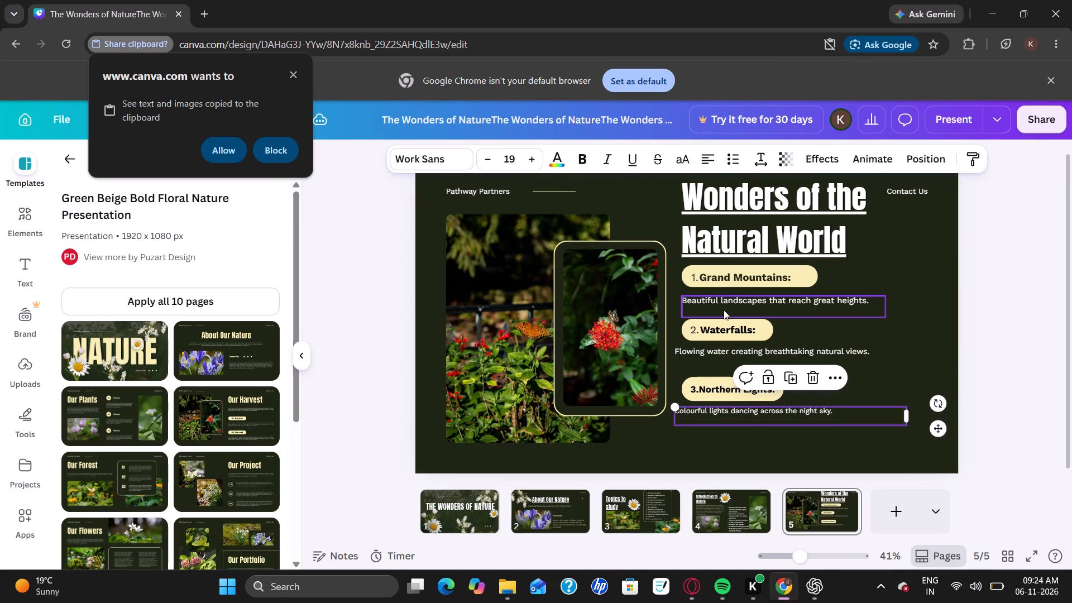
Match the "Waterfalls:" sentence to the "Grand Mountains:" sentence at font size 22 and widen its text box to keep it on one line.
left_click(724, 309)
left_click(714, 348)
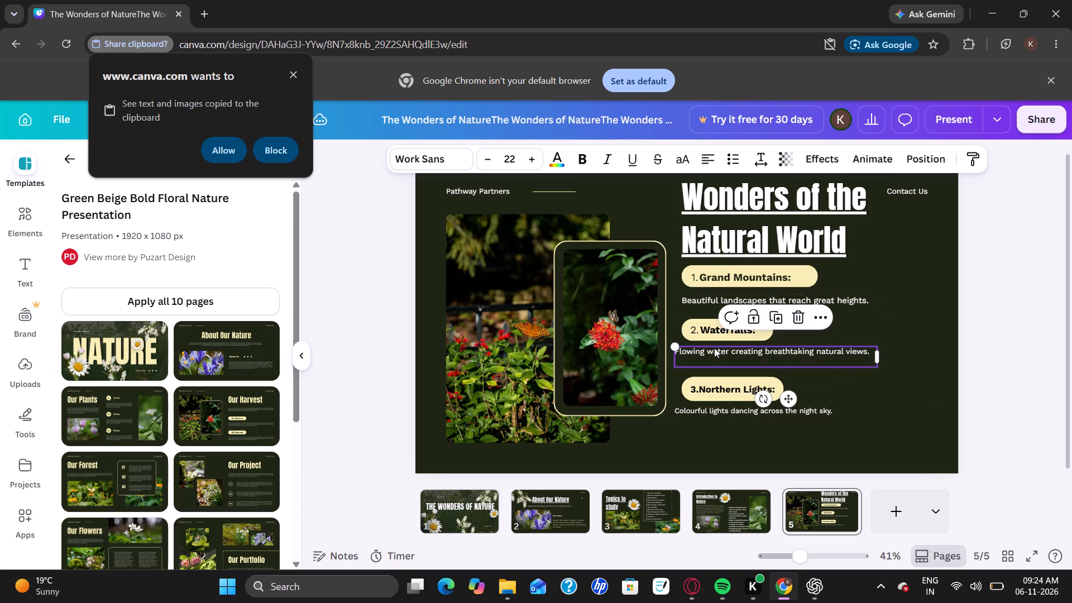
left_click(537, 162)
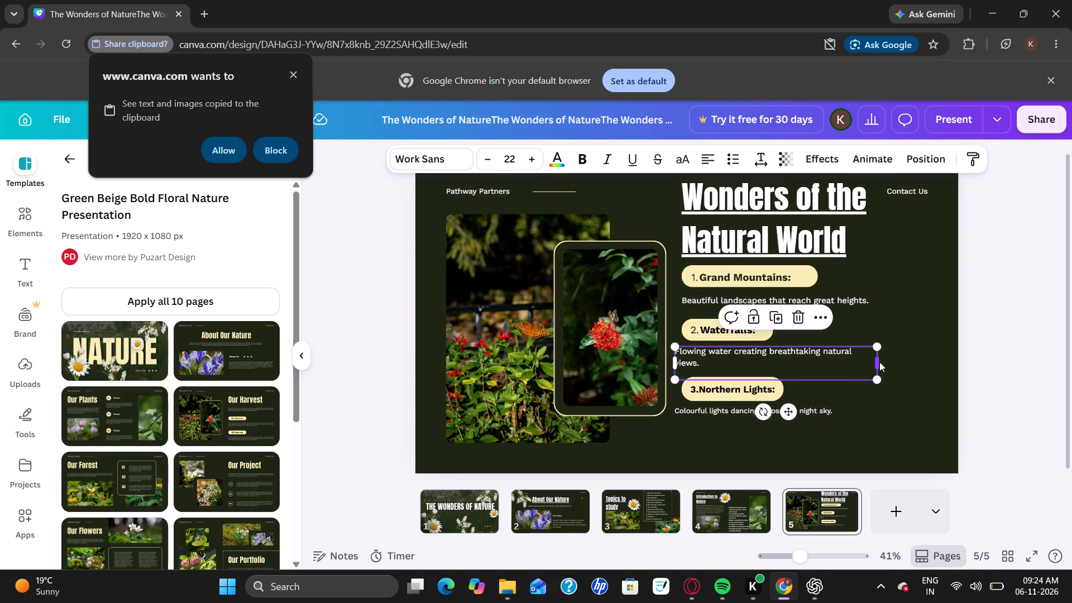
left_click_drag(879, 362, 889, 360)
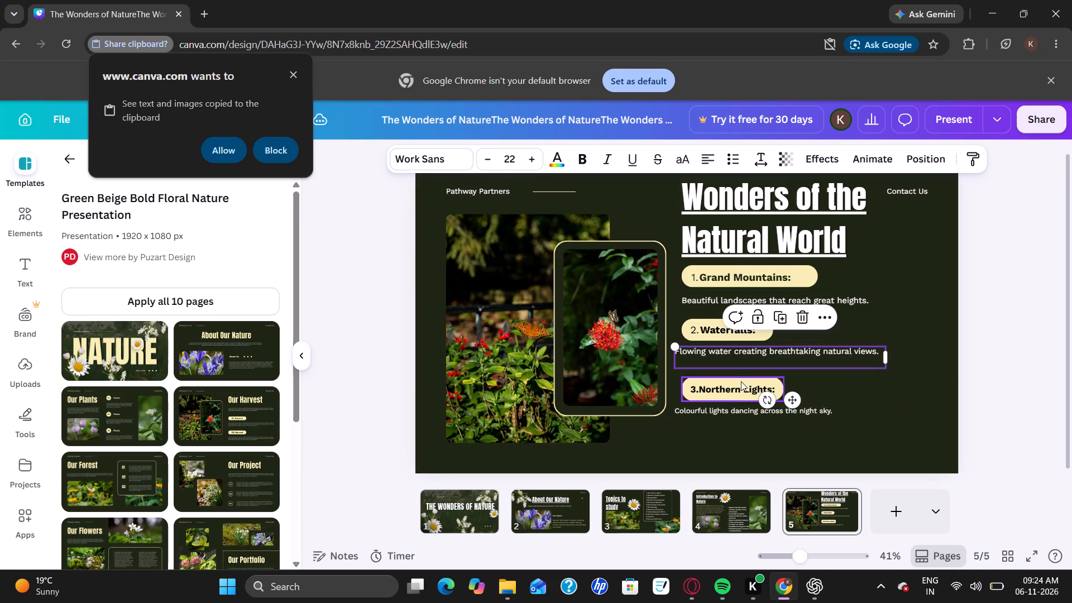
Enlarge the sentence under "Northern Lights:" to font size 22.
left_click(759, 422)
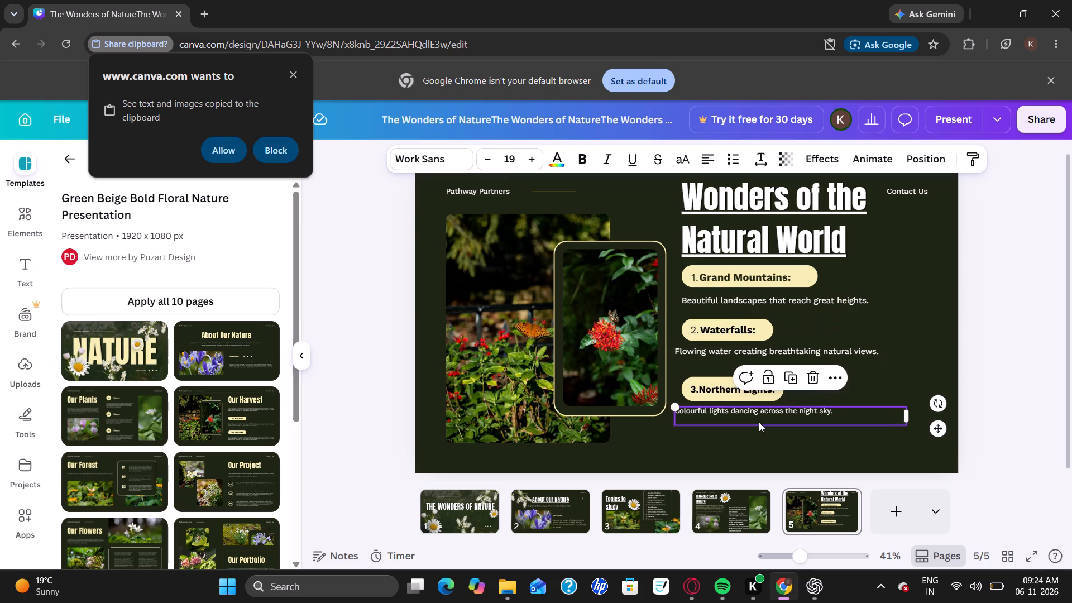
left_click(759, 422)
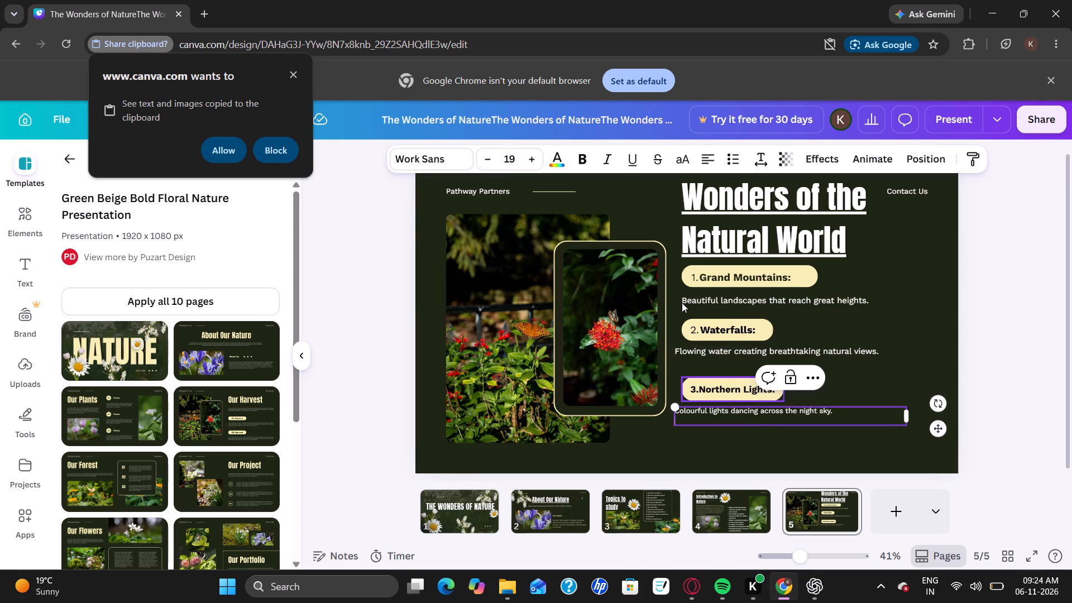
double_click(534, 150)
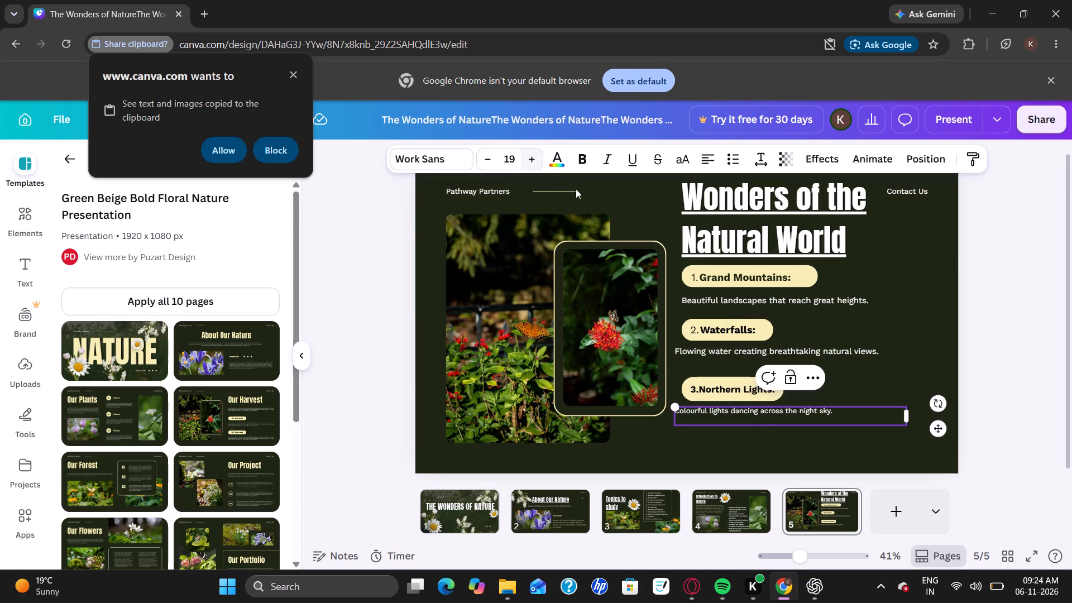
left_click(616, 206)
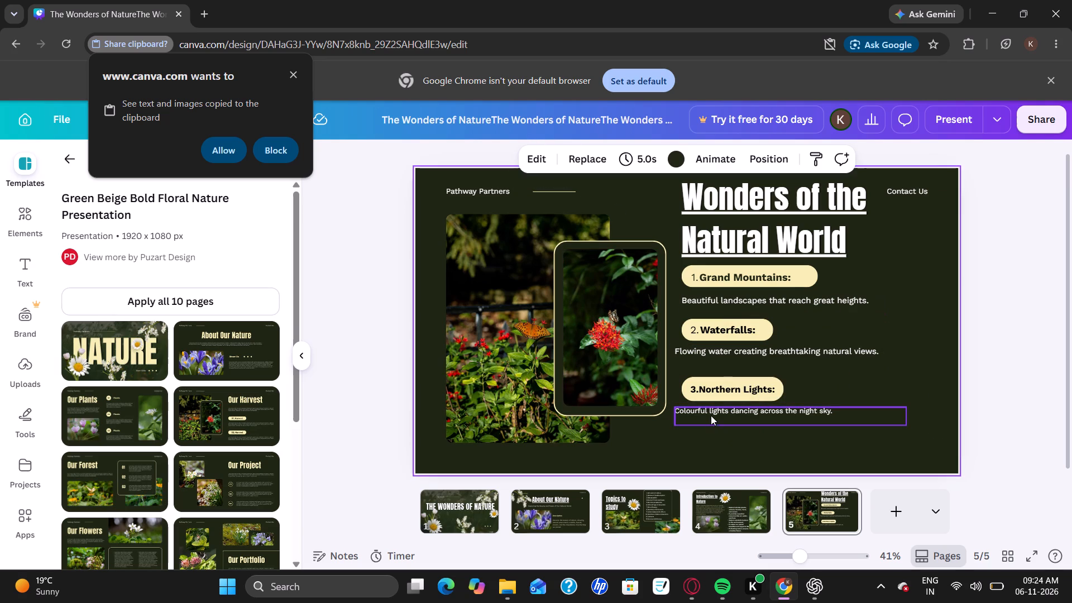
left_click(711, 414)
double_click(528, 161)
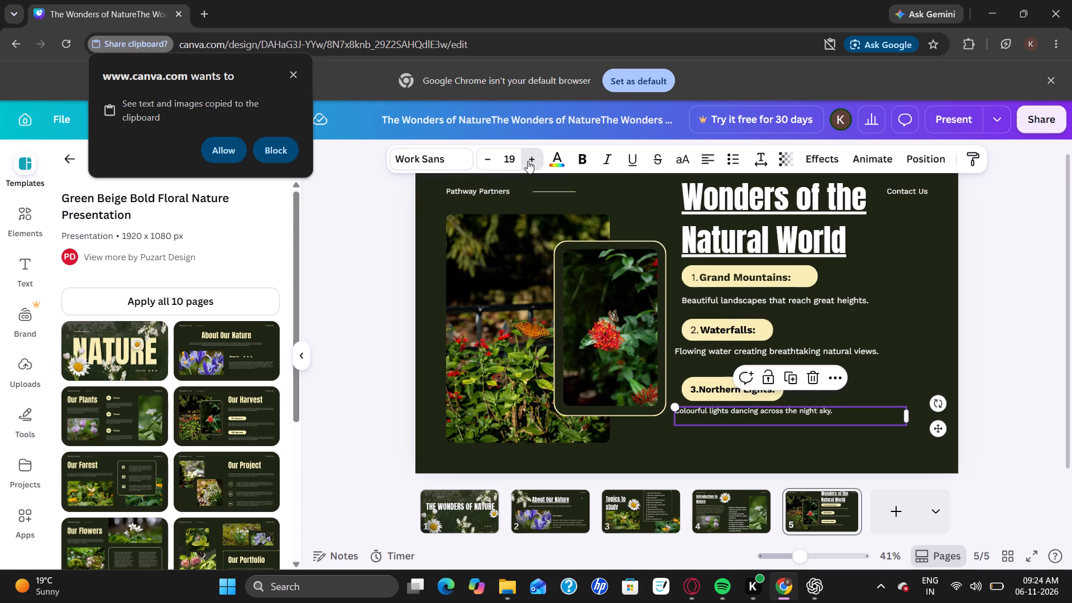
left_click(528, 161)
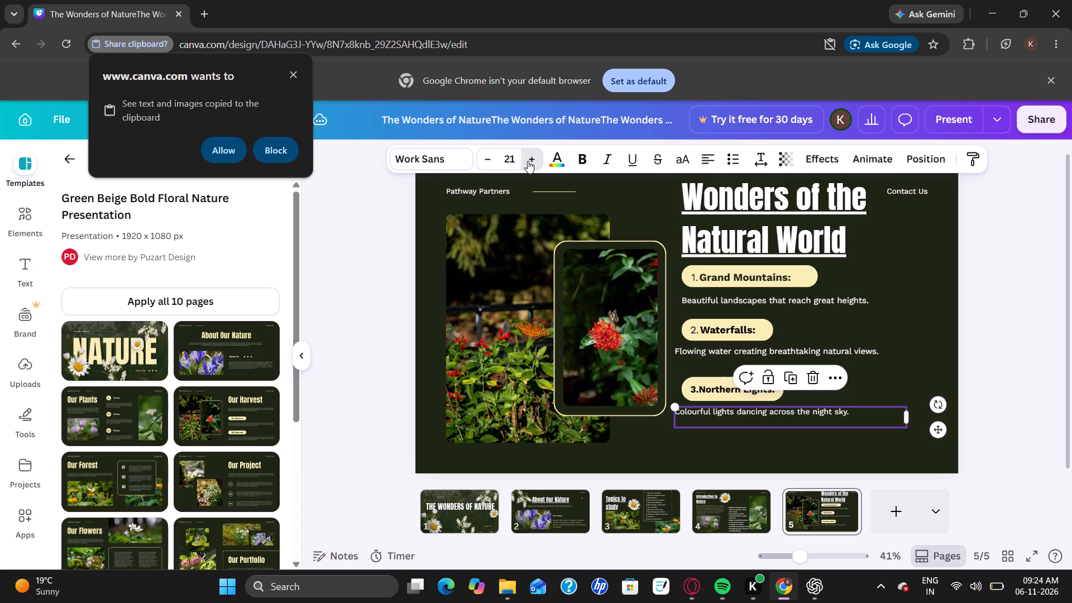
left_click(1021, 255)
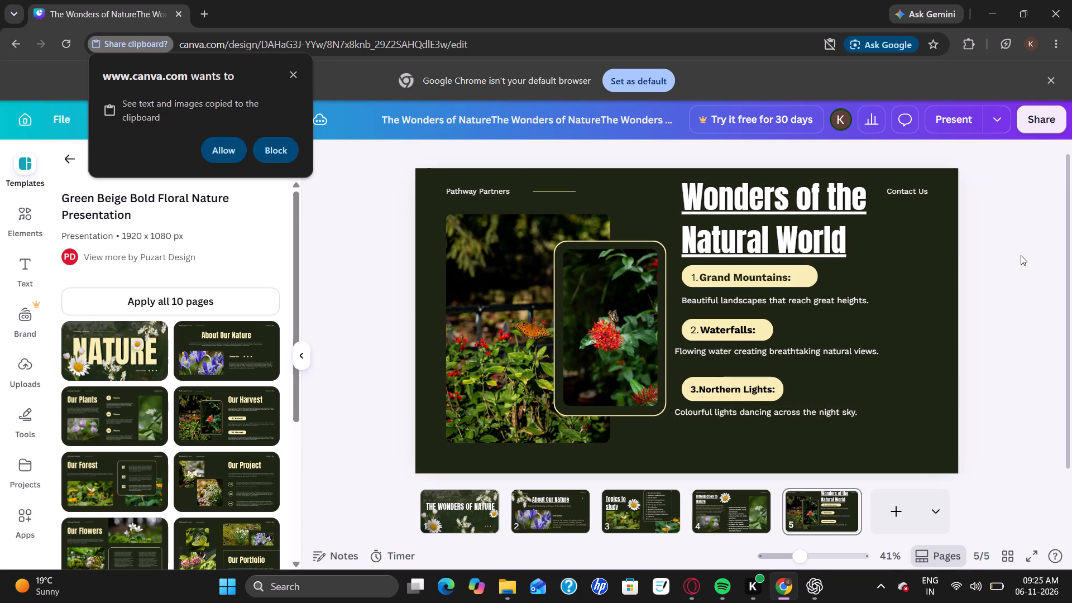
Copy the "2. Waterfalls:" heading label and place the copy beneath the Northern Lights sentence, aligned with the other labels.
left_click(767, 337)
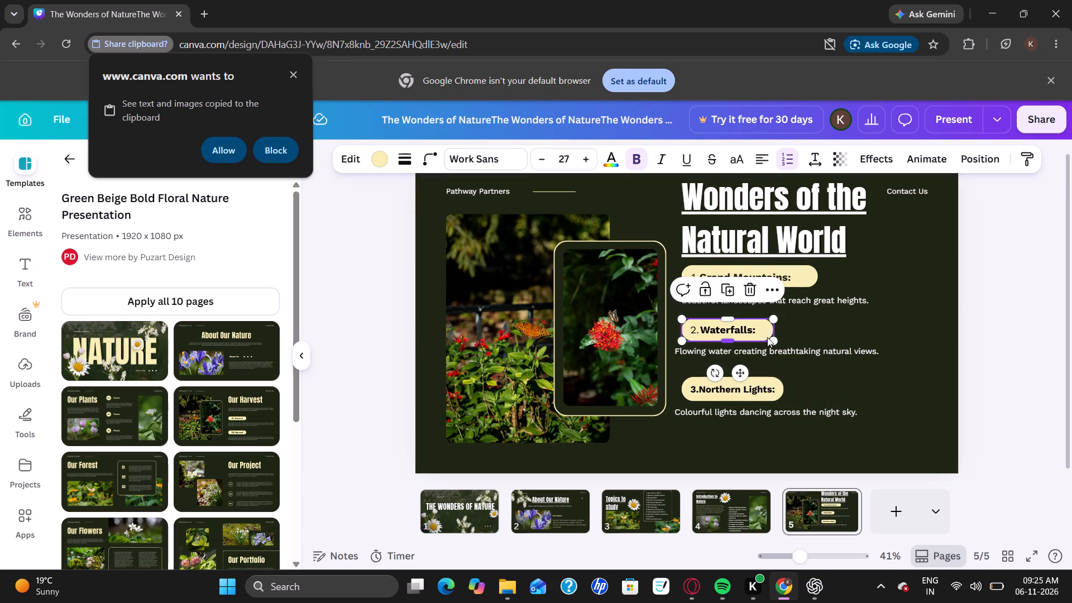
key("ctrl+c")
left_click(854, 389)
key("ctrl+v")
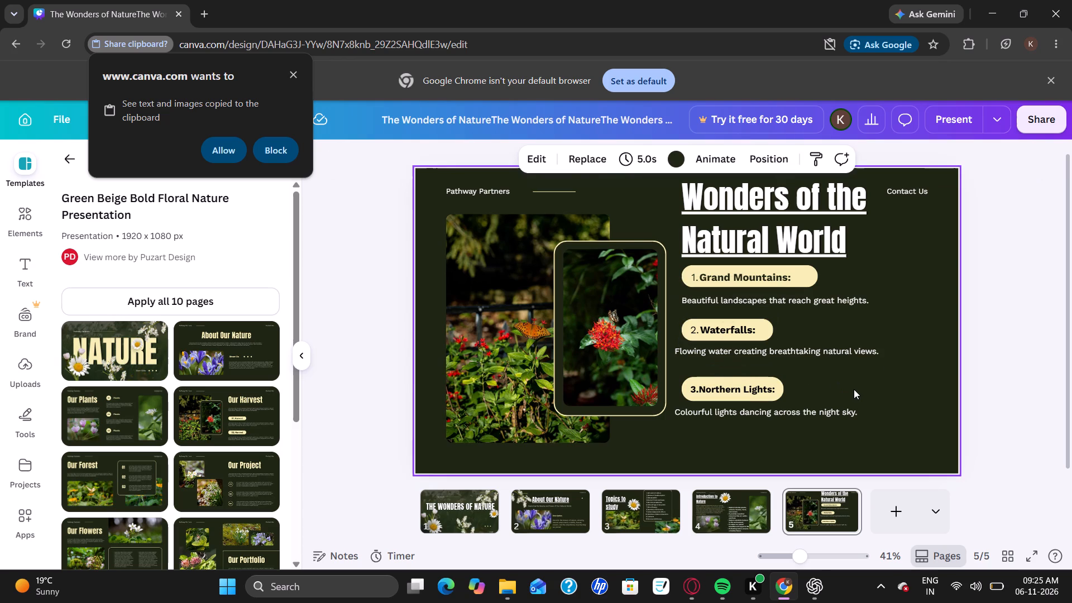
left_click_drag(769, 336, 765, 440)
Renumber the copied heading label at the bottom of the list as 4.
double_click(726, 433)
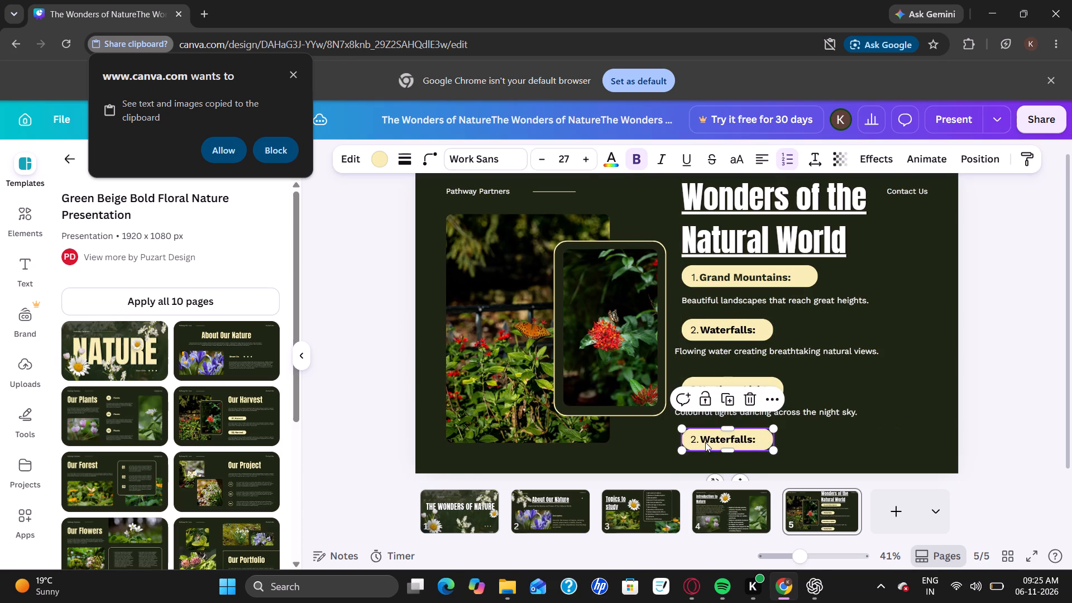
double_click(705, 442)
key("Left")
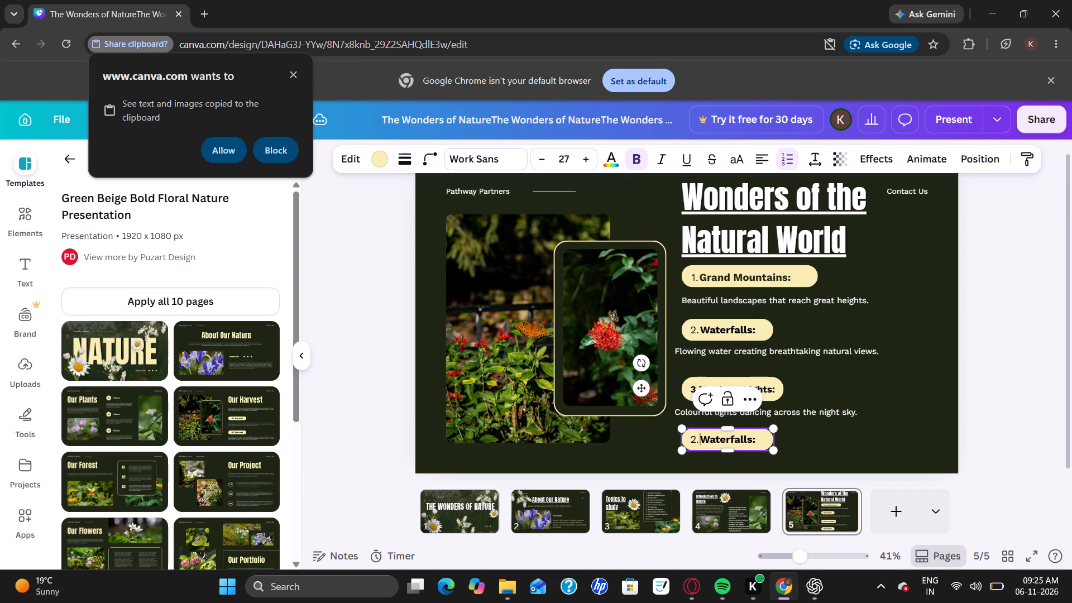
key("Left")
key("BackSpace")
key("BackSpace")
key("4")
type(".")
key("space")
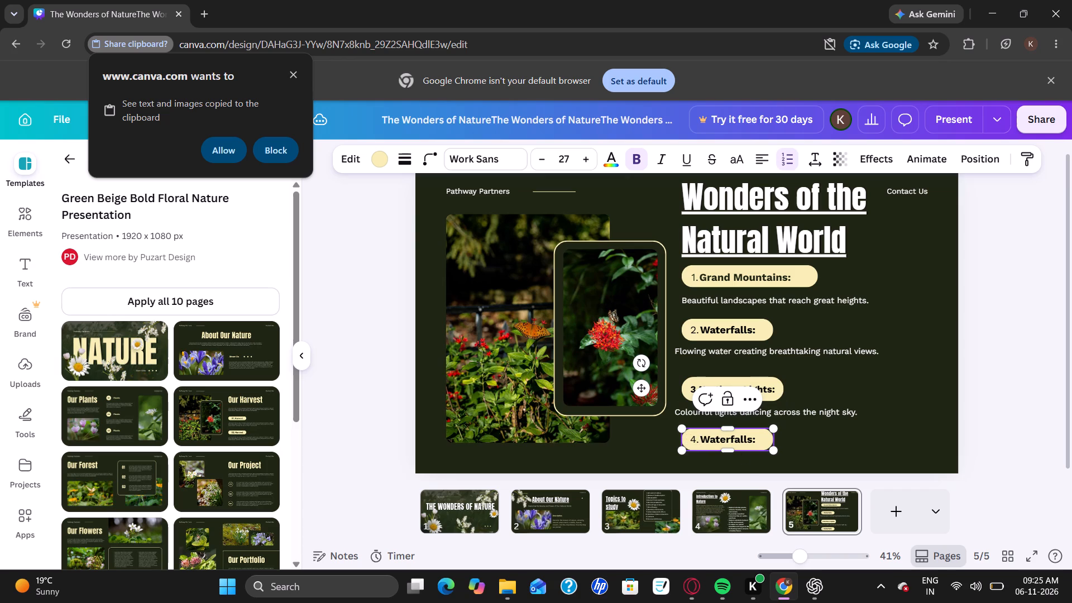
left_click(813, 436)
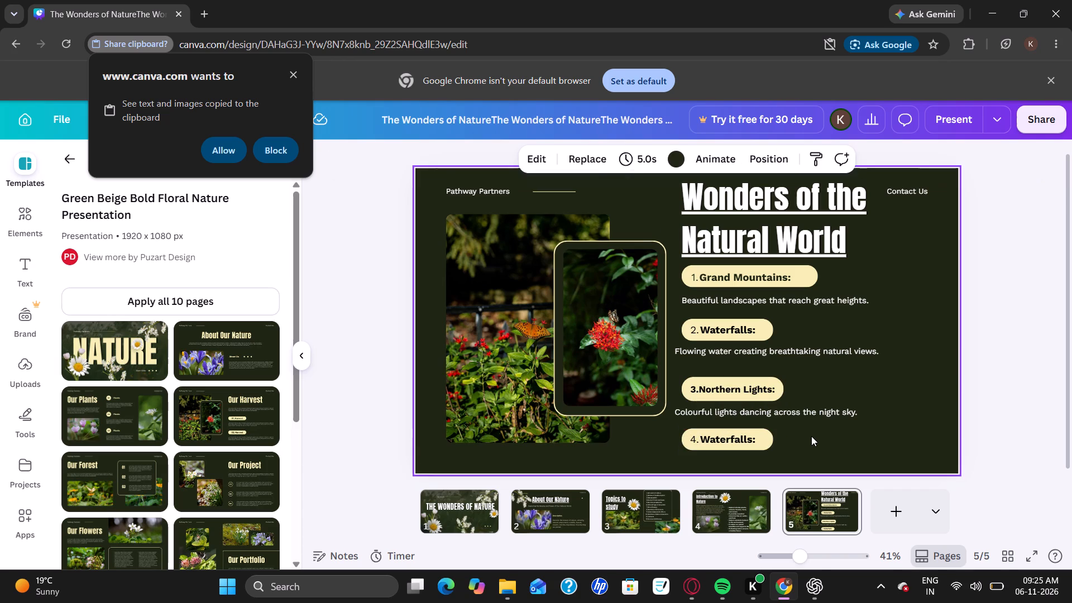
Move the "3.Northern Lights:" label, its sentence and the number 4 label slightly upward to make room below.
left_click_drag(762, 435, 761, 429)
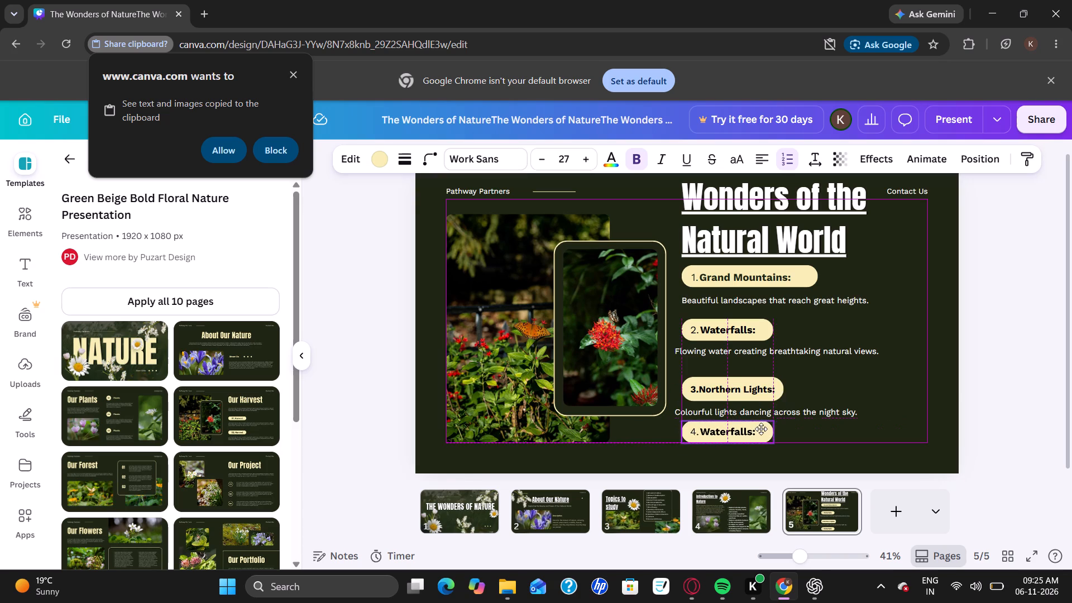
left_click_drag(761, 429, 760, 430)
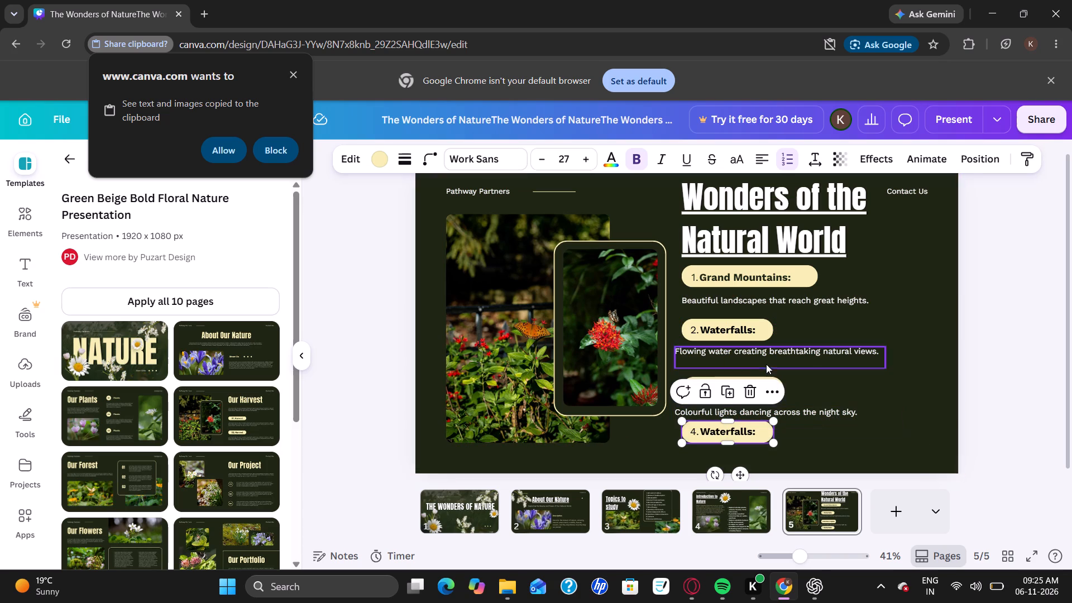
left_click(807, 384)
left_click_drag(776, 386, 776, 383)
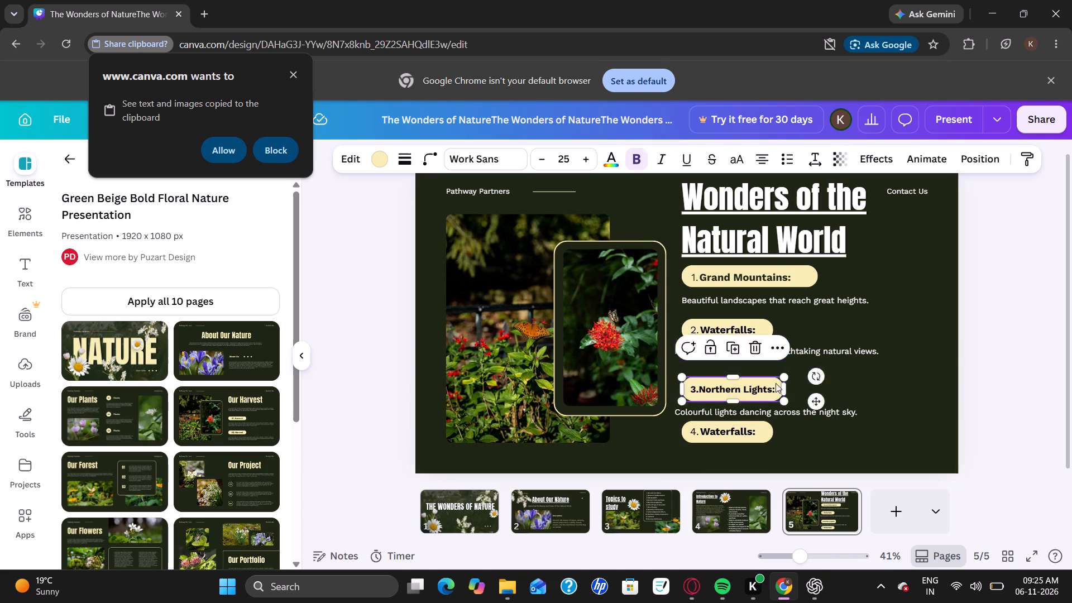
left_click_drag(776, 383, 774, 376)
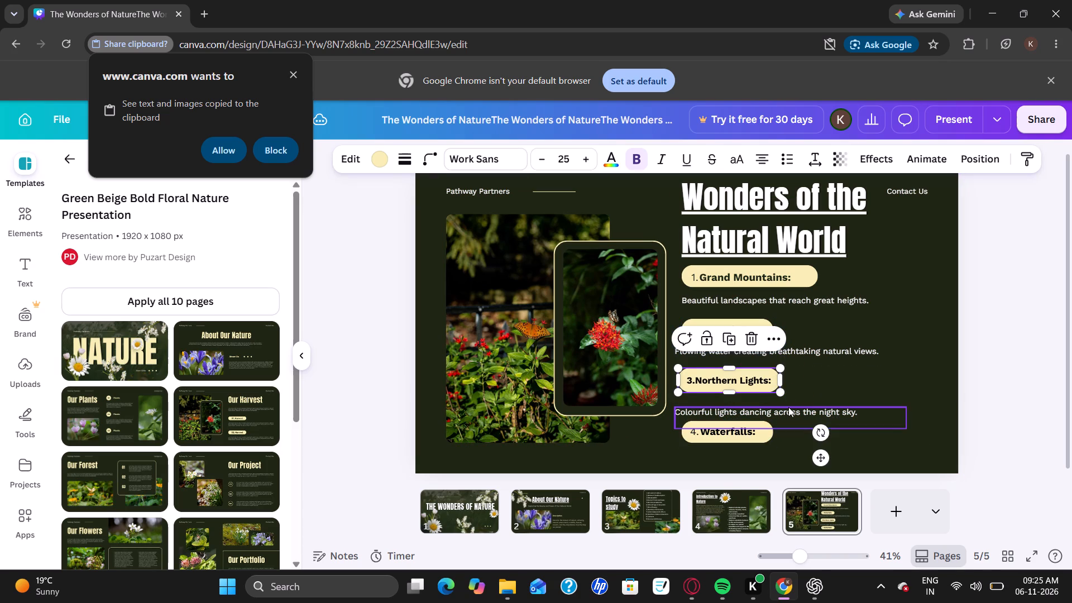
left_click(788, 407)
left_click_drag(788, 407, 786, 398)
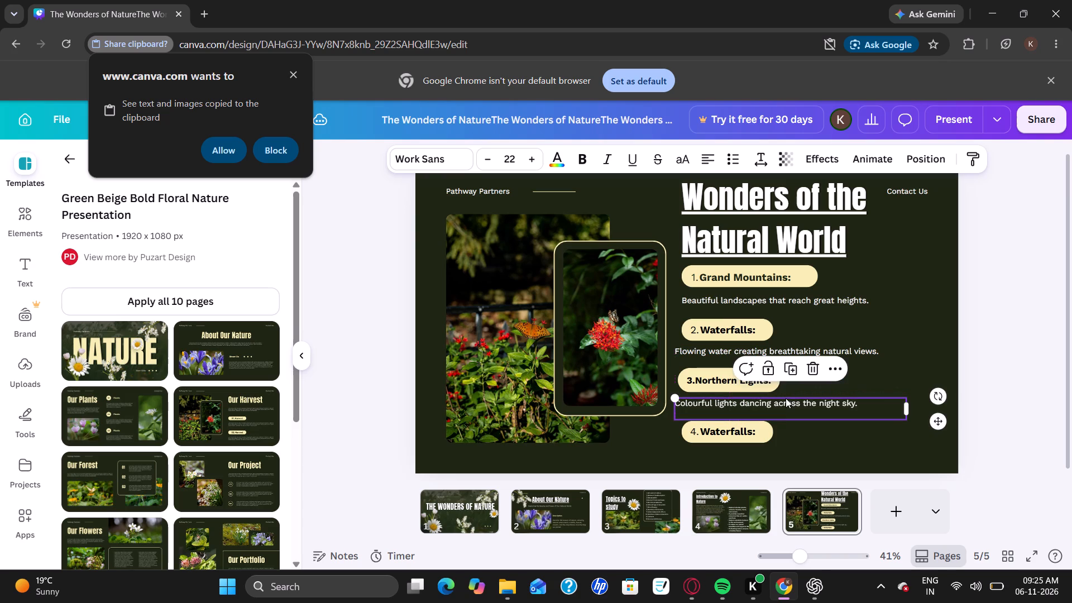
left_click_drag(763, 428, 758, 421)
Duplicate the Northern Lights sentence to get a text box beneath the number 4 label.
left_click(796, 398)
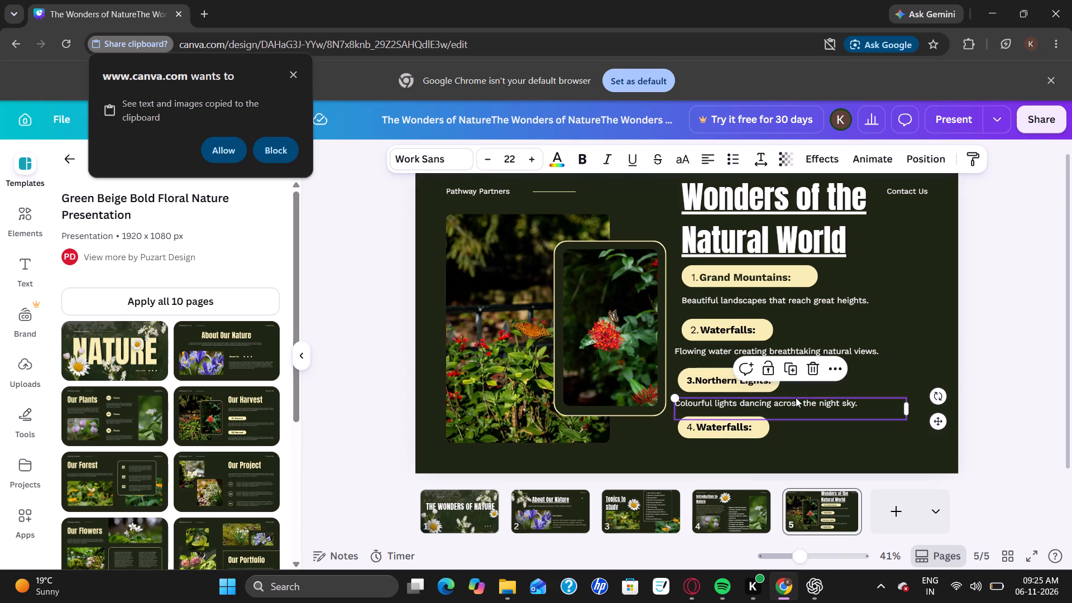
left_click(836, 368)
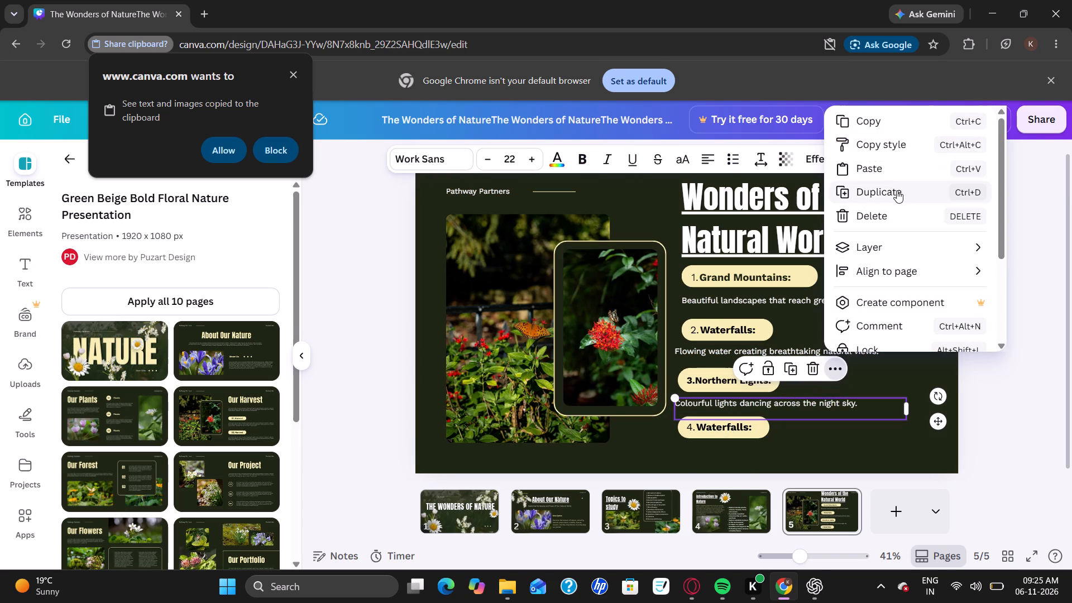
left_click(897, 189)
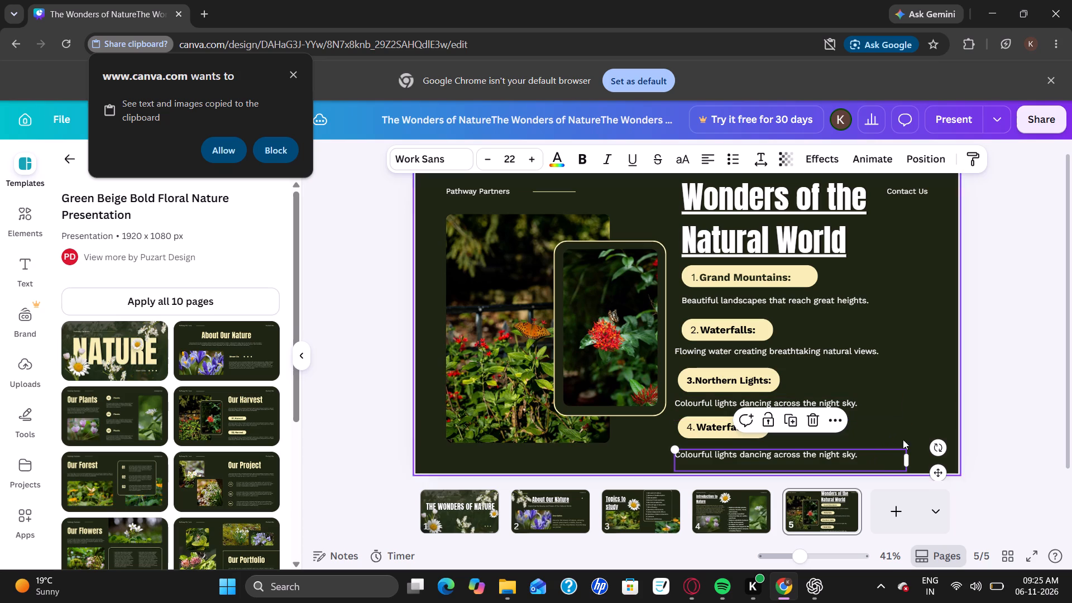
double_click(855, 462)
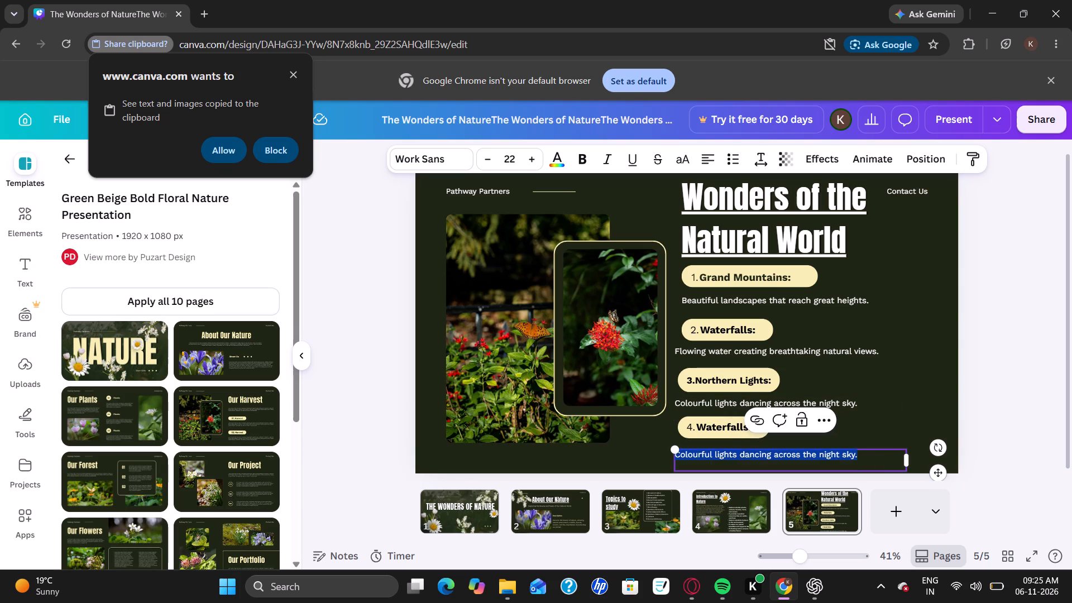
left_click(855, 462)
key("BackSpace")
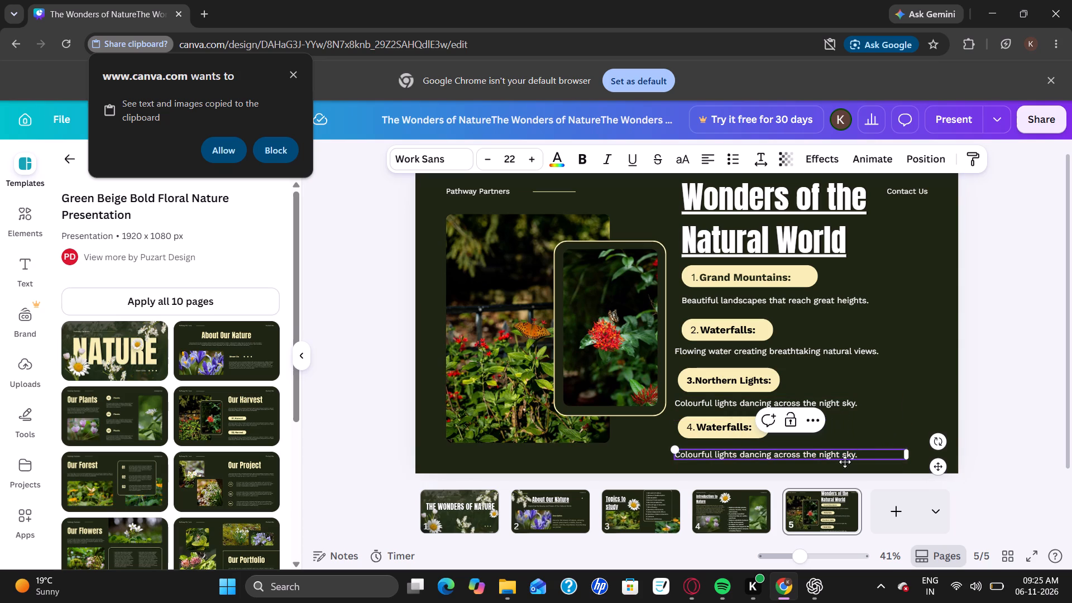
double_click(852, 456)
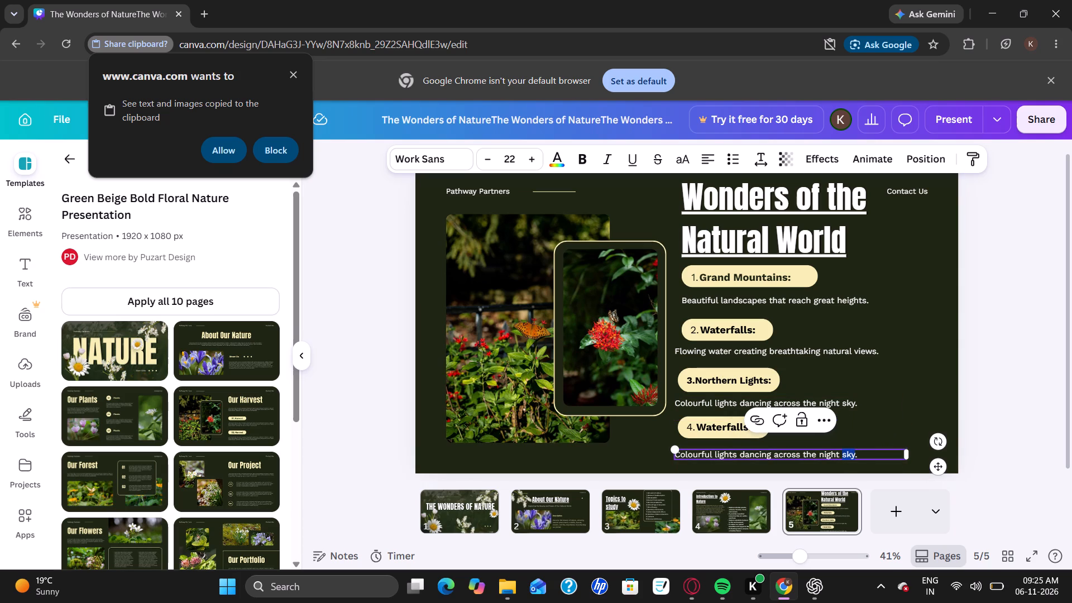
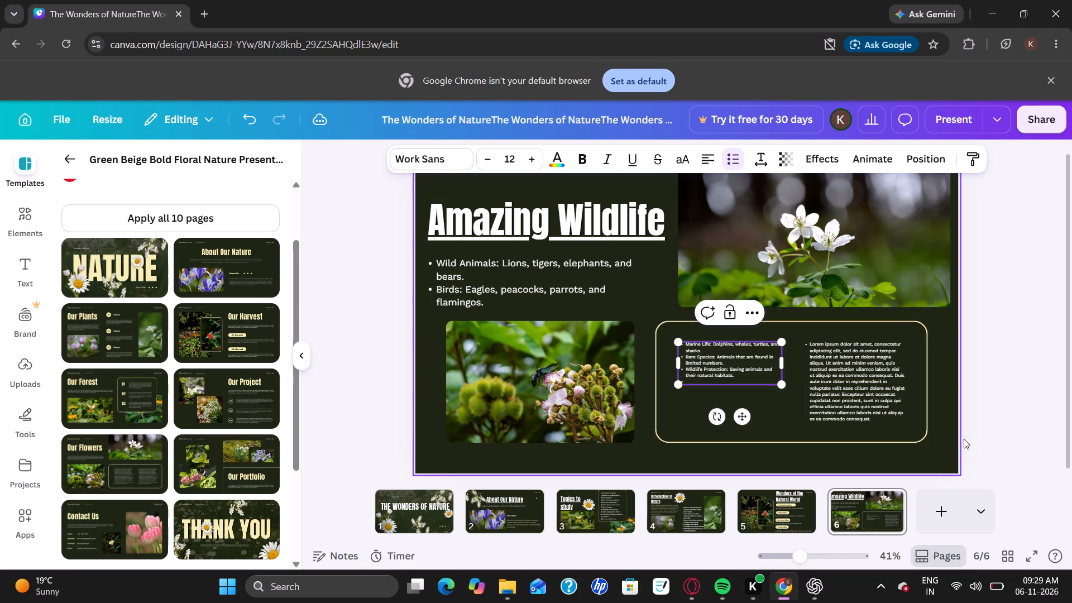
Delete the remaining lorem ipsum paragraph inside the rounded frame.
left_click(893, 405)
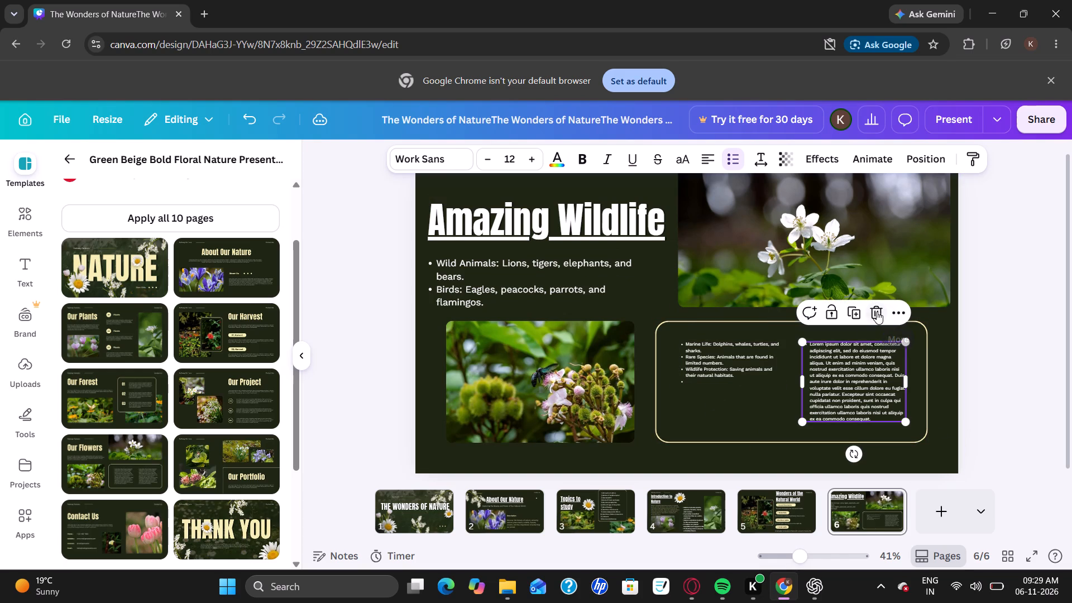
left_click(876, 312)
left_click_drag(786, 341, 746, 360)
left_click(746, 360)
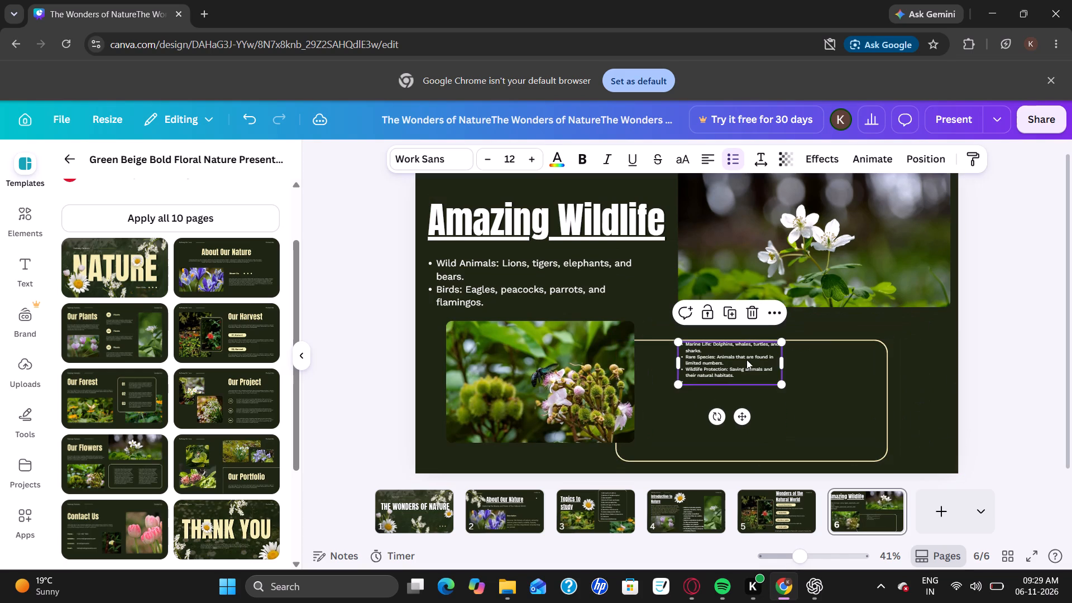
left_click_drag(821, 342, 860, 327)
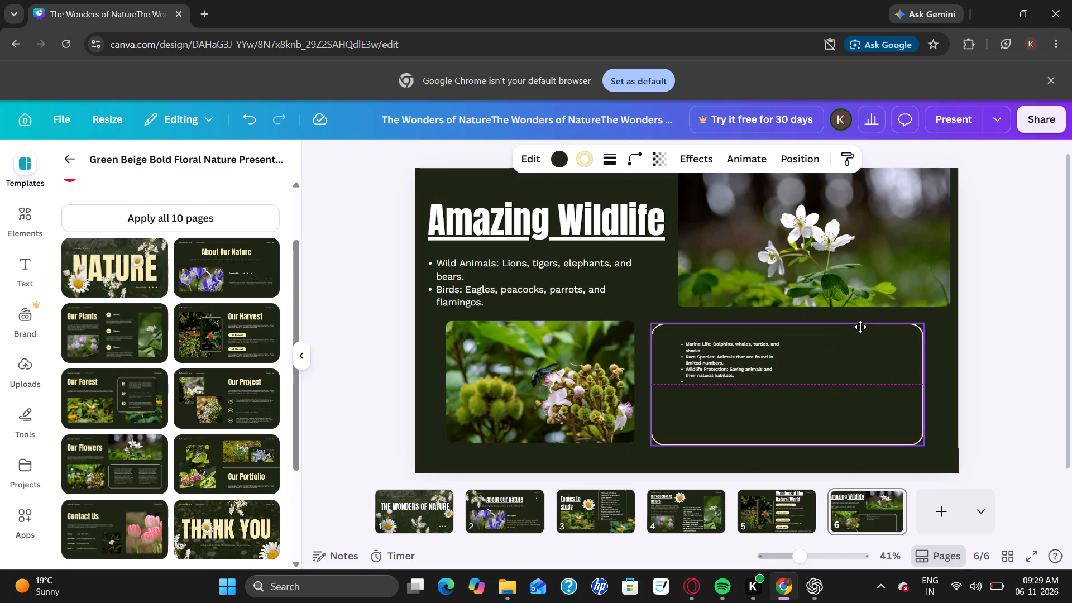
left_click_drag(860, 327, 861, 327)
Scale the "Marine Life" bullet text up to about font size 27.6 so it fills the rounded frame.
left_click(759, 352)
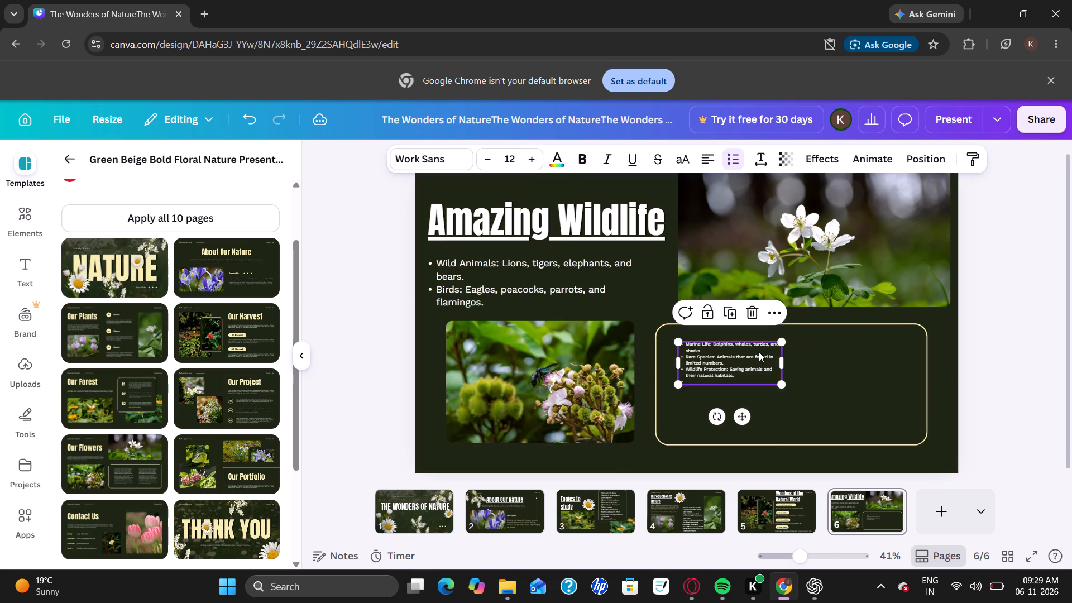
left_click(780, 361)
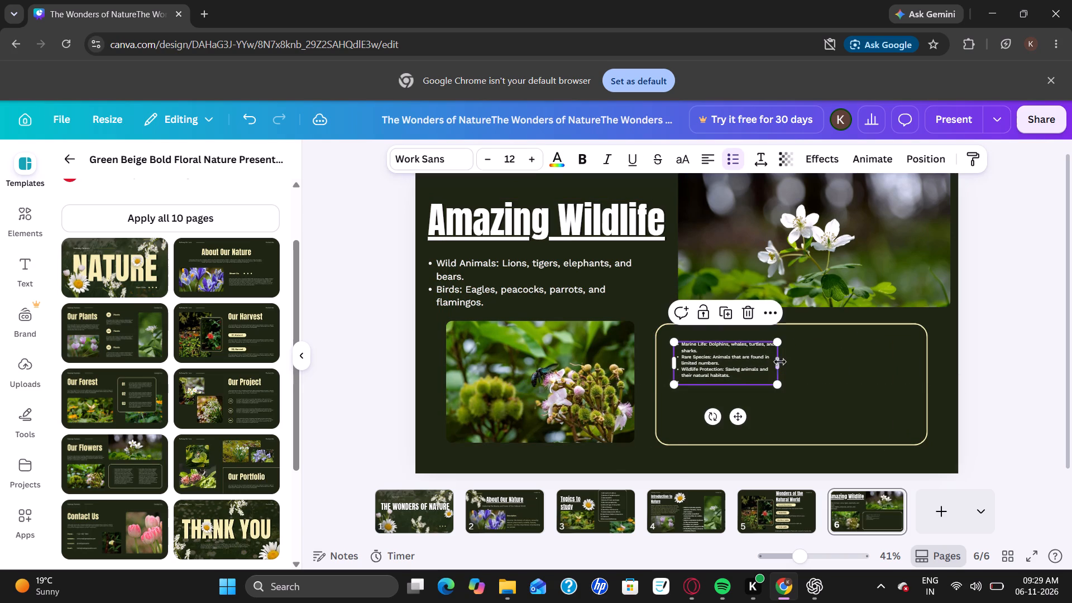
left_click(783, 385)
left_click_drag(783, 385, 925, 424)
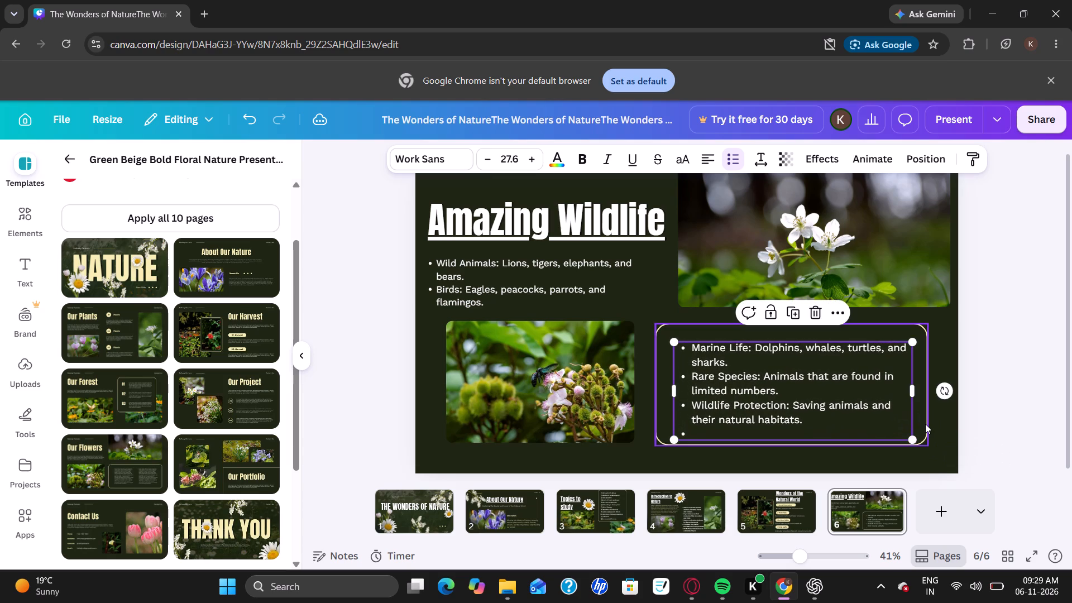
Remove the empty bullet and blank line below the "Wildlife Protection" point.
double_click(808, 430)
key("backslash")
key("BackSpace")
key("BackSpace")
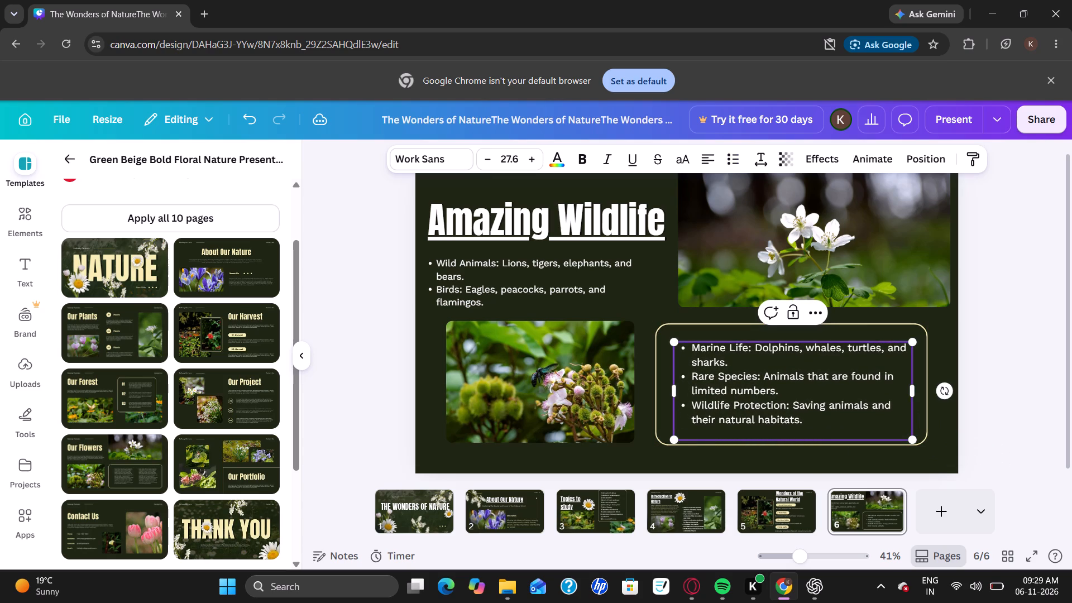
left_click(789, 429)
key("BackSpace")
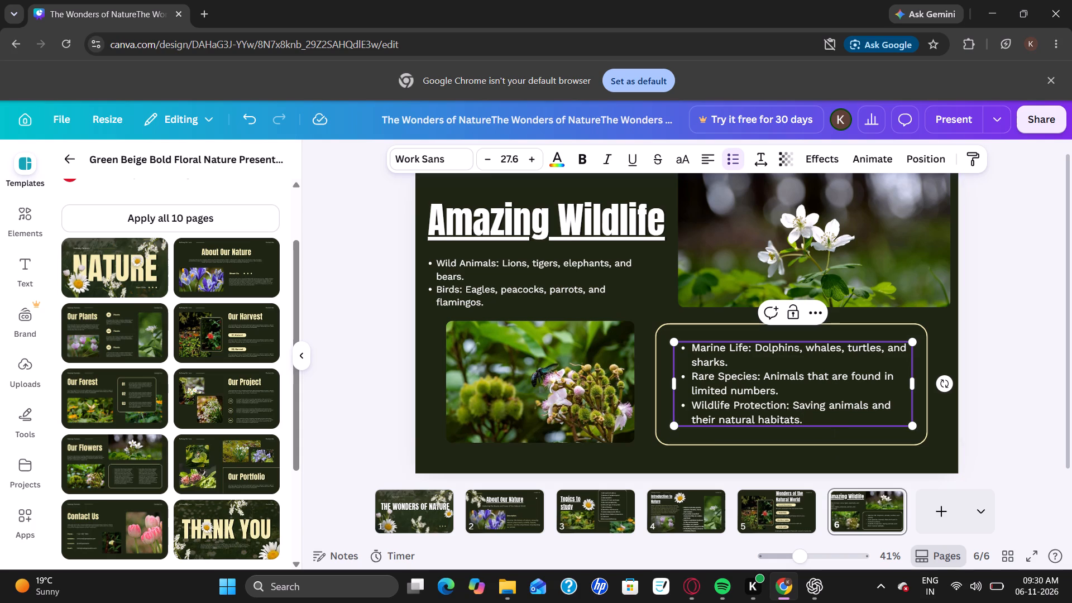
Change the text colour of both bullet lists on slide 6 to the pale cream yellow from the design's text colours.
left_click(527, 280)
left_click(549, 160)
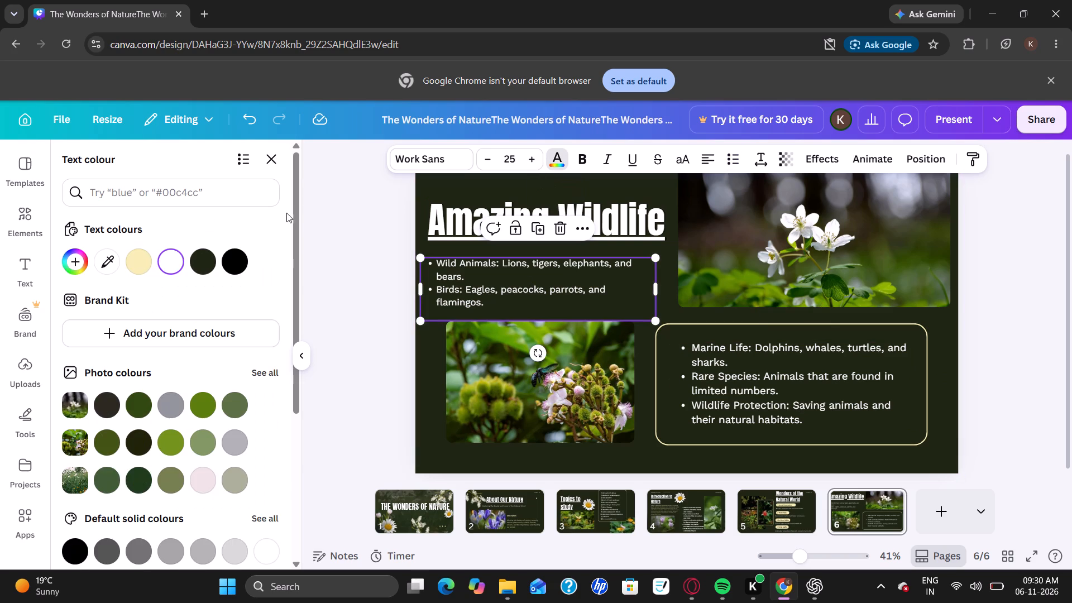
left_click(149, 259)
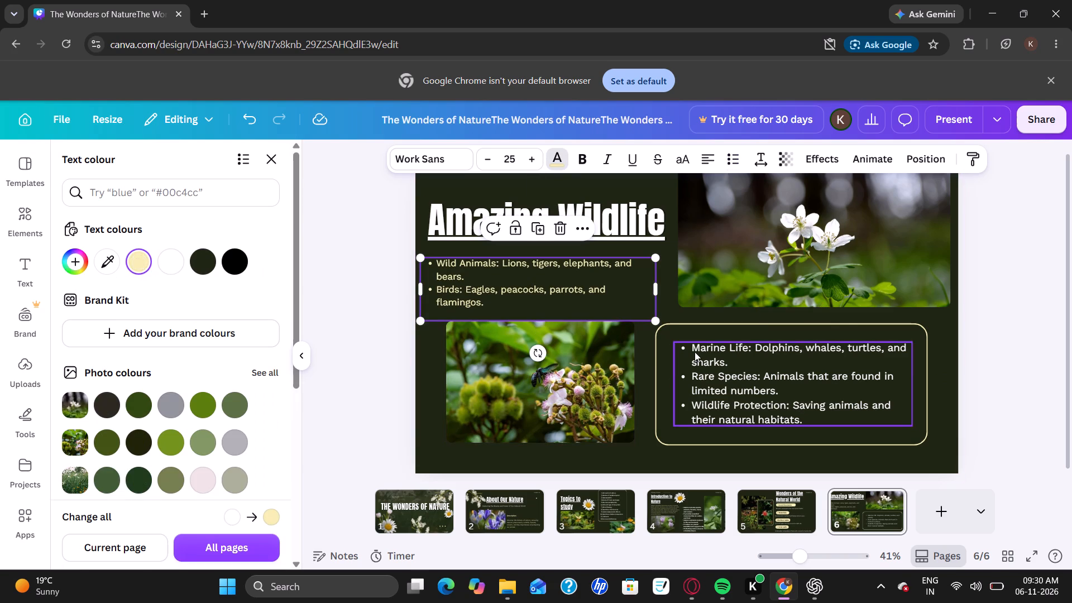
left_click(697, 352)
left_click(143, 266)
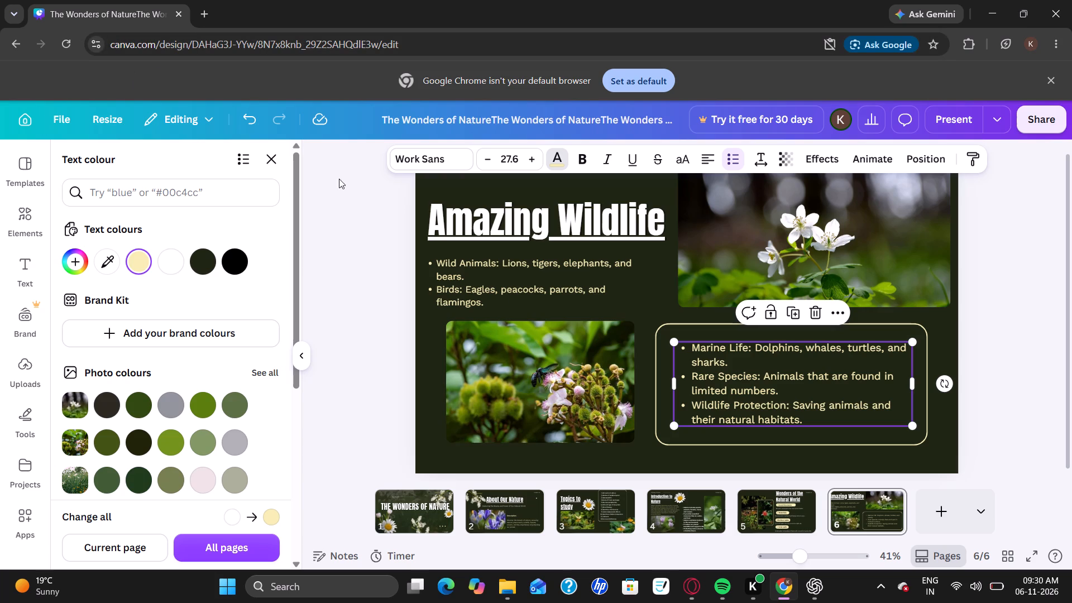
Scale the "Wild Animals" and "Birds" bullet text up to about font size 27.4.
left_click(728, 387)
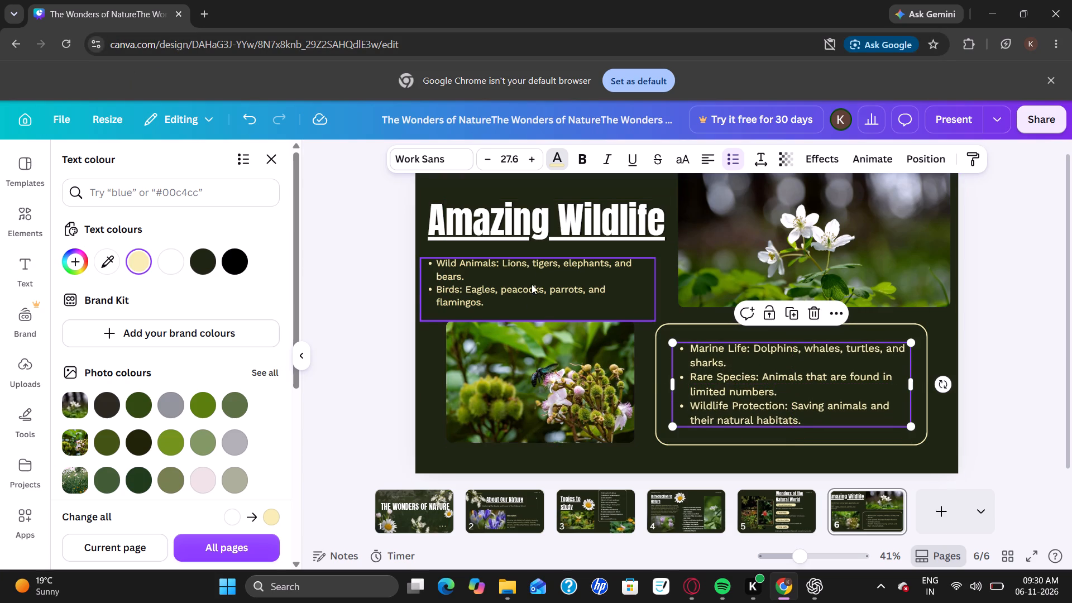
left_click(540, 271)
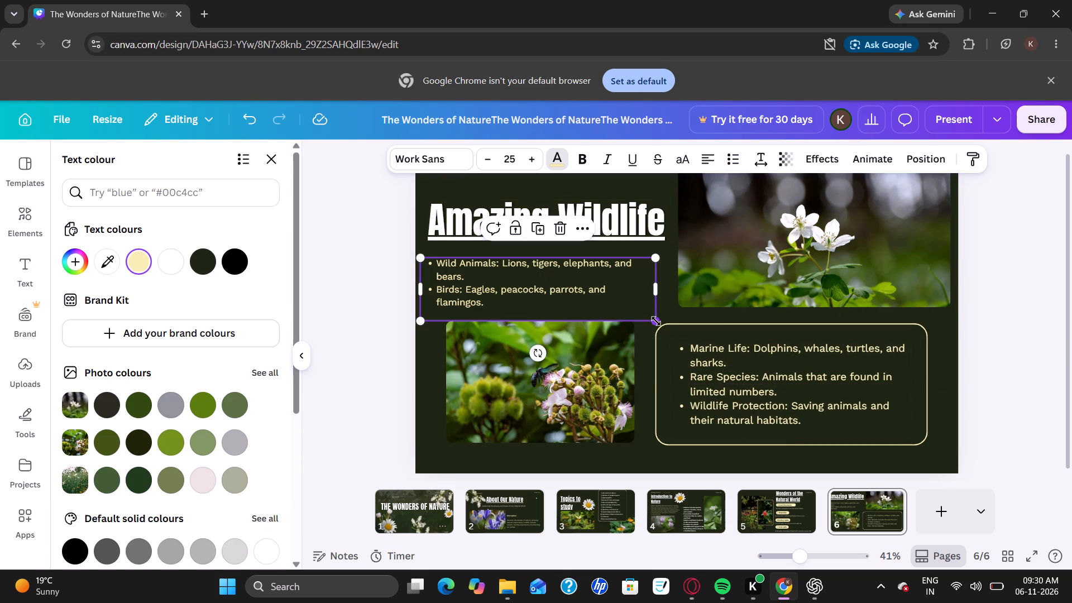
left_click_drag(656, 321, 682, 317)
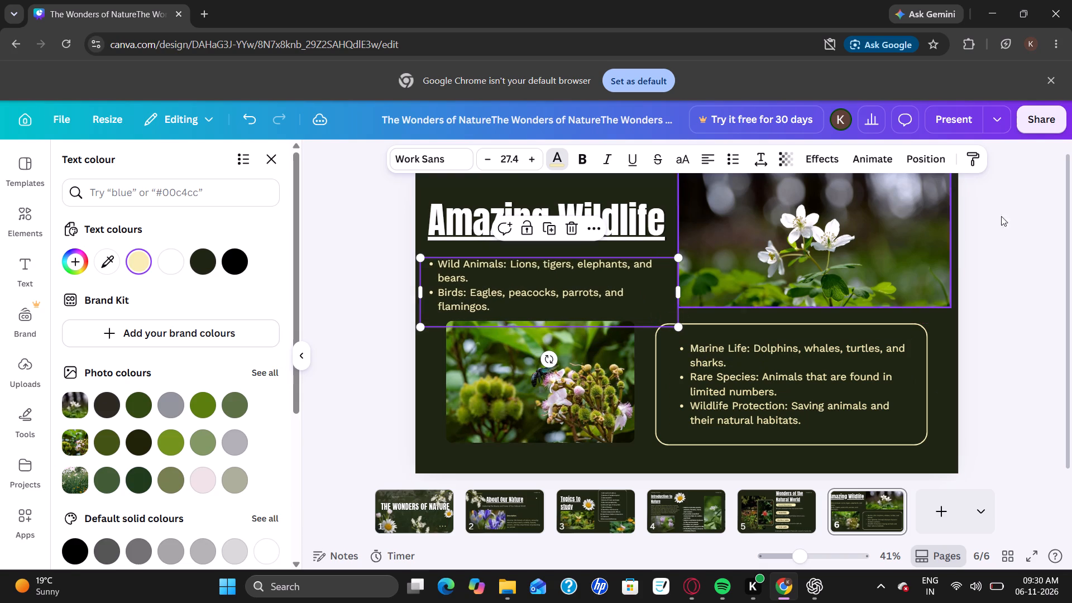
left_click(1038, 229)
left_click(1038, 229)
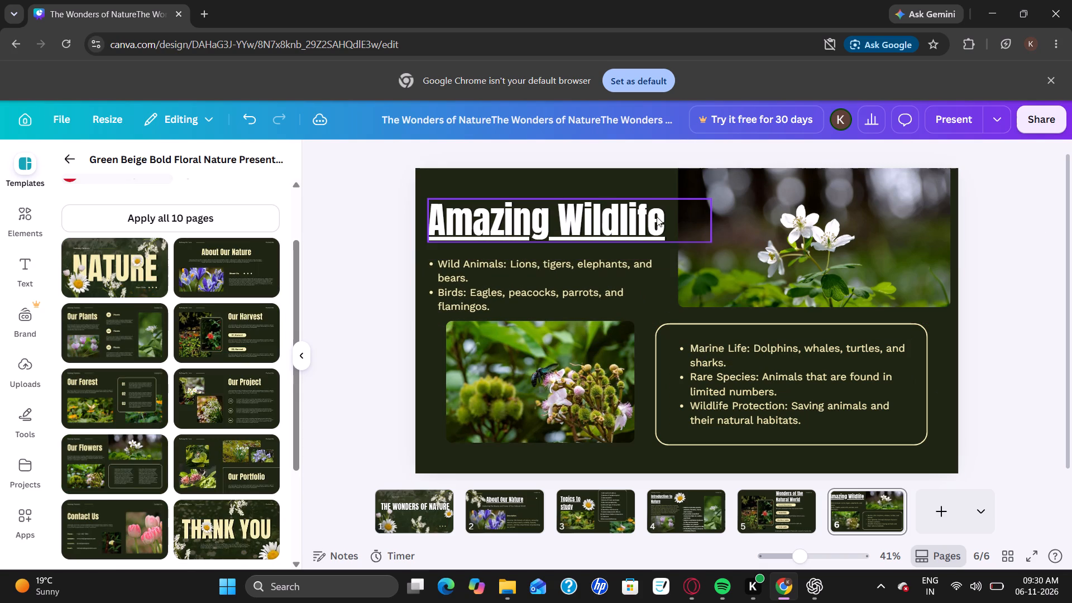
Move the "Amazing Wildlife" title slightly up, leaving more space above the "Wild Animals" bullets.
left_click_drag(645, 218, 643, 210)
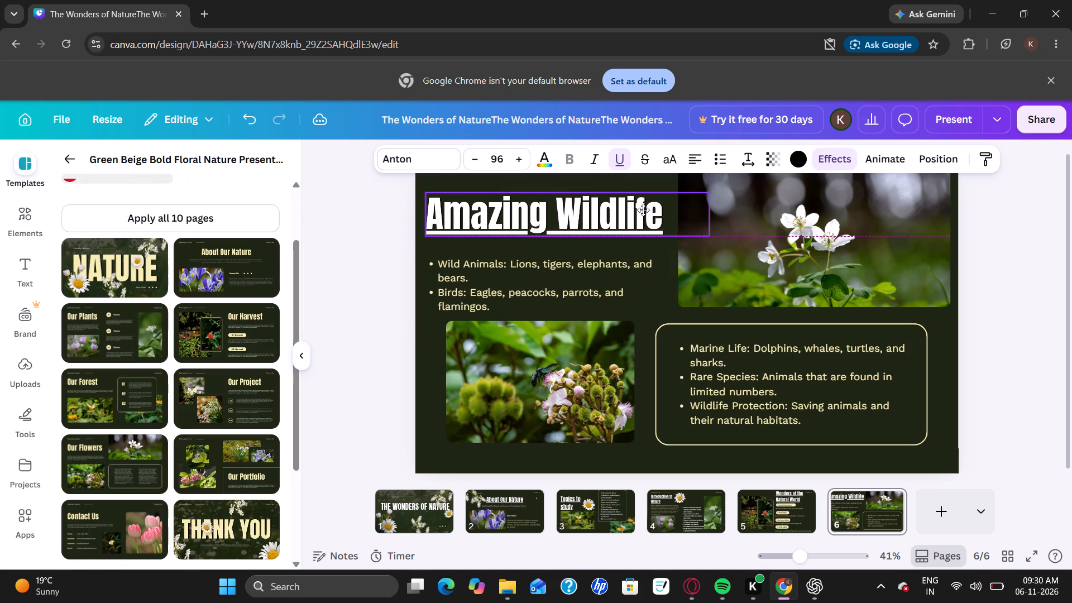
left_click_drag(643, 210, 643, 212)
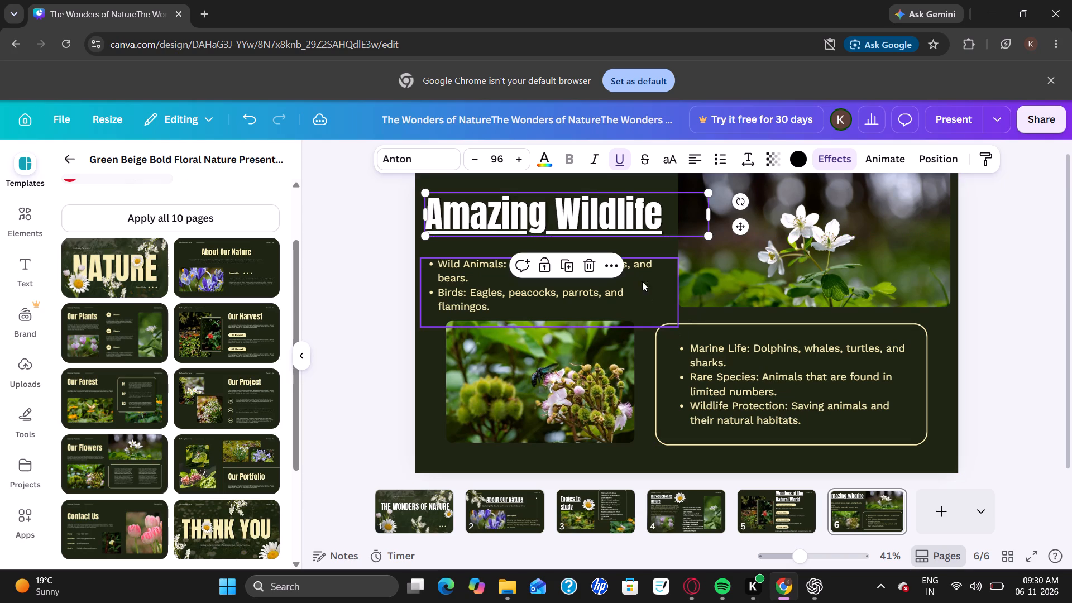
left_click(633, 277)
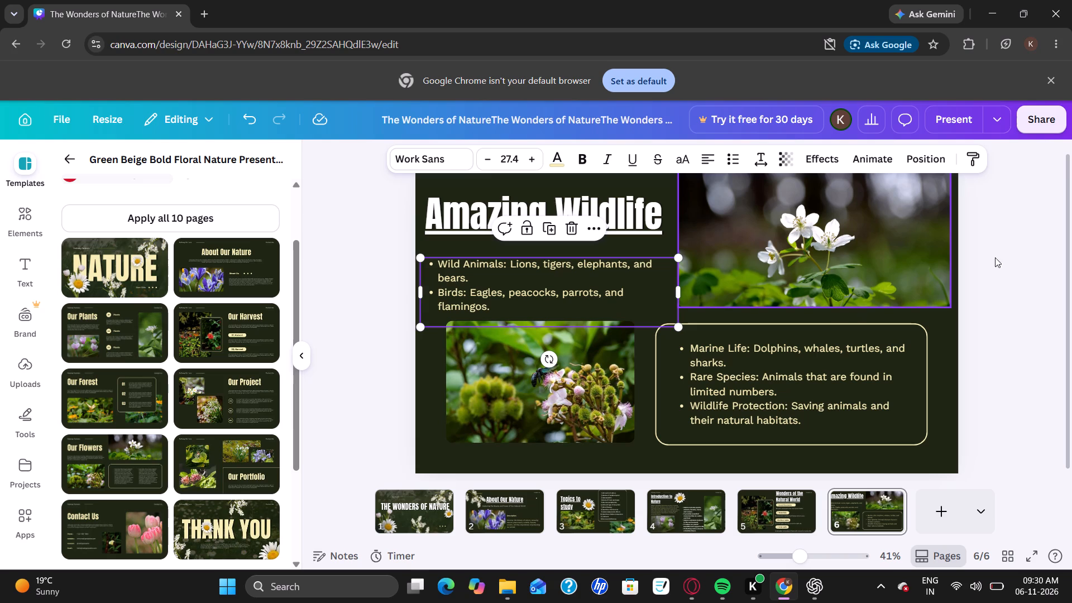
left_click(1013, 261)
Scale the "Marine Life" bullet text inside the rounded frame up to about font size 28.7.
left_click(866, 381)
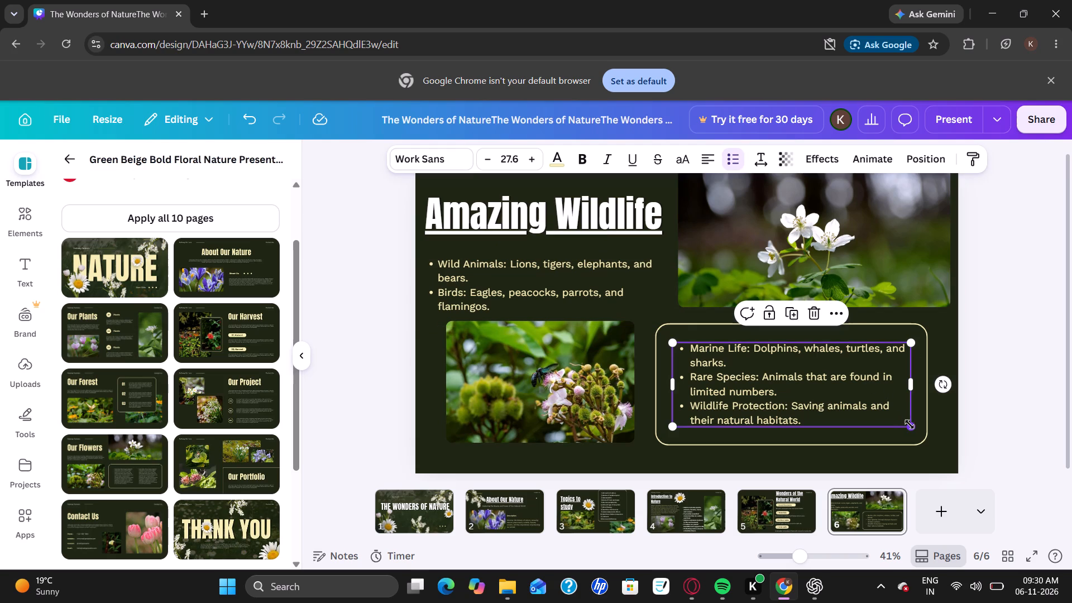
left_click_drag(911, 427, 916, 441)
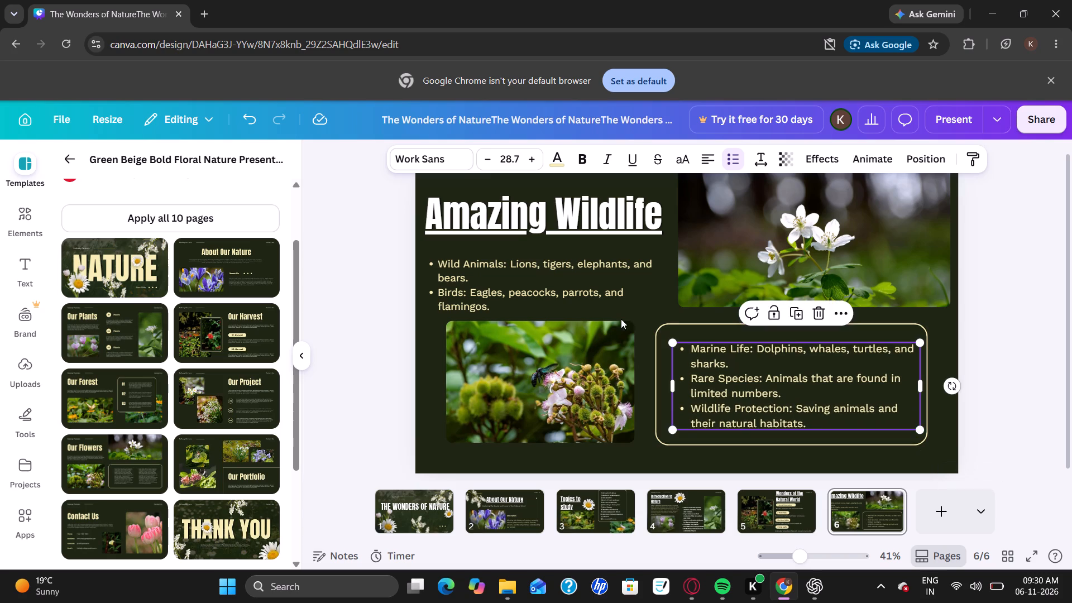
Scale the "Wild Animals" bullet text under the title up to about font size 28.4.
left_click(591, 300)
left_click_drag(671, 252, 686, 225)
left_click(623, 277)
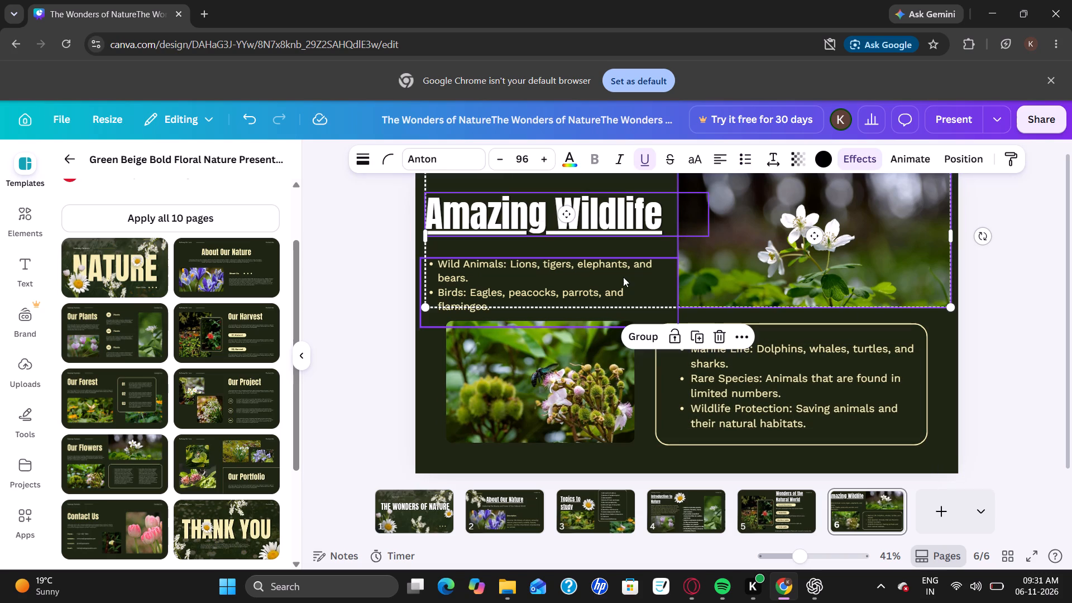
left_click_drag(678, 258, 682, 251)
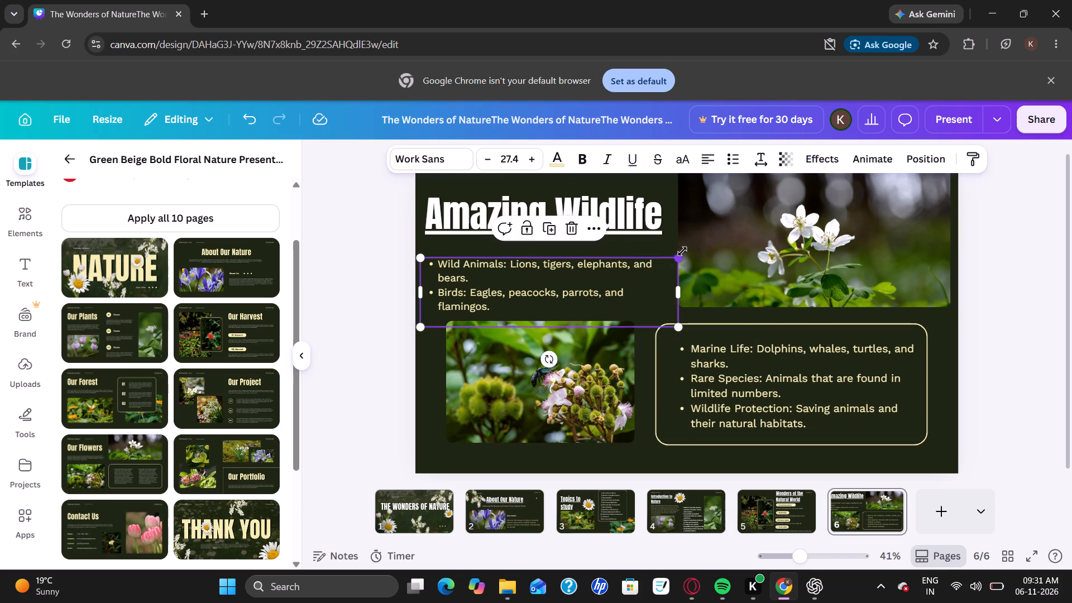
left_click_drag(682, 251, 687, 240)
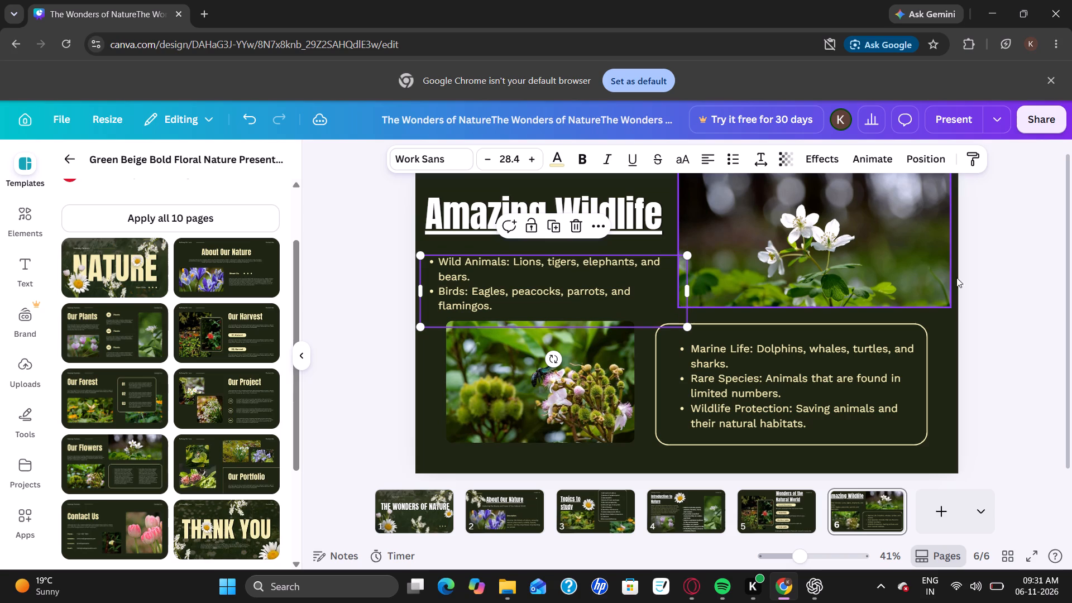
left_click(1008, 271)
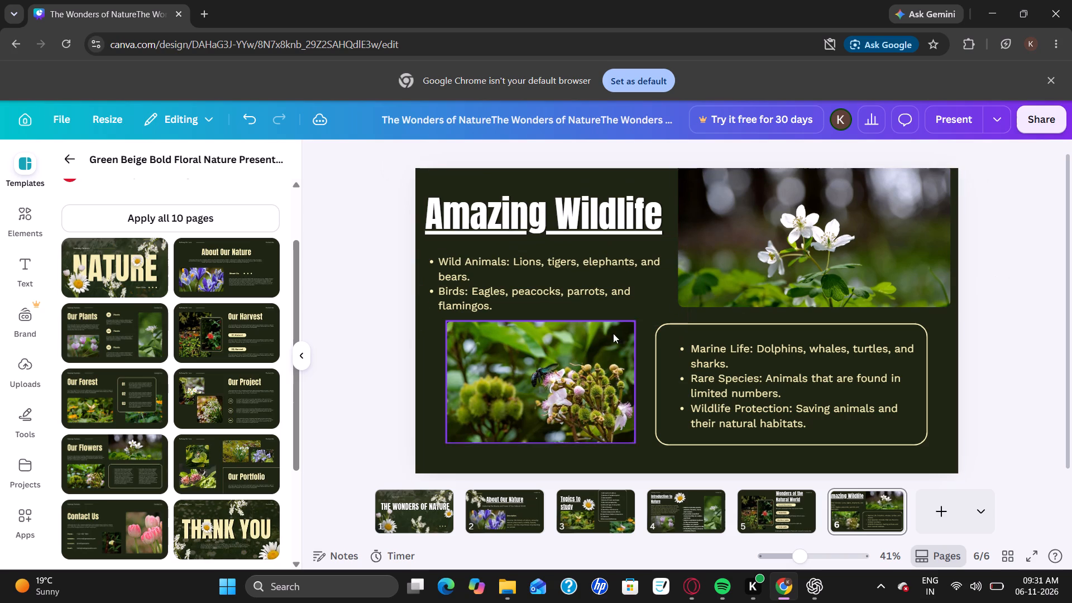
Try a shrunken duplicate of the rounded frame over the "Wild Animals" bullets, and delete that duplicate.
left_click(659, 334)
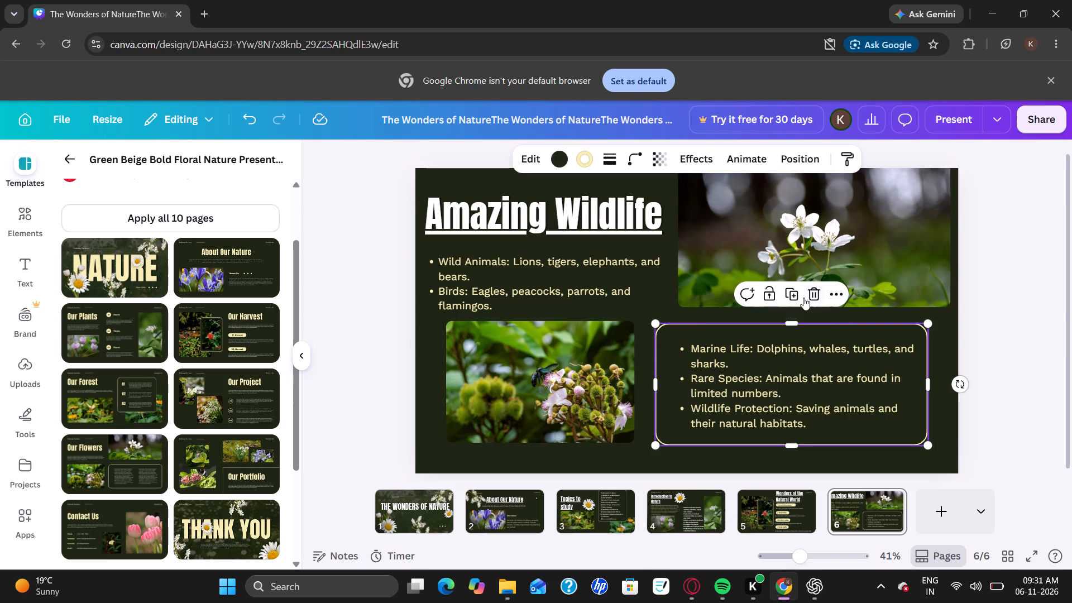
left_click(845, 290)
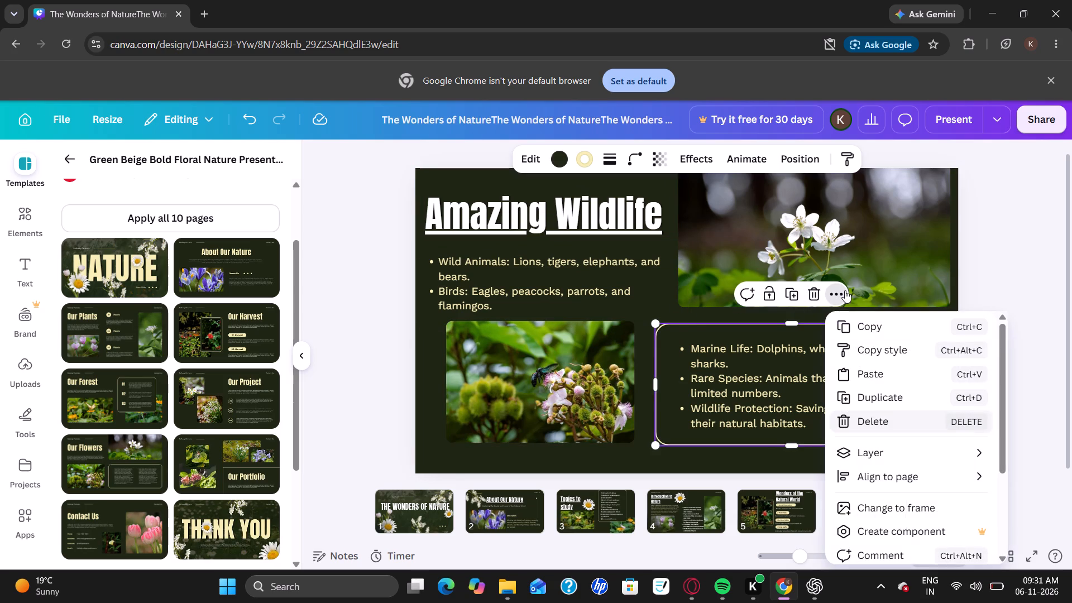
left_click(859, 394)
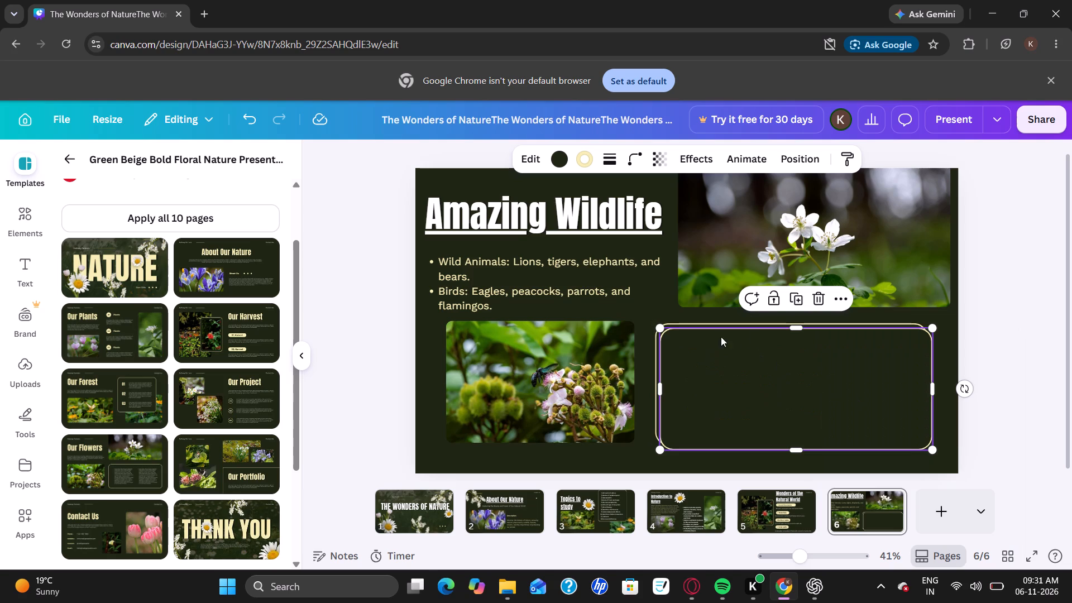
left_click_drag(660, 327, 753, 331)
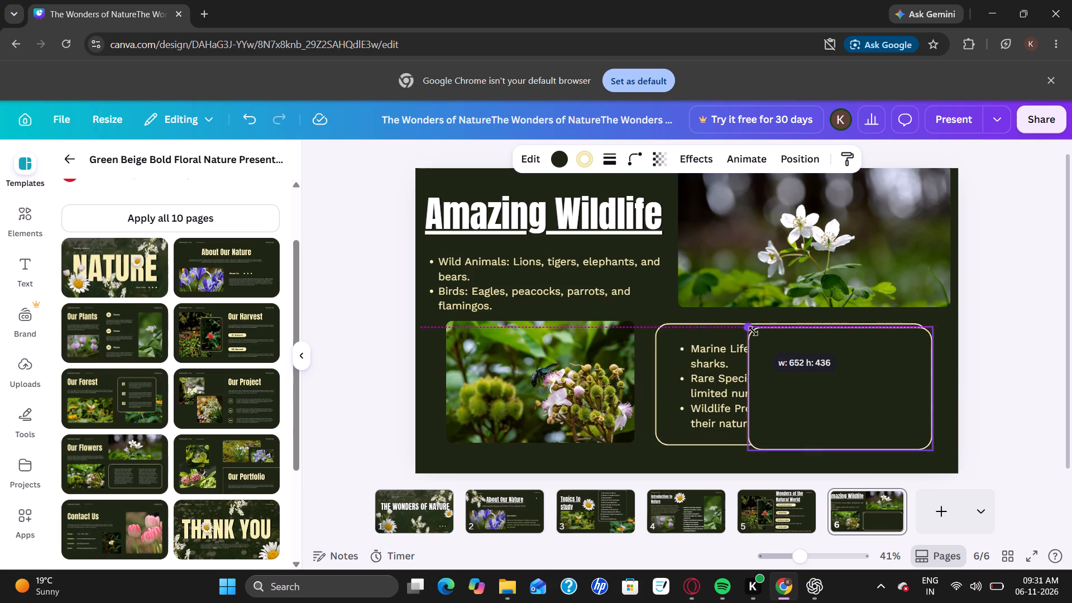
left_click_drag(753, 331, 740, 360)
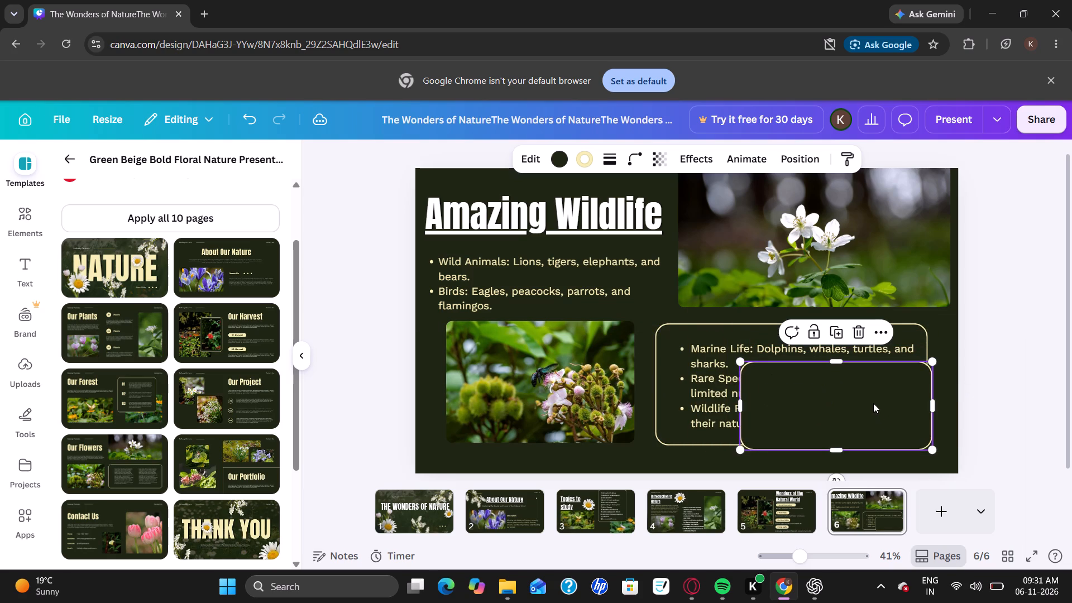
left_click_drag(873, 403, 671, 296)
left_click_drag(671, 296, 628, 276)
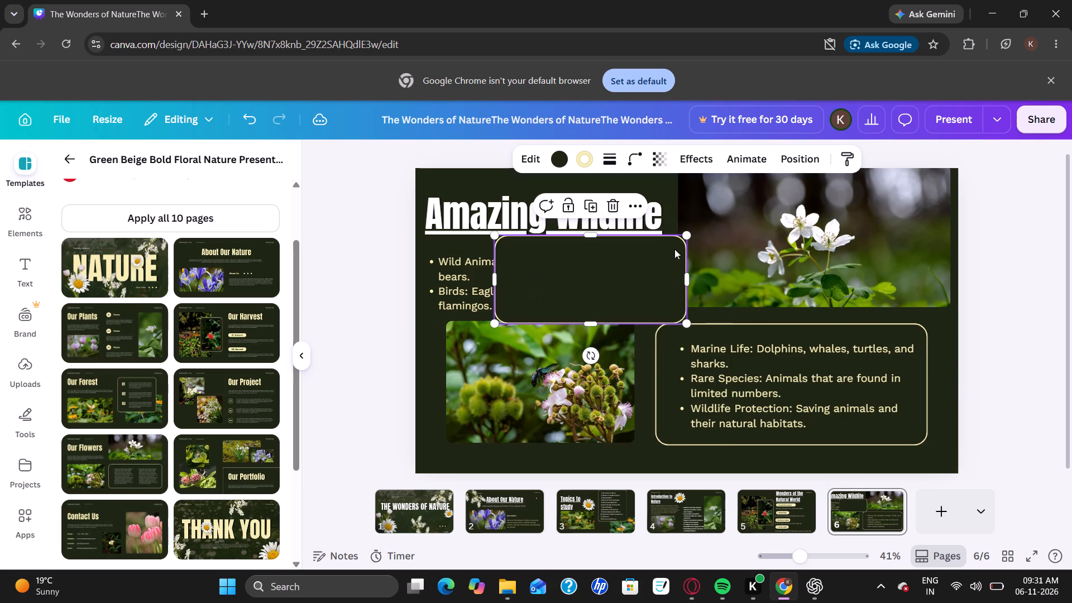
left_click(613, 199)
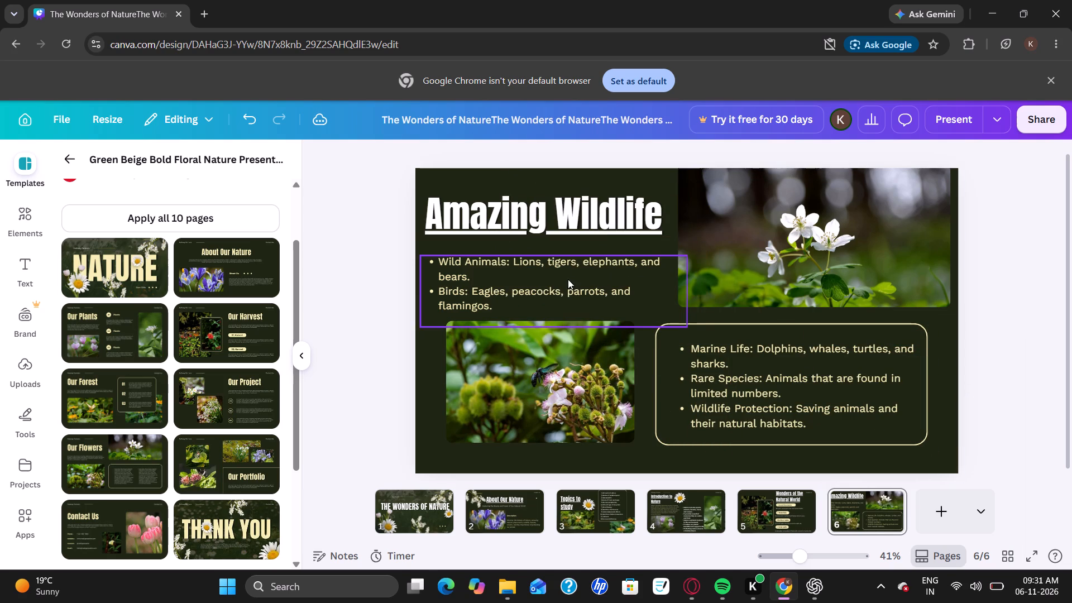
Enlarge the "Wild Animals" bullet text further so its first line reaches the edge of the white flower photo.
left_click(568, 280)
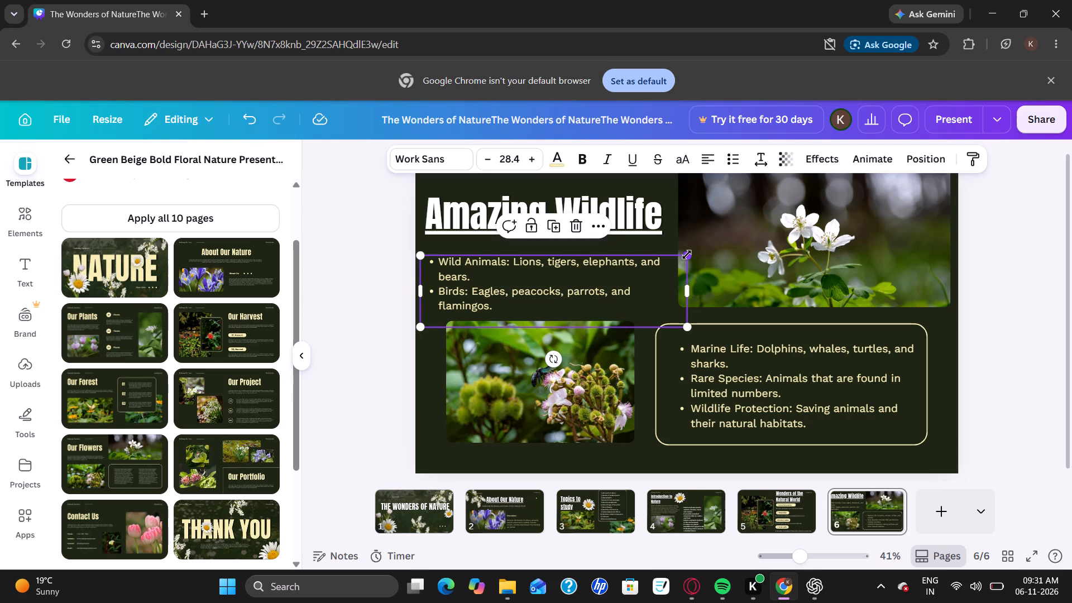
left_click_drag(687, 255, 700, 233)
Scale the "Marine Life" bullet text up to about font size 30.9 and centre it within the rounded frame.
left_click(813, 347)
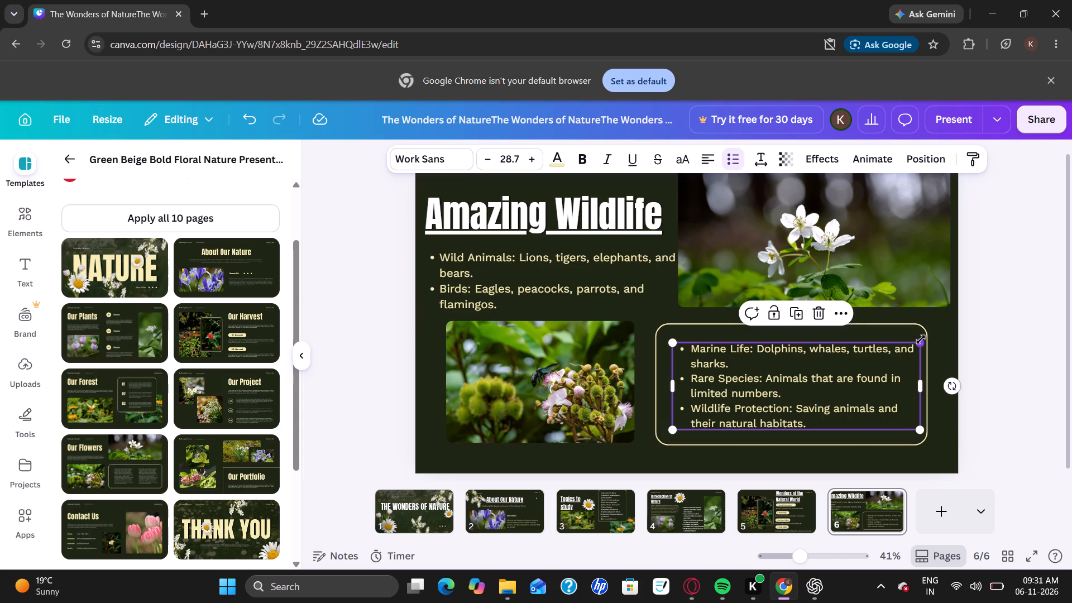
left_click_drag(921, 339, 930, 307)
left_click_drag(887, 367, 873, 367)
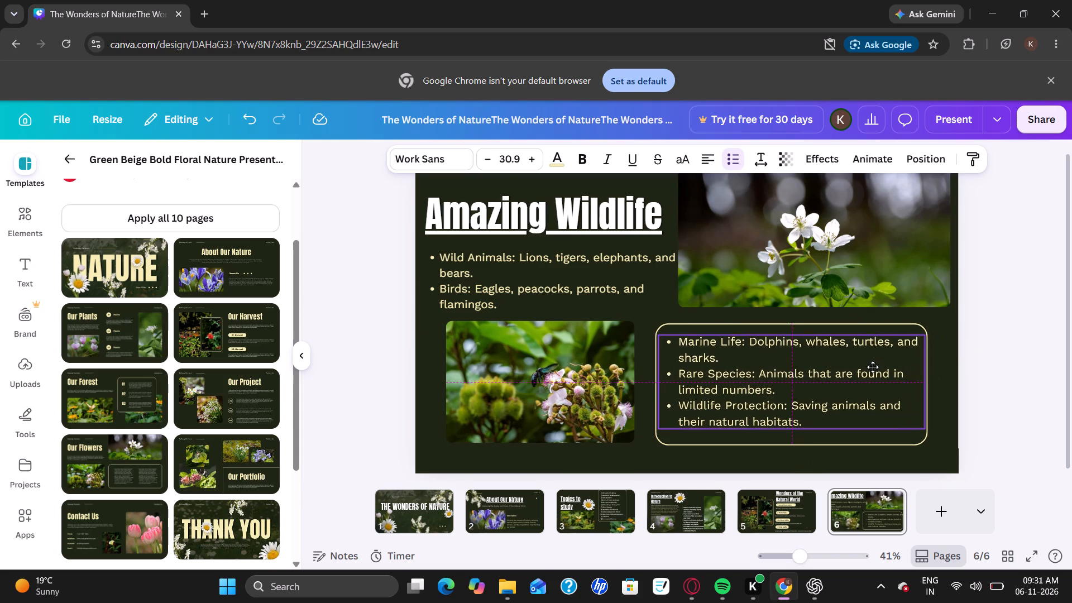
left_click_drag(873, 367, 879, 361)
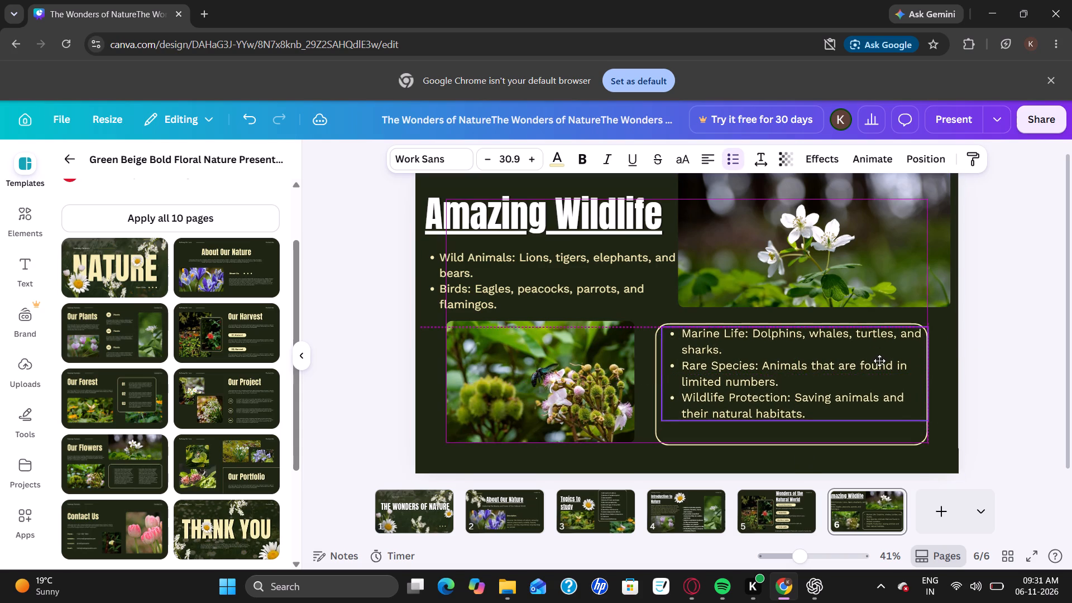
left_click_drag(879, 361, 873, 366)
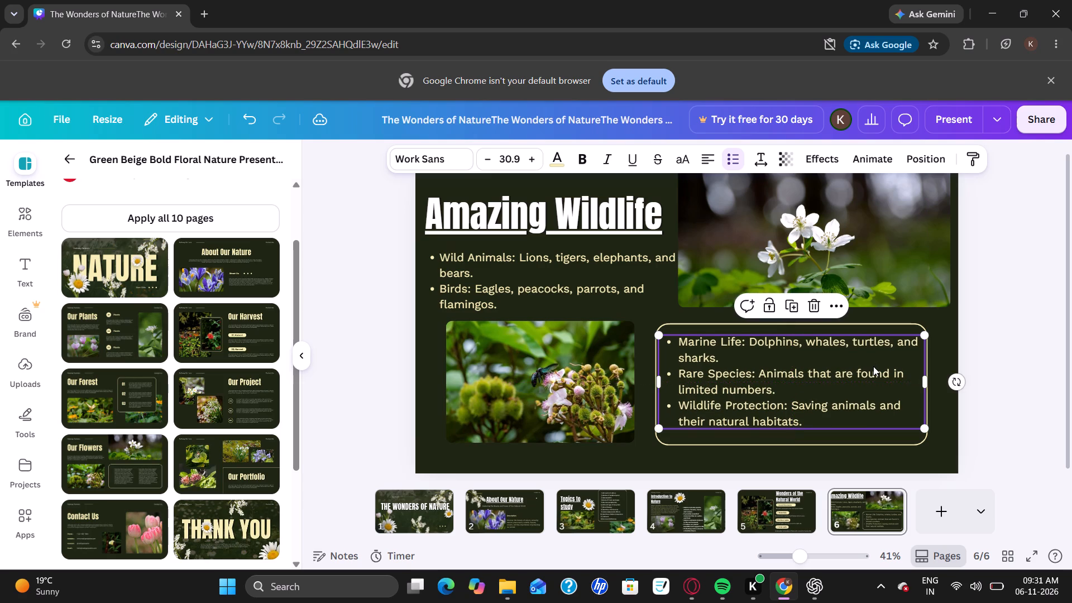
left_click(997, 311)
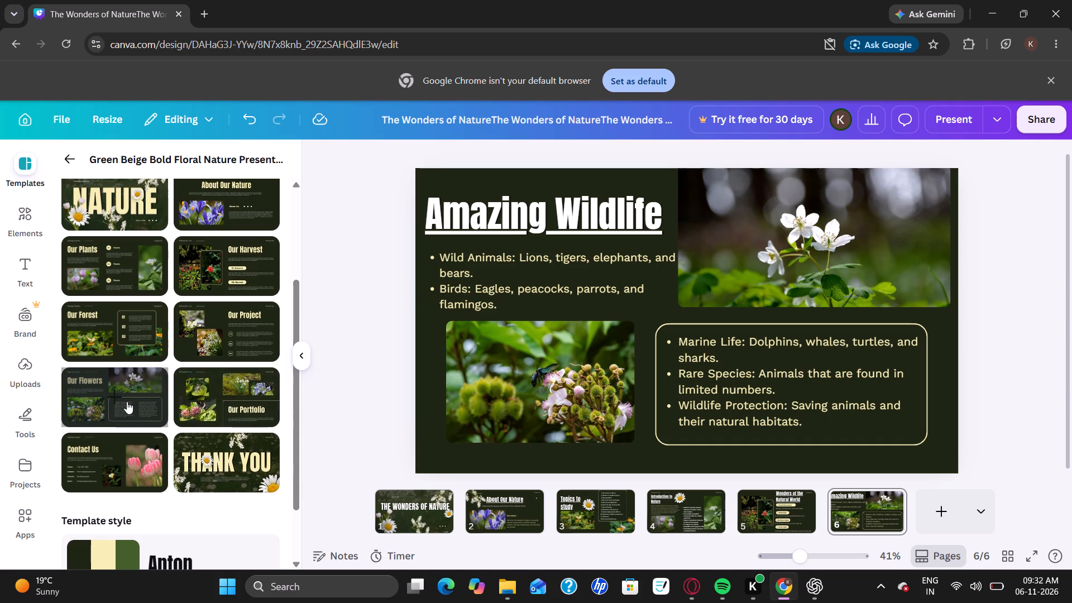
left_click(229, 389)
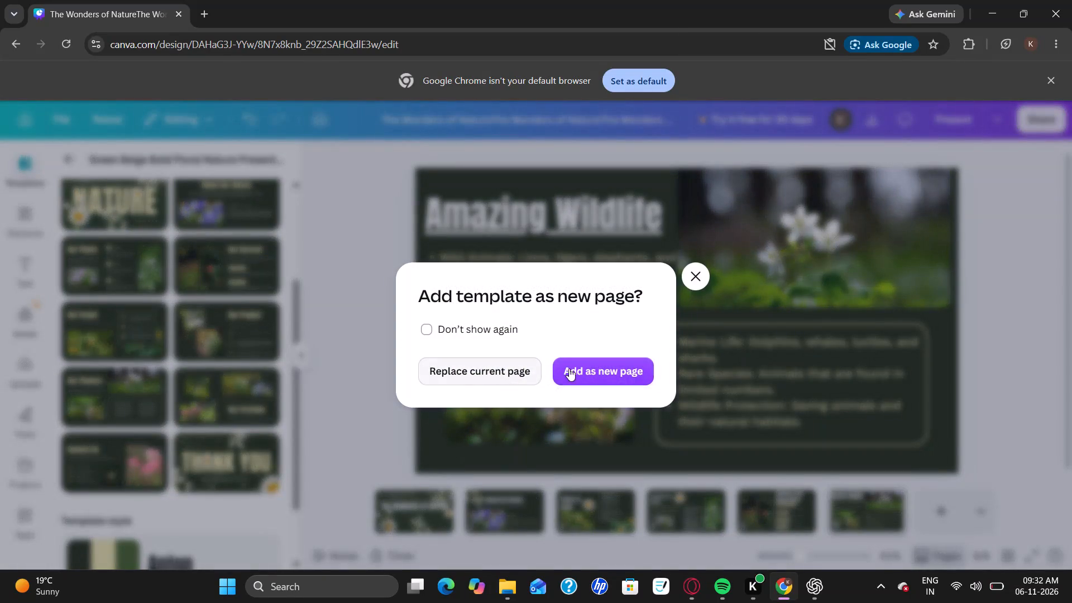
left_click(581, 371)
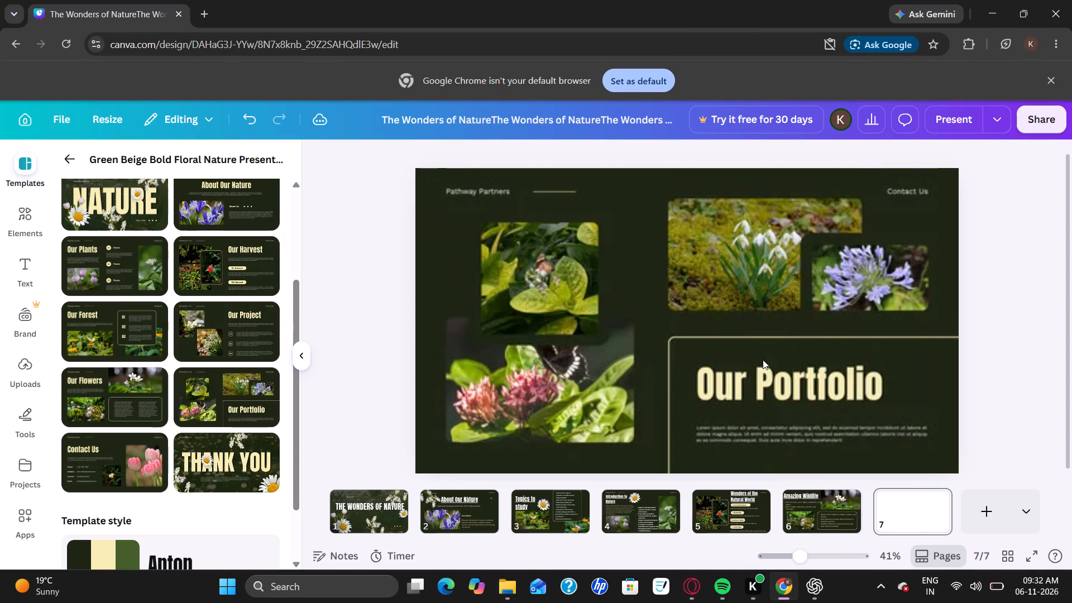
Replace the "Our Portfolio" heading on page 7 with the copied title "Beauty of Forests and Oceans".
left_click(752, 384)
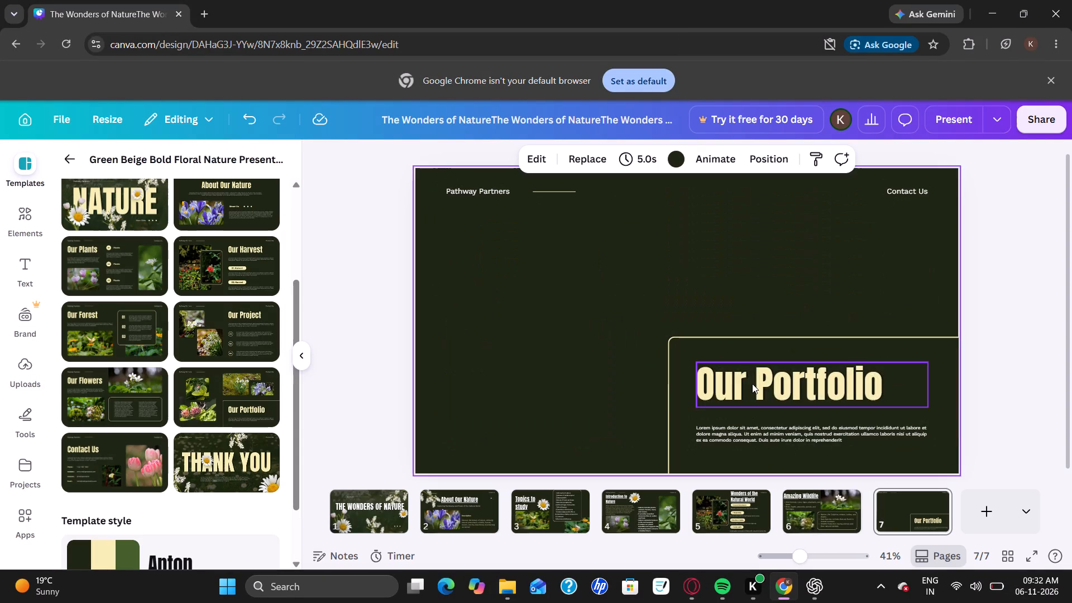
double_click(752, 384)
key("BackSpace")
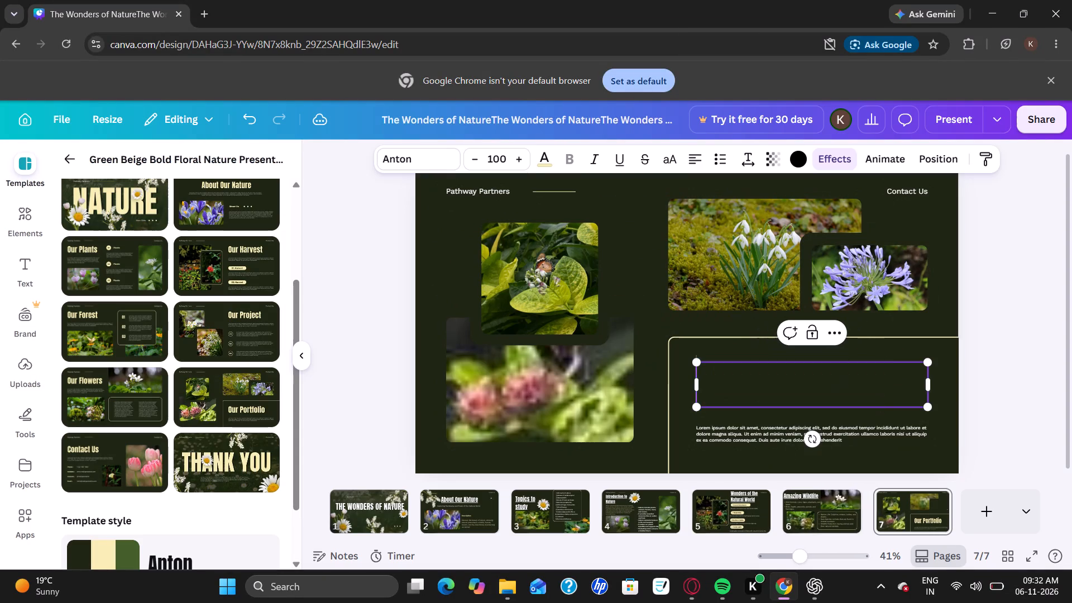
key("ctrl+v")
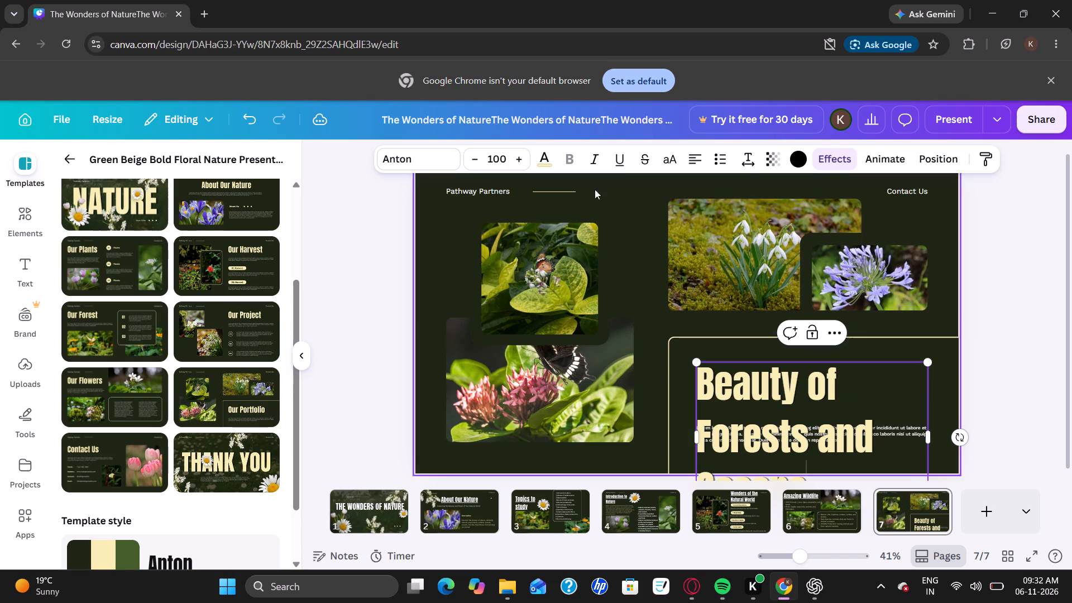
left_click(668, 260)
Reduce the "Beauty of Forests and Oceans" heading to font size 56 so it sits clear above the placeholder paragraph.
left_click(739, 399)
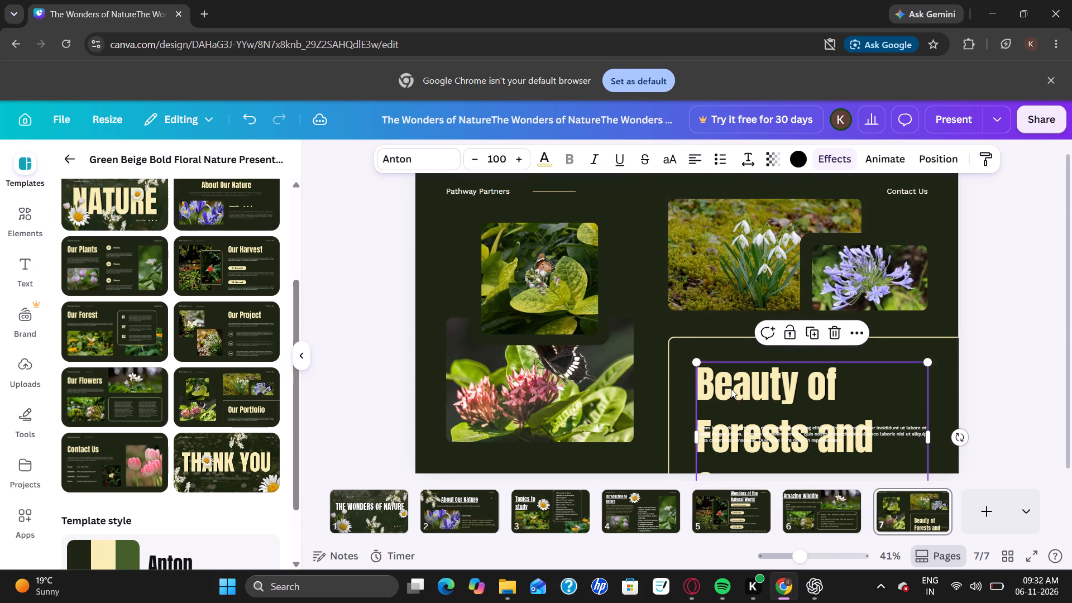
triple_click(484, 155)
left_click(484, 155)
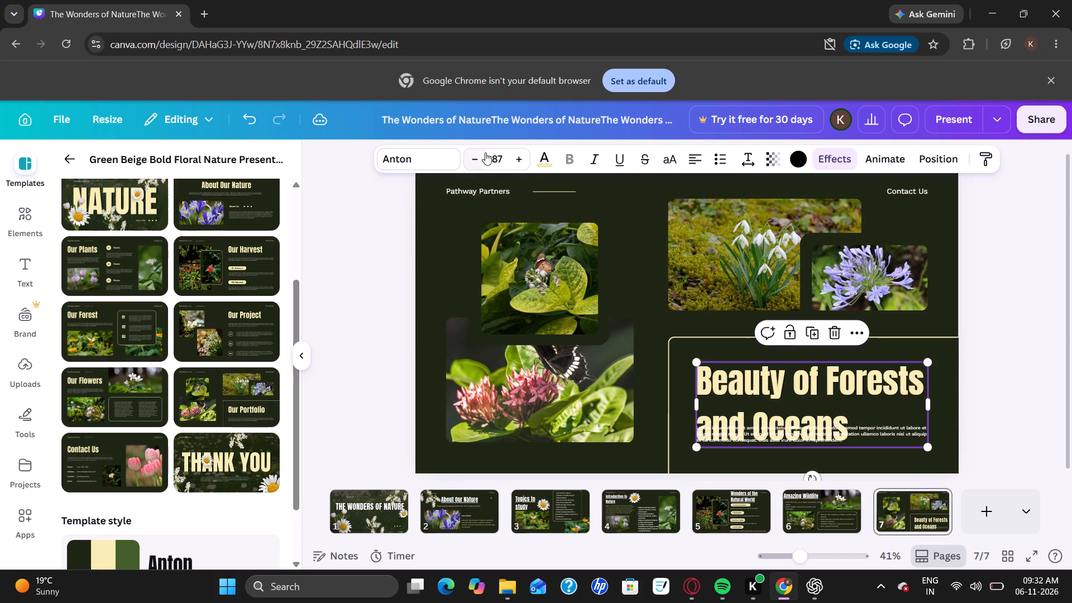
triple_click(467, 159)
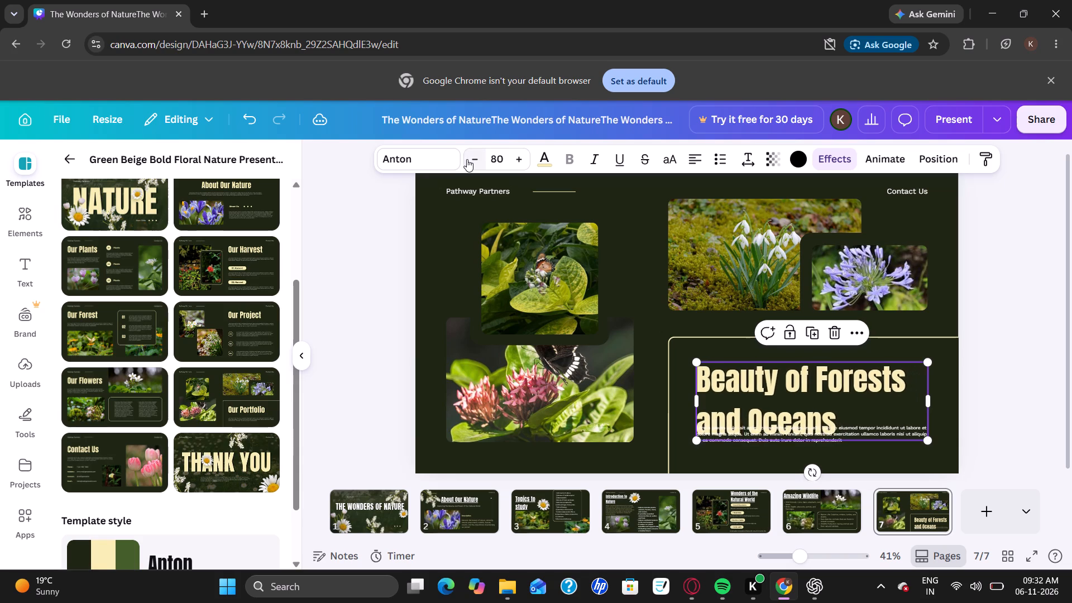
triple_click(467, 159)
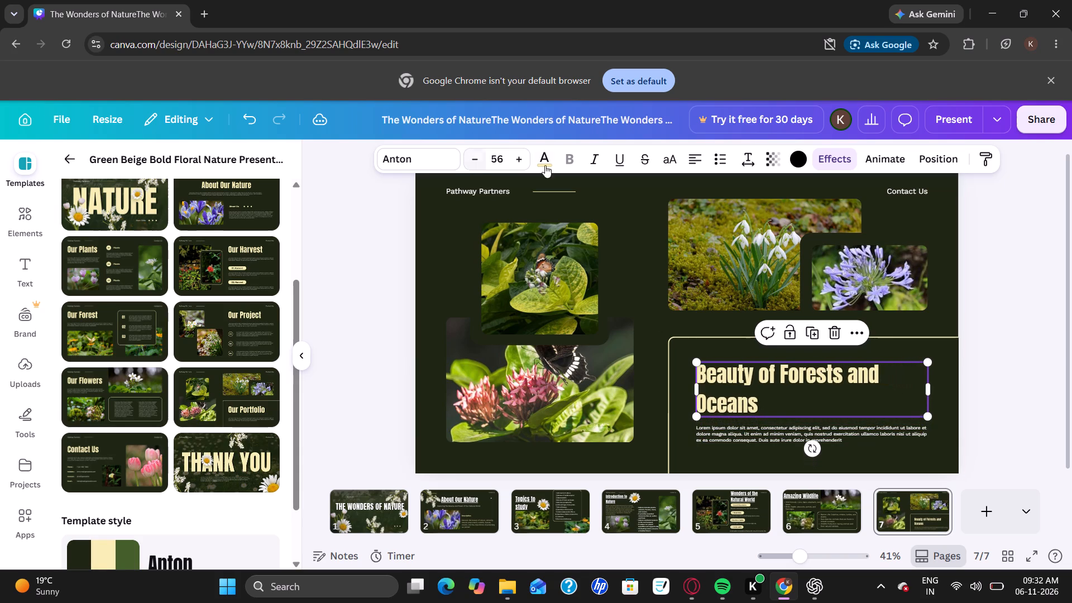
Move the snowdrop photo up, and shift the purple flower photo up and slightly left so their bottom edges align.
left_click_drag(727, 283, 725, 265)
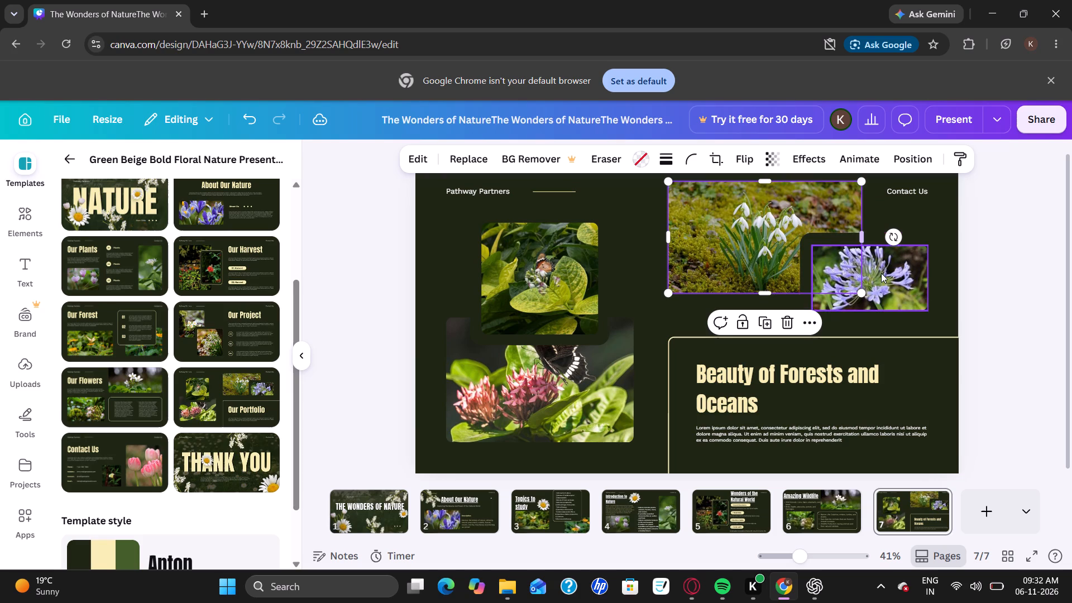
right_click_drag(881, 273, 882, 249)
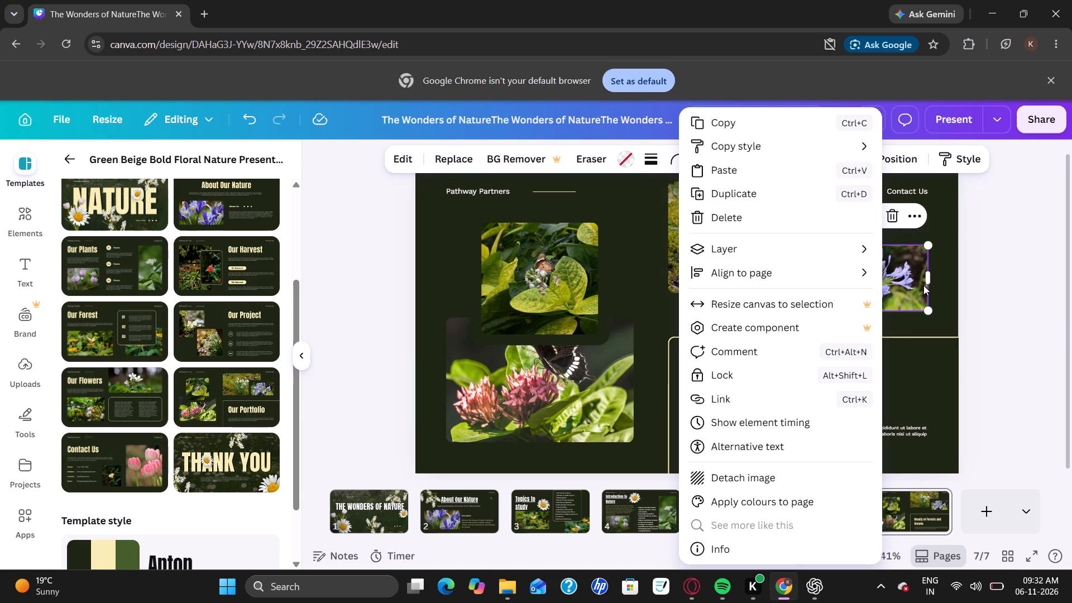
left_click(923, 285)
left_click_drag(900, 289, 896, 268)
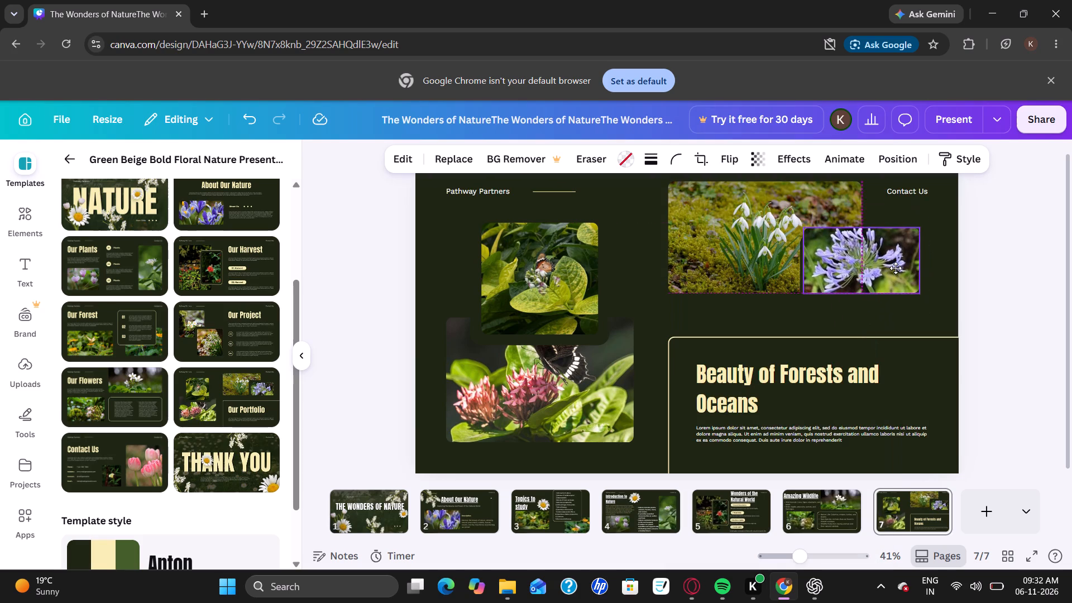
left_click_drag(896, 268, 891, 272)
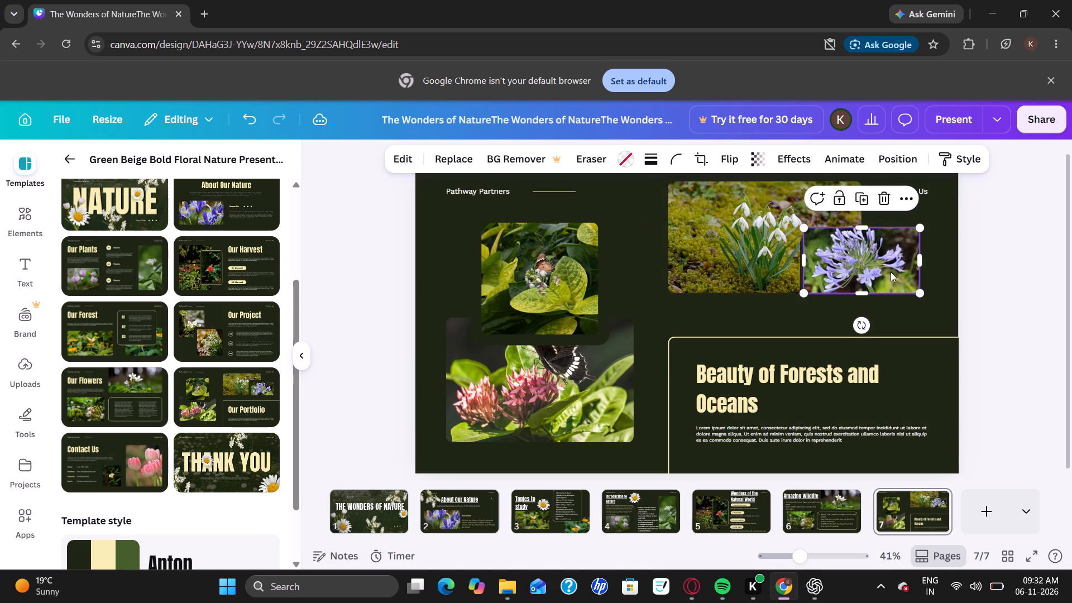
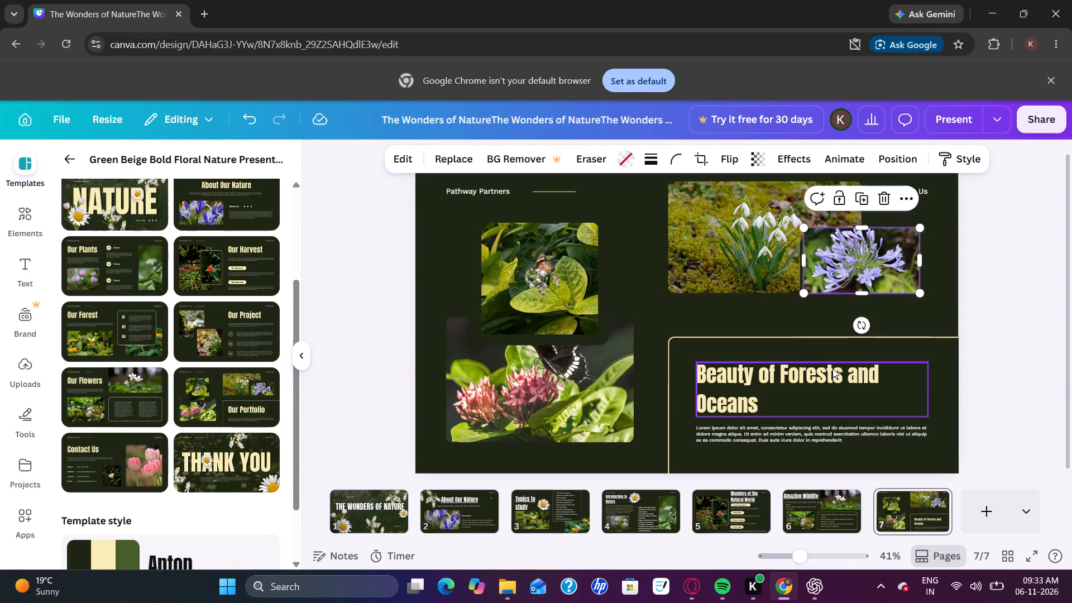
Enlarge slide 7's outlined frame down to the slide's bottom edge and outward toward the photos, with the heading in its upper-left corner.
left_click_drag(822, 341, 807, 308)
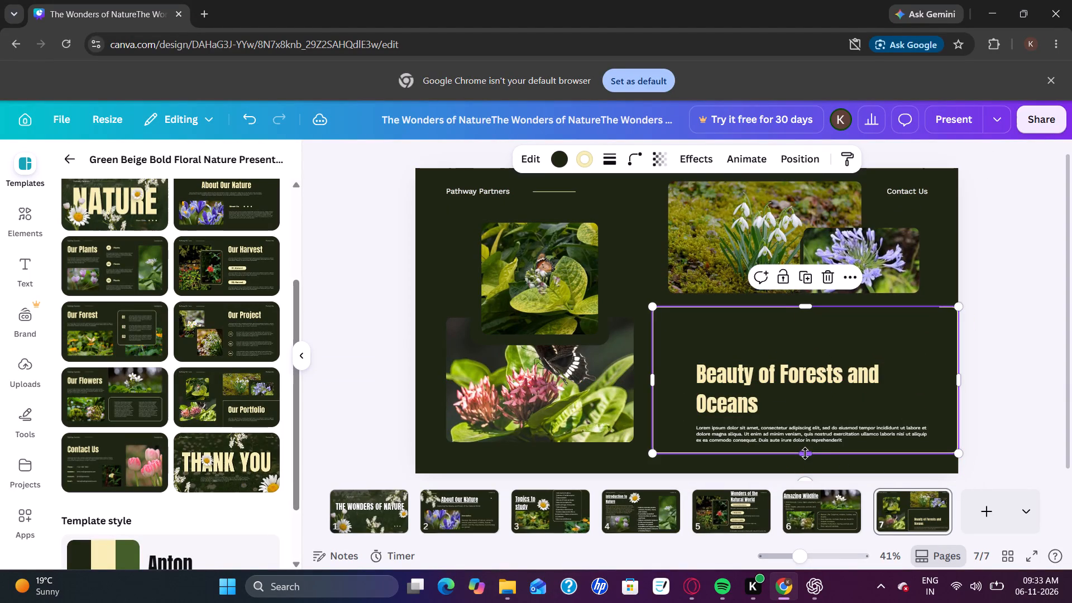
left_click_drag(805, 453, 798, 473)
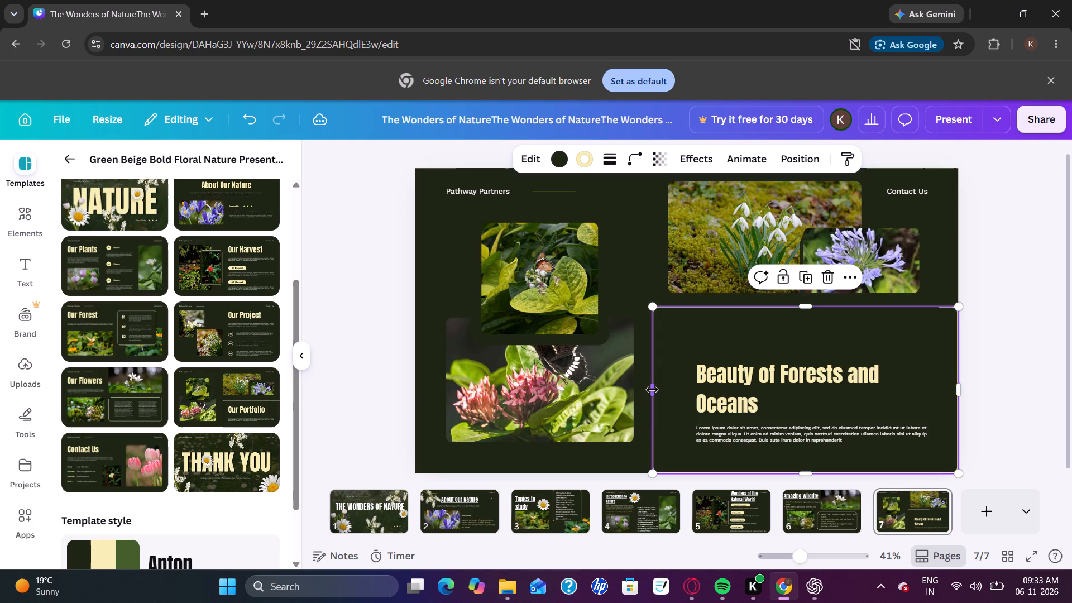
left_click_drag(653, 390, 633, 398)
left_click_drag(772, 384, 728, 341)
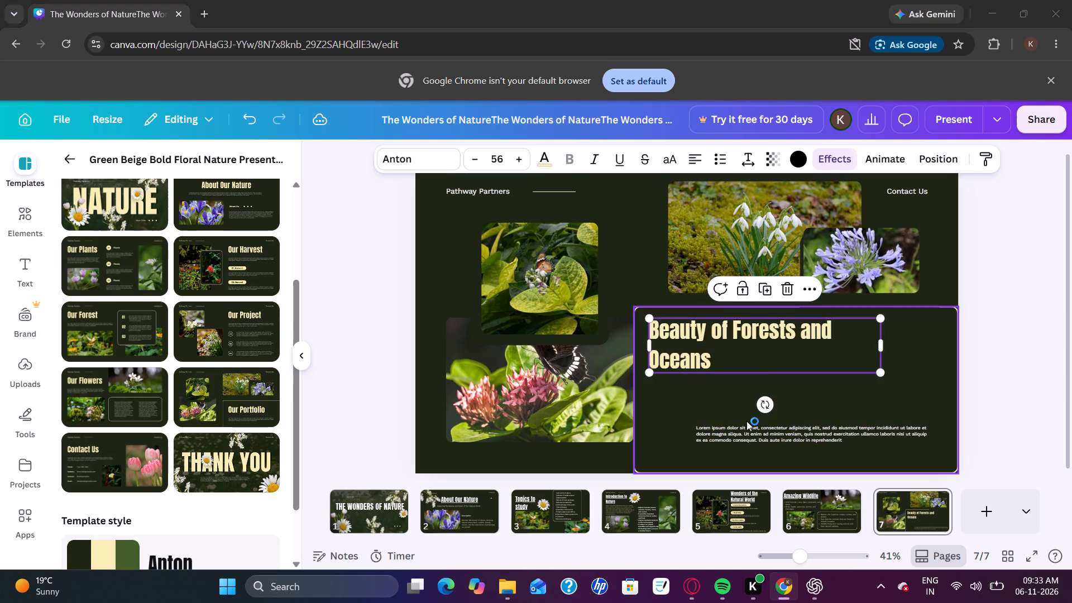
Replace slide 7's Lorem ipsum paragraph with the "Beauty of Forests and Oceans" bullet list copied from ChatGPT.
left_click_drag(746, 421, 746, 428)
double_click(746, 428)
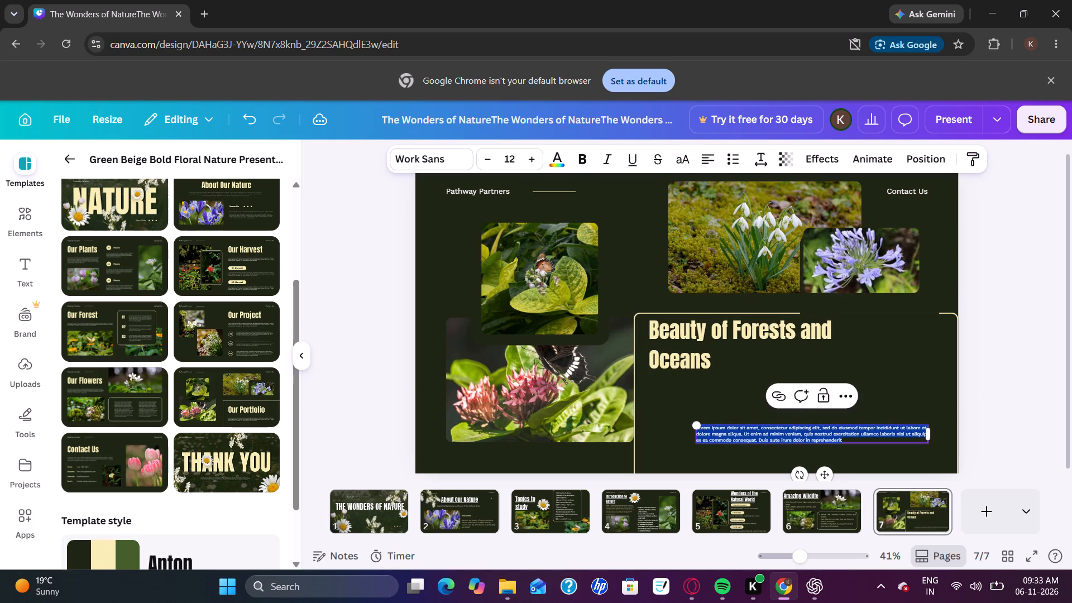
key("BackSpace")
left_click(808, 593)
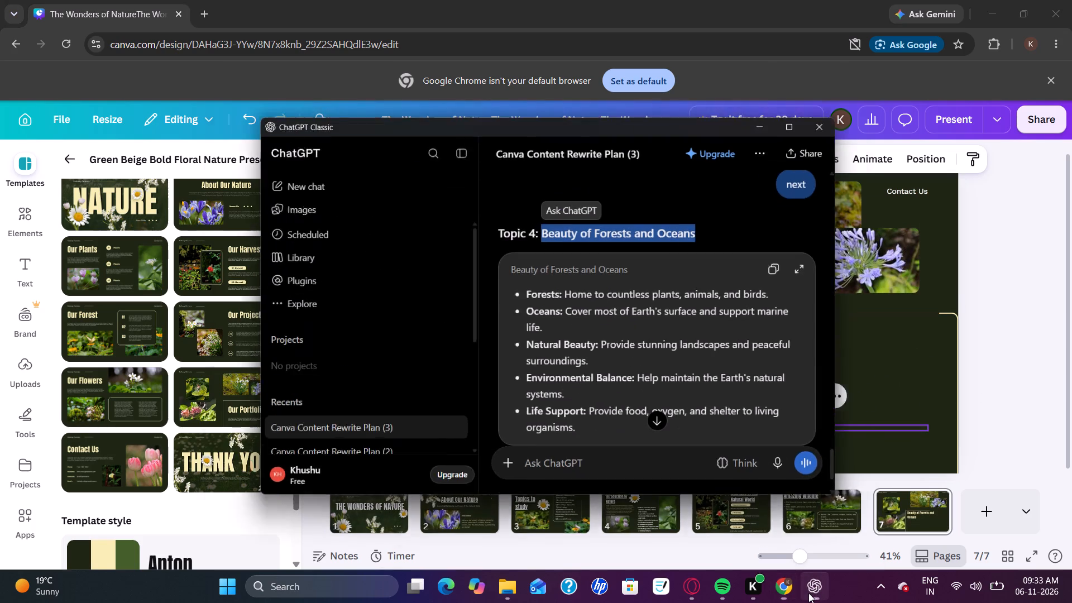
left_click(778, 236)
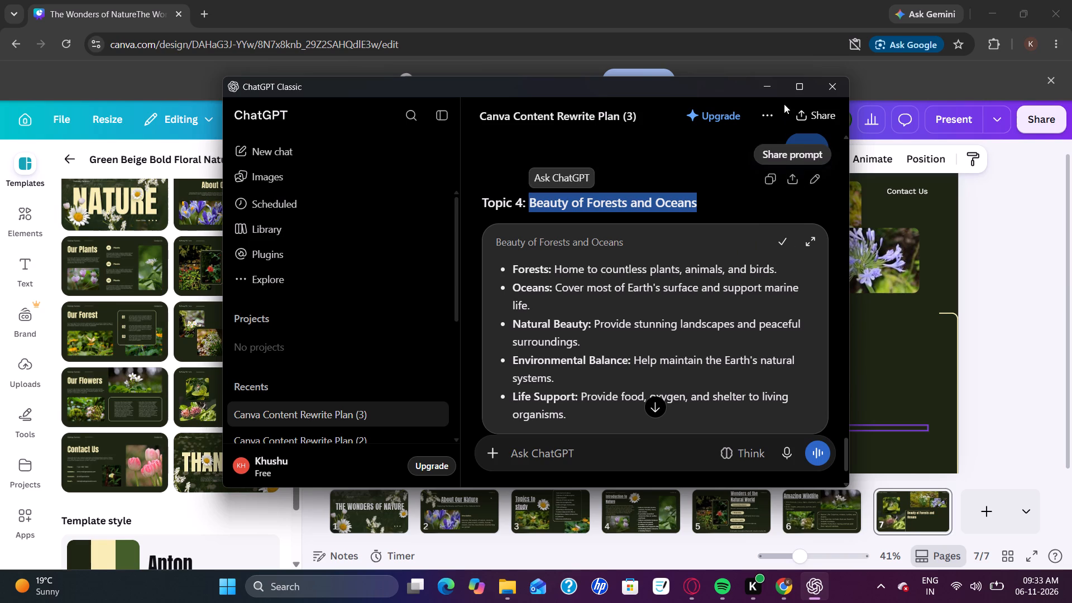
left_click(775, 94)
key("ctrl+v")
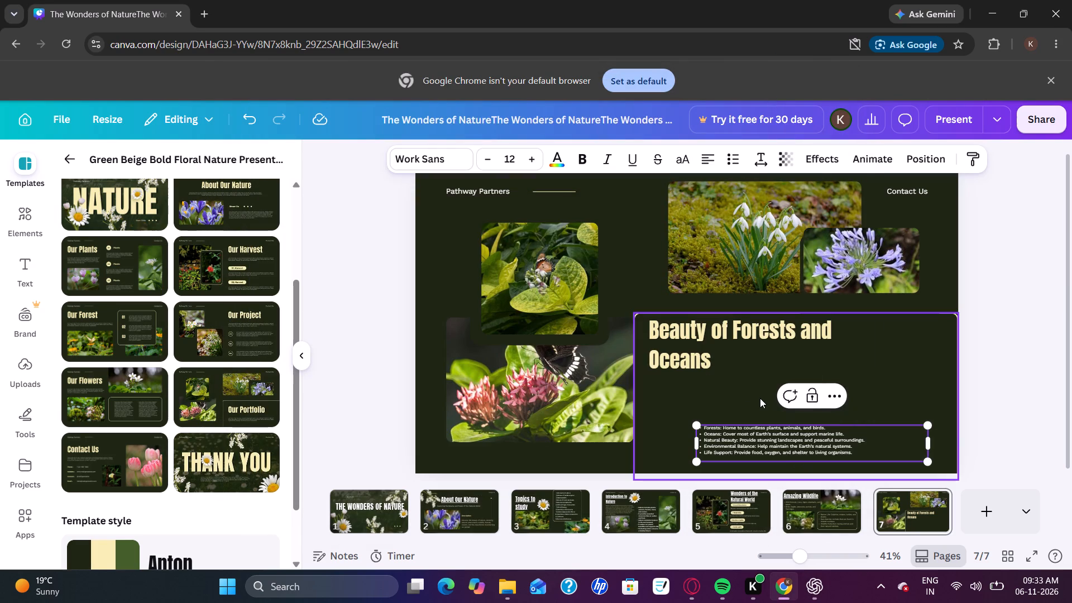
left_click(994, 325)
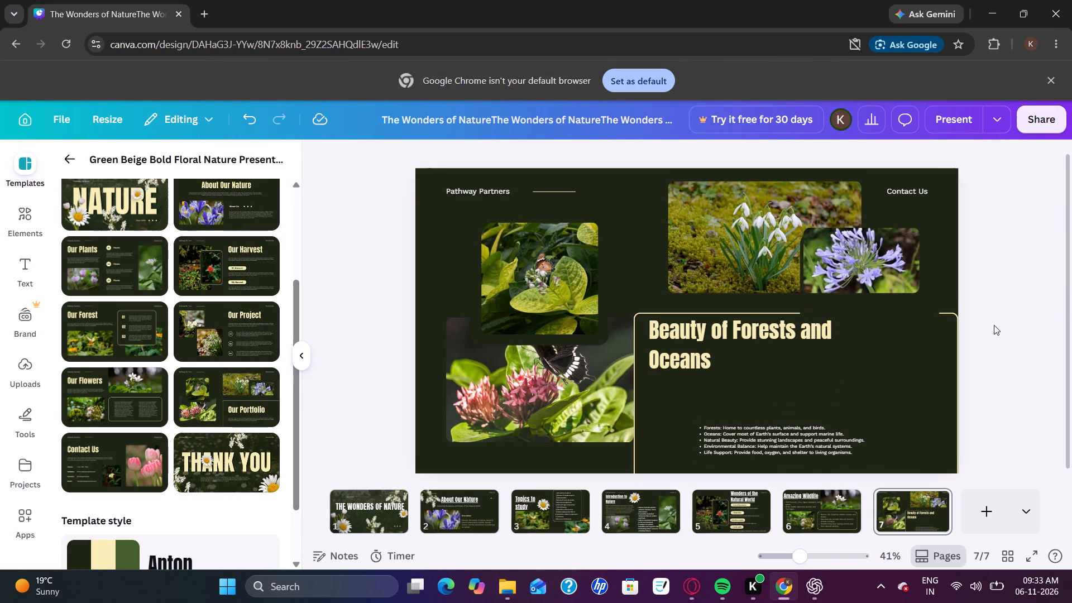
Move the bullet list to just below the "Beauty of Forests and Oceans" heading, aligned near the frame's left edge.
left_click(825, 460)
right_click_drag(825, 460, 725, 401)
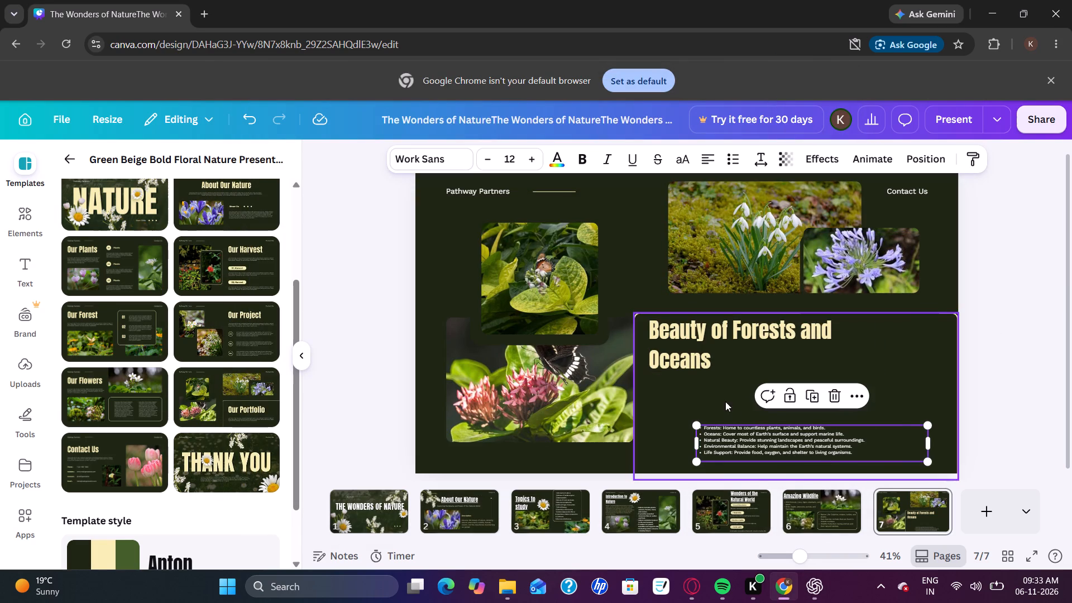
right_click_drag(725, 401, 726, 403)
left_click(709, 438)
left_click_drag(709, 438, 662, 405)
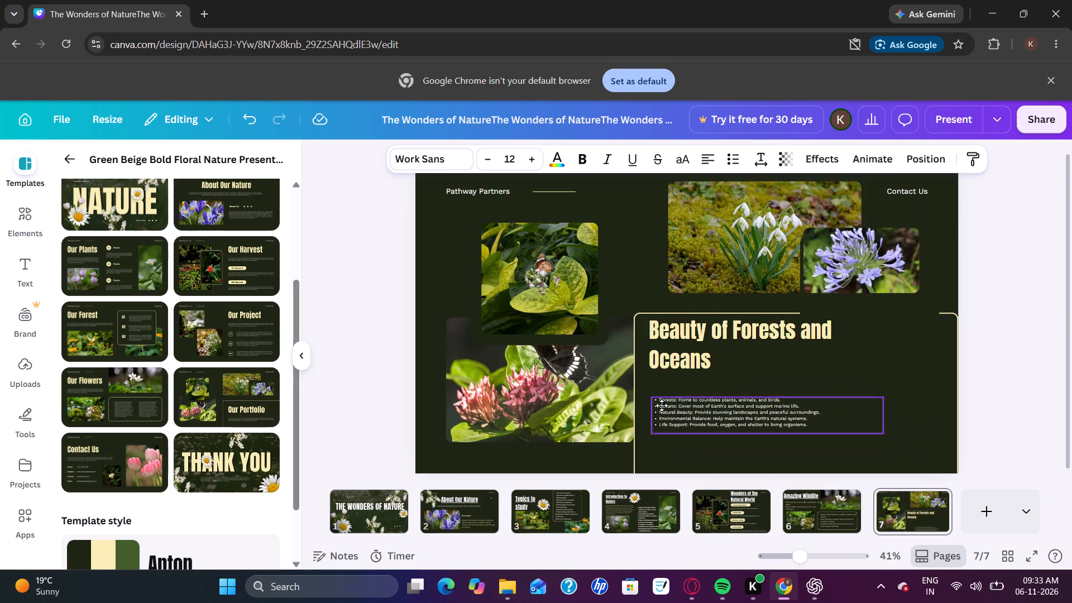
left_click_drag(662, 405, 658, 389)
Set the bullet list's font size to 23 and widen its text box to about 1,043.
triple_click(538, 162)
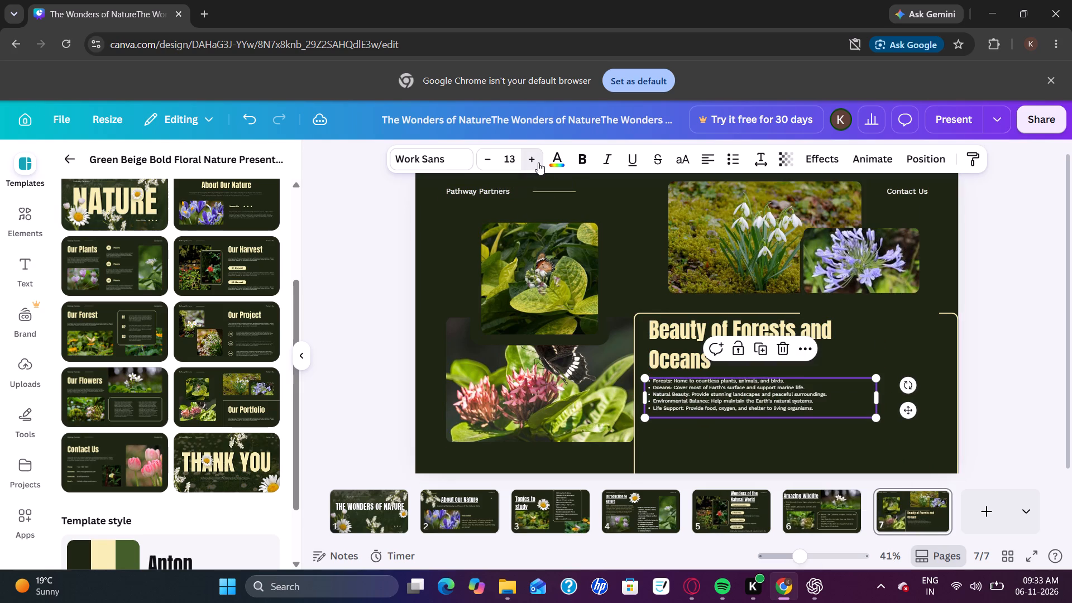
triple_click(538, 162)
triple_click(538, 162)
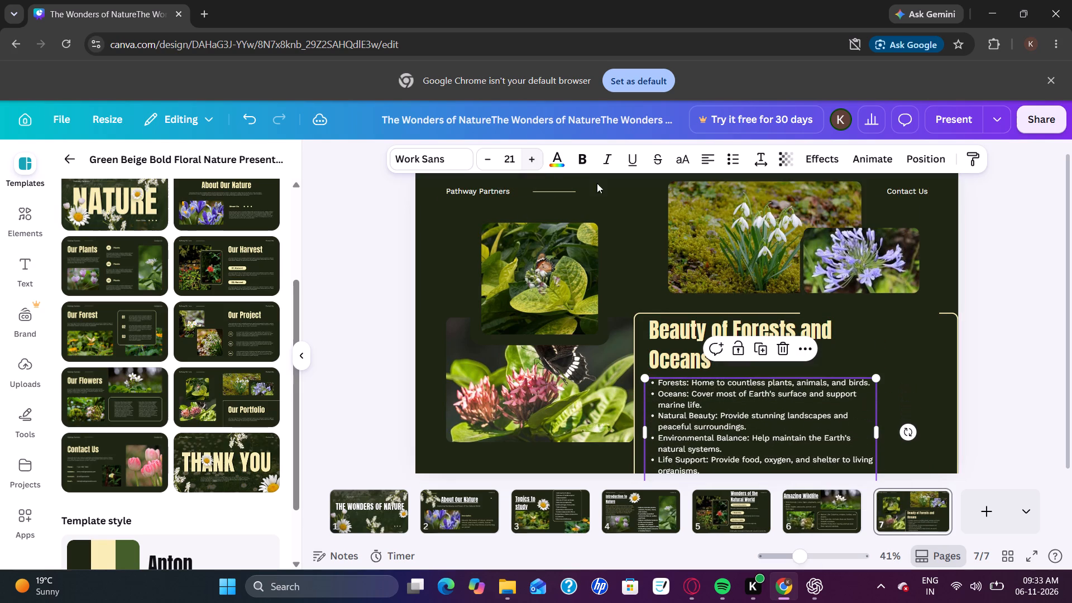
left_click_drag(878, 428, 930, 422)
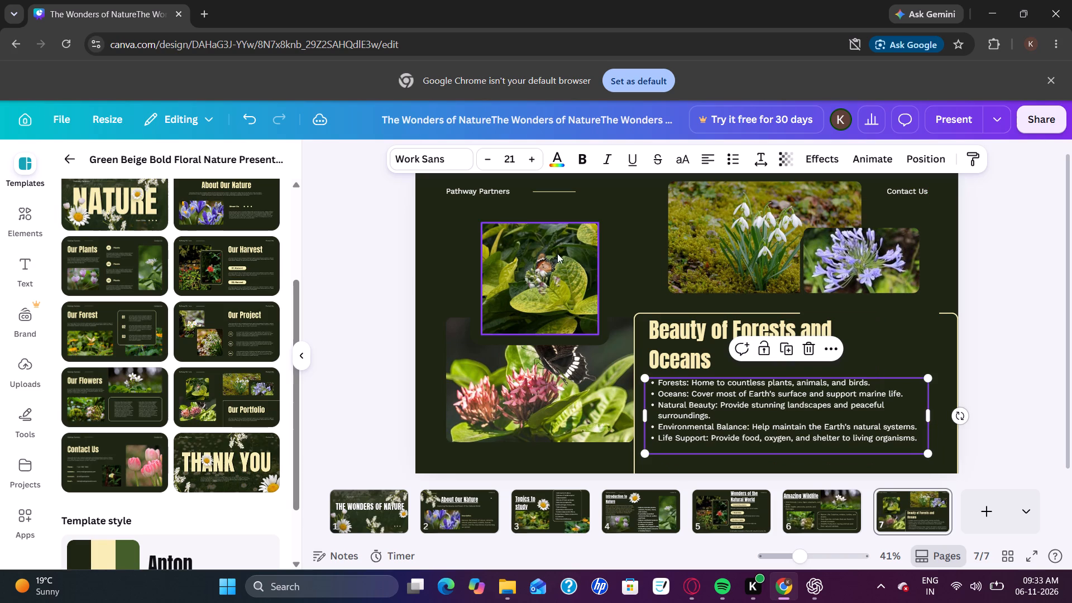
double_click(524, 159)
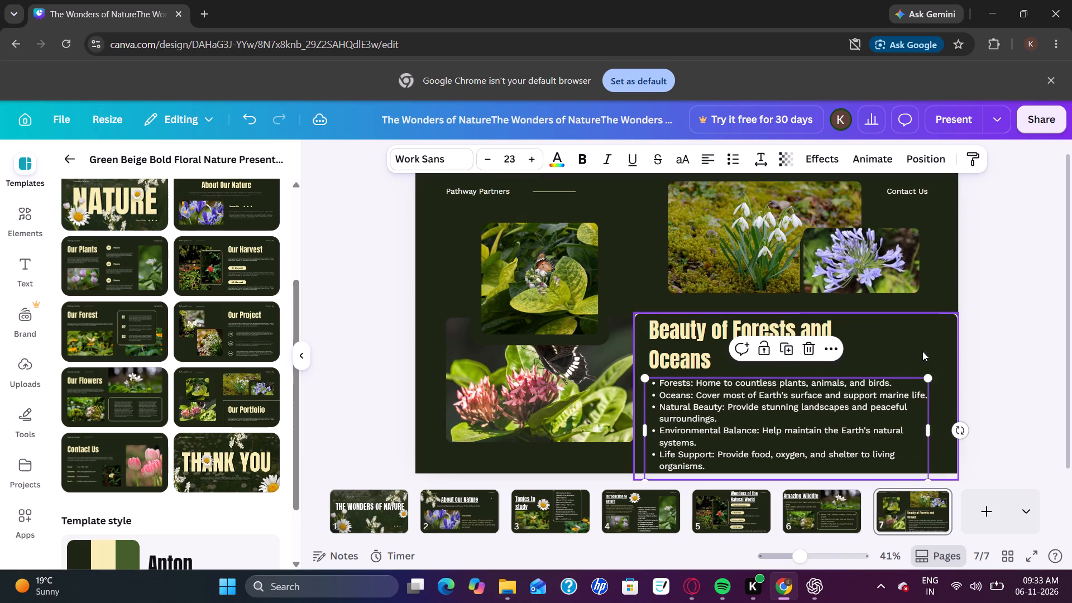
left_click_drag(929, 428, 942, 425)
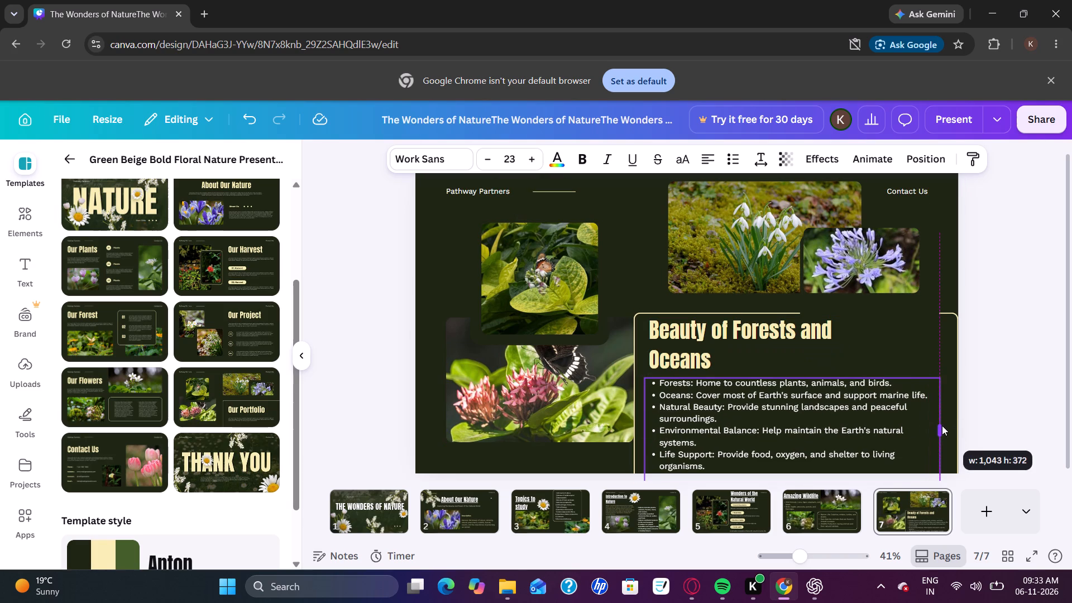
left_click_drag(942, 425, 943, 427)
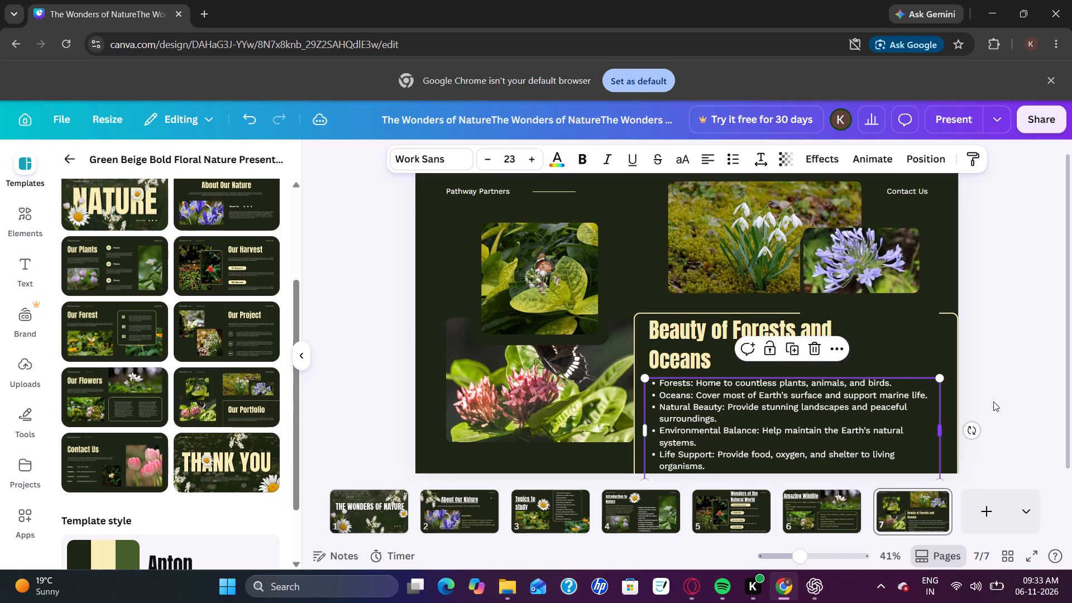
left_click(1049, 375)
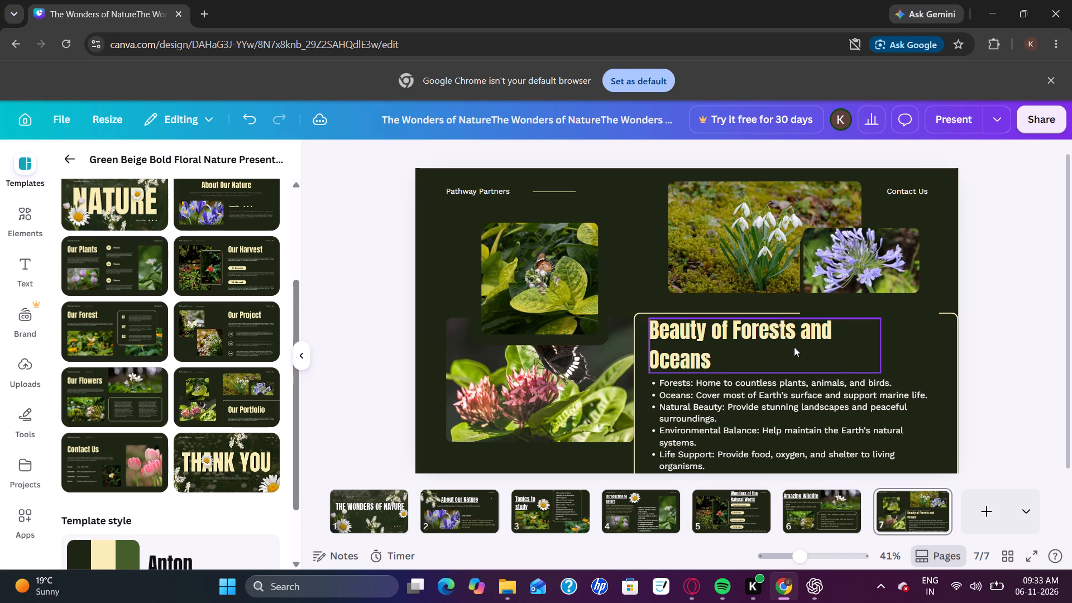
Underline the "Beauty of Forests and Oceans" heading and colour it white.
left_click(794, 347)
left_click(620, 159)
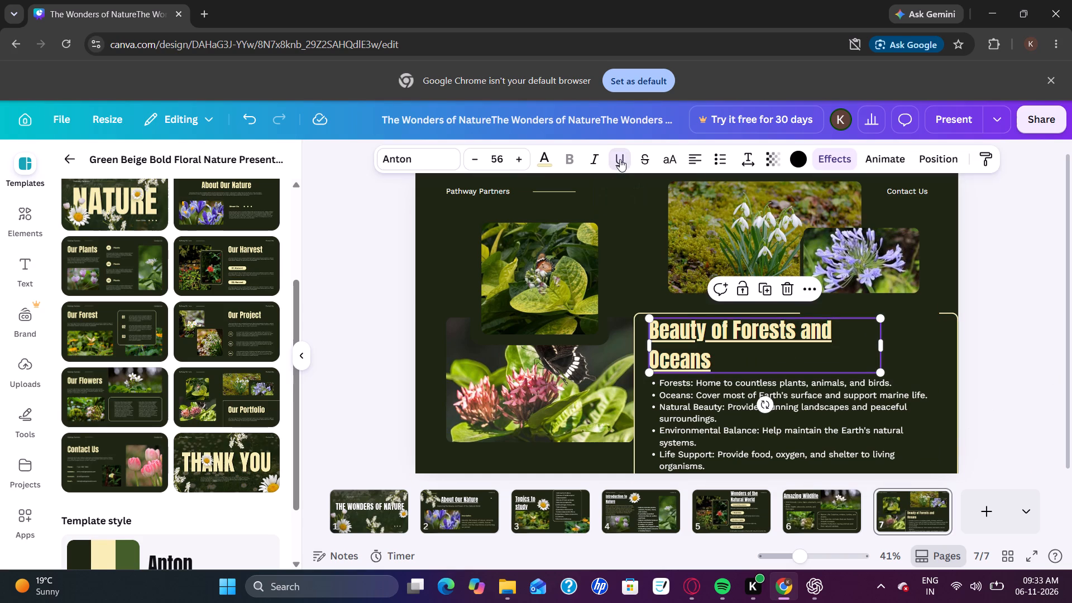
left_click(542, 159)
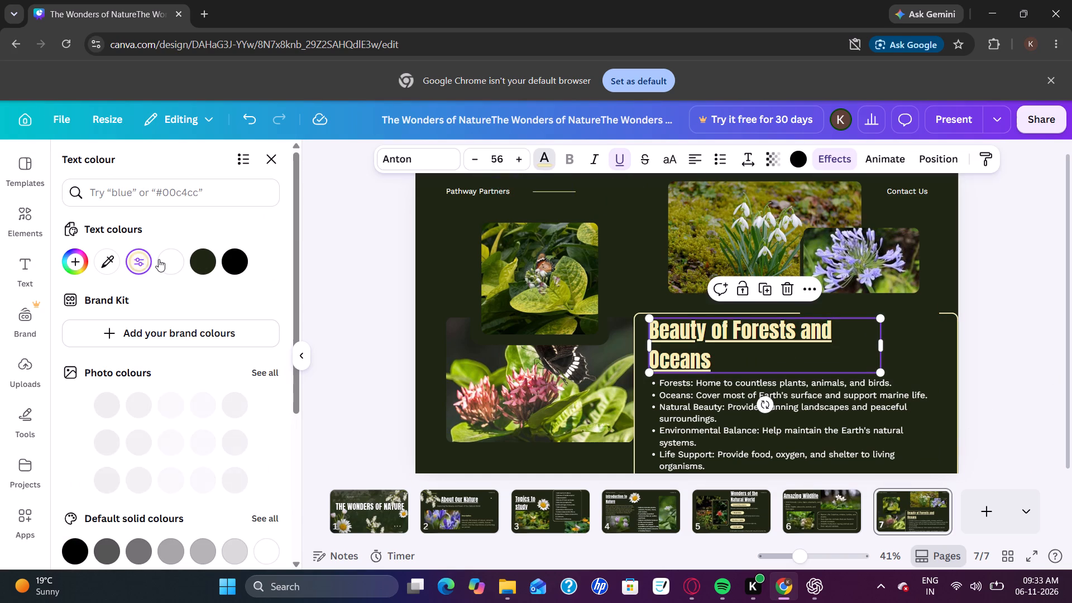
left_click(159, 259)
double_click(373, 298)
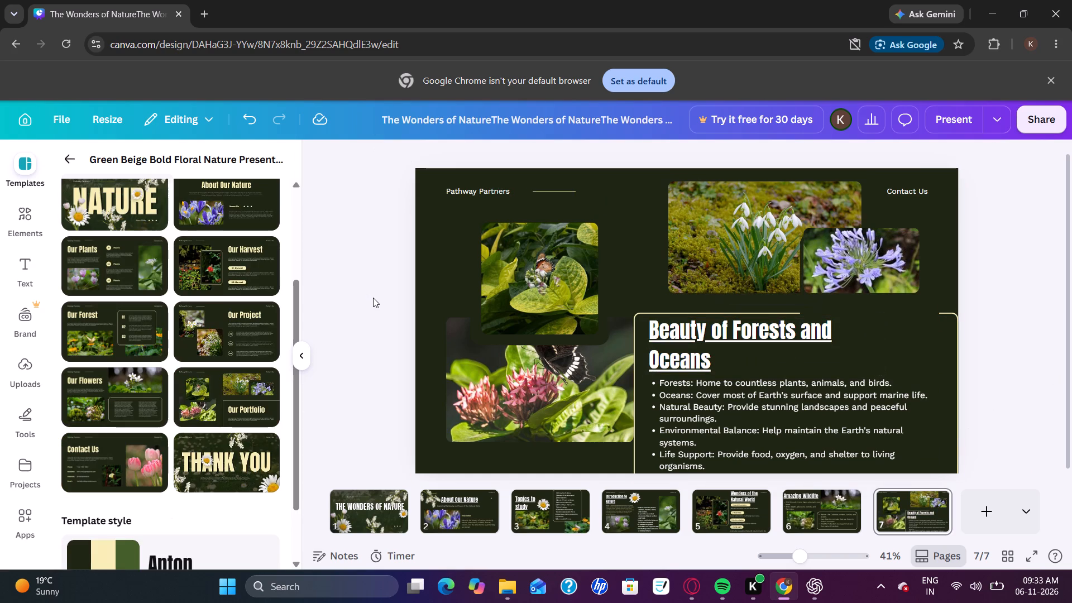
Change the bullet list's text colour on slide 7 to light yellow #f6edb3.
left_click(764, 463)
left_click(557, 165)
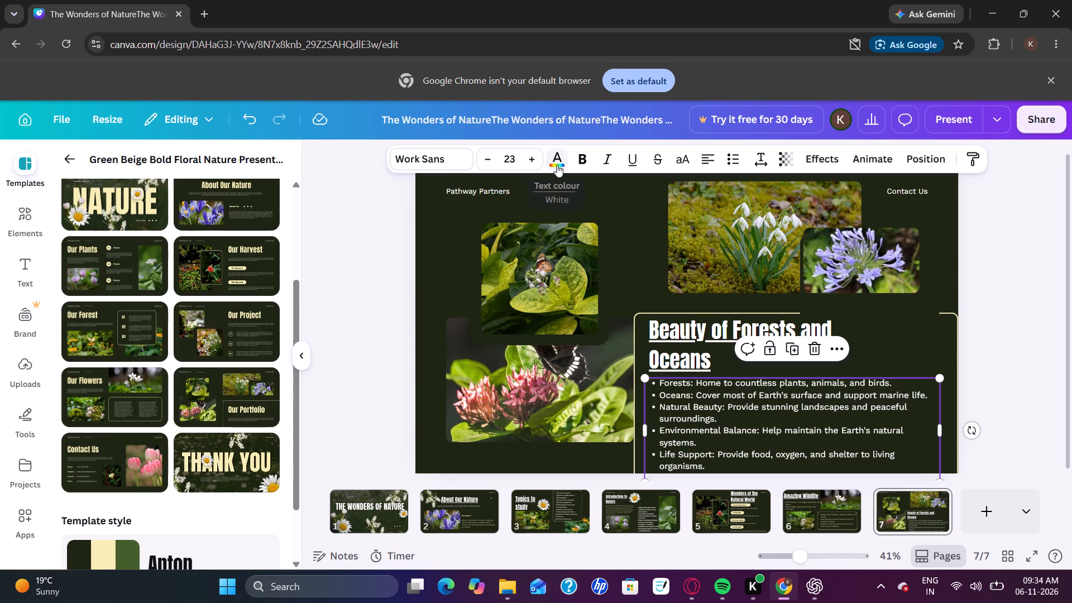
left_click(137, 254)
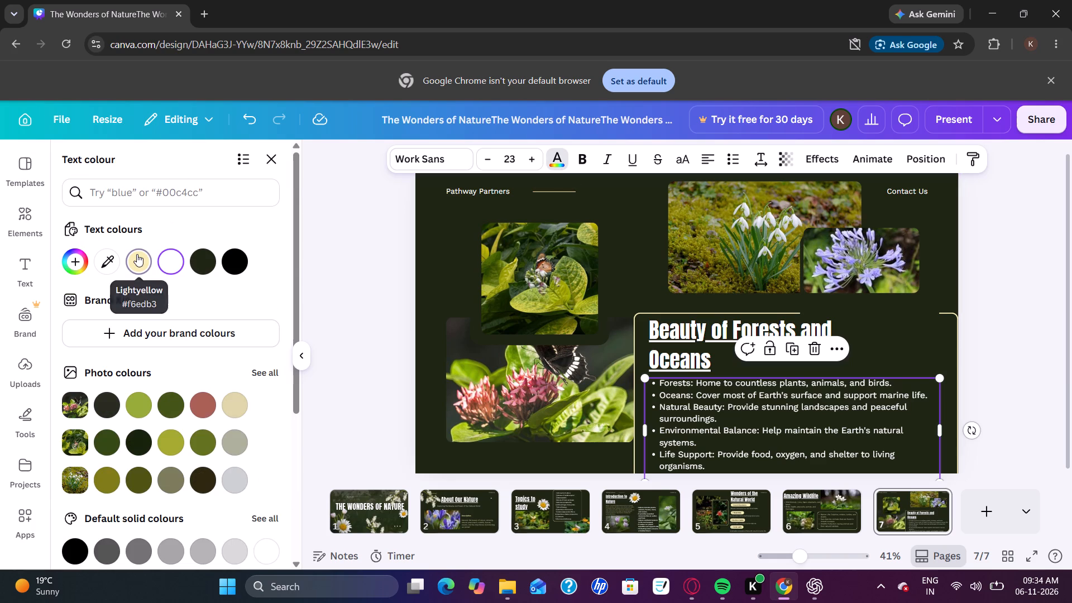
left_click(358, 316)
left_click(358, 316)
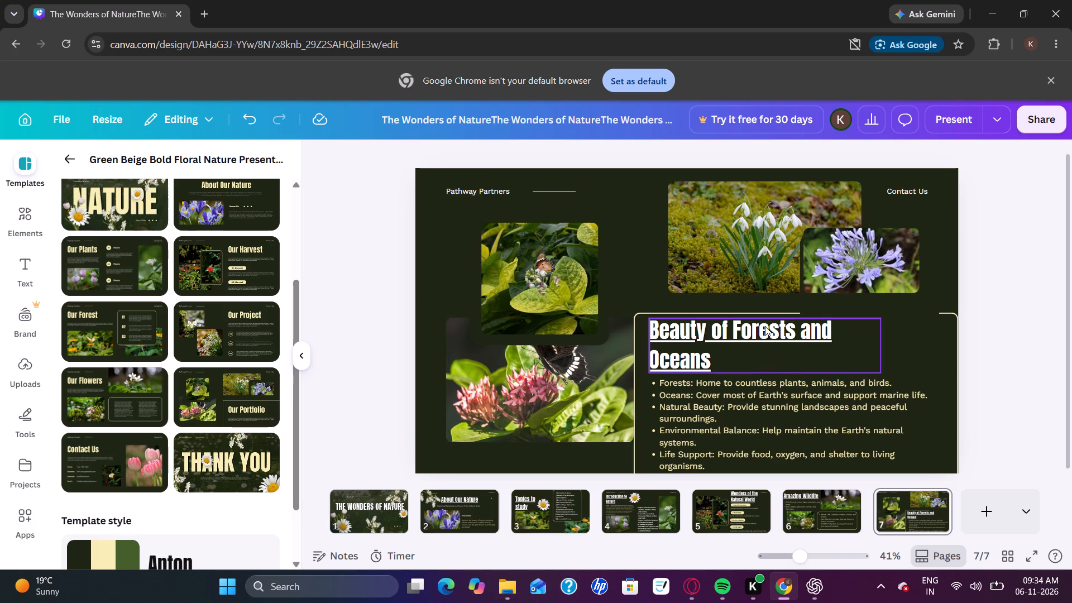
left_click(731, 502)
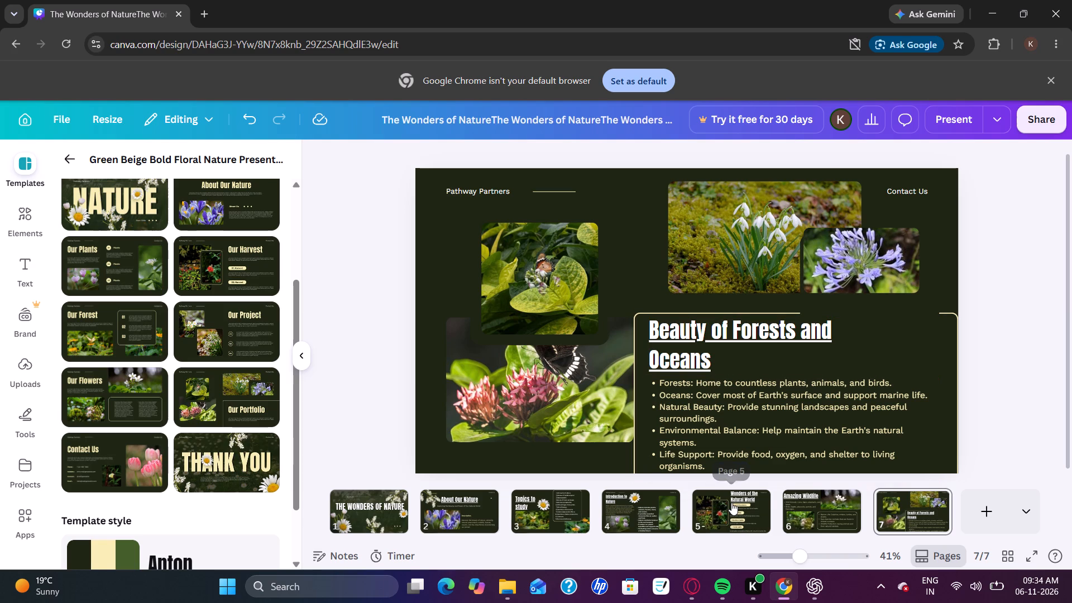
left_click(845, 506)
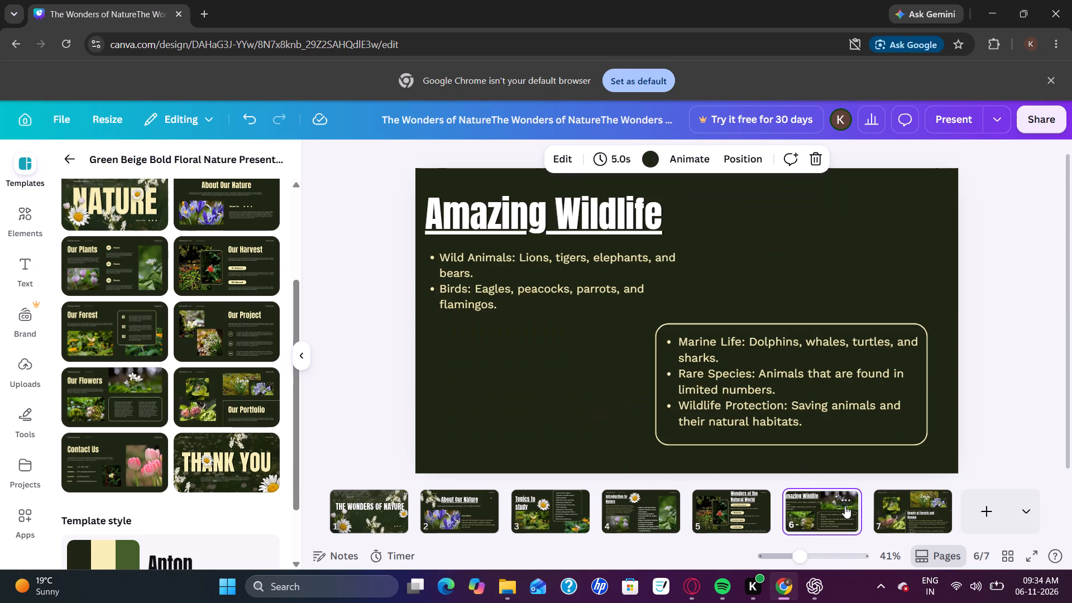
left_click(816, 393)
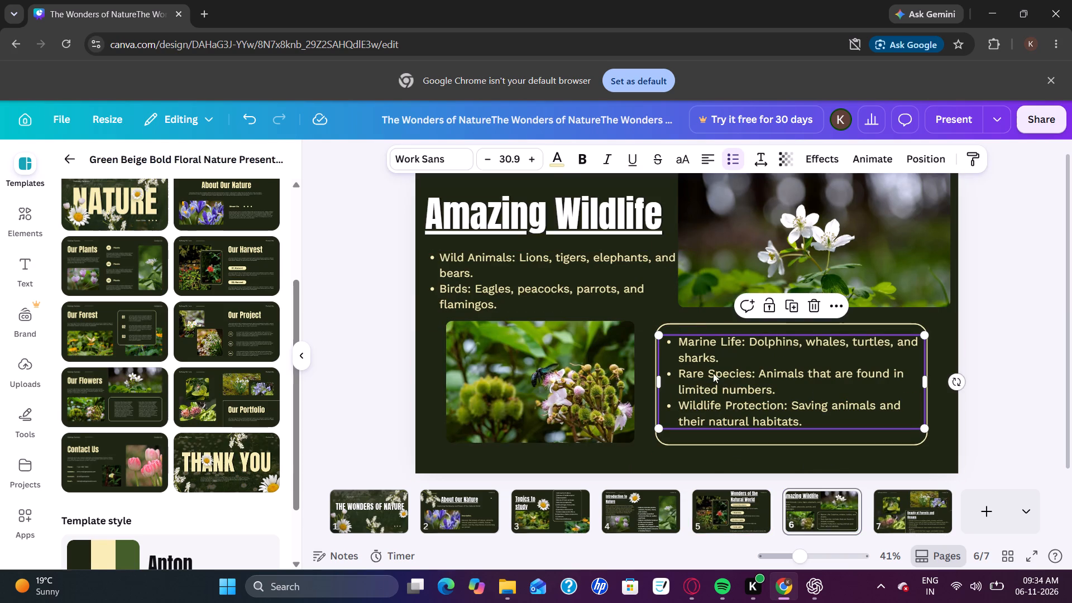
Delete the "Pathway Partners" label and the short decorative line beside it from slide 7.
left_click(883, 513)
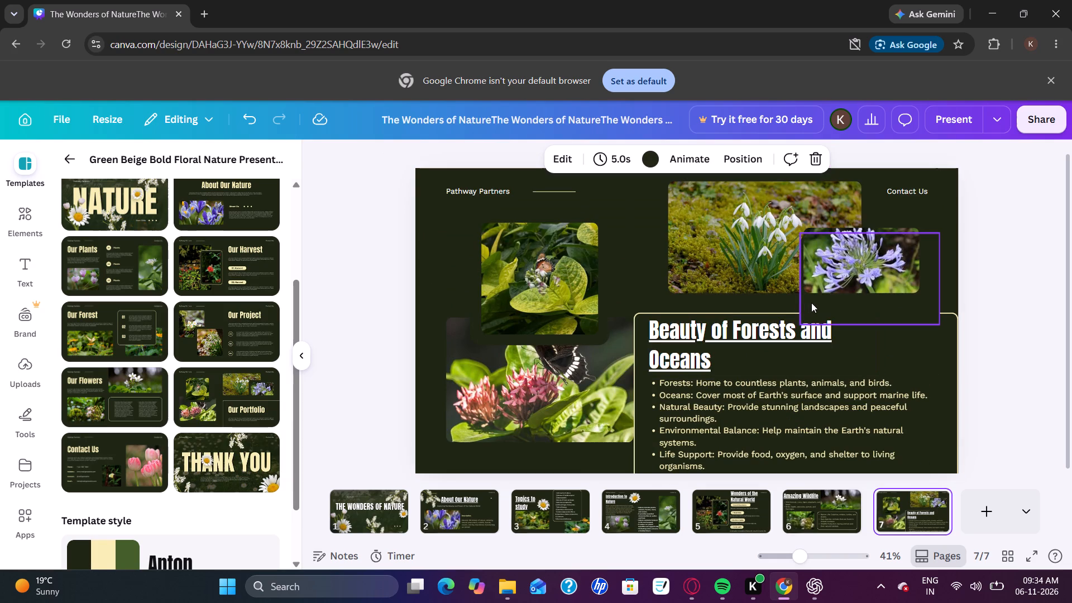
left_click(471, 188)
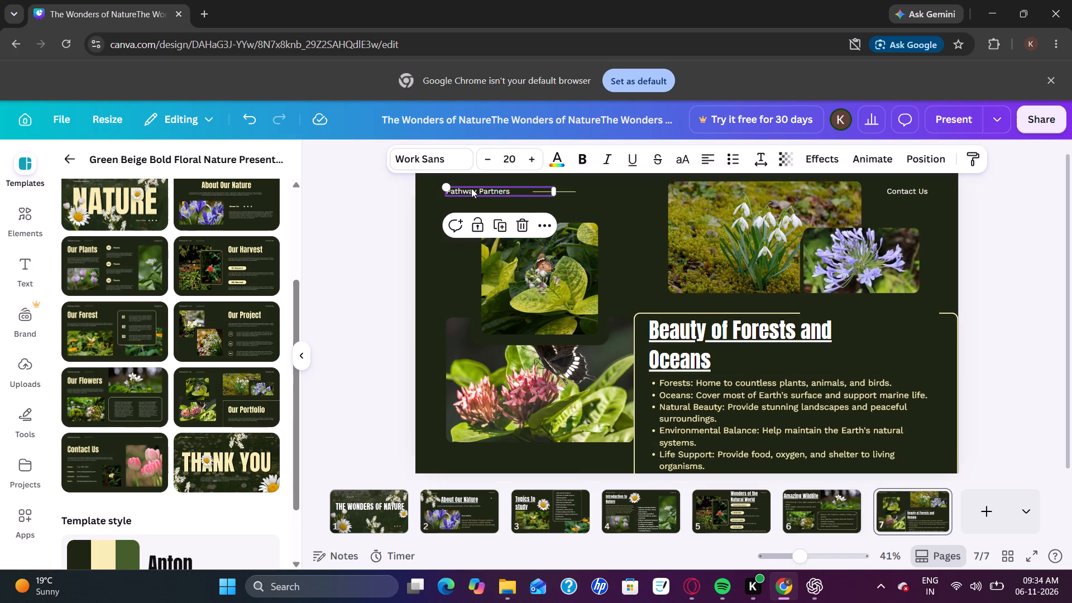
left_click(525, 223)
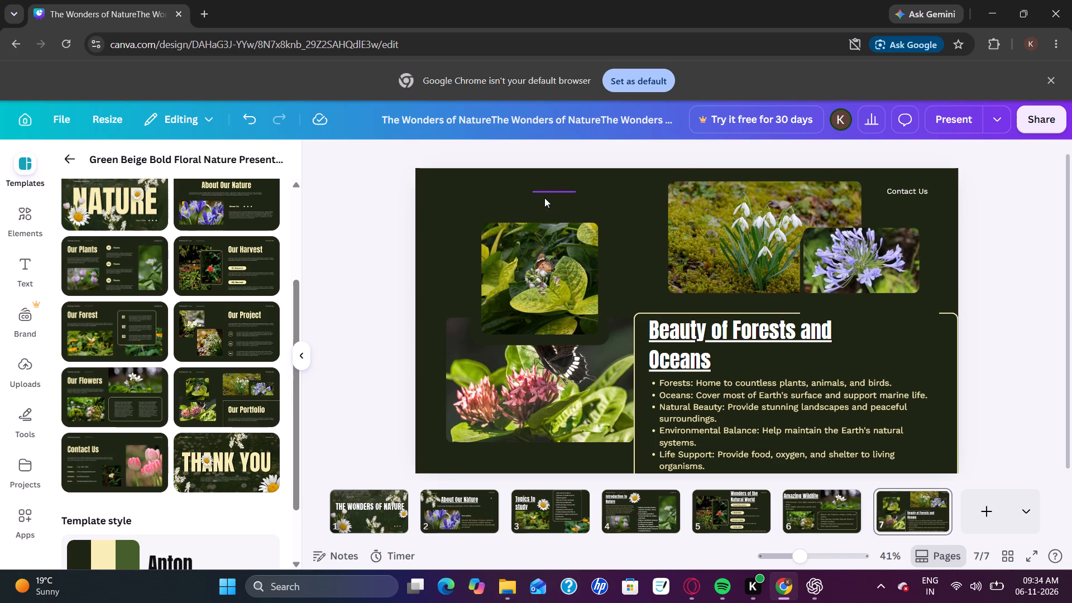
left_click(544, 198)
left_click(578, 222)
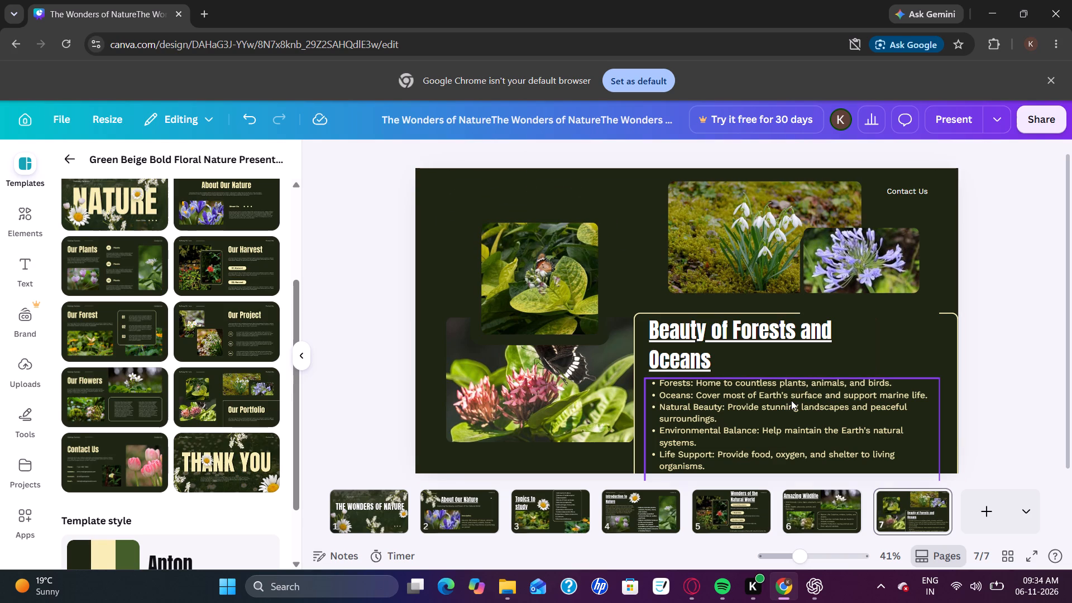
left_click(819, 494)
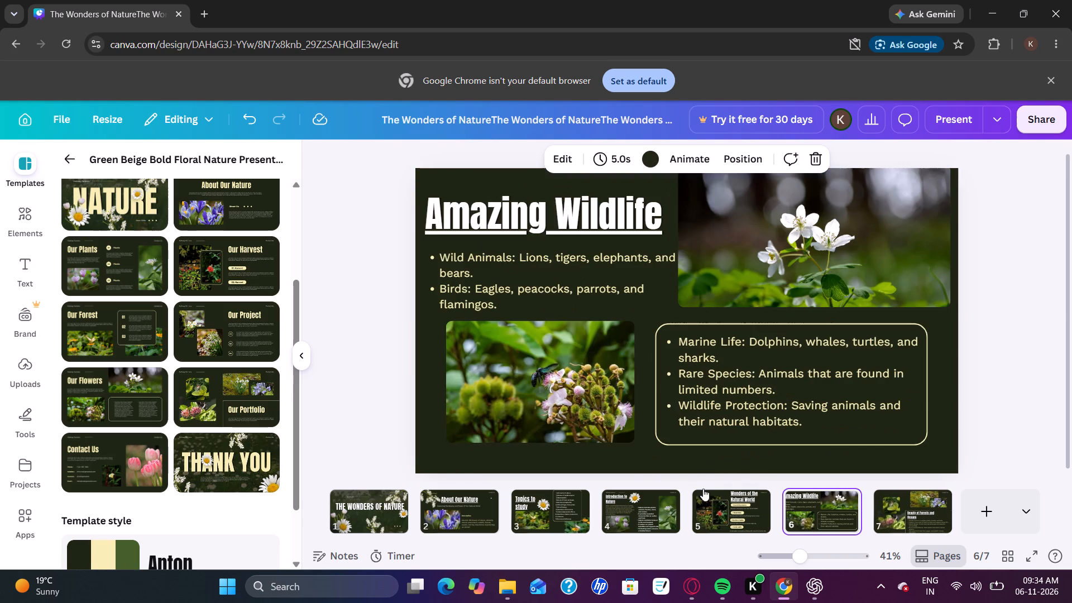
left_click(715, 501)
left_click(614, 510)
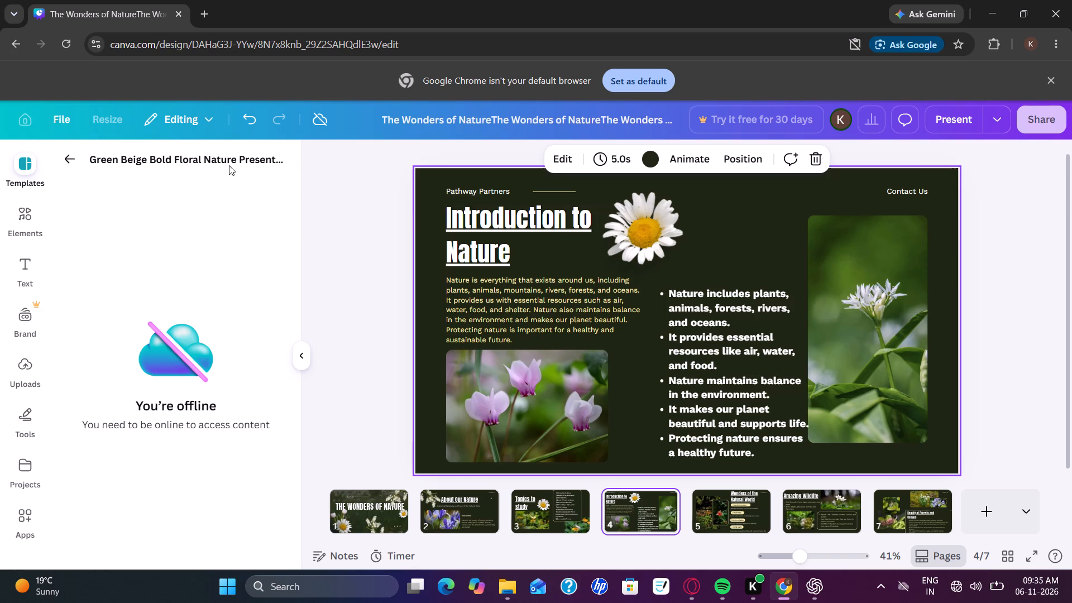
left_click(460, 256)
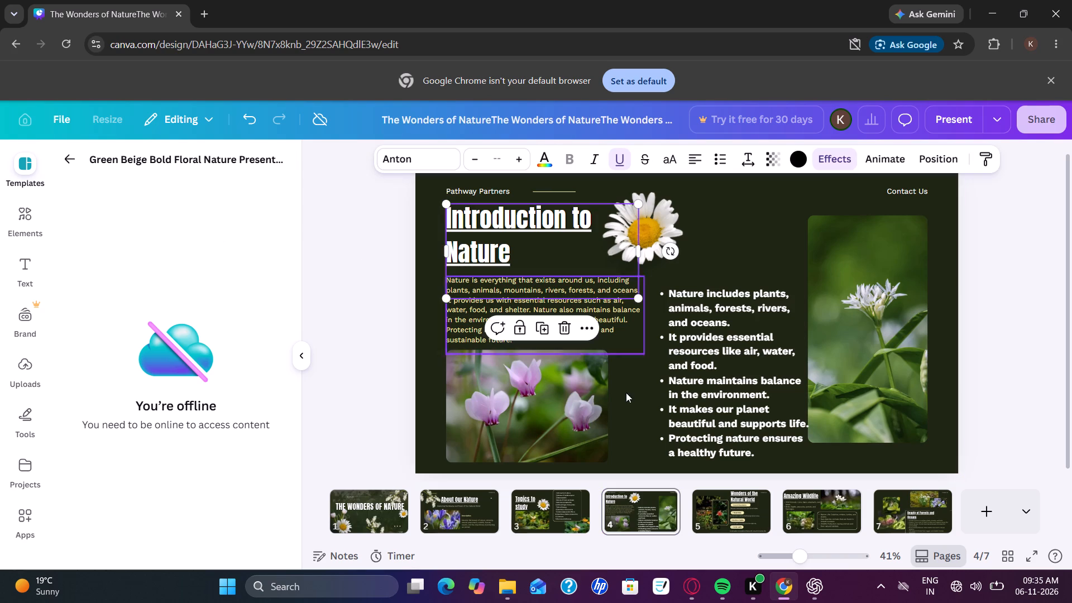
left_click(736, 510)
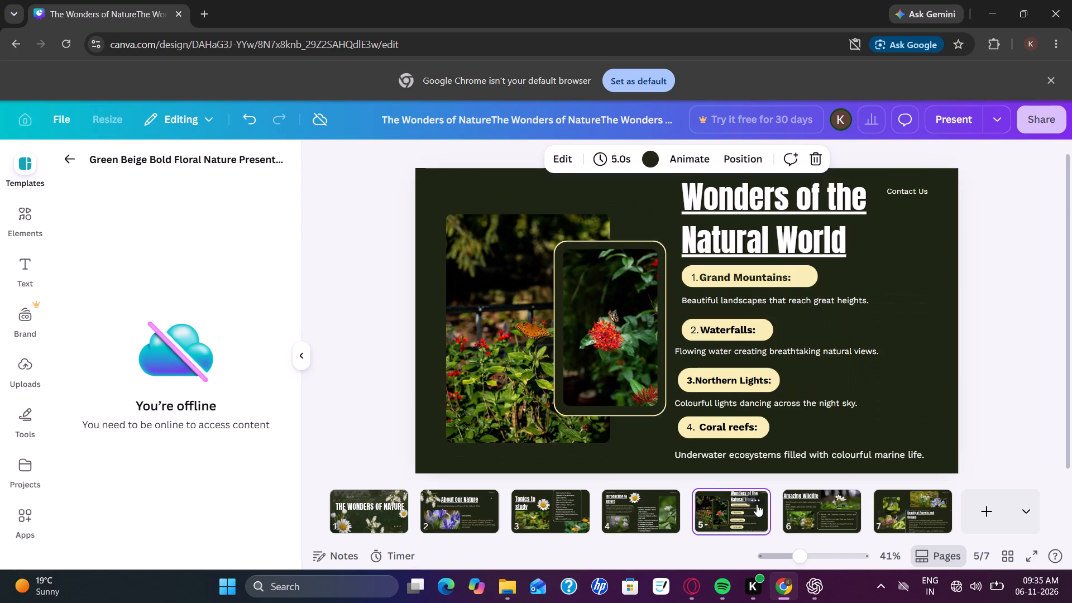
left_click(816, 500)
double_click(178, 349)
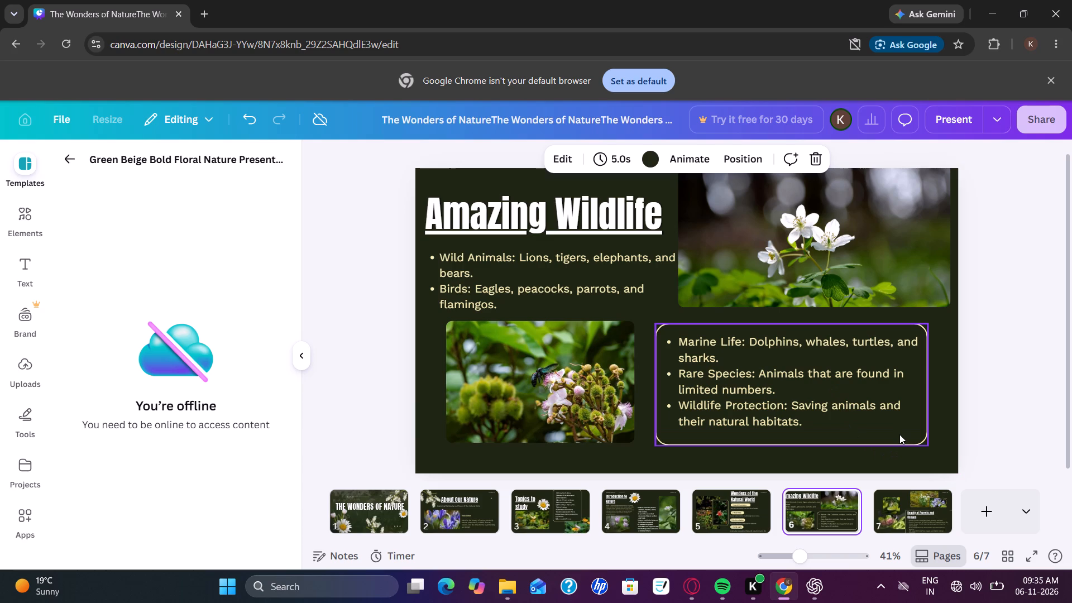
Connect the computer to the personal iPhone hotspot's Wi-Fi network and return to the presentation.
left_click(989, 599)
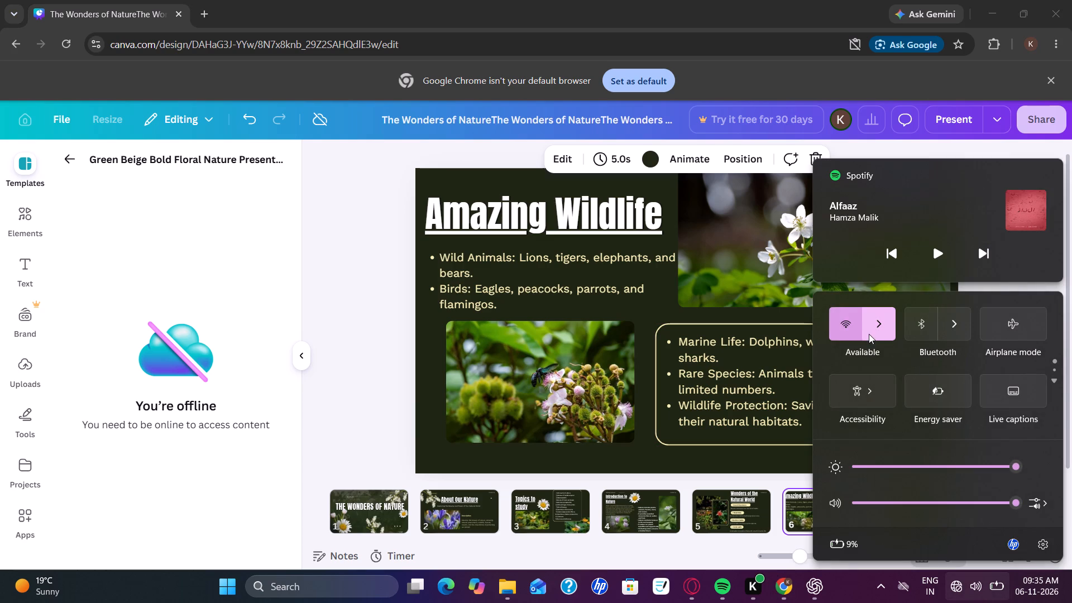
left_click(873, 334)
left_click(883, 335)
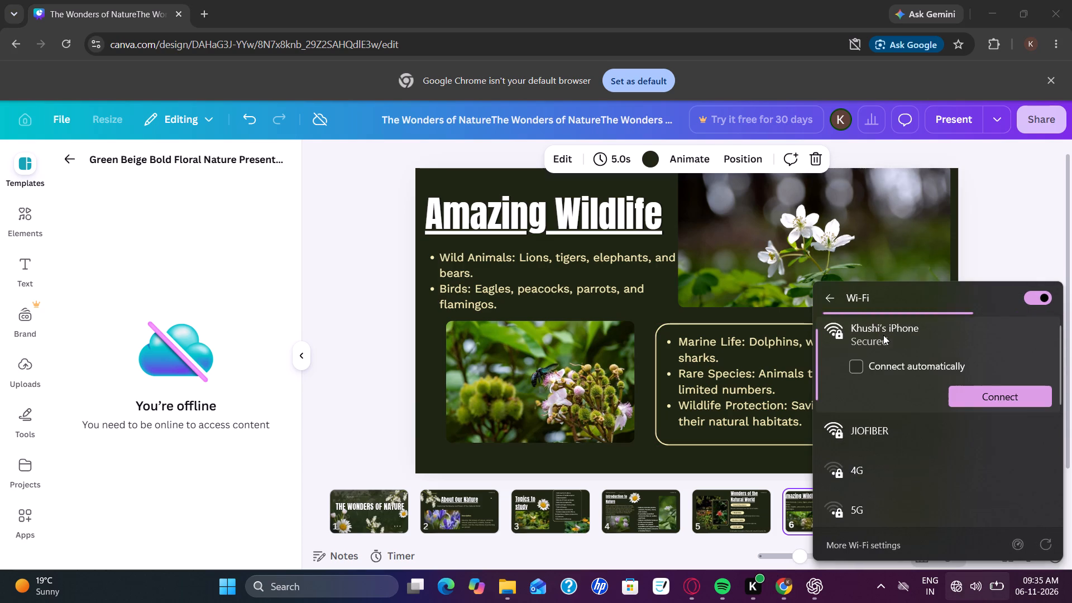
left_click(980, 384)
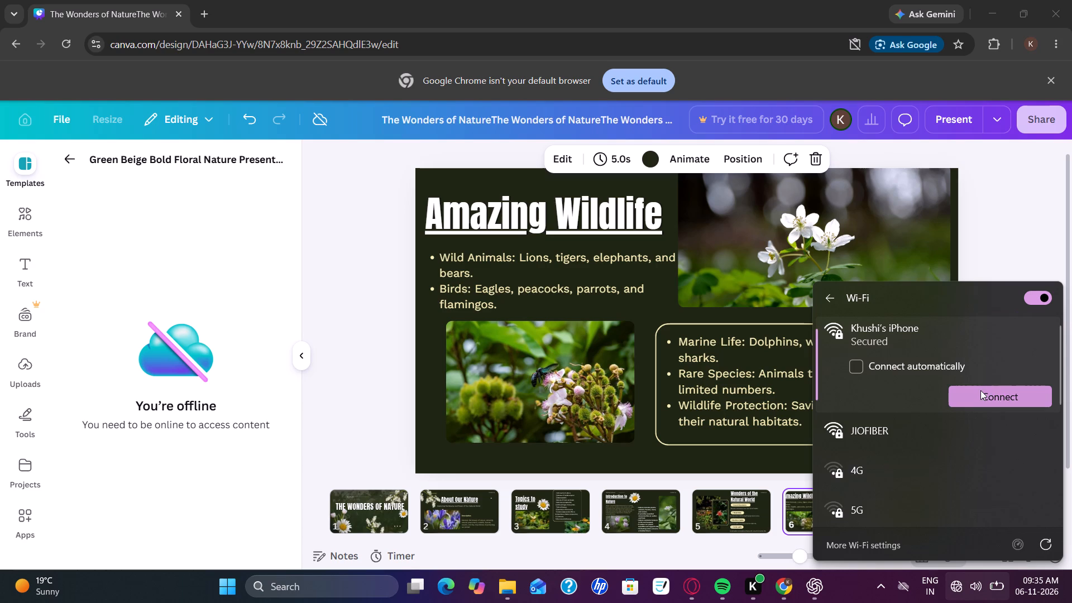
left_click(980, 390)
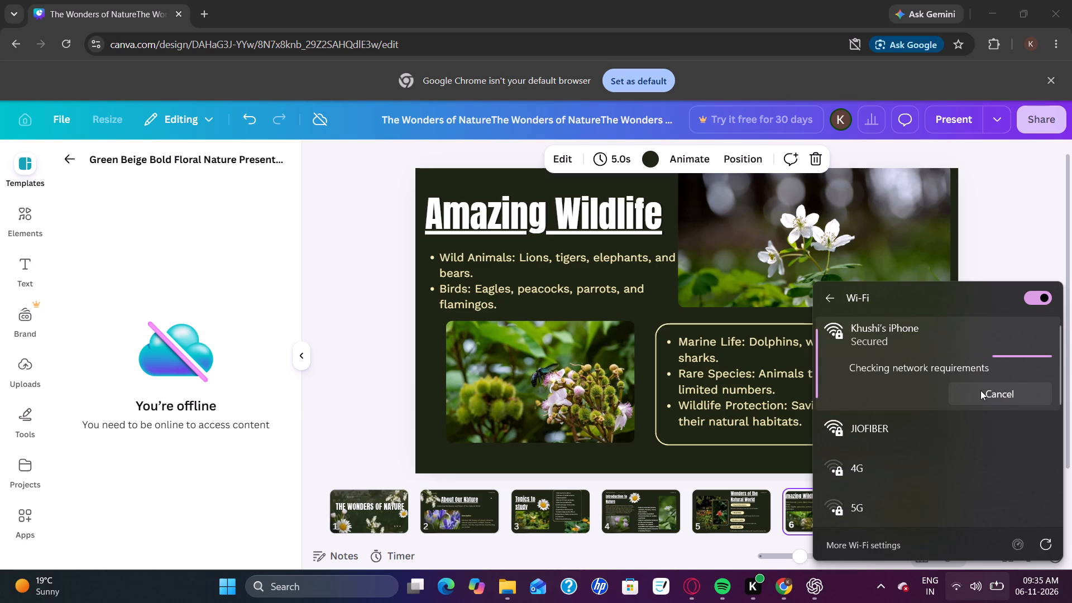
left_click(1012, 176)
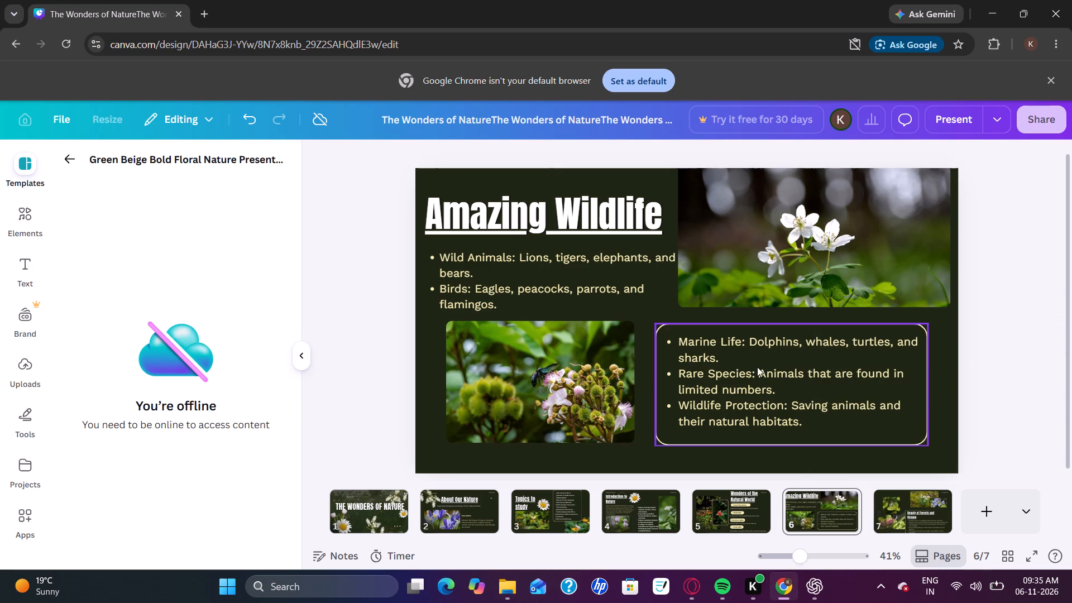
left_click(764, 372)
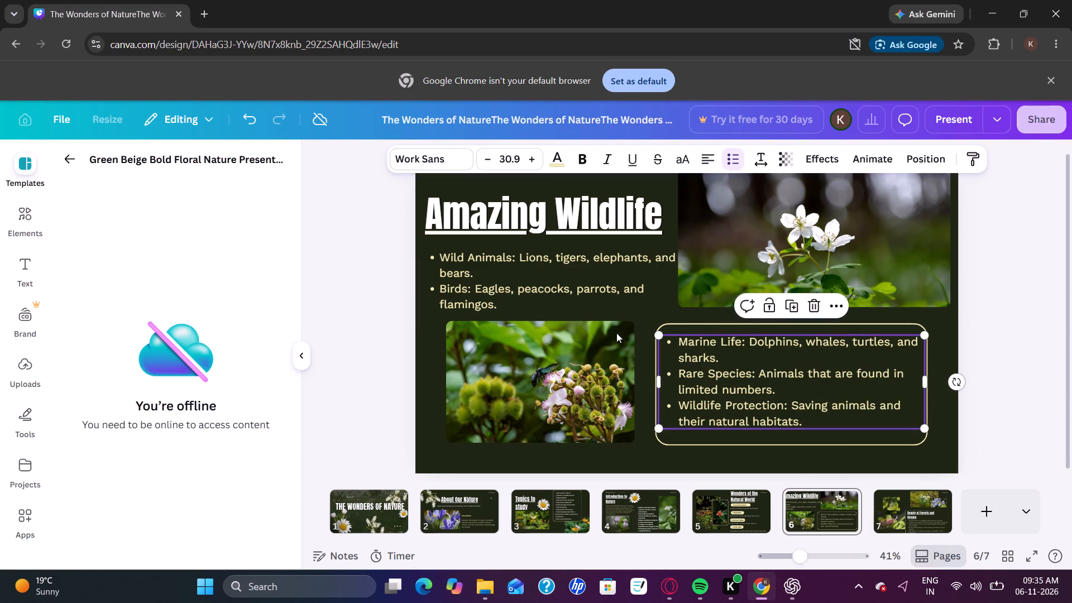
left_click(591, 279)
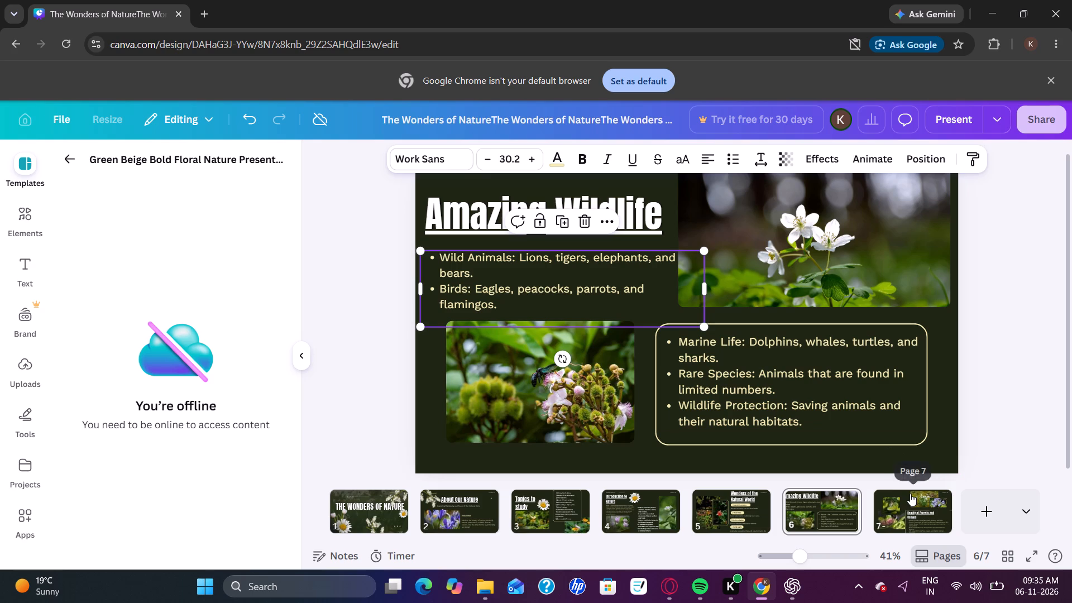
Open slide 7 of the presentation.
left_click(908, 511)
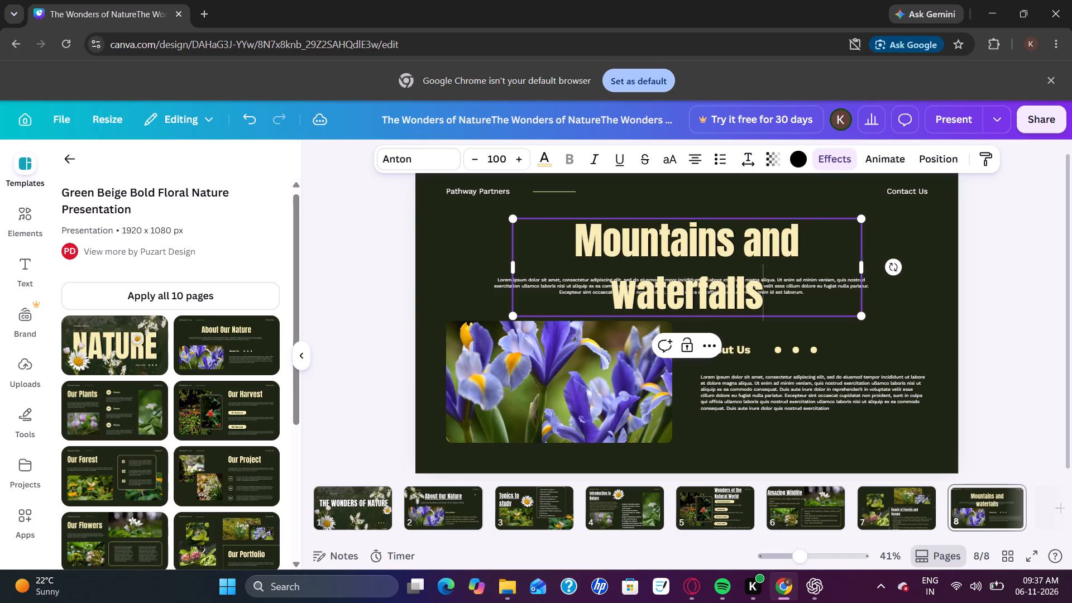
left_click(980, 589)
left_click(353, 343)
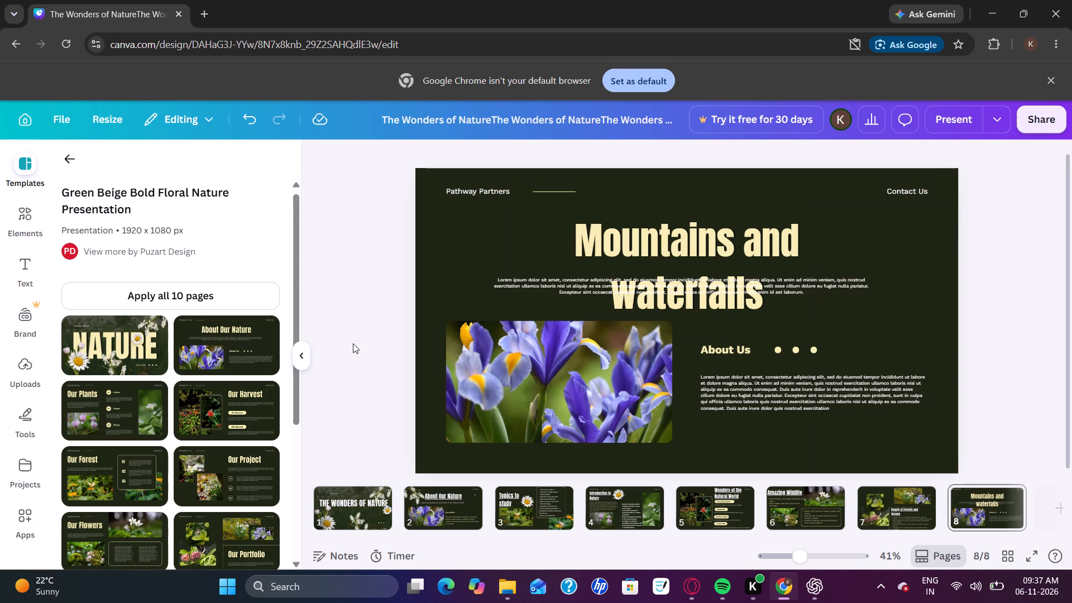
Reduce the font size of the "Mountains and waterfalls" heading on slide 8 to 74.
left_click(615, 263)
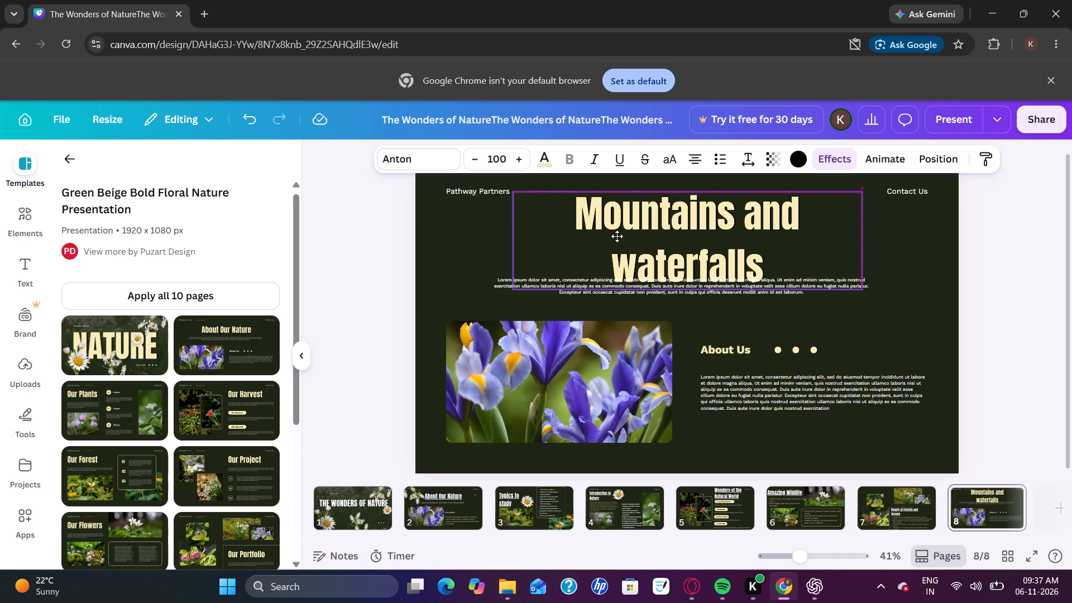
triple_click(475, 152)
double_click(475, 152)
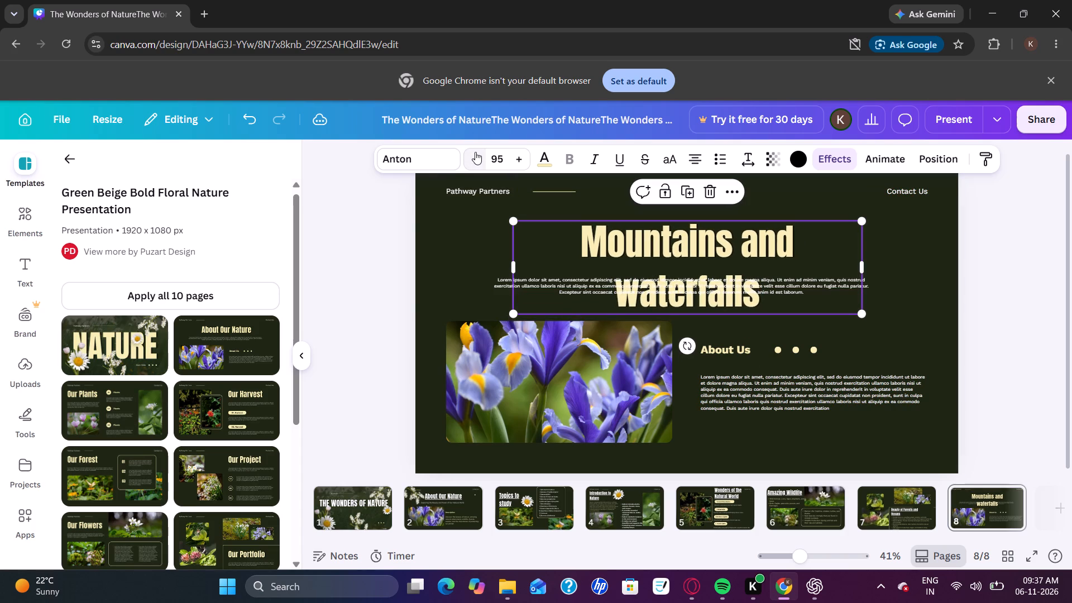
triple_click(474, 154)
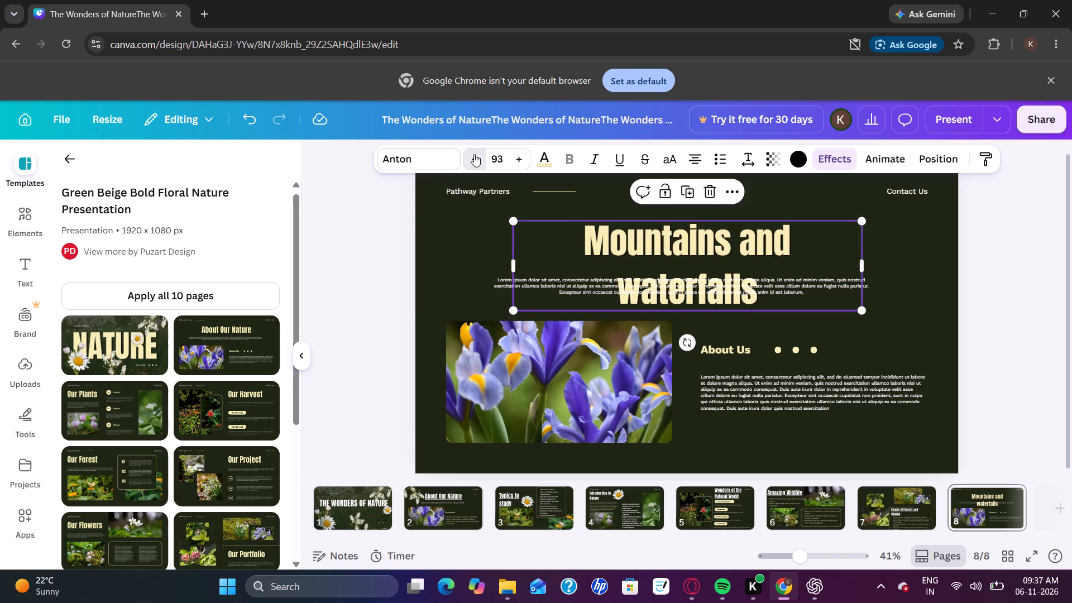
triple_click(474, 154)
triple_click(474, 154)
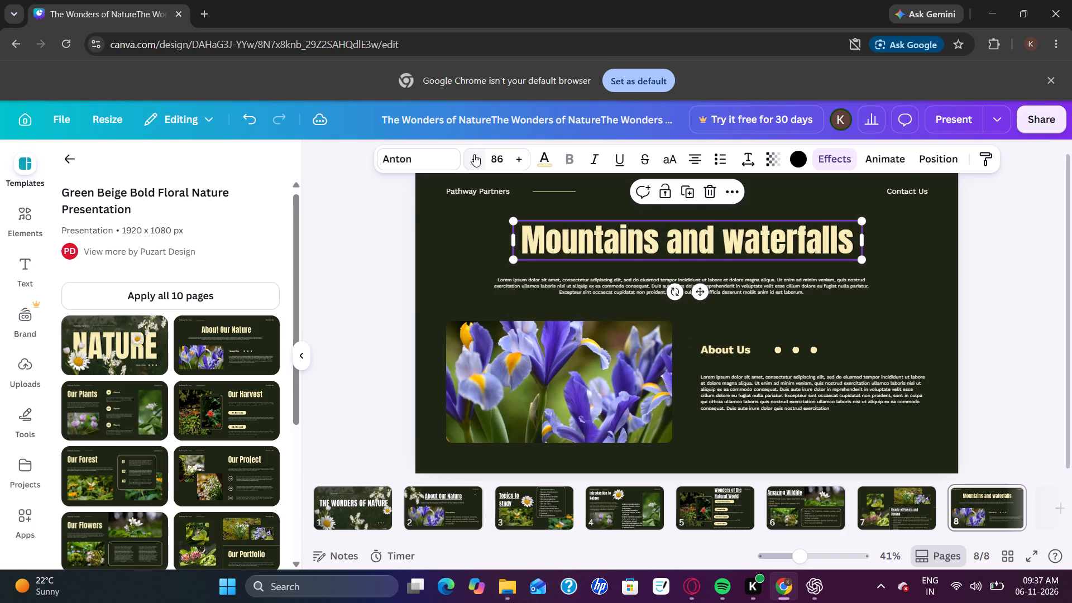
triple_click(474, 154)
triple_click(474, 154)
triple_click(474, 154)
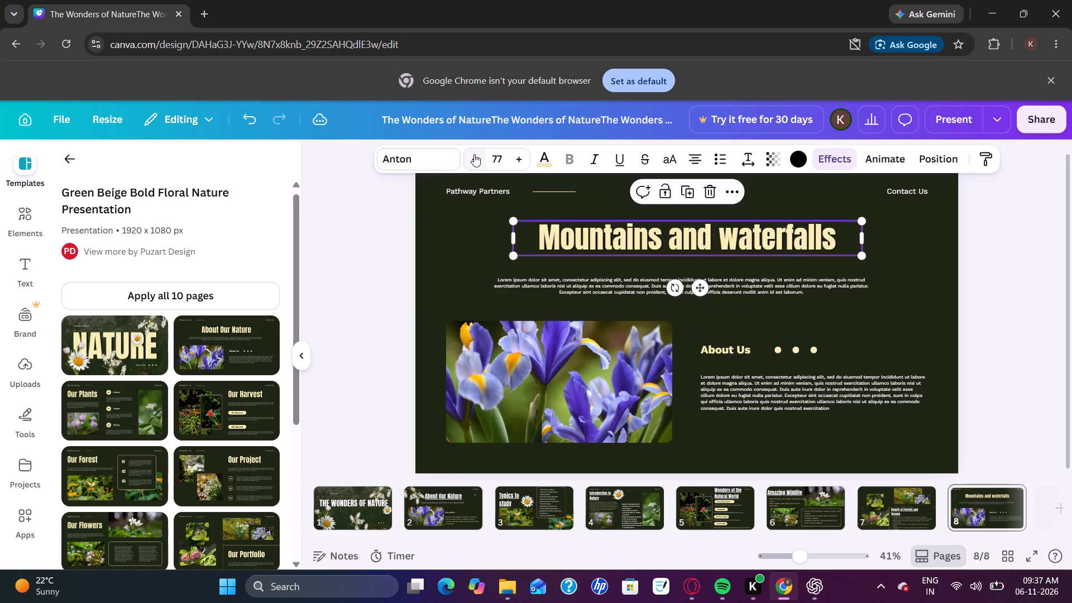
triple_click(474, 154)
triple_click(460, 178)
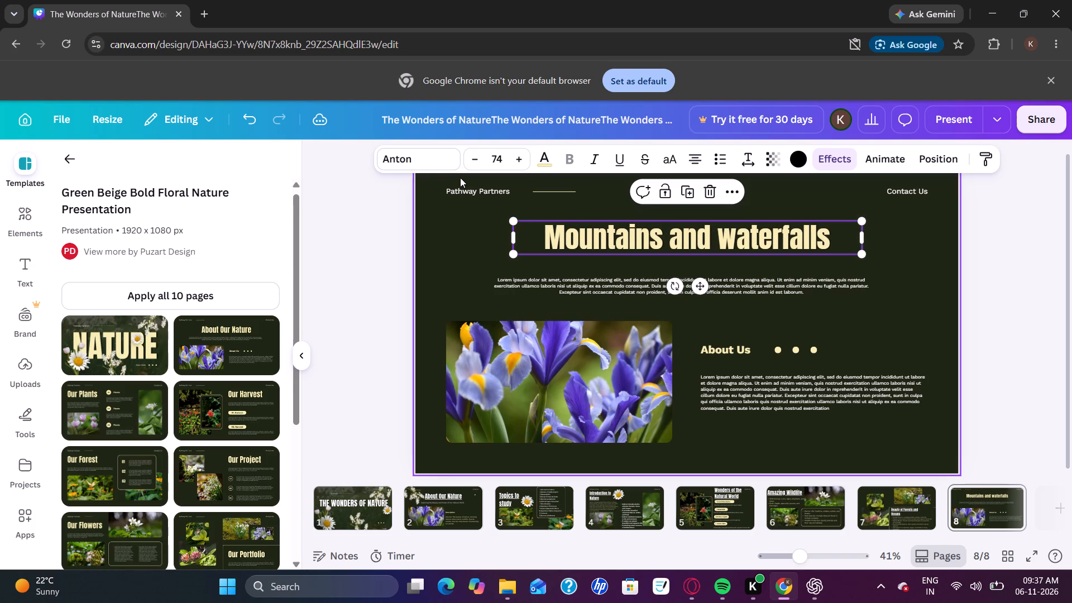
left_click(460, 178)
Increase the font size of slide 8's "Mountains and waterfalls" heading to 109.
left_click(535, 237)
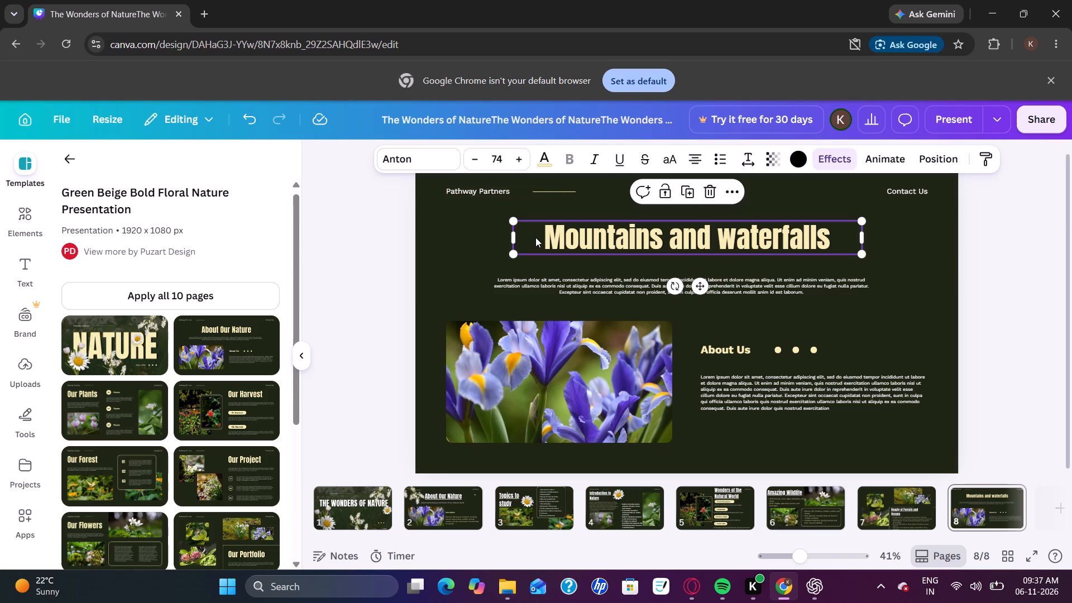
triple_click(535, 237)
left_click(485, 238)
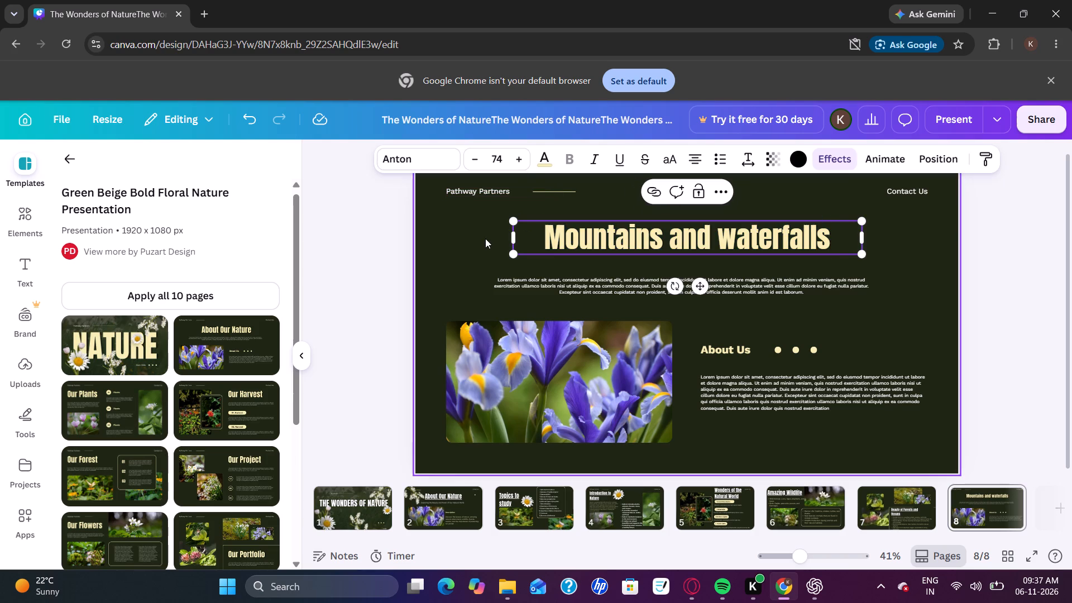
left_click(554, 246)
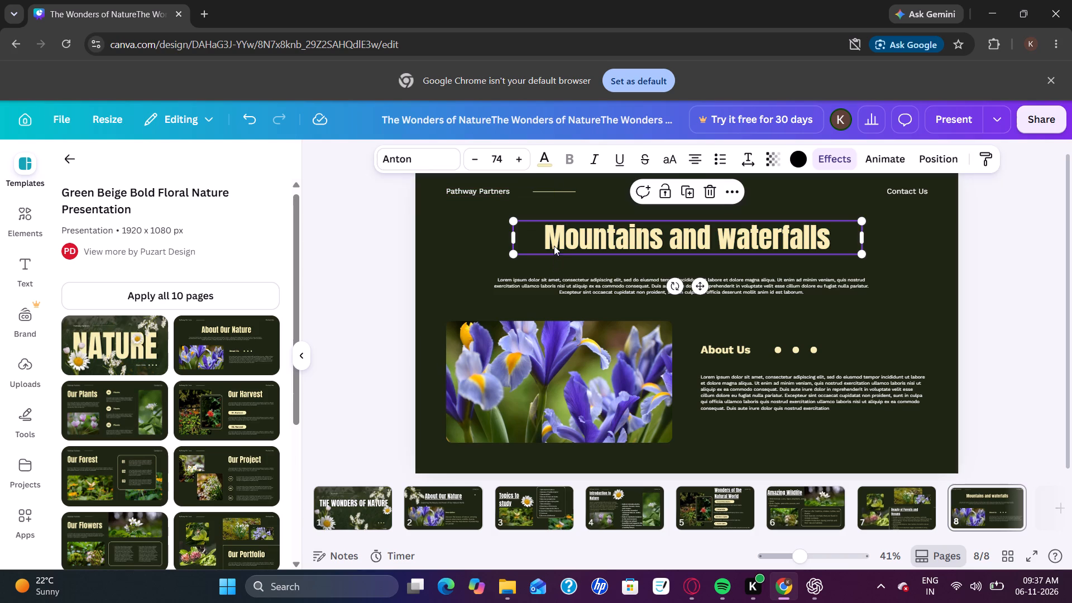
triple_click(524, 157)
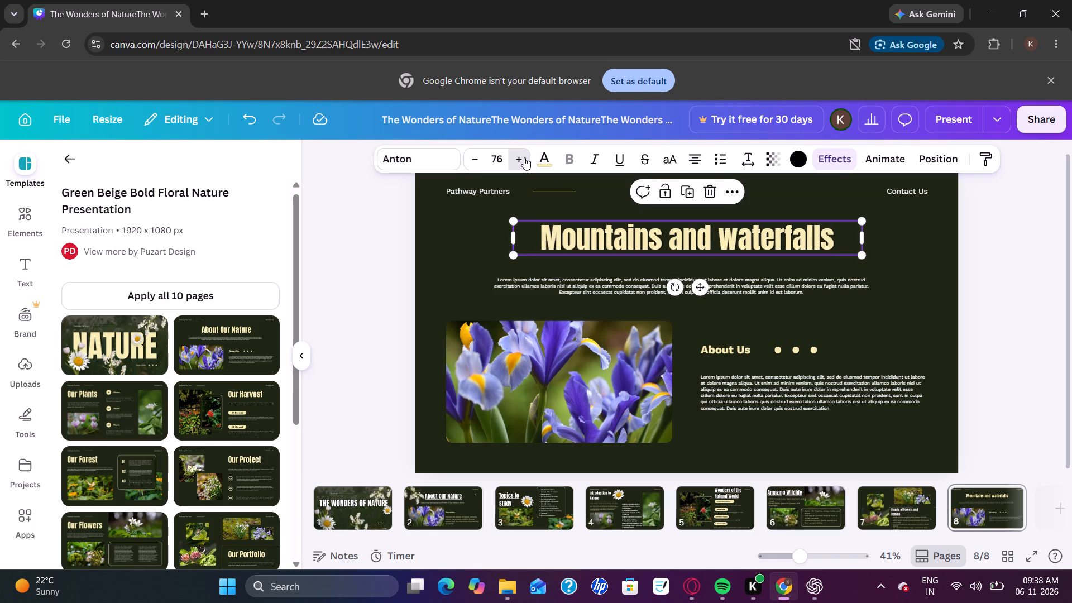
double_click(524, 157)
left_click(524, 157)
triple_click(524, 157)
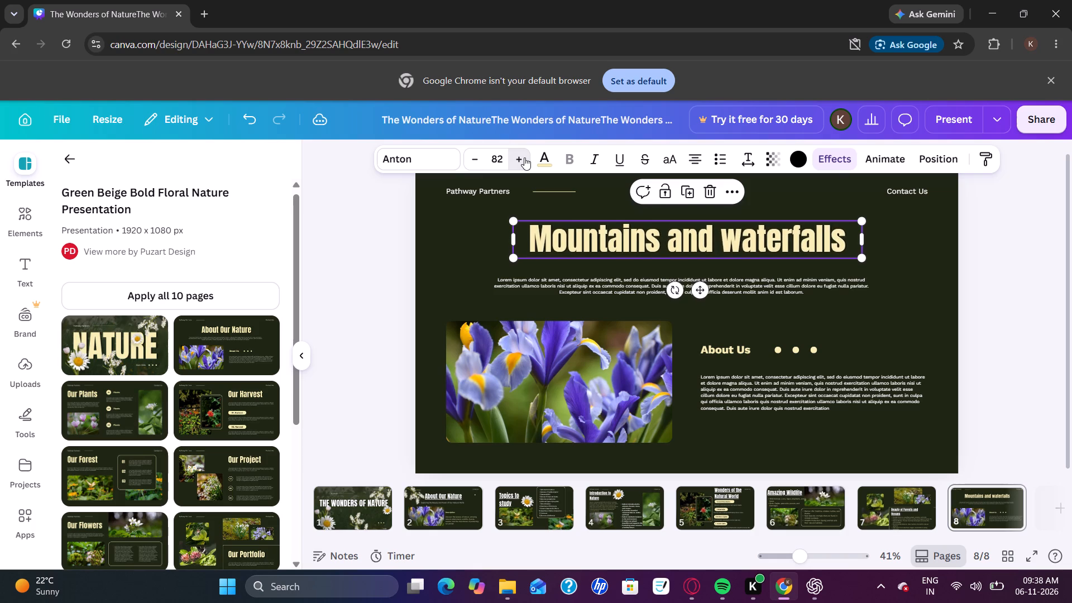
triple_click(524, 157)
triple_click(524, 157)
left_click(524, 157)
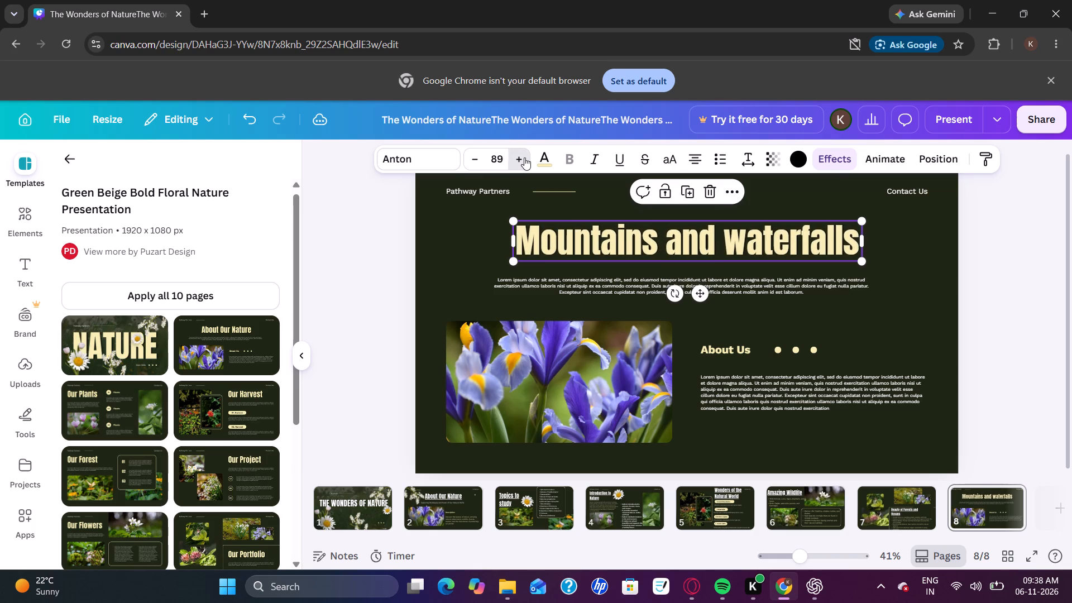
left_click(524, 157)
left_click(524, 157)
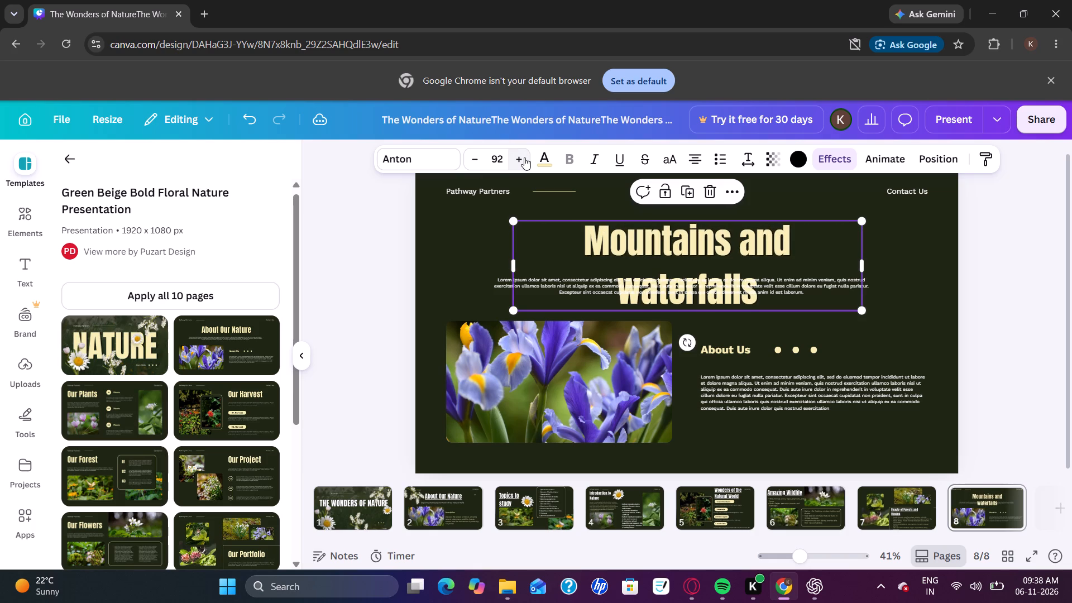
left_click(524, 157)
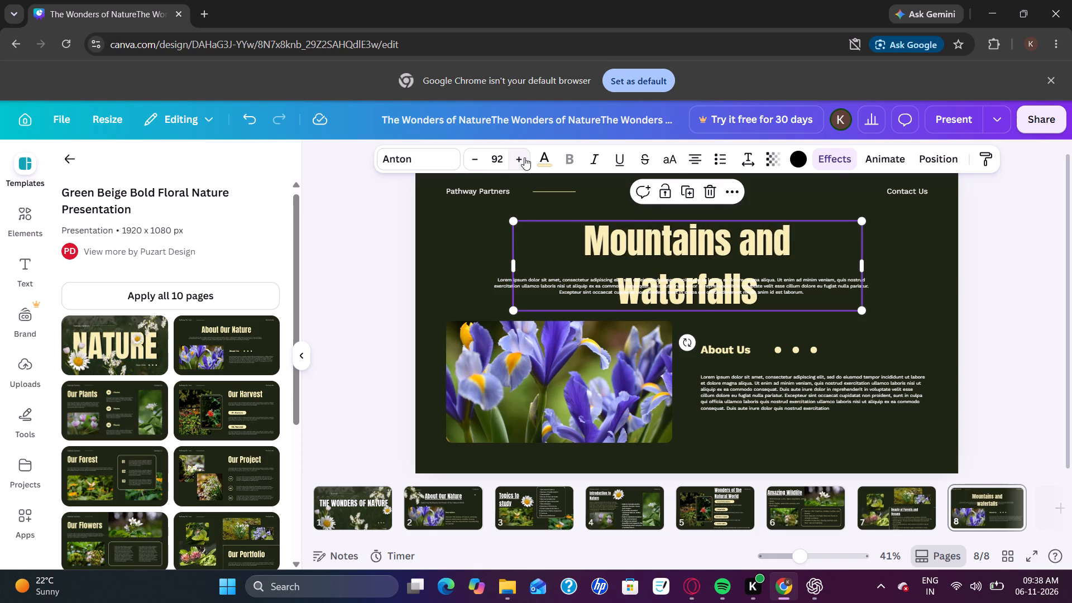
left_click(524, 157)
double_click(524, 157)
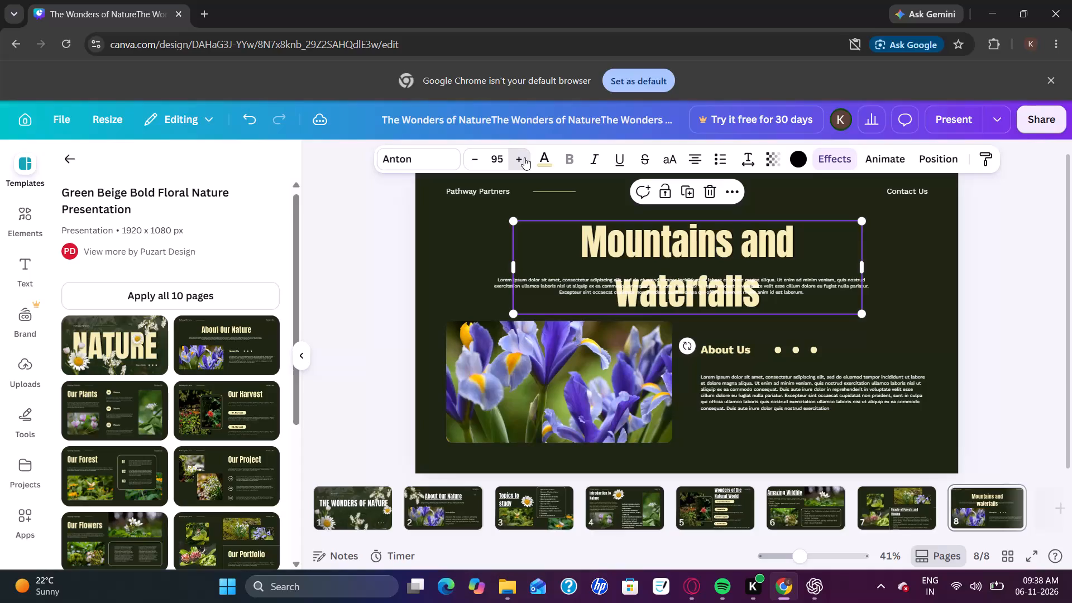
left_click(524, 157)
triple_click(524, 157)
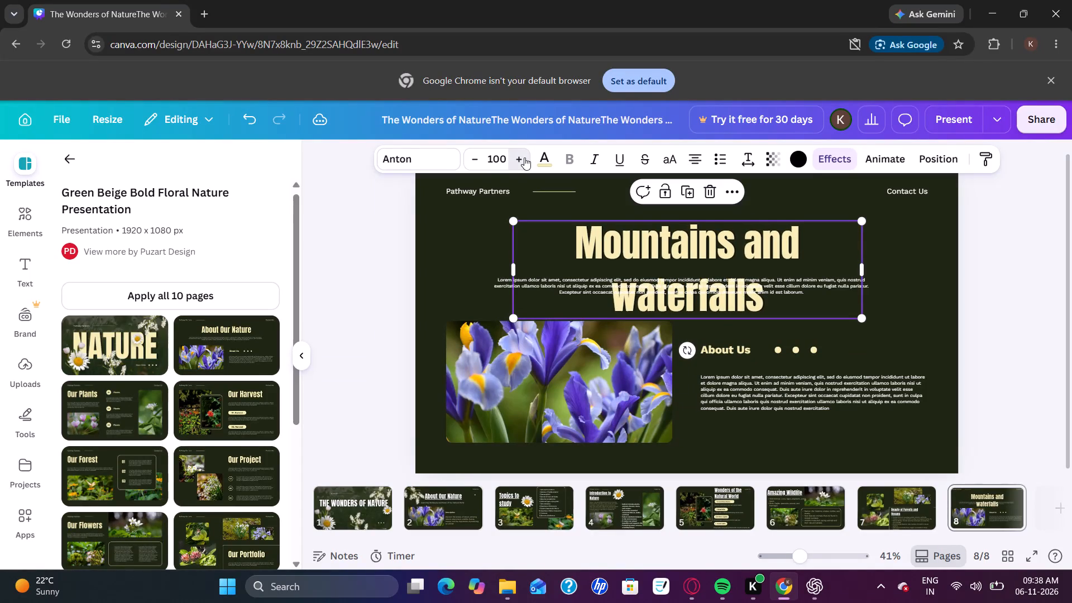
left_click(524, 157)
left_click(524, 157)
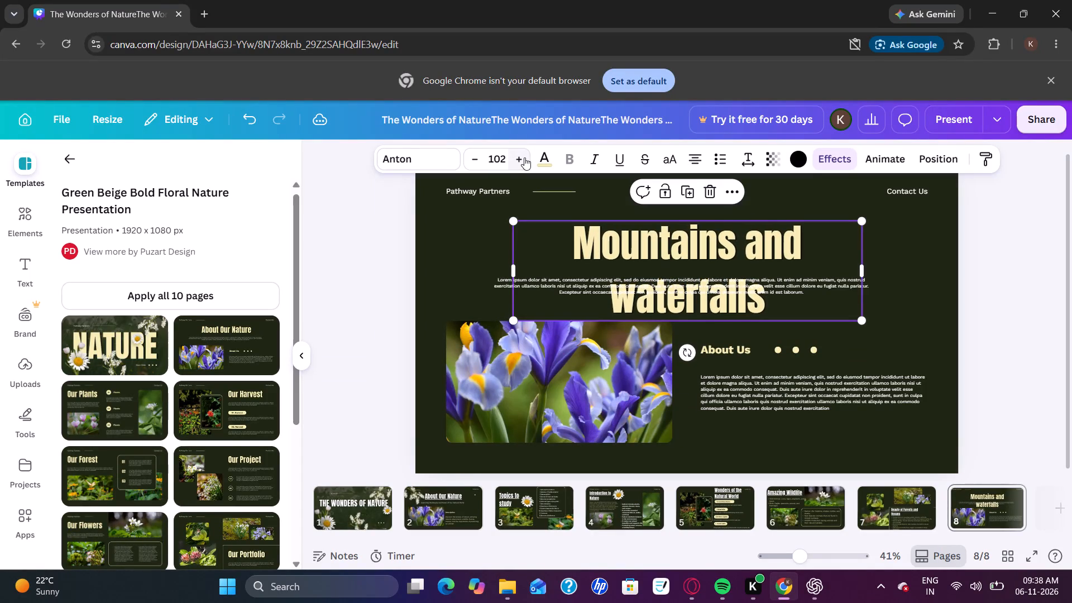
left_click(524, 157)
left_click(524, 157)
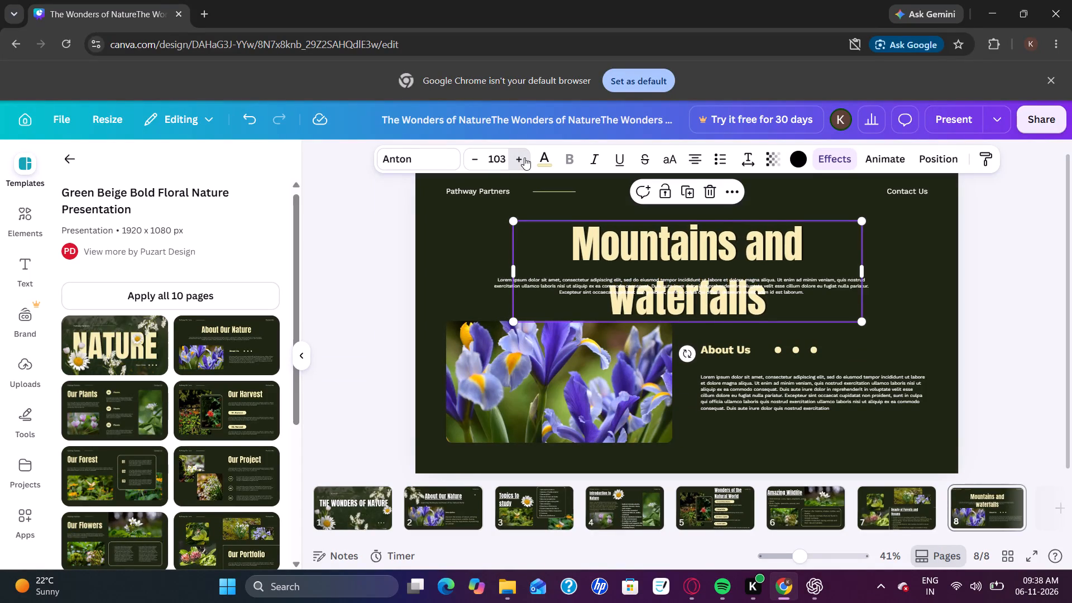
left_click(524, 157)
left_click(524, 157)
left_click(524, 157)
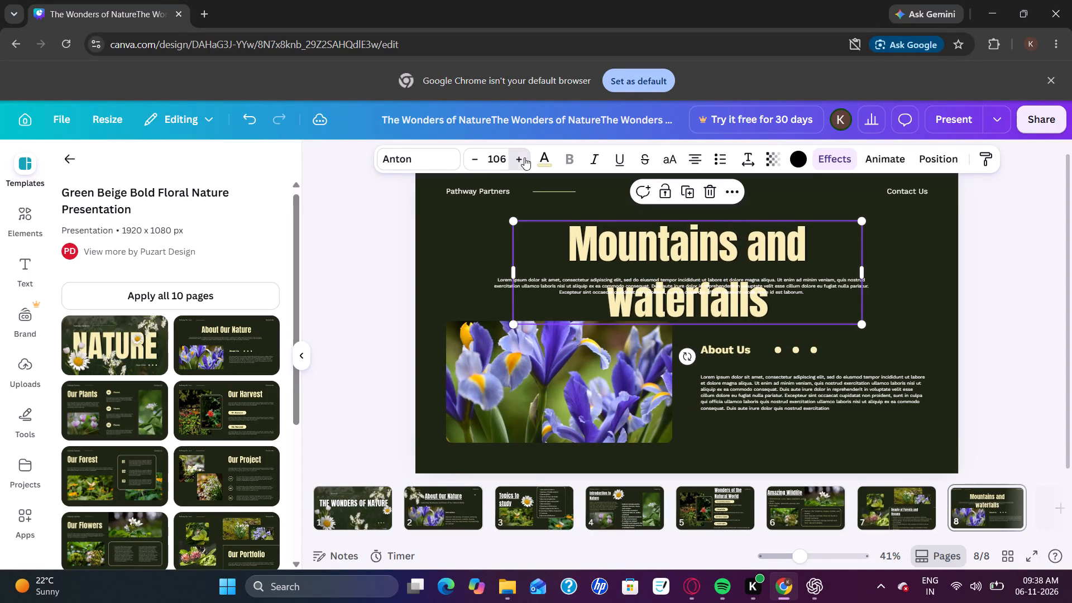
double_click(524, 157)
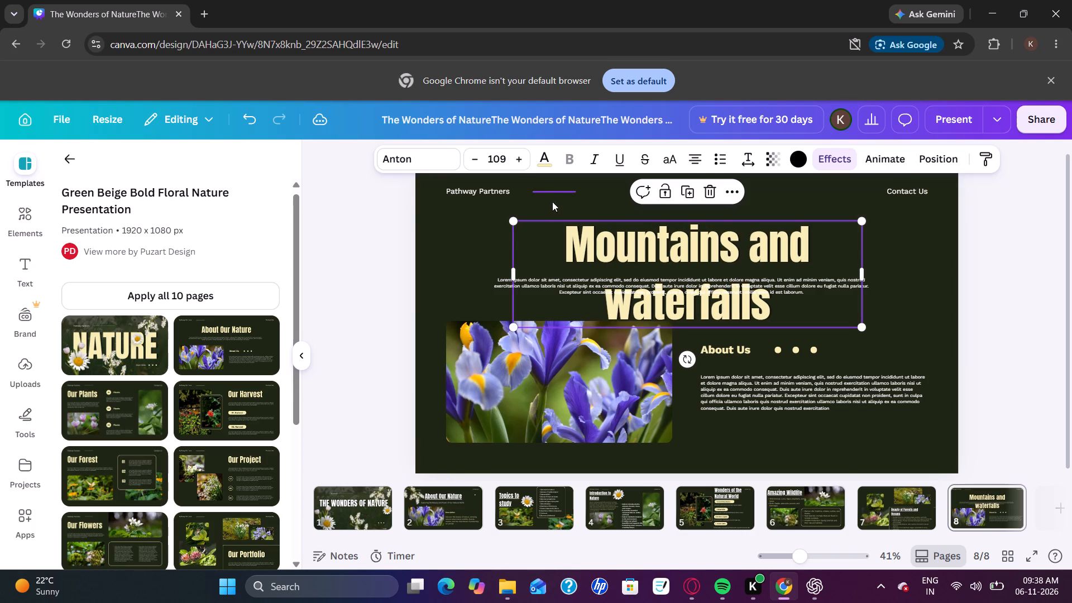
Set the "Mountains and waterfalls" heading's font size to 90 so it fits on one line.
triple_click(482, 163)
double_click(482, 163)
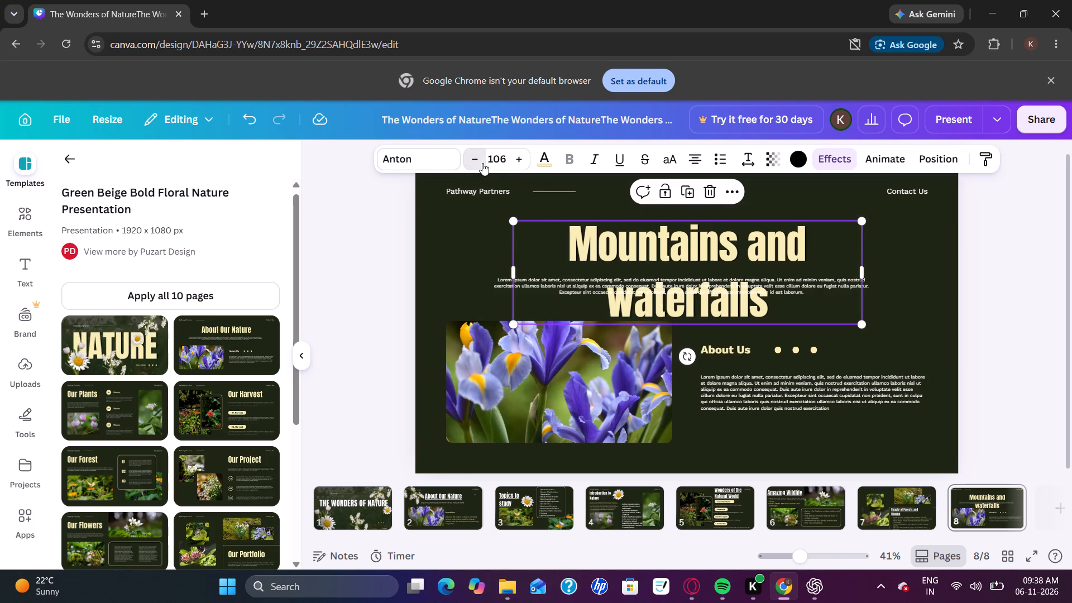
left_click(482, 163)
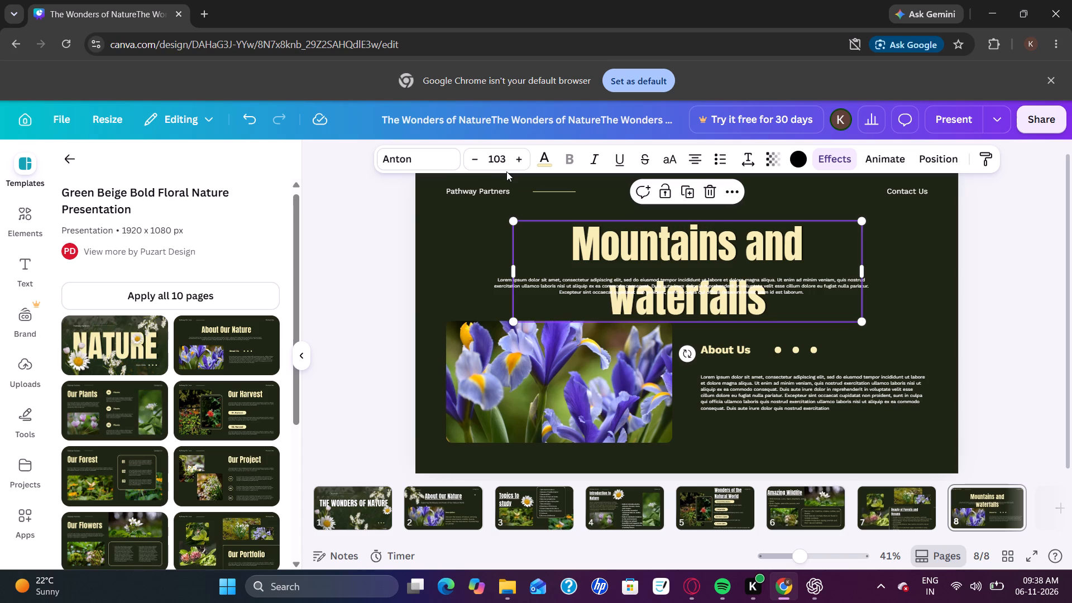
double_click(506, 171)
triple_click(477, 156)
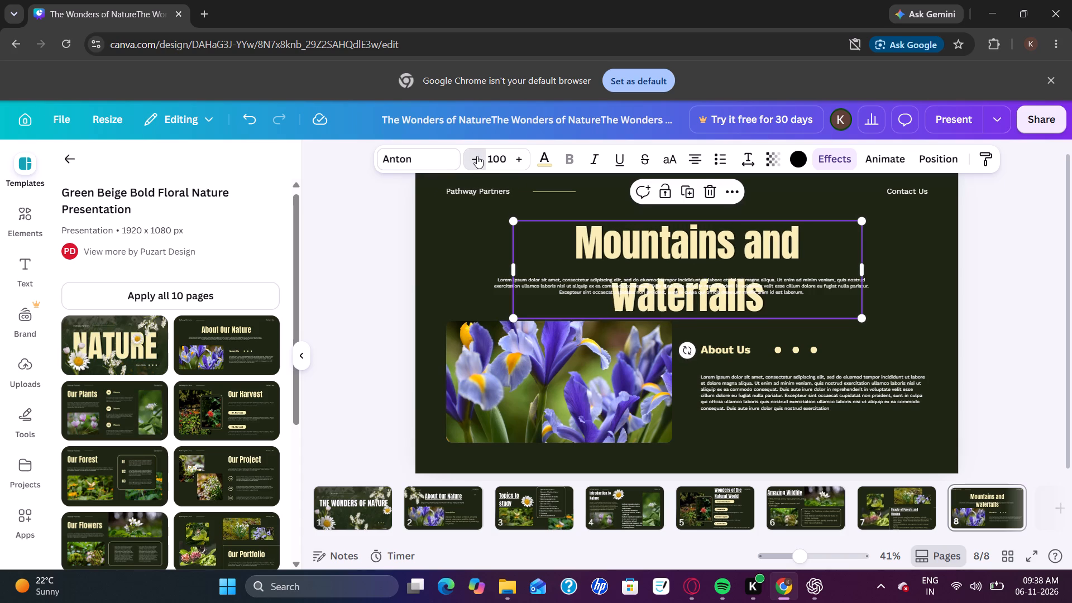
left_click(477, 156)
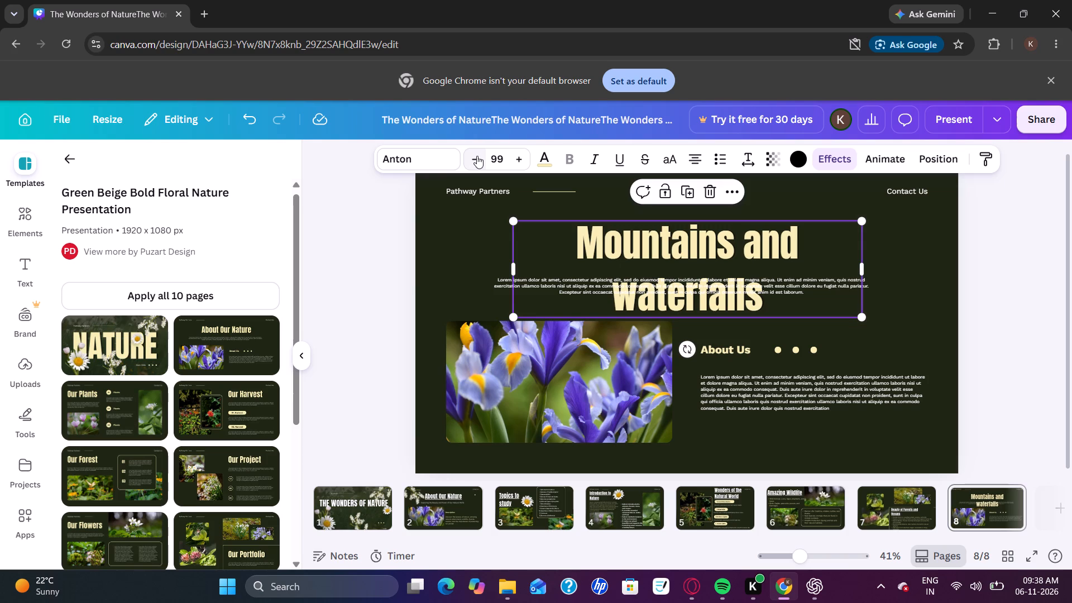
triple_click(477, 156)
triple_click(477, 156)
triple_click(477, 156)
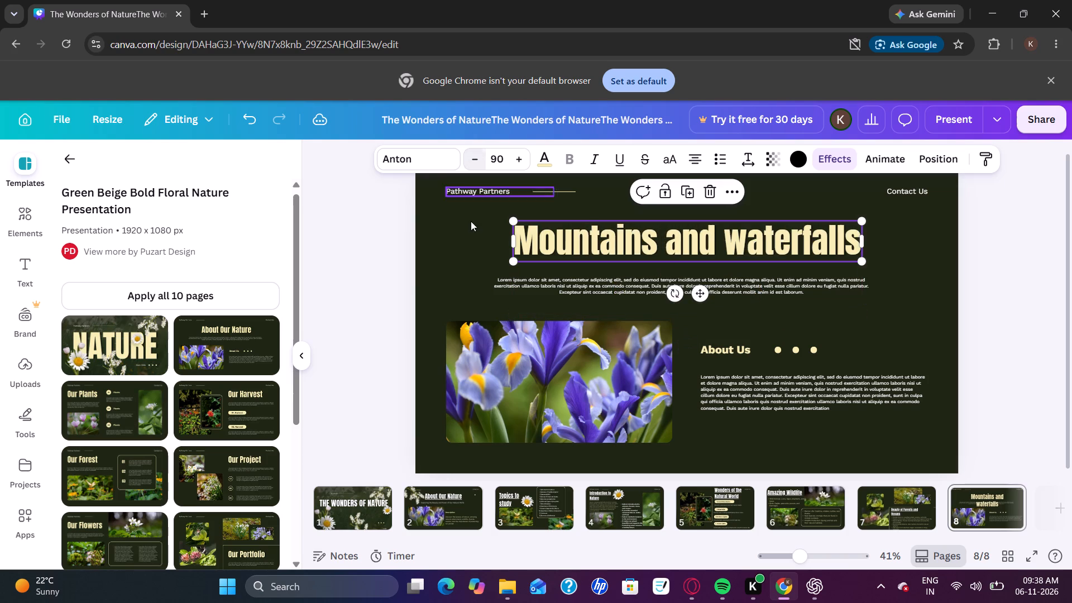
Delete the "Pathway Partners" text and the short decorative line beside it from slide 8.
left_click(477, 193)
left_click(524, 222)
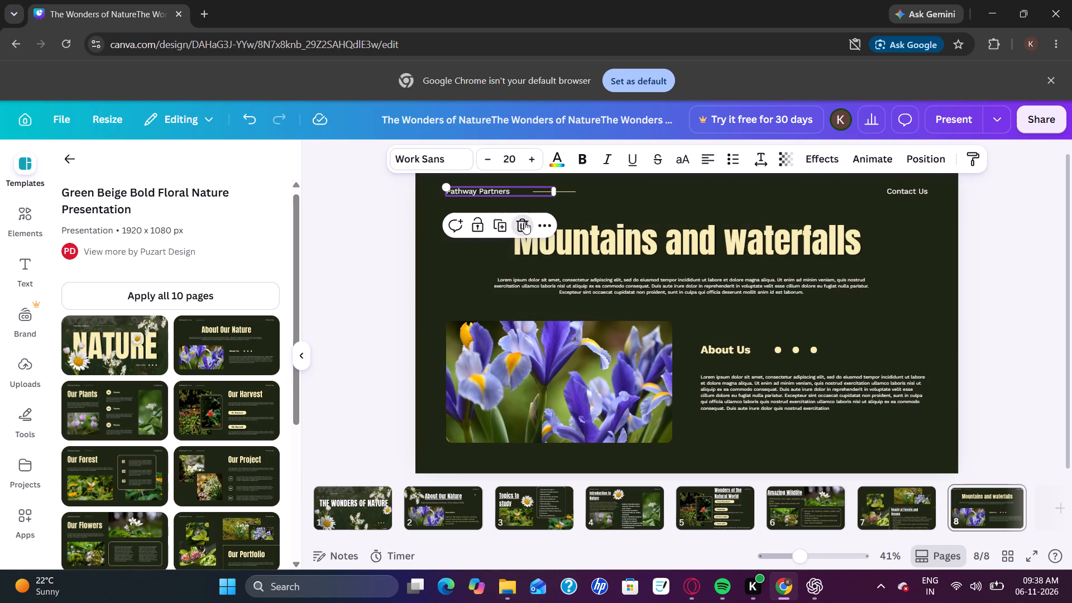
left_click(538, 190)
left_click(577, 221)
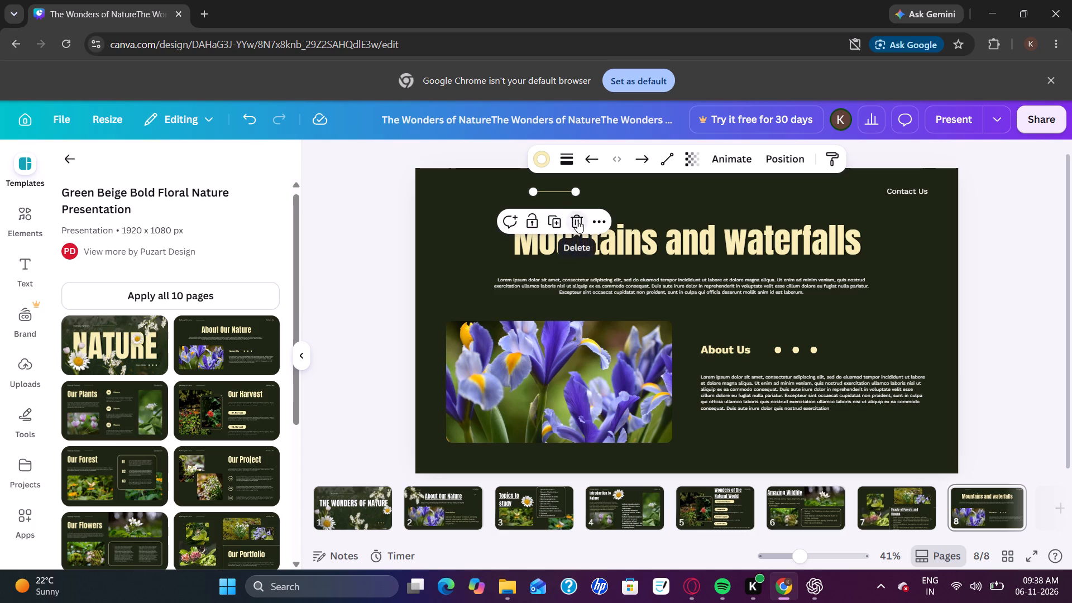
Move the "Mountains and waterfalls" heading up toward the top edge of slide 8.
left_click_drag(588, 244, 591, 219)
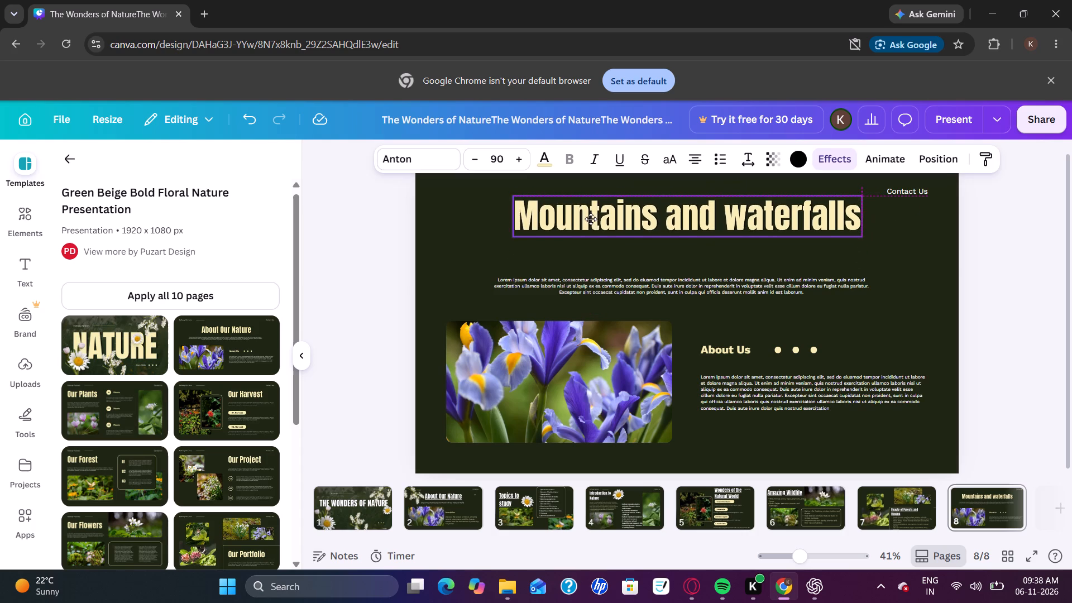
left_click_drag(591, 219, 590, 225)
Set the heading's font size to 95 and widen its text box on both sides to keep the title on one line.
triple_click(527, 161)
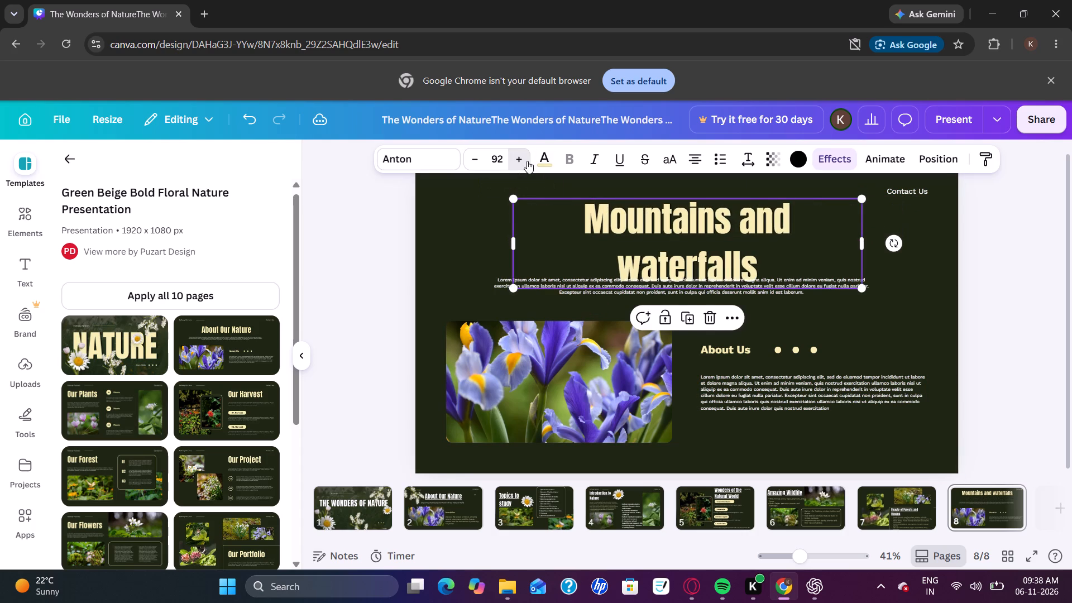
double_click(527, 161)
left_click_drag(527, 161, 508, 244)
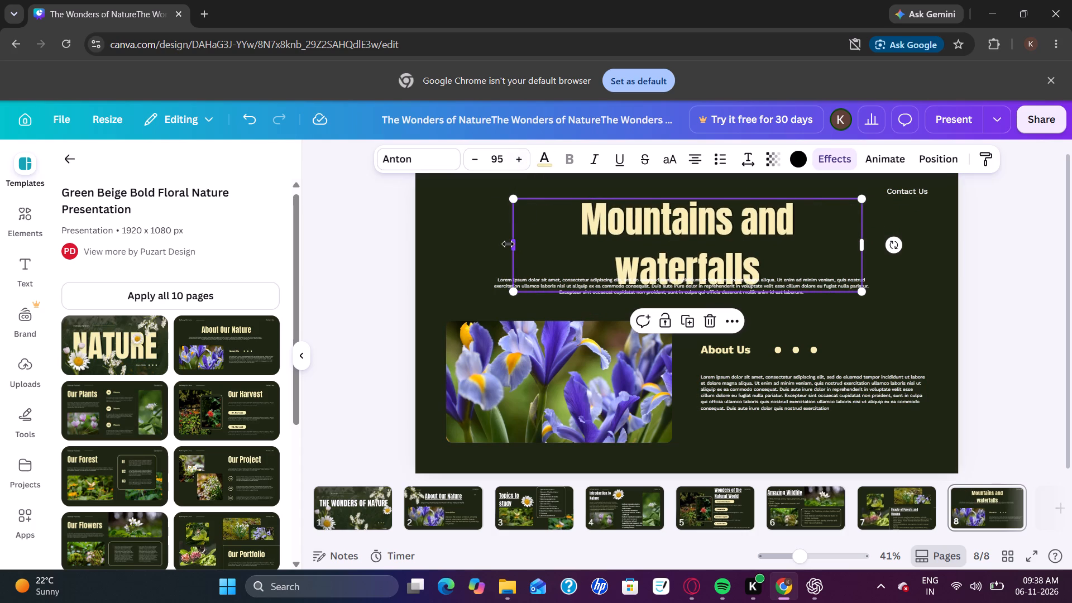
left_click_drag(508, 244, 452, 255)
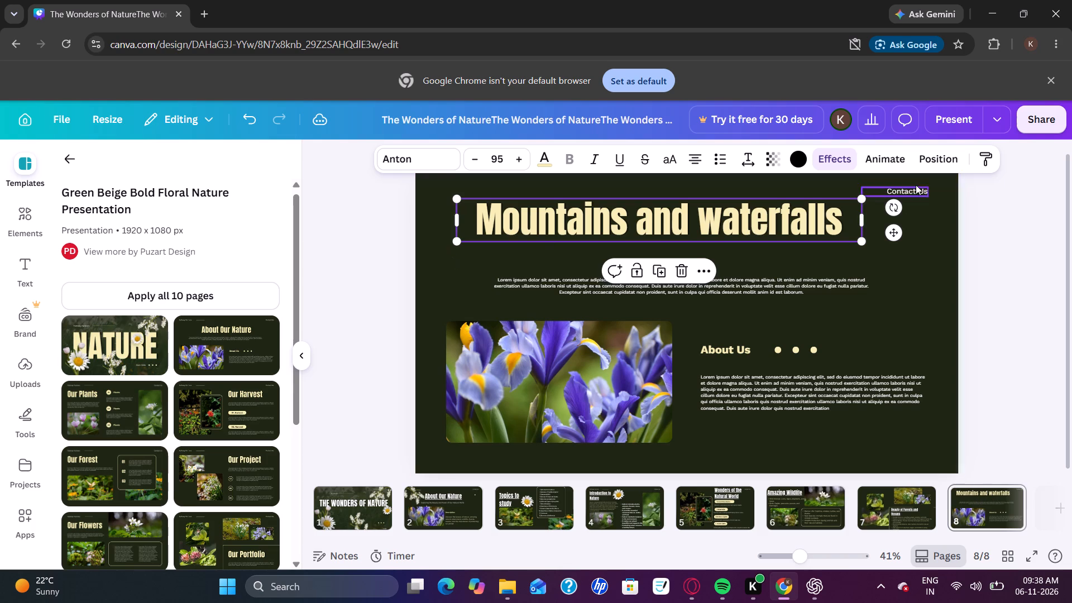
left_click_drag(867, 229, 904, 228)
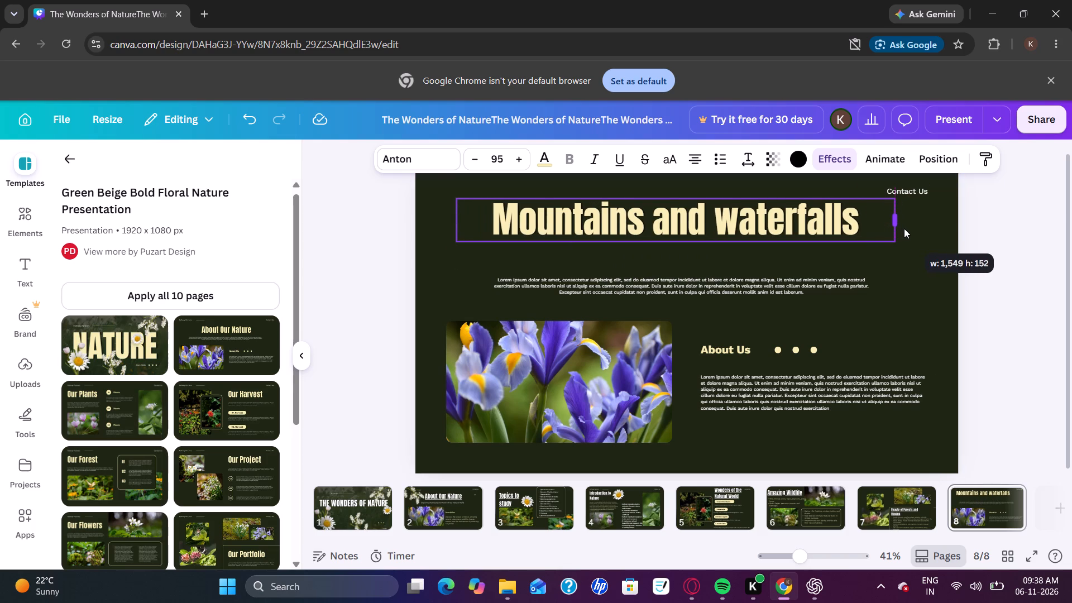
left_click_drag(904, 228, 906, 228)
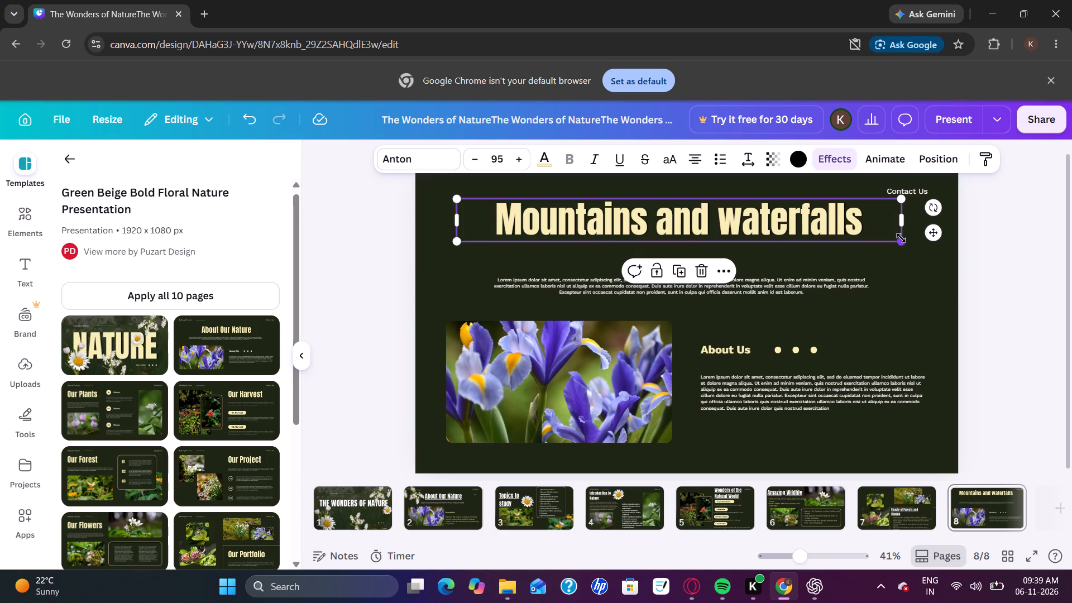
Scale the "Mountains and waterfalls" heading up to font size 114, narrowing its text box to fit the title closely.
left_click_drag(901, 238, 933, 265)
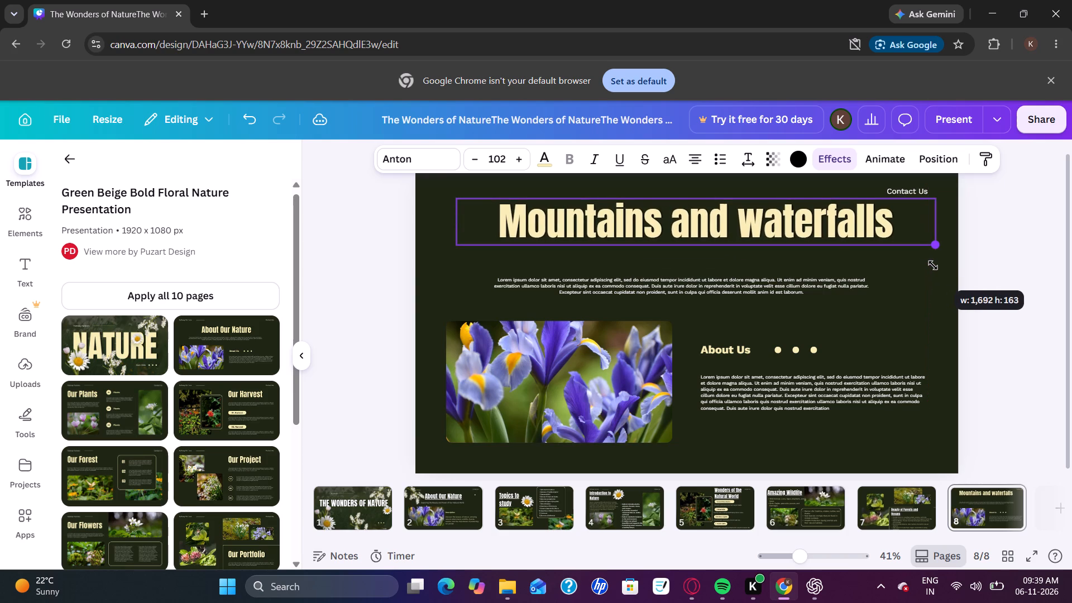
left_click_drag(933, 265, 935, 265)
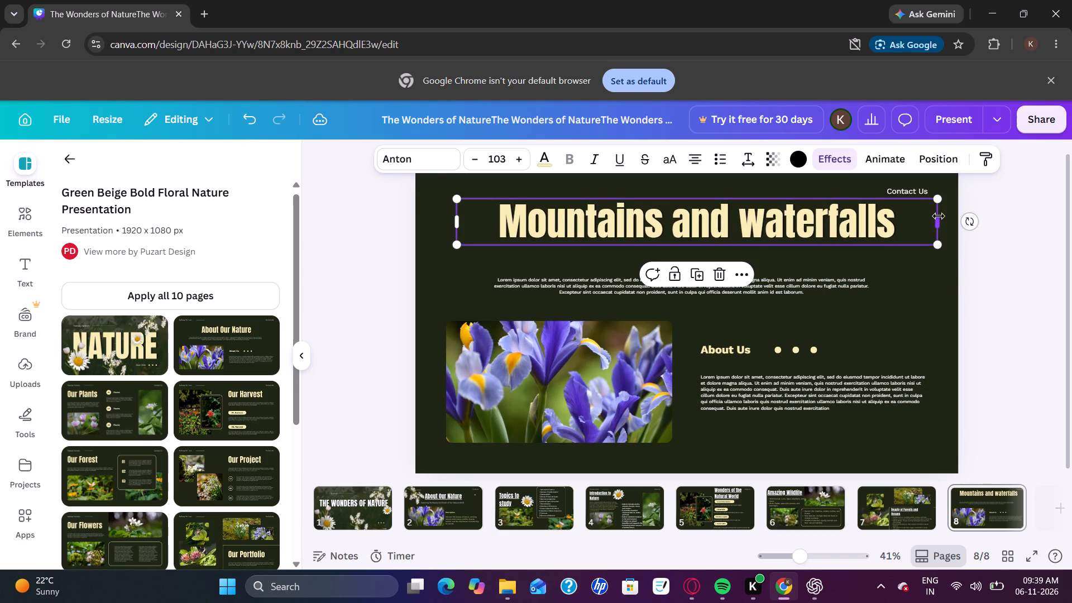
left_click_drag(939, 216, 873, 257)
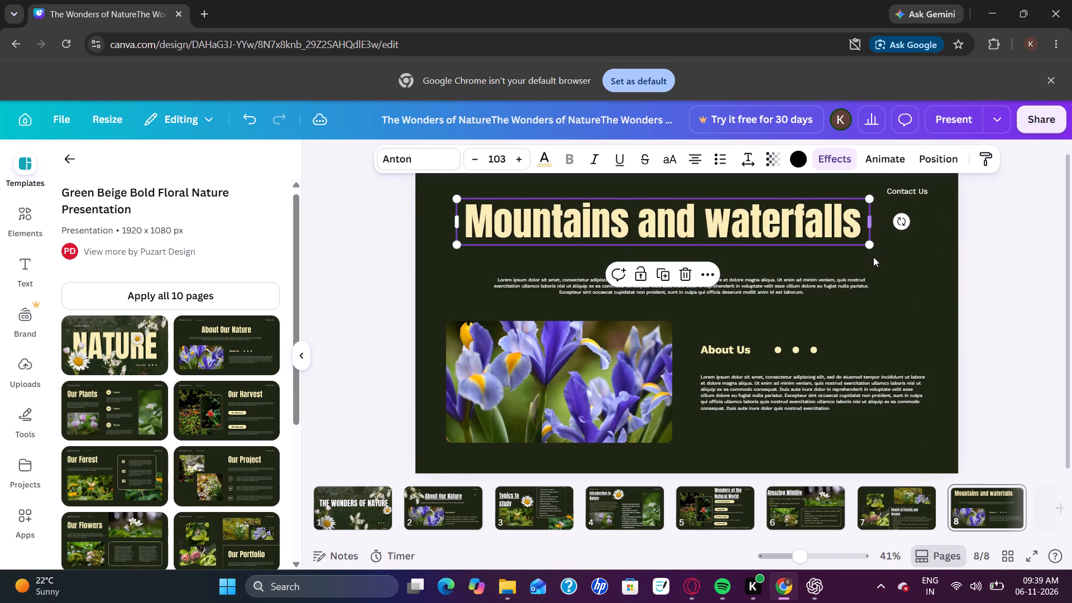
left_click_drag(873, 246, 921, 279)
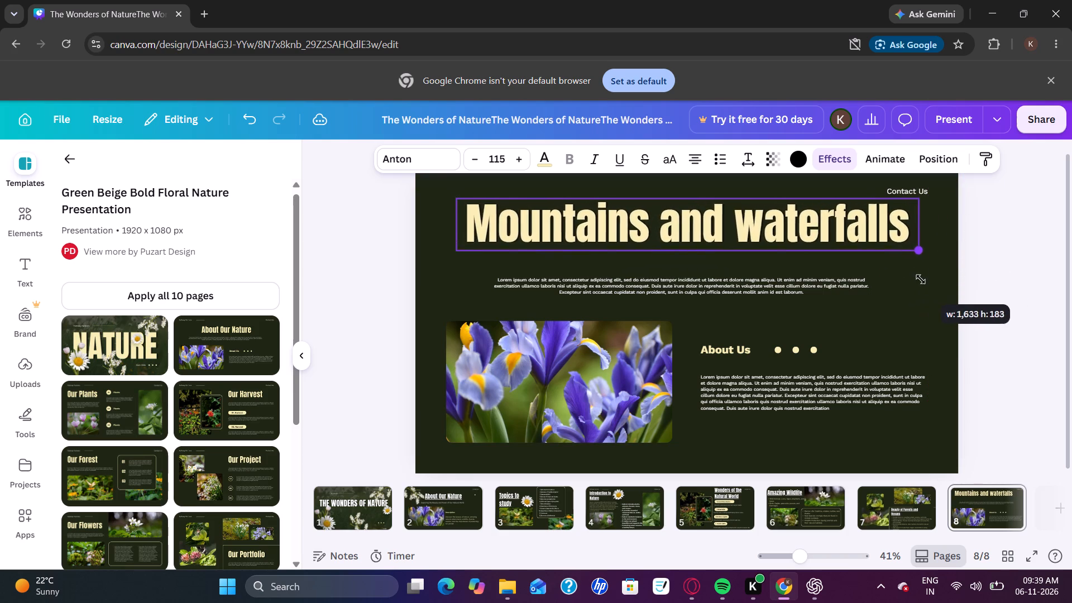
left_click_drag(921, 279, 913, 281)
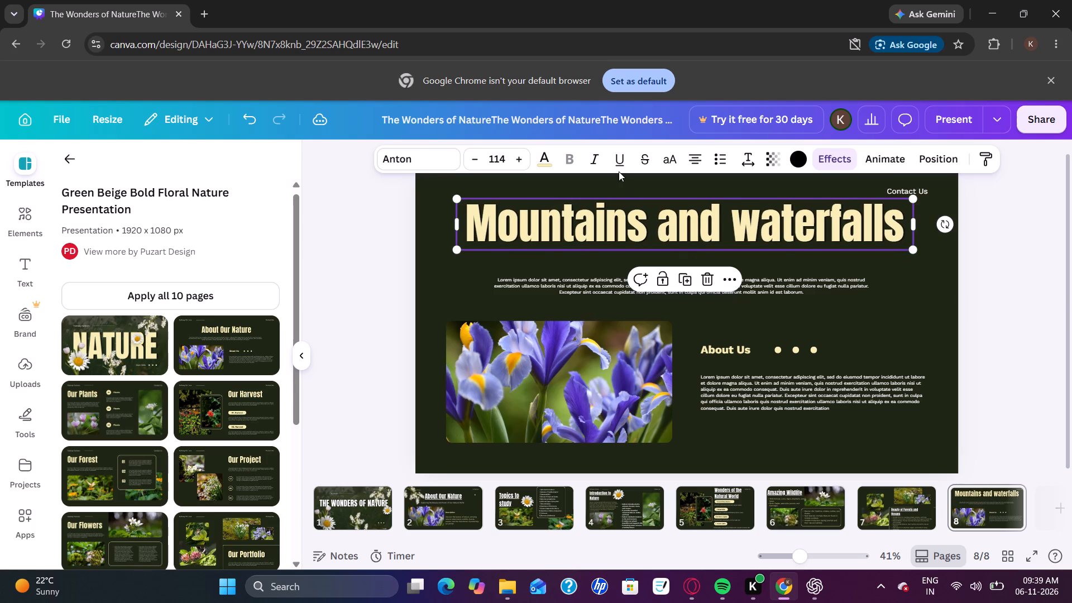
Underline the "Mountains and waterfalls" heading on slide 8.
left_click(621, 160)
left_click(411, 214)
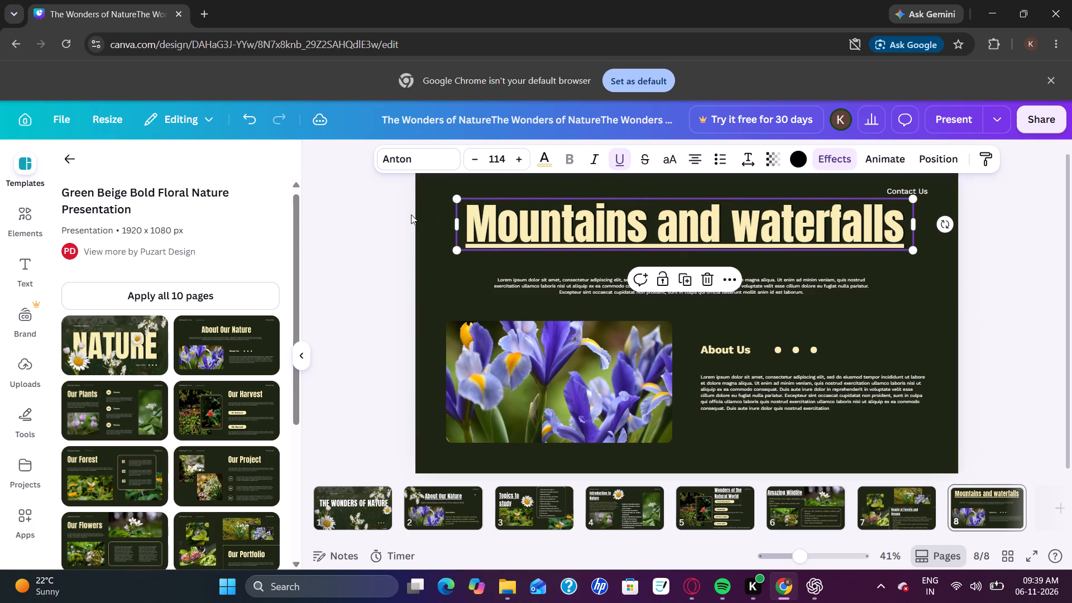
Change the "Mountains and waterfalls" heading's text colour to white.
left_click(509, 213)
left_click(552, 159)
left_click(171, 266)
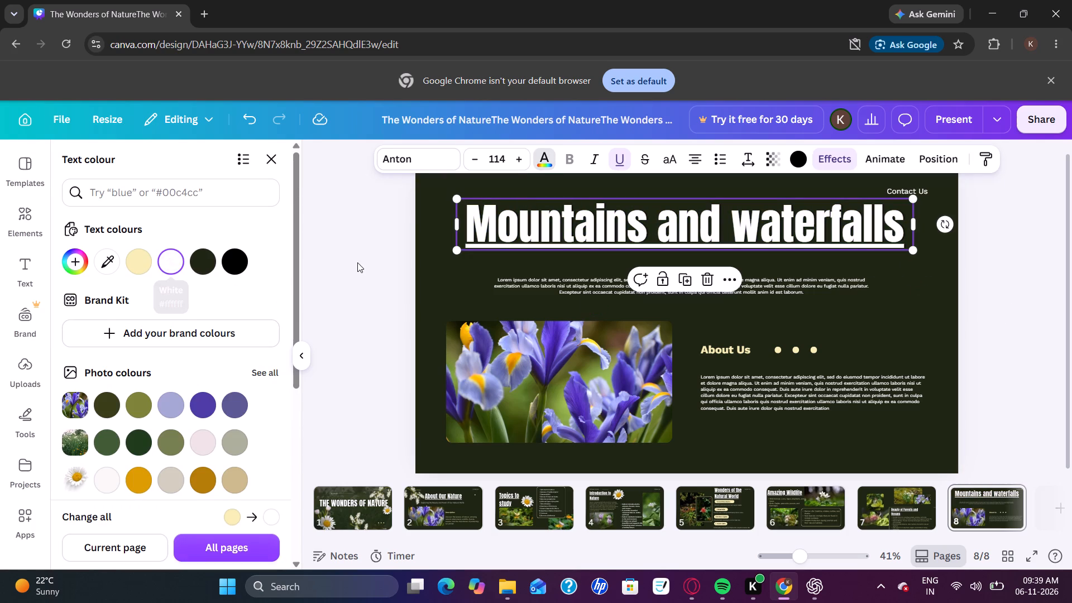
left_click(386, 263)
left_click(386, 263)
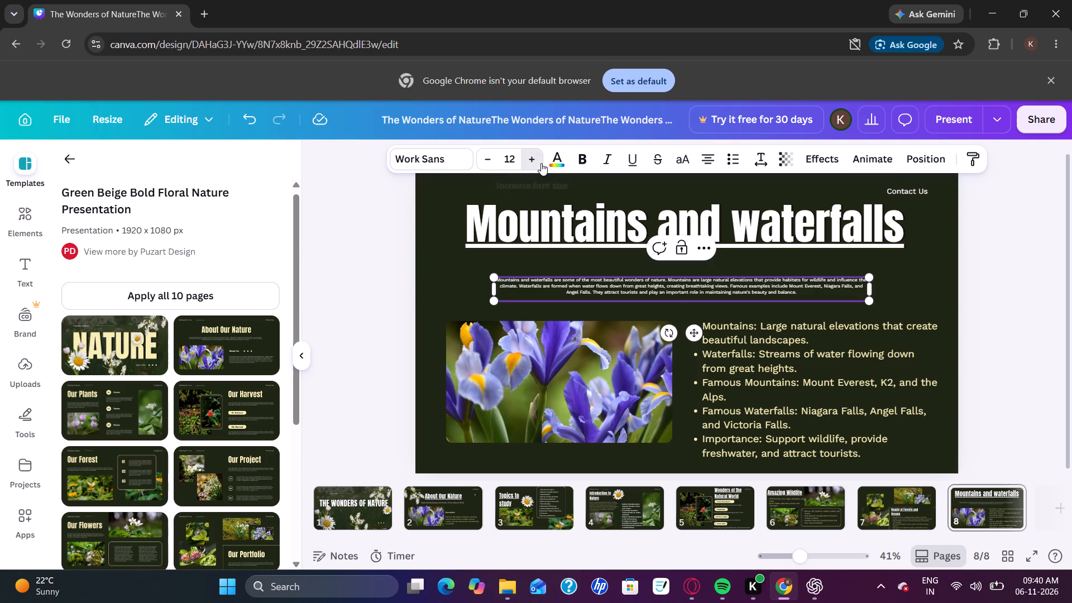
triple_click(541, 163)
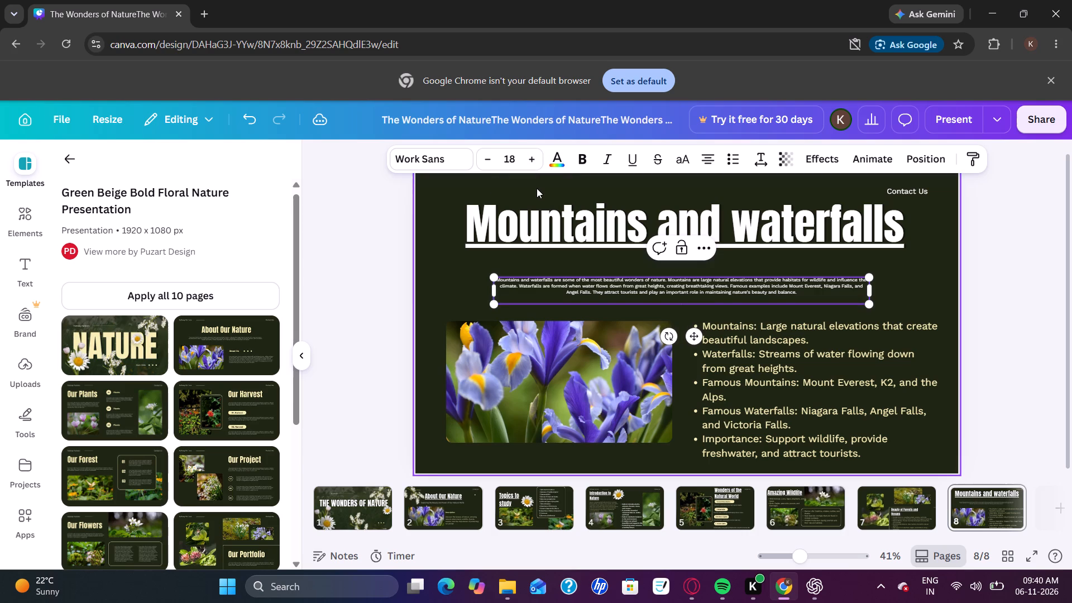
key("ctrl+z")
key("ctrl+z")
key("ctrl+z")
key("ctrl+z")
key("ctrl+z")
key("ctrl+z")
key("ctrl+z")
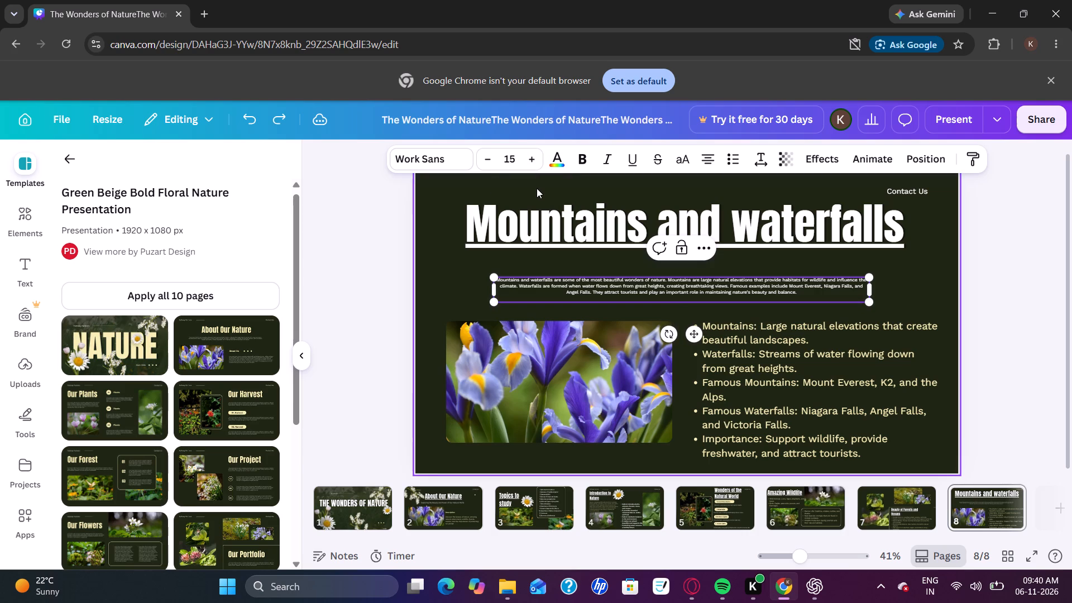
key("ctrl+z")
Undo back to an empty text box under the heading and paste the Mountains and Waterfalls paragraph into it again.
left_click(537, 188, "ctrl")
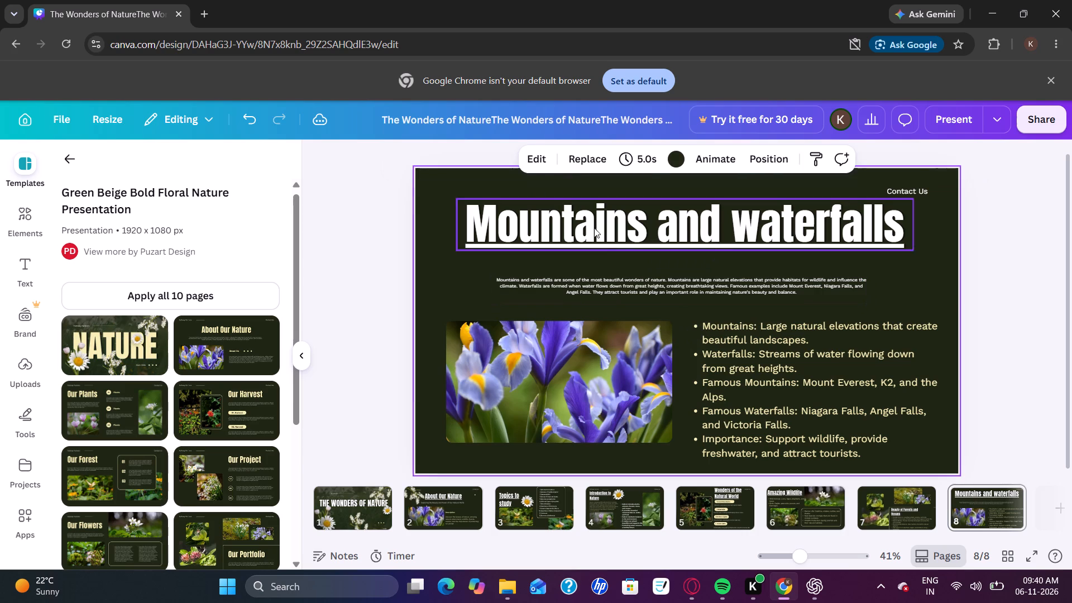
left_click(609, 279)
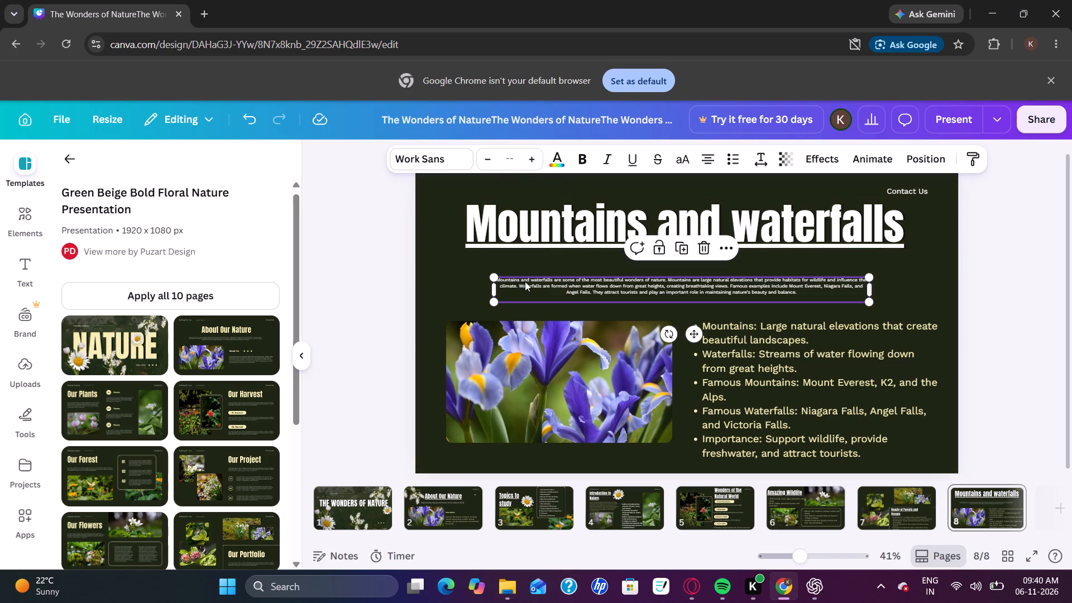
key("ctrl+z")
key("ctrl+z")
key("ctrl+z")
key("ctrl+z")
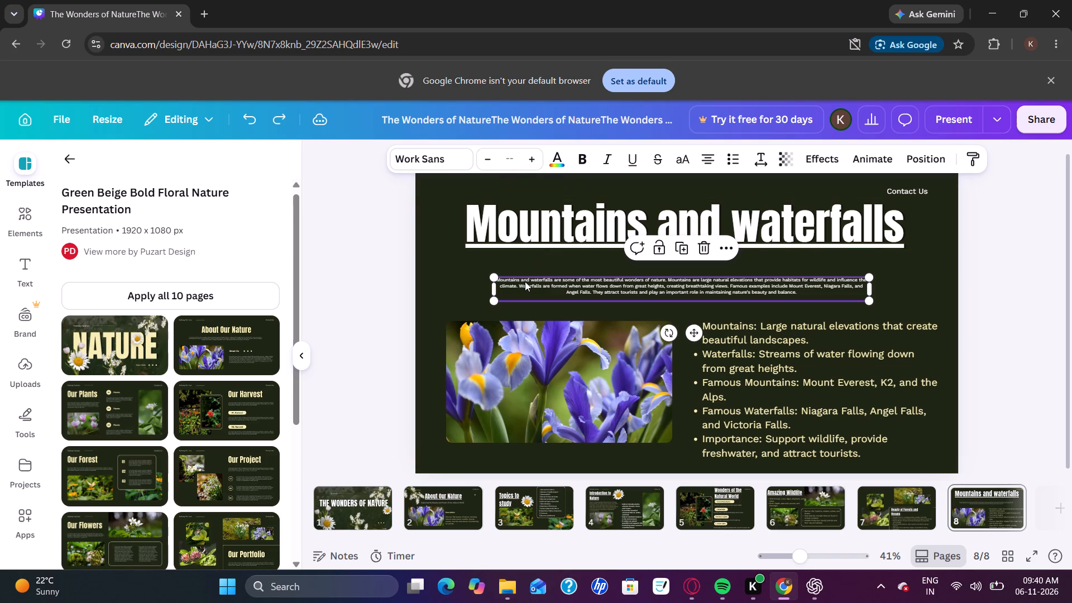
key("ctrl+z")
key("ctrl+z")
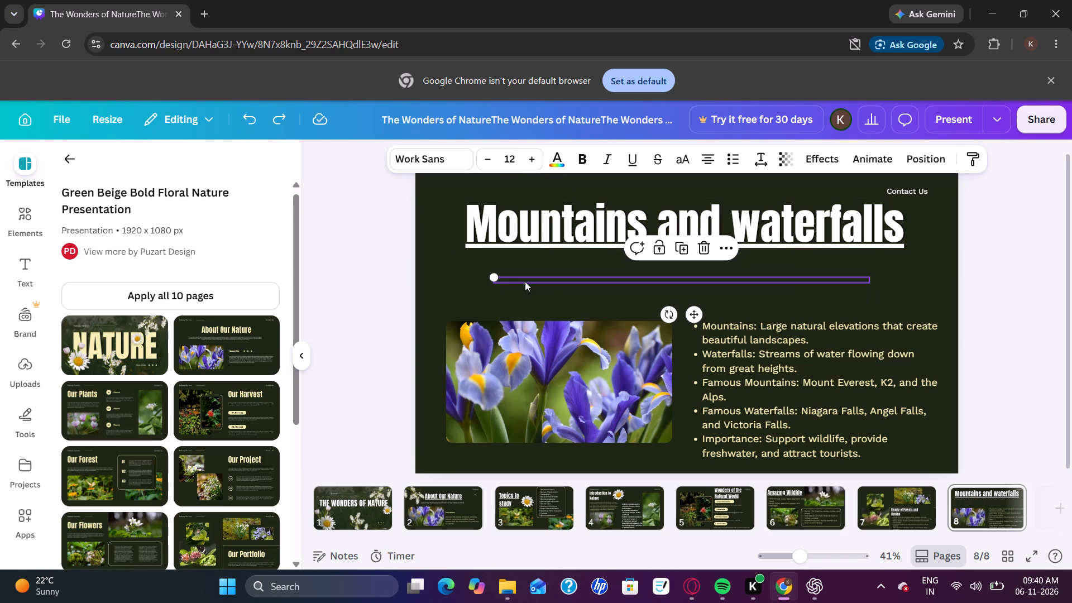
key("ctrl+v")
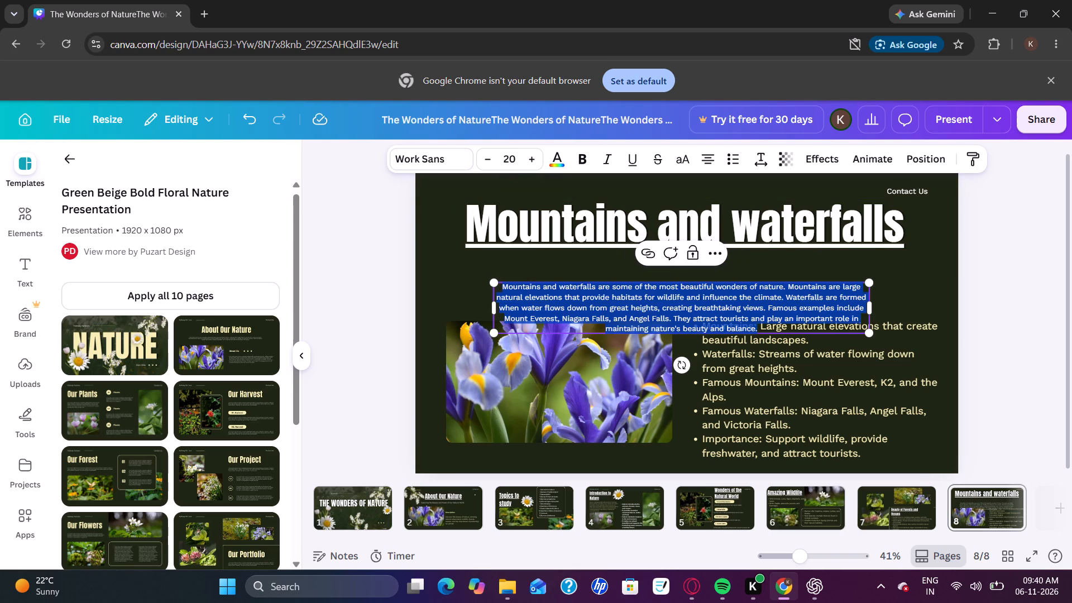
left_click(382, 252)
Widen the paragraph's text box to nearly the slide's full width and place it midway between the heading and the flower photo.
left_click(562, 291)
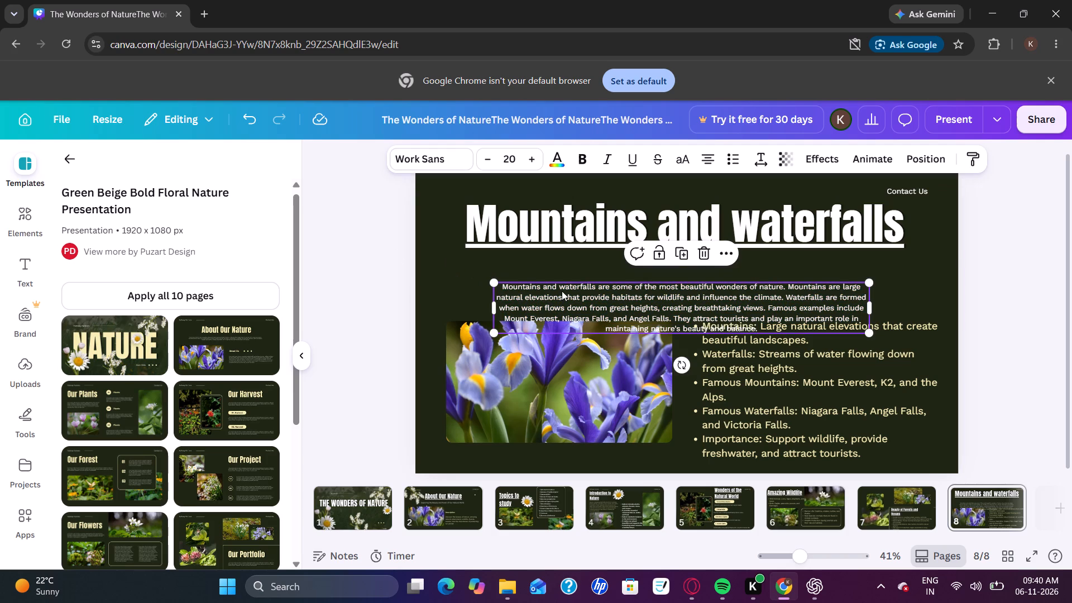
left_click_drag(585, 303, 554, 278)
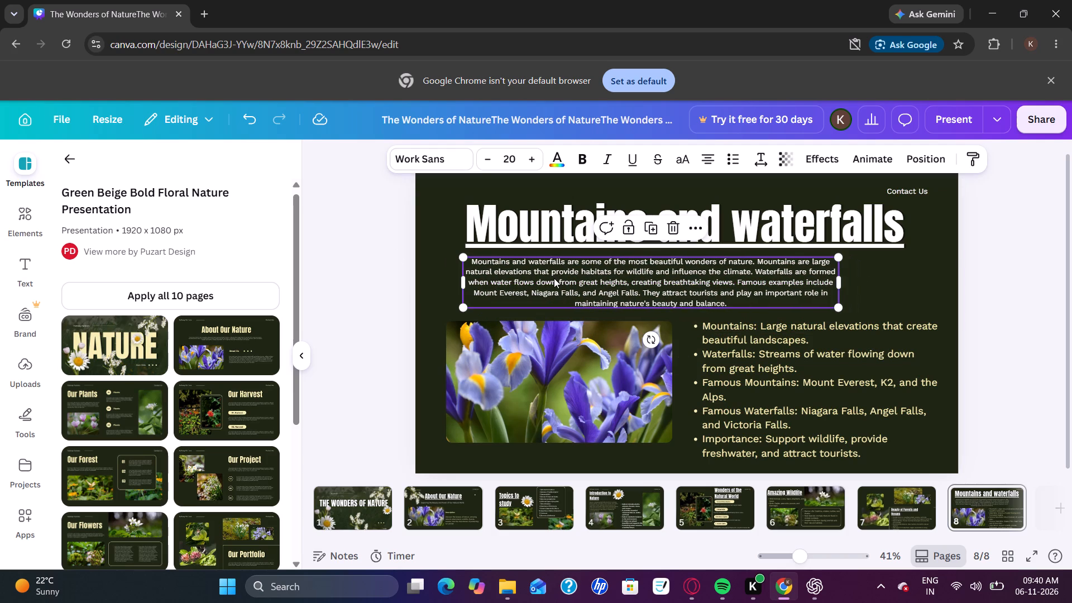
left_click_drag(846, 281, 925, 283)
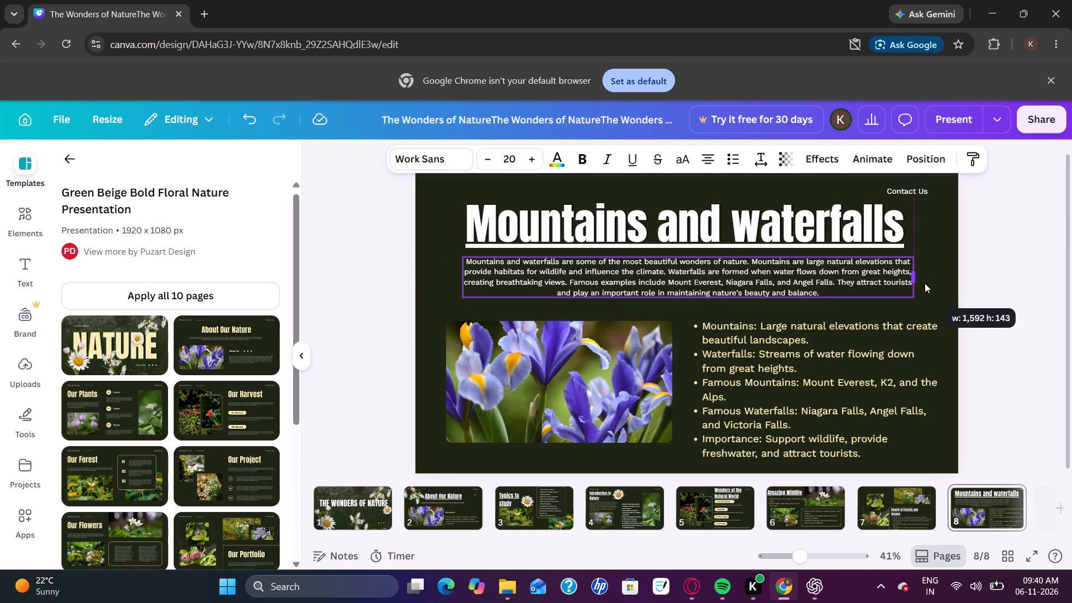
left_click_drag(925, 283, 949, 289)
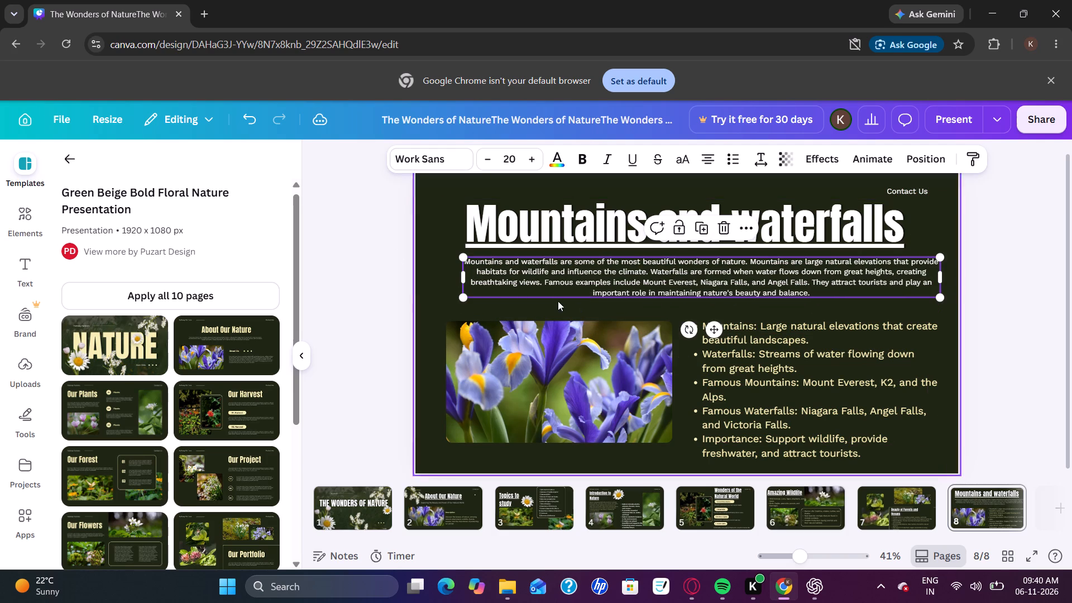
left_click_drag(462, 277, 432, 294)
left_click_drag(518, 286, 516, 294)
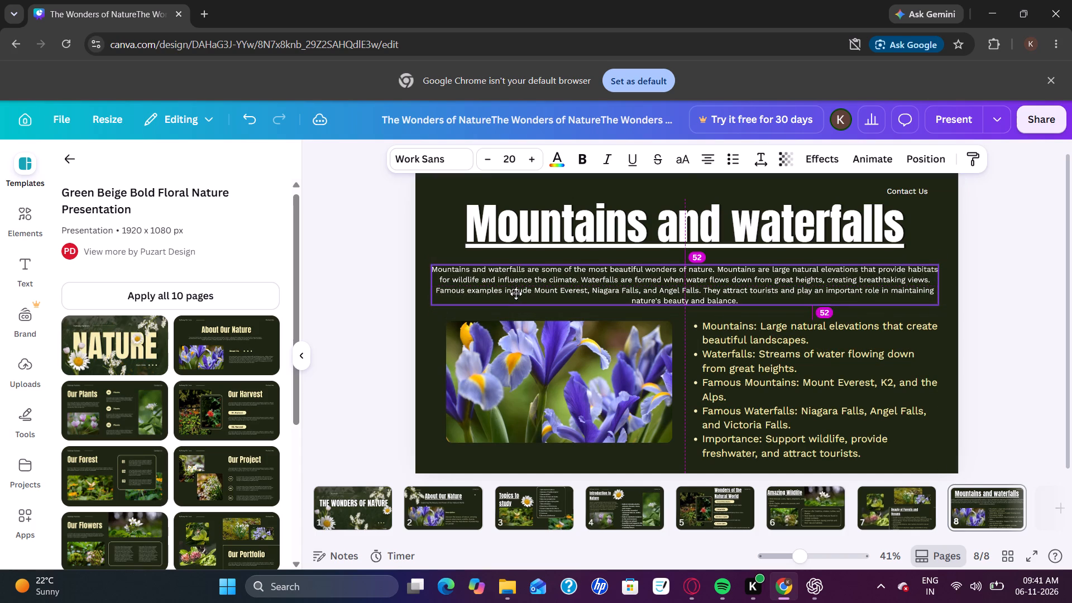
left_click_drag(516, 294, 516, 293)
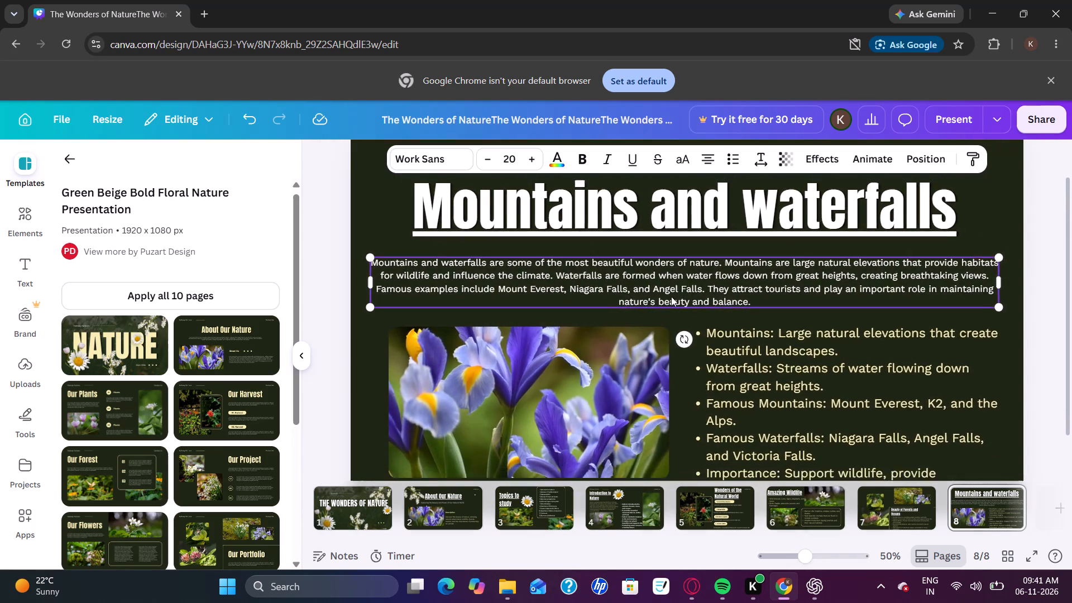
Try Comic Sans on the bullet list beside the flower photo and settle on Canva Student Font.
left_click(767, 329)
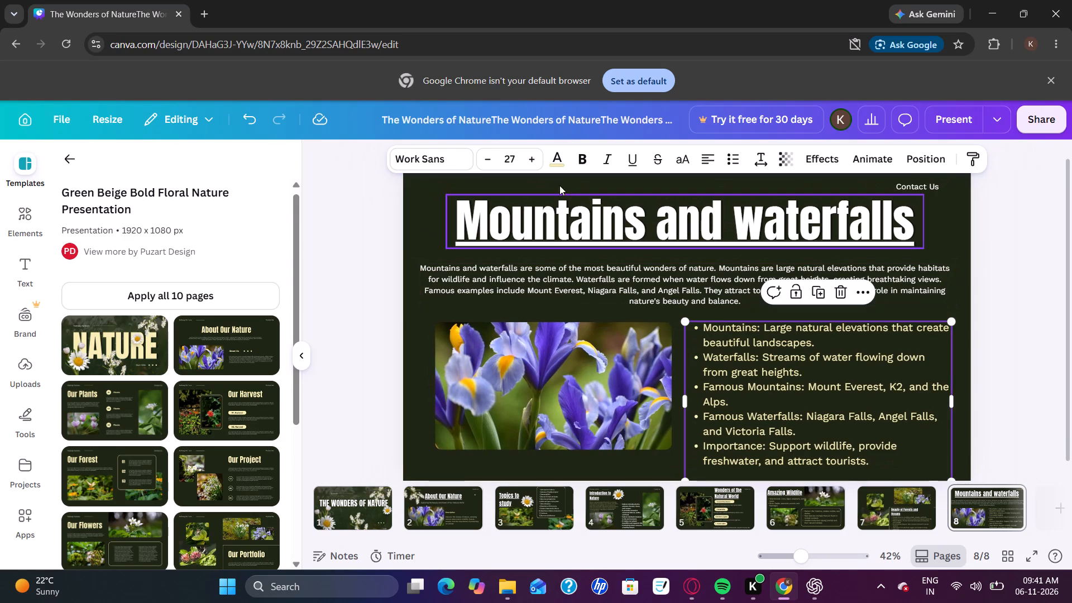
left_click(449, 158)
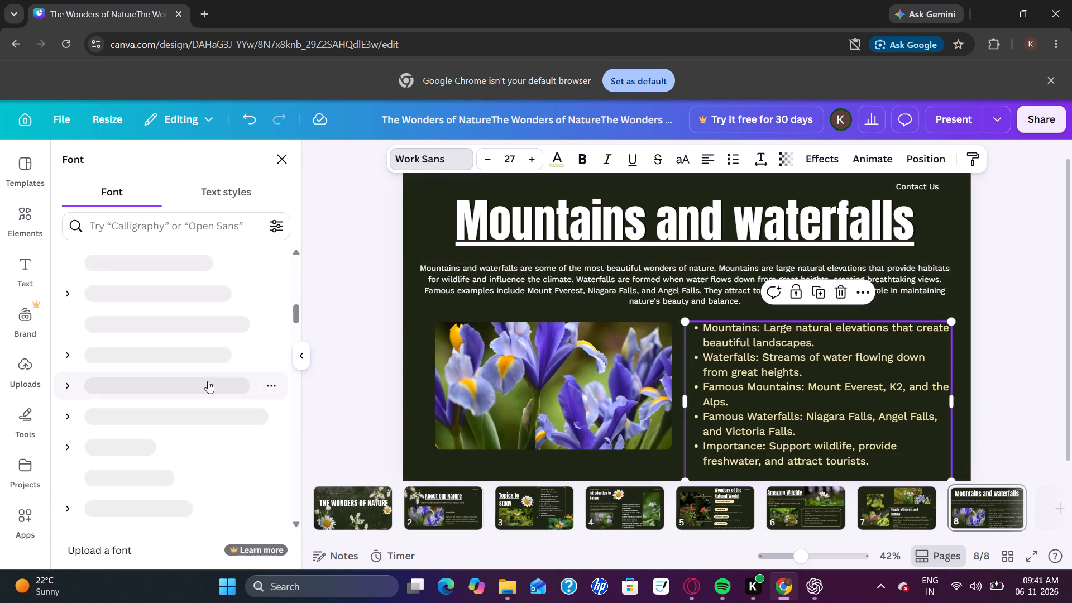
scroll(189, 353, "down", 2)
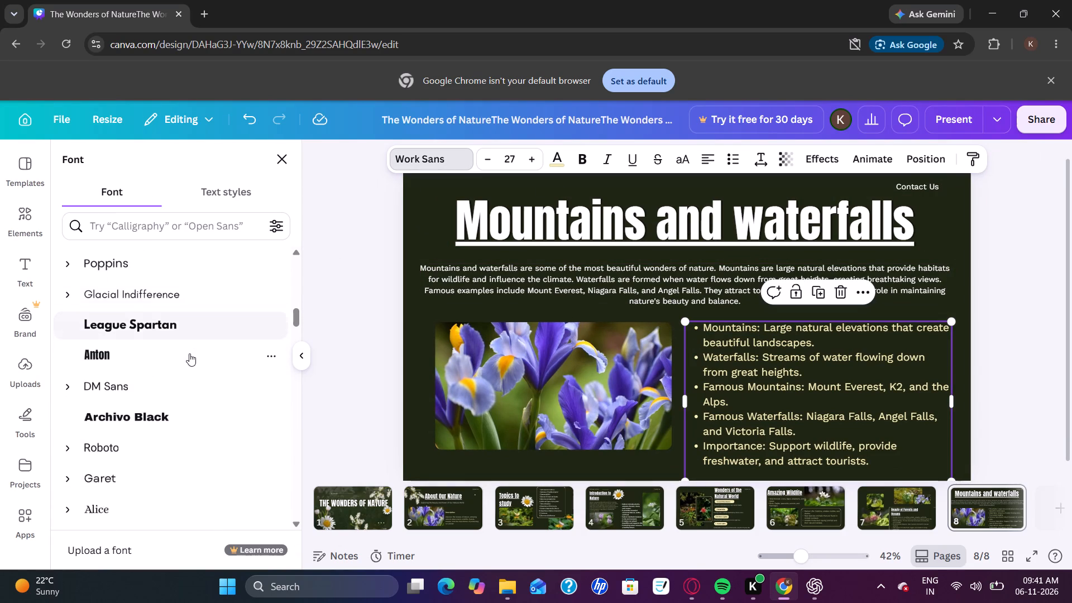
scroll(189, 353, "down", 1)
scroll(189, 353, "up", 2)
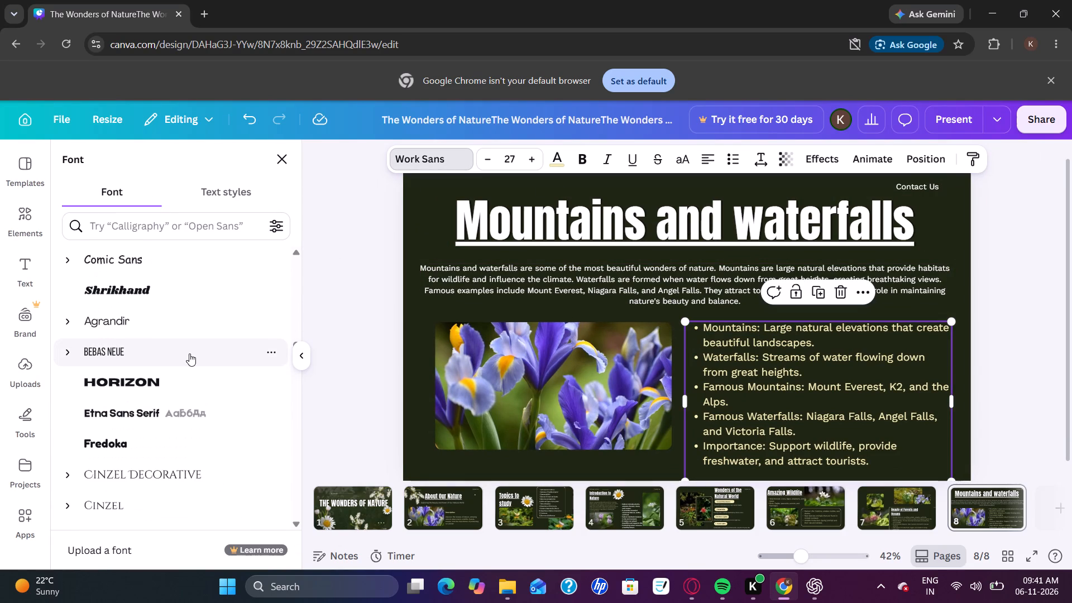
left_click(173, 260)
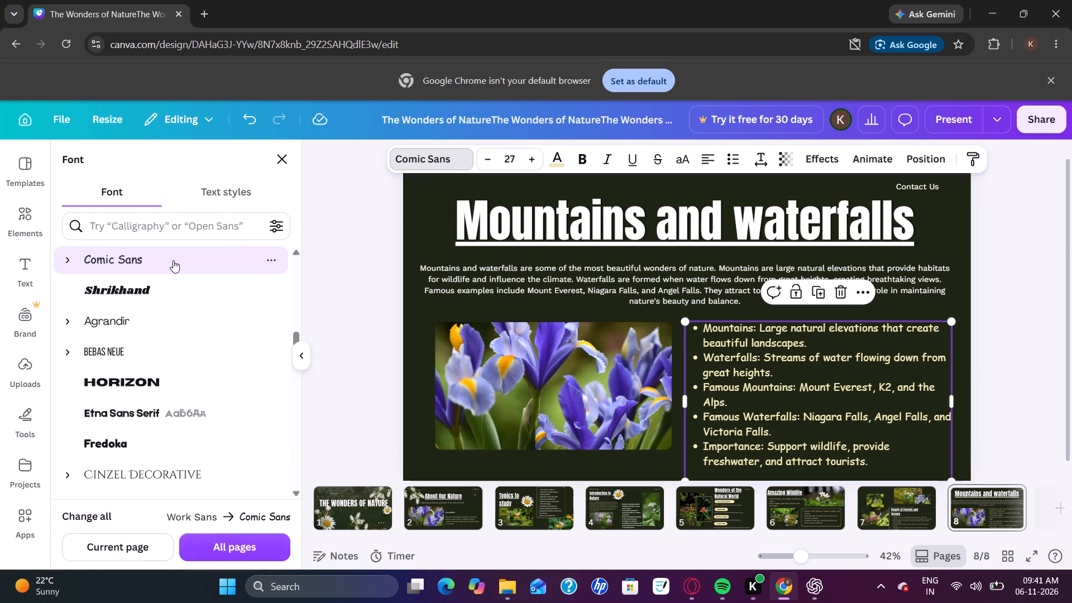
scroll(234, 391, "down", 1)
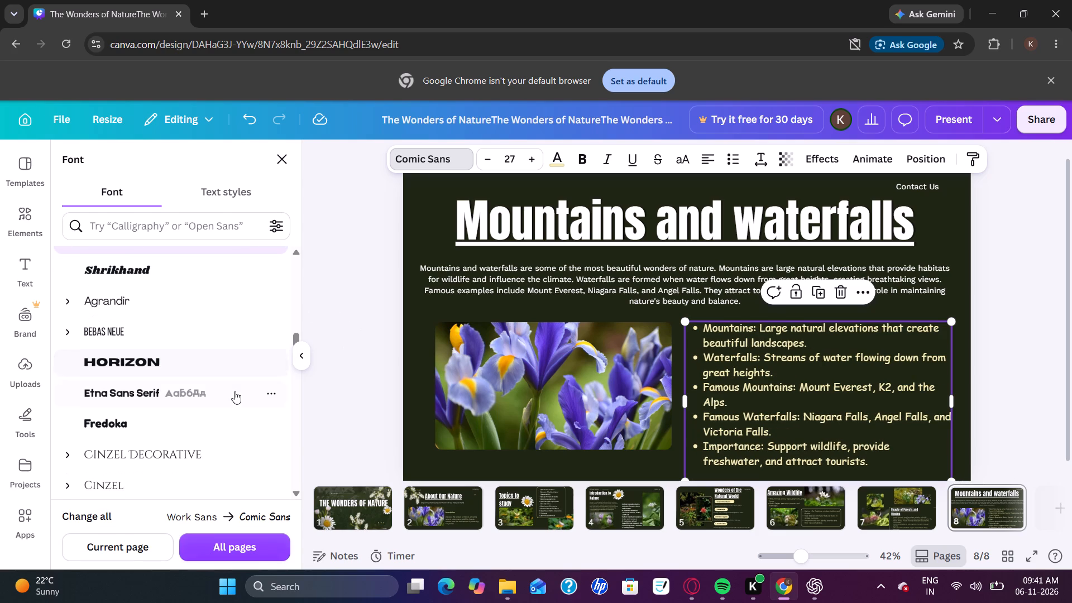
scroll(234, 391, "down", 1)
scroll(194, 300, "down", 2)
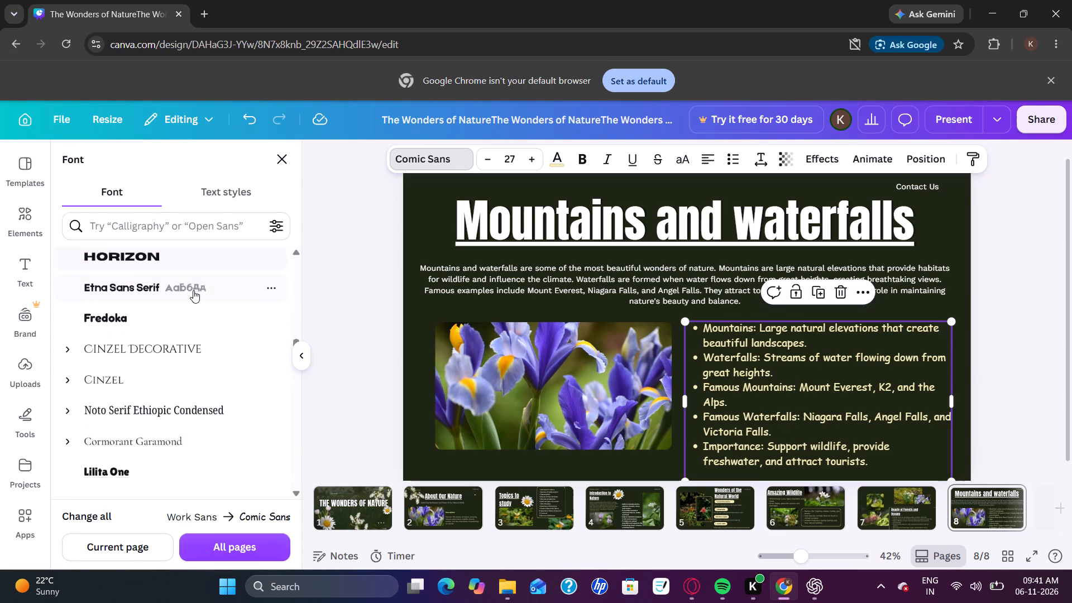
scroll(193, 290, "down", 6)
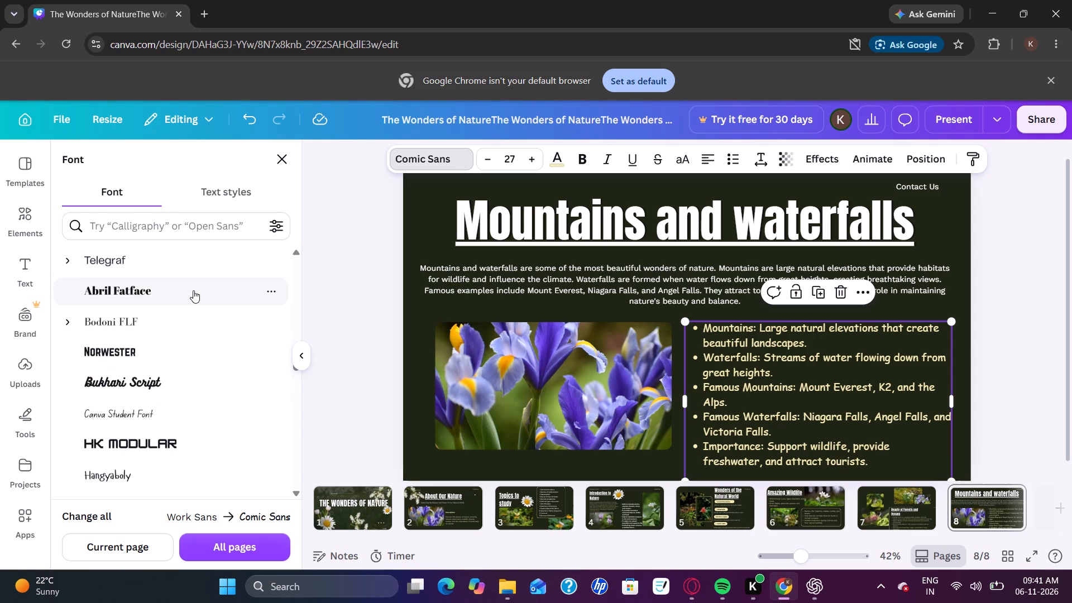
scroll(193, 290, "down", 1)
left_click(178, 324)
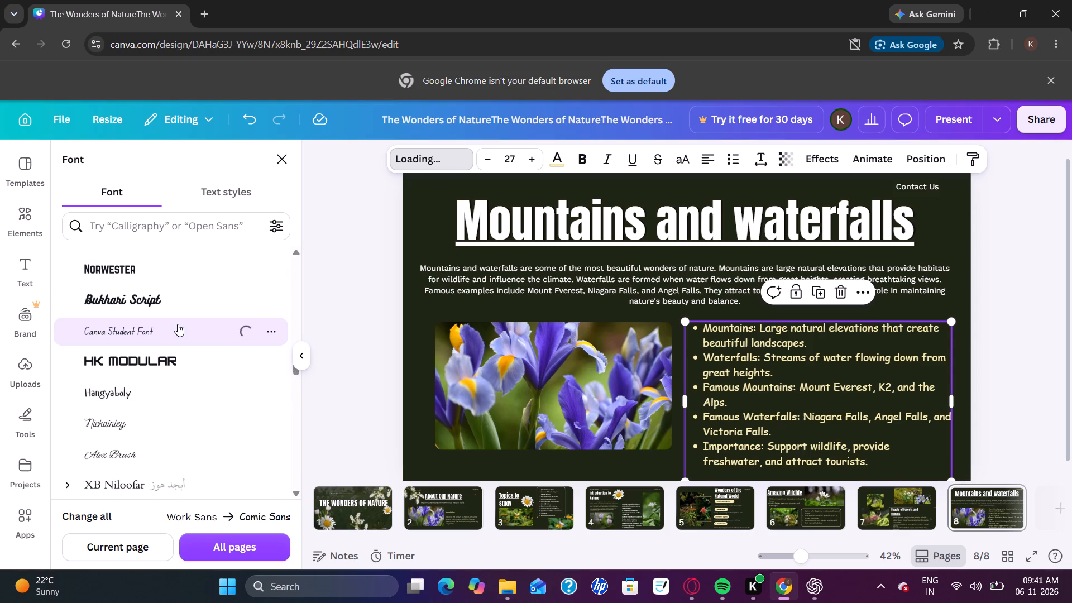
left_click(380, 251)
Set the bullet list's font size to 32.
triple_click(524, 154)
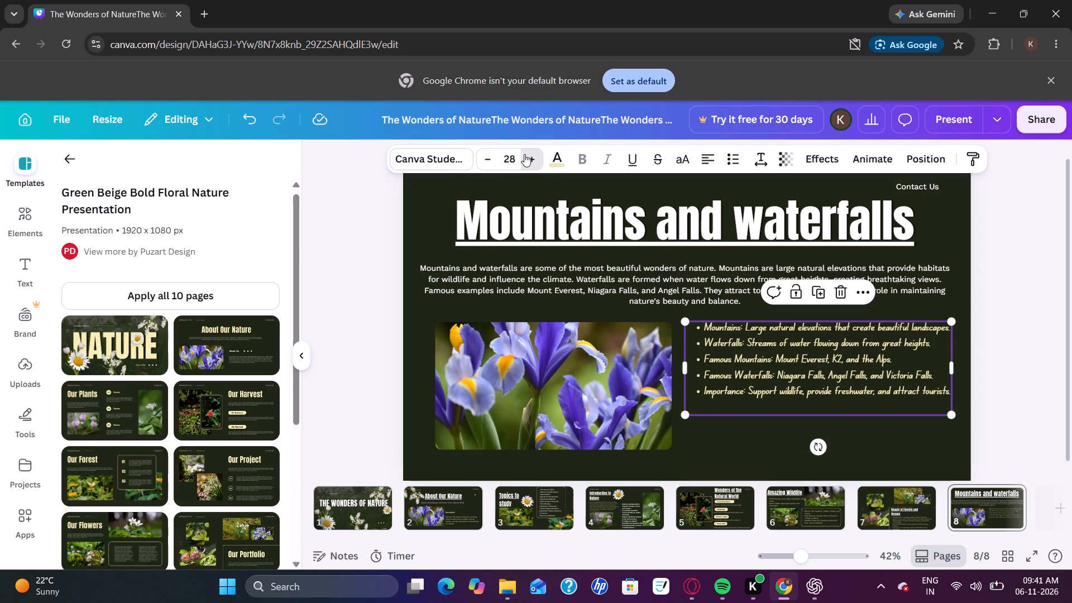
double_click(524, 154)
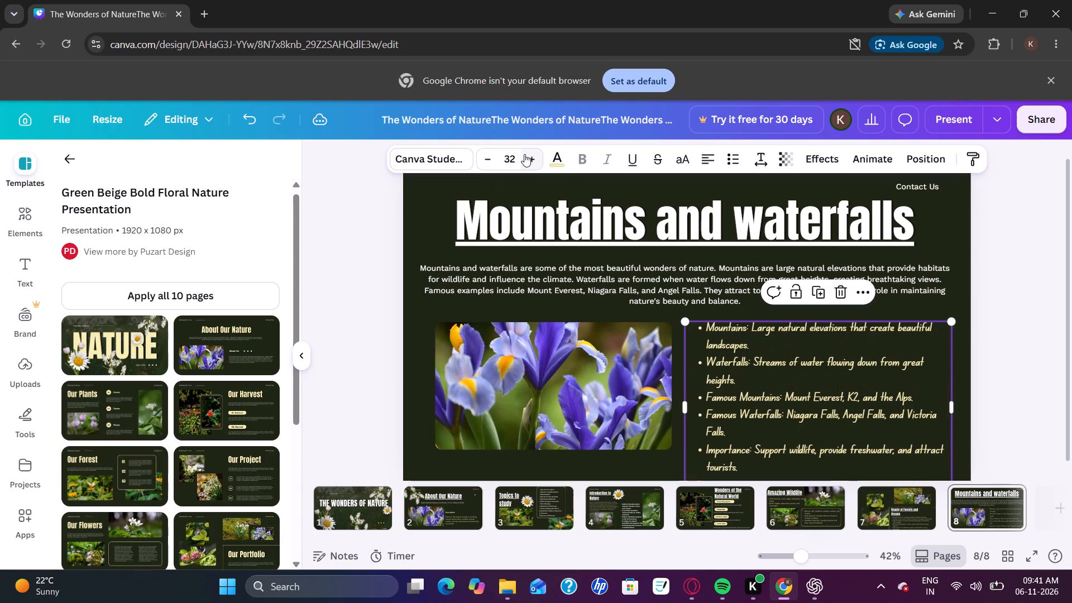
left_click(486, 158)
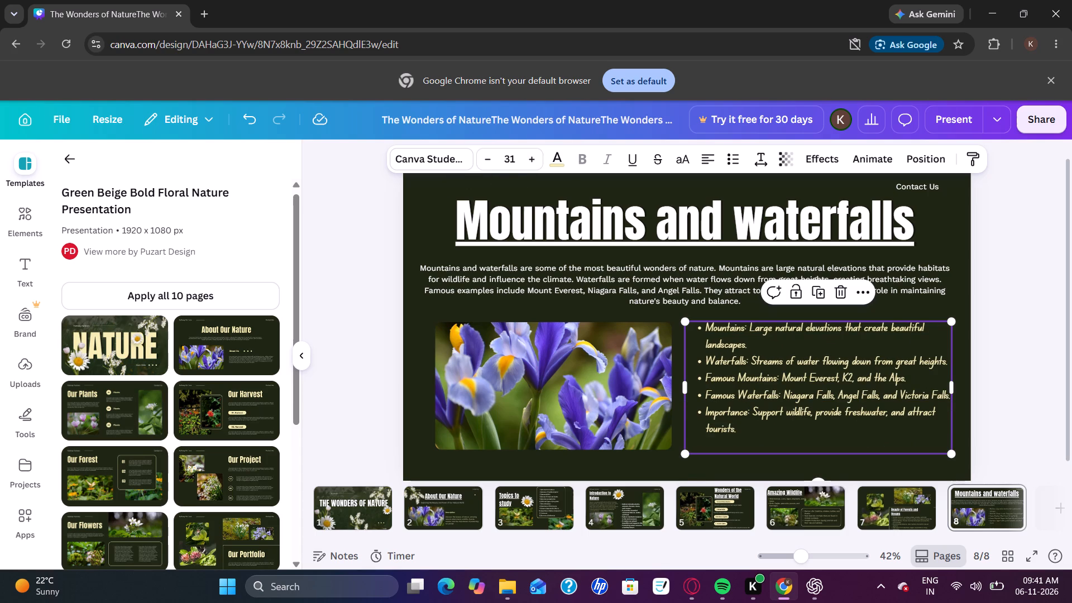
left_click(527, 158)
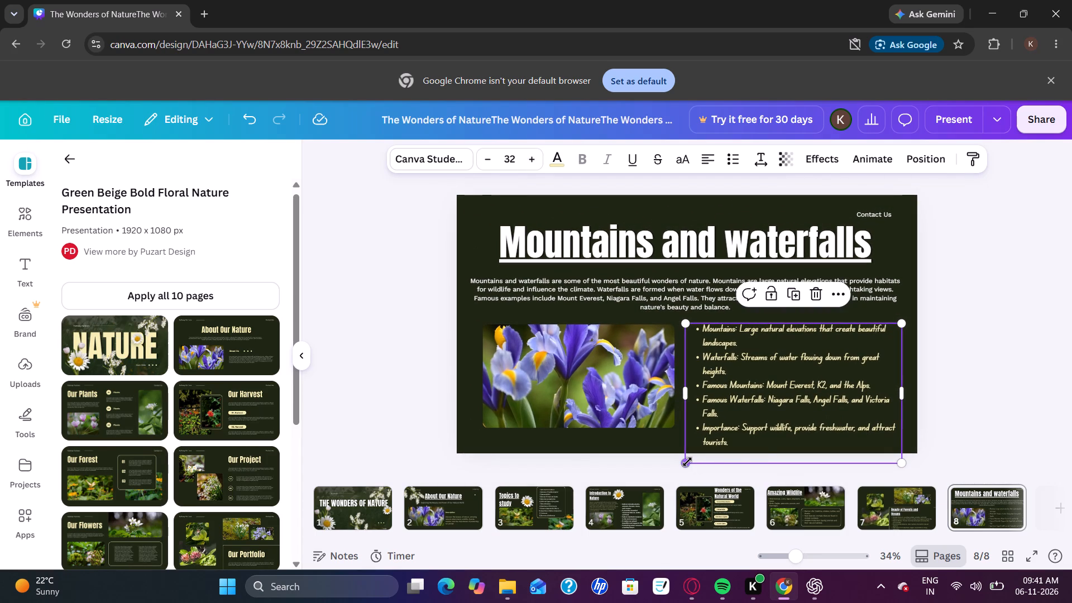
Scale the bullet list up proportionally toward the flower photo, to about 945 by 610 and font size about 33.6.
left_click(687, 462)
left_click_drag(685, 321, 667, 324)
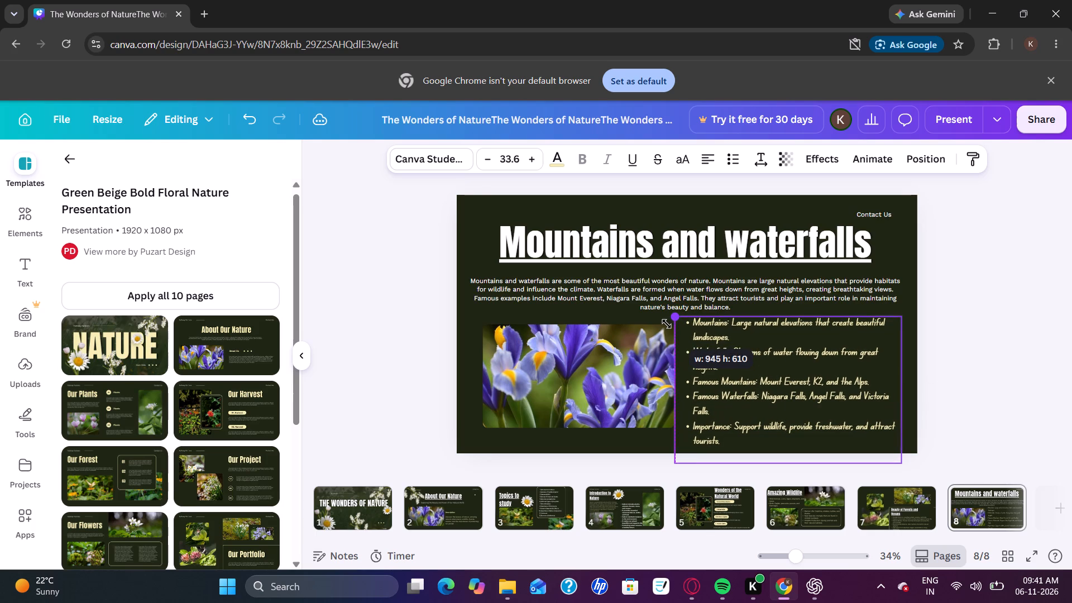
left_click_drag(667, 324, 667, 324)
left_click(1035, 262)
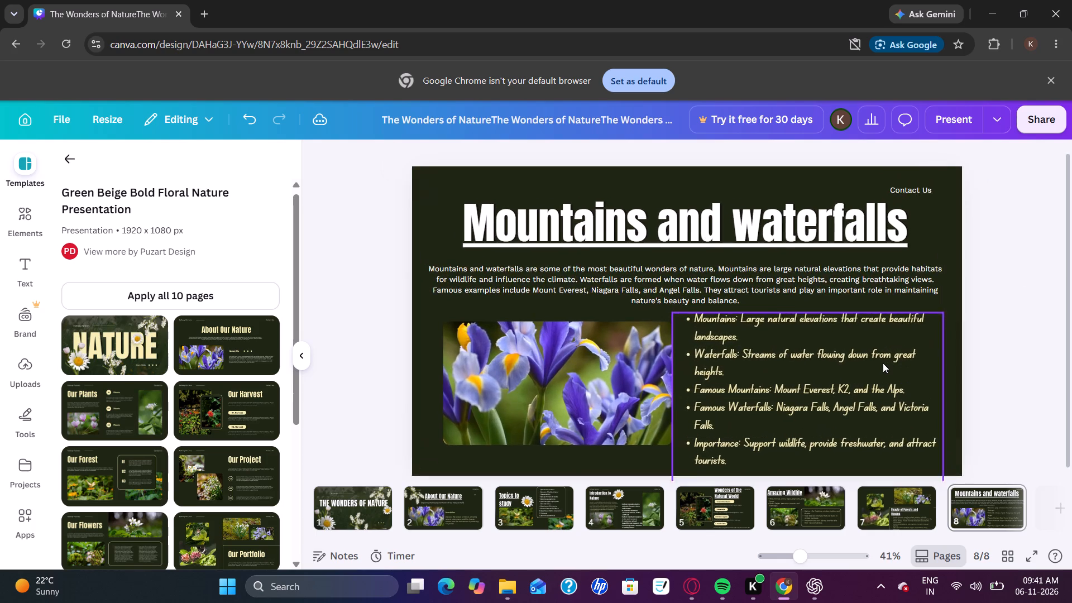
left_click(984, 307)
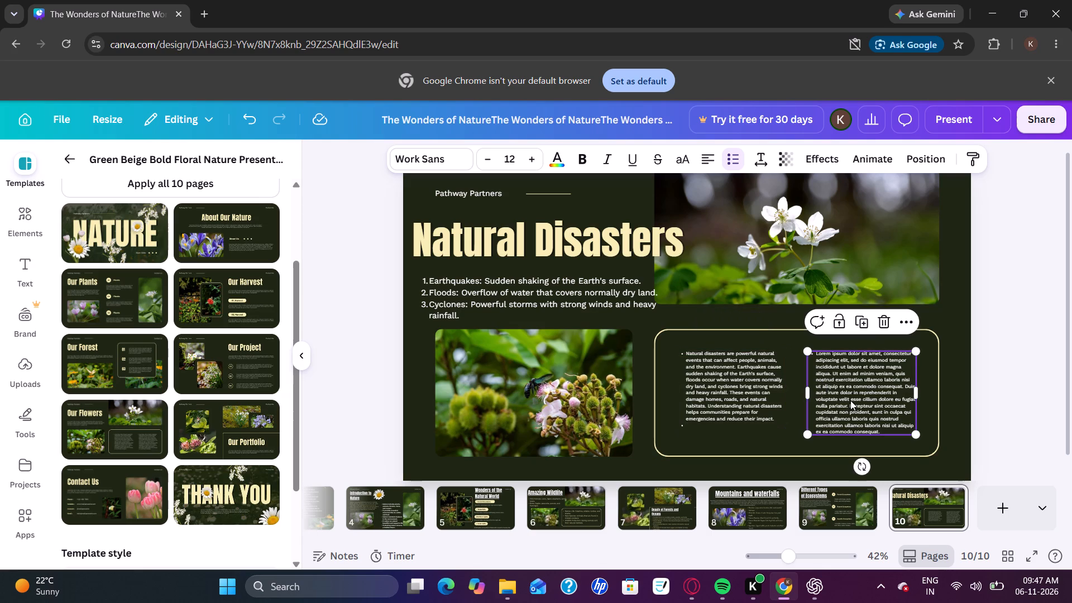
left_click(881, 321)
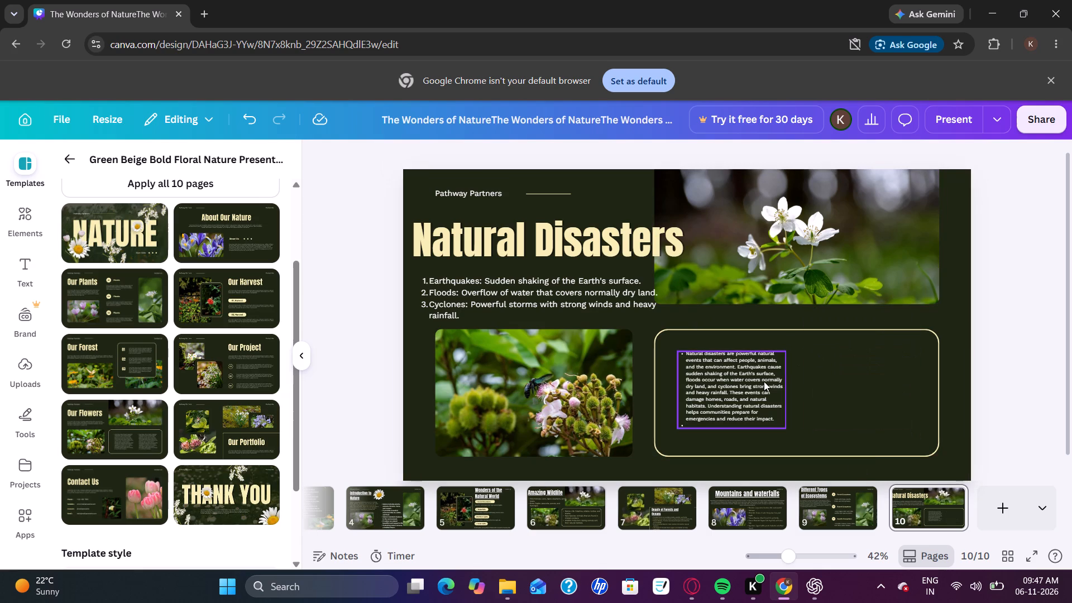
Enlarge the pasted paragraph to about font size 21.4, widen its text box and shift it up inside the outlined box.
left_click(764, 381)
left_click_drag(787, 427, 903, 430)
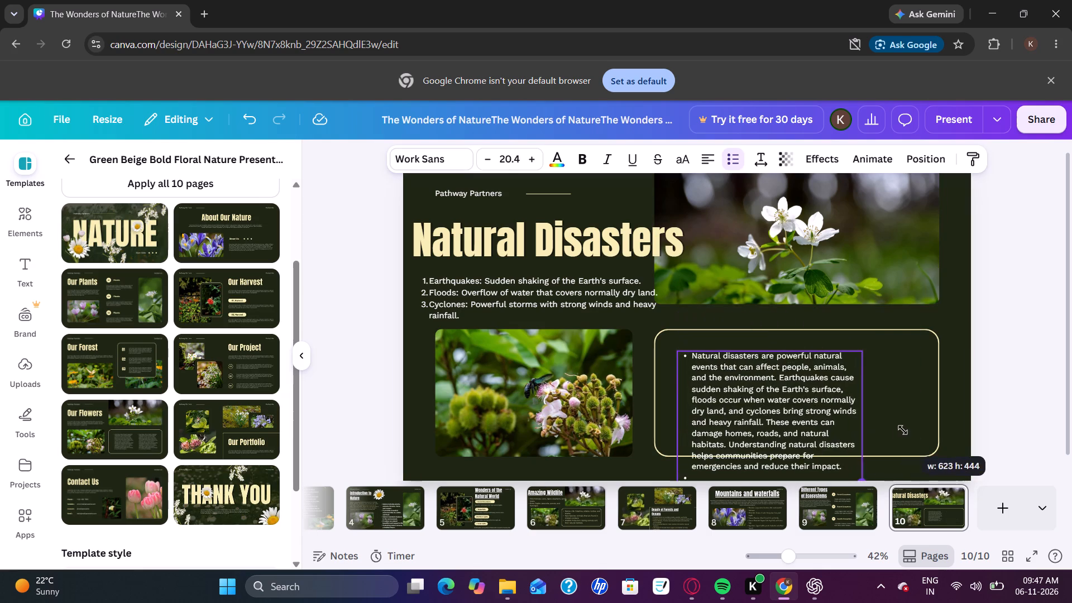
left_click_drag(903, 430, 930, 414)
left_click_drag(872, 415, 889, 403)
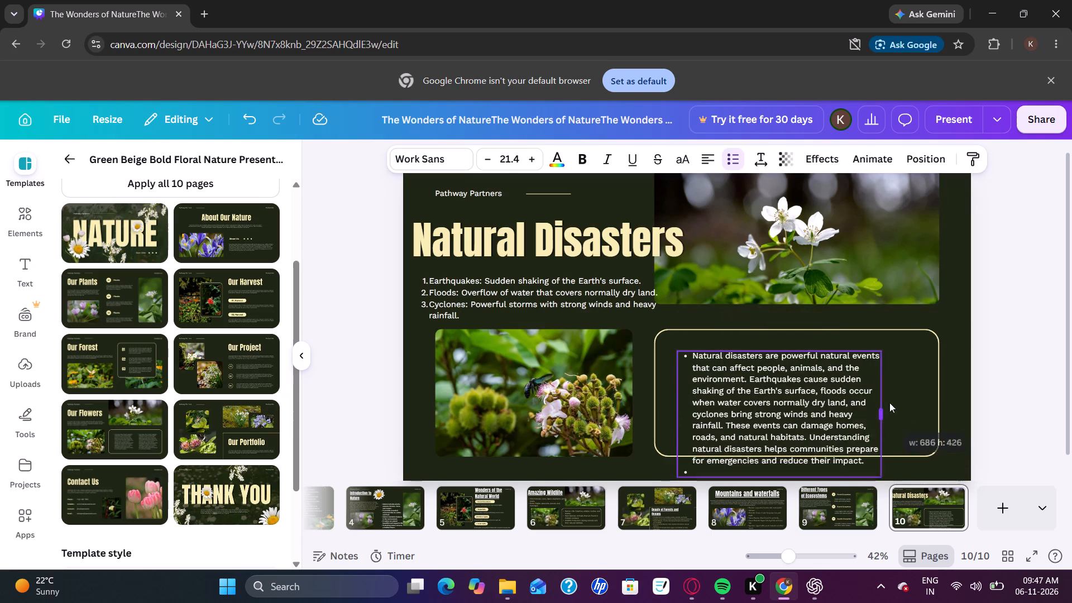
left_click_drag(889, 403, 930, 389)
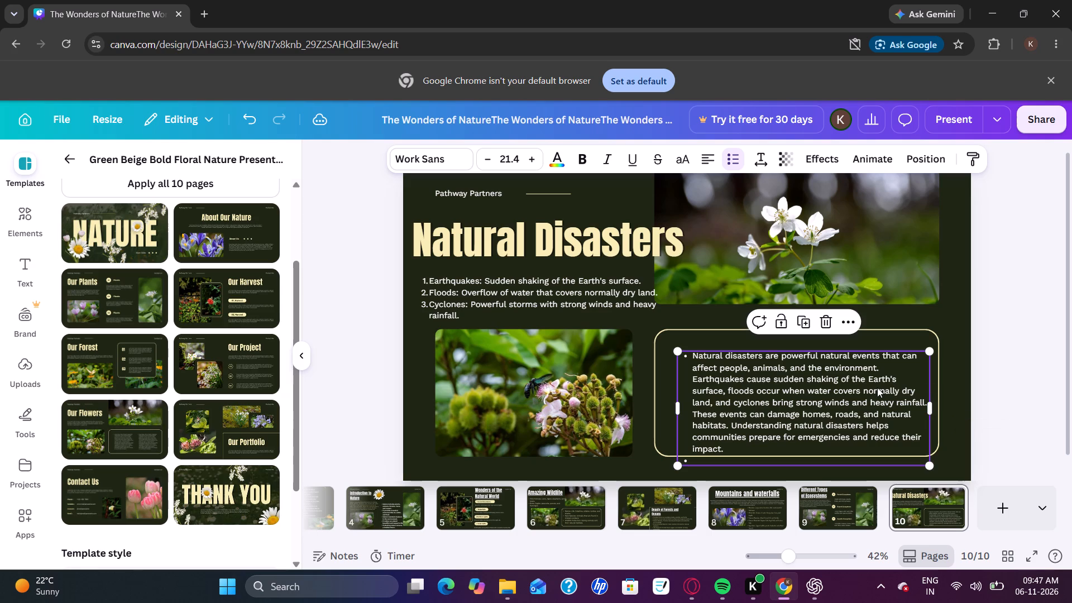
right_click_drag(877, 387, 850, 374)
left_click(782, 281)
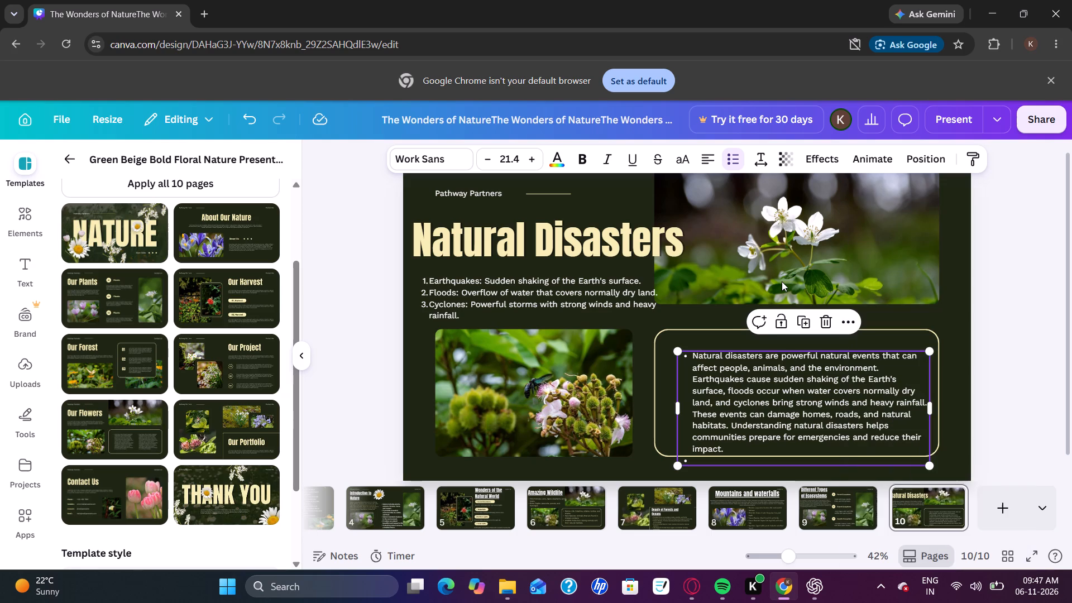
left_click(782, 281)
left_click_drag(757, 405, 738, 395)
Remove the empty bullet line at the end of the Natural Disasters paragraph.
double_click(707, 446)
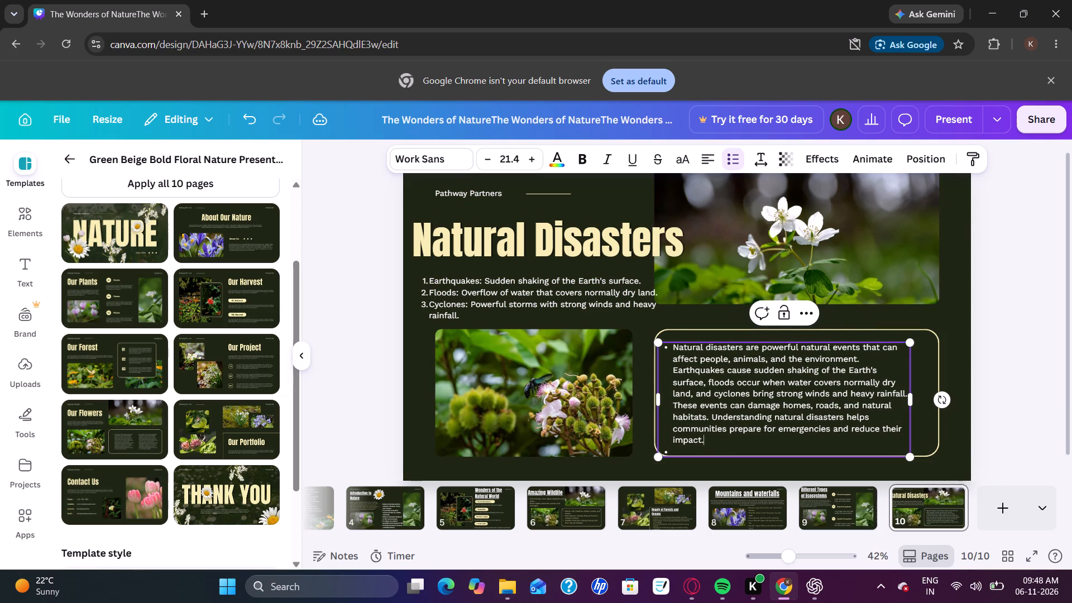
key("BackSpace")
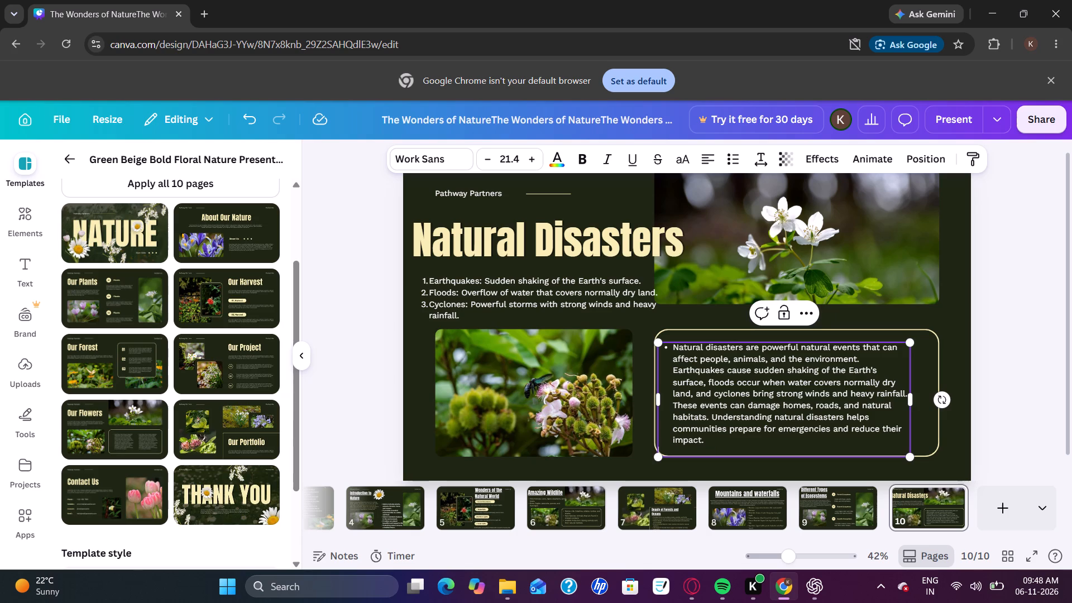
left_click(680, 449)
key("BackSpace")
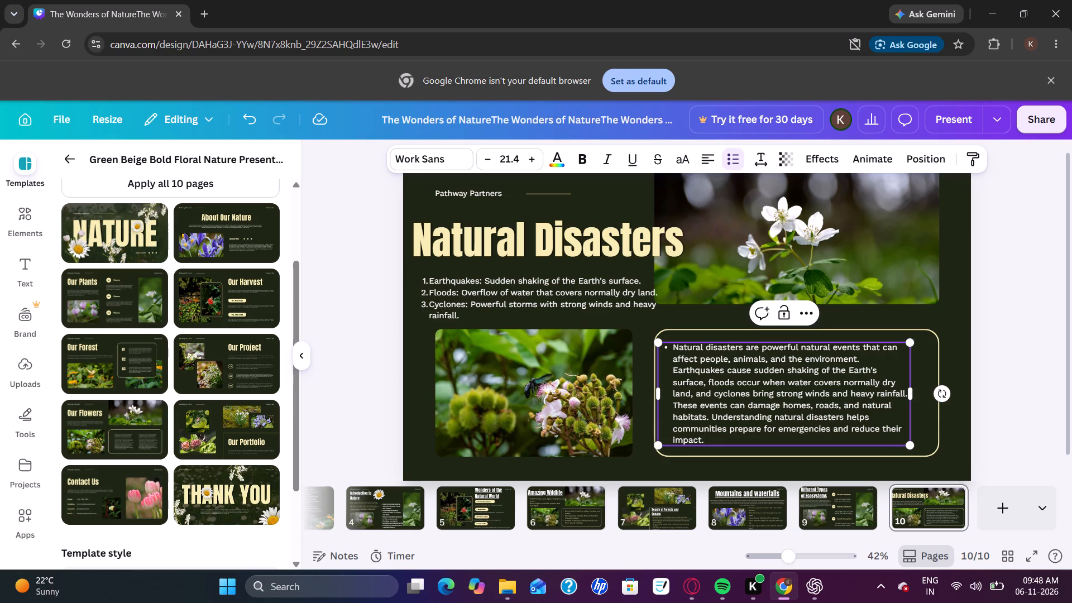
left_click(669, 348)
Increase the paragraph's font size to 22.4 and reposition it so it sits evenly inside the outlined box.
left_click(988, 248)
left_click_drag(765, 401, 776, 404)
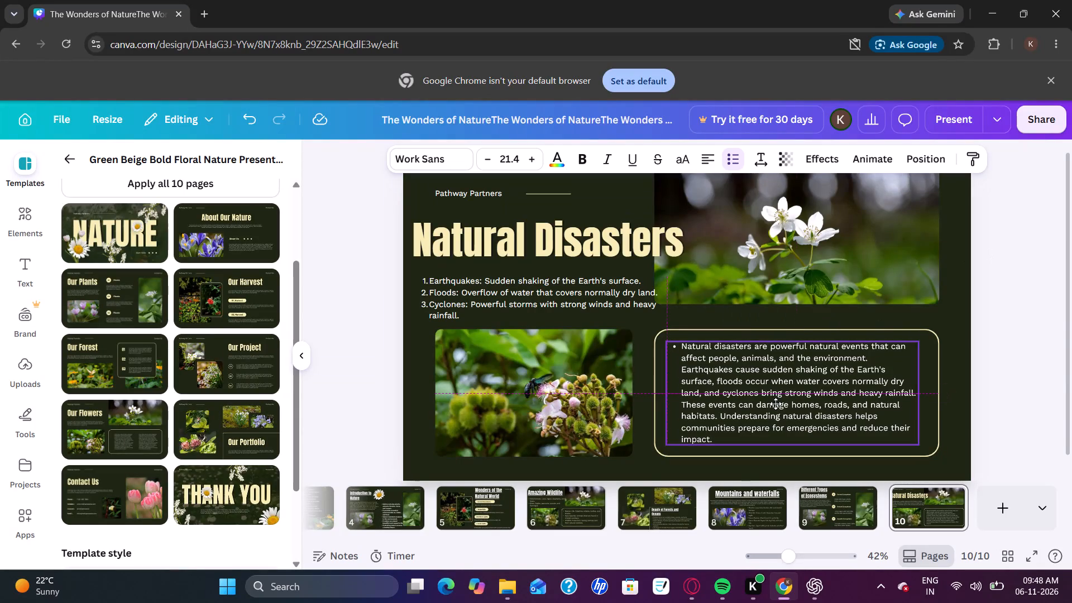
left_click_drag(776, 404, 770, 406)
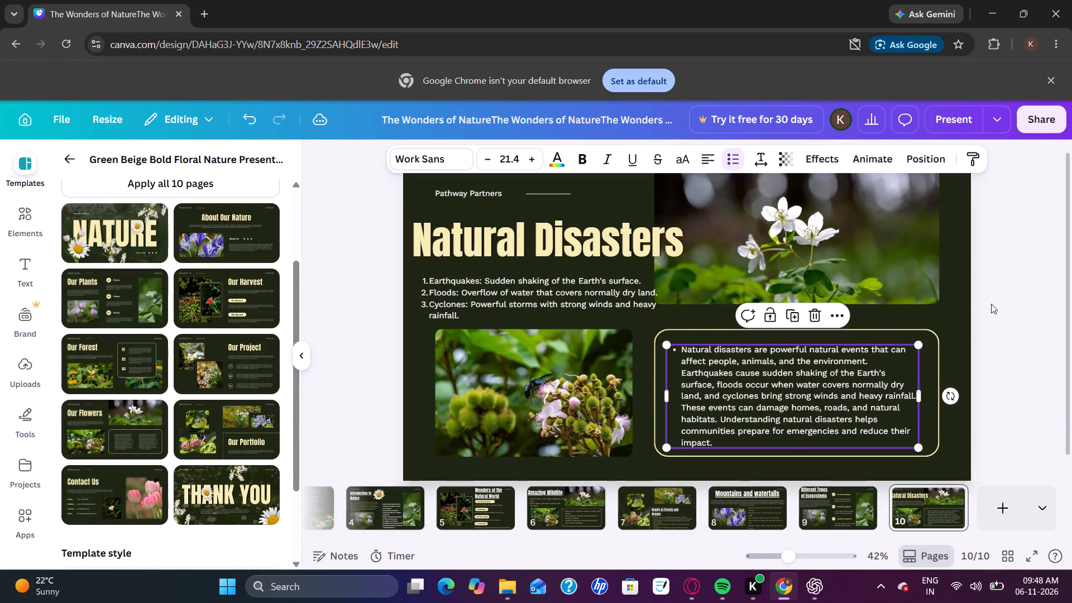
left_click(992, 303)
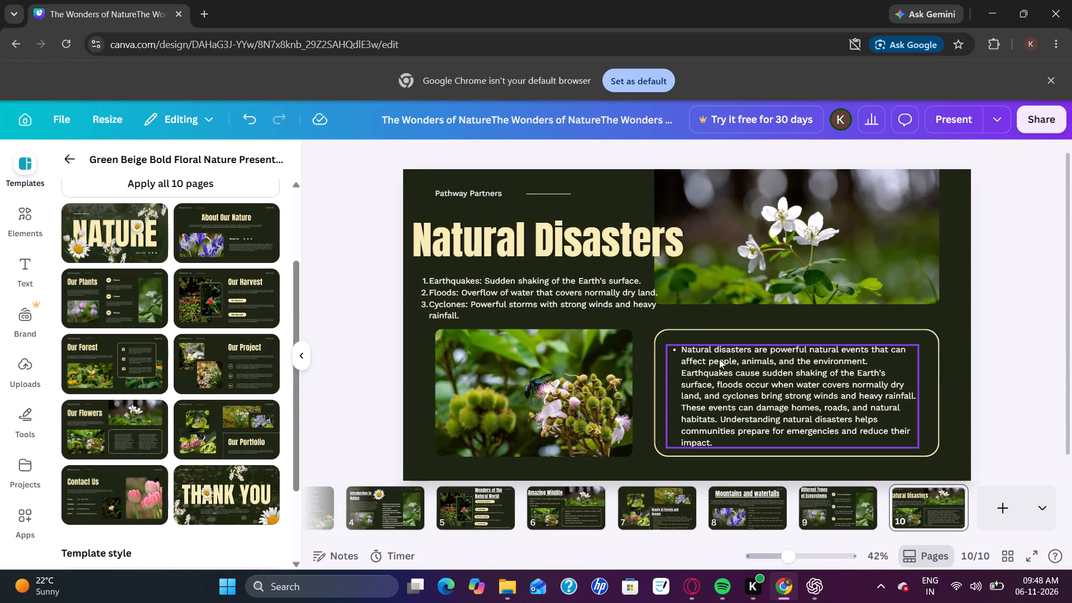
left_click(719, 359)
left_click(529, 162)
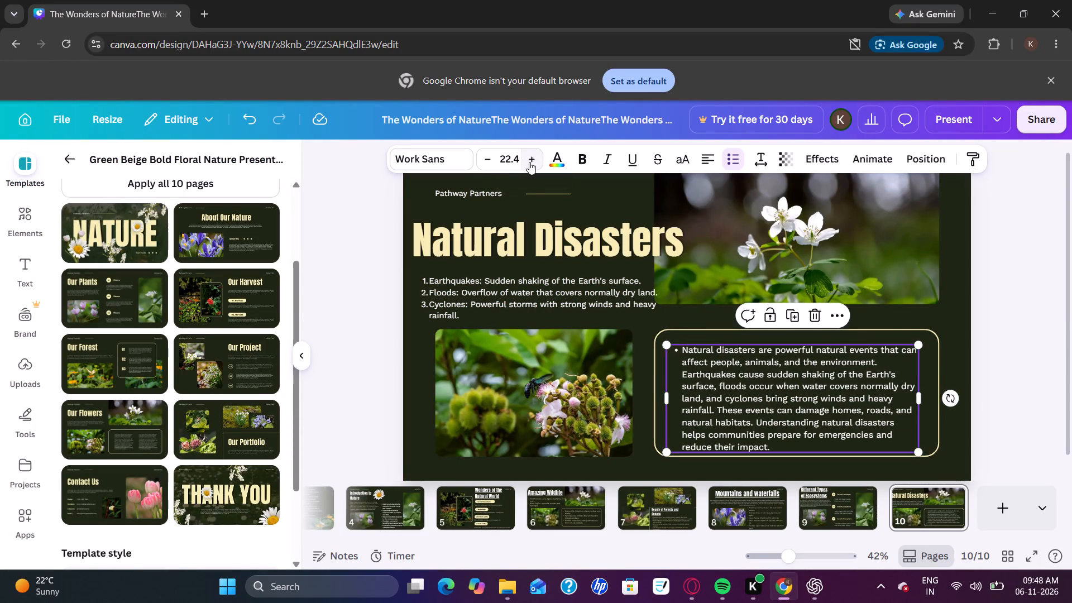
right_click_drag(710, 370, 707, 362)
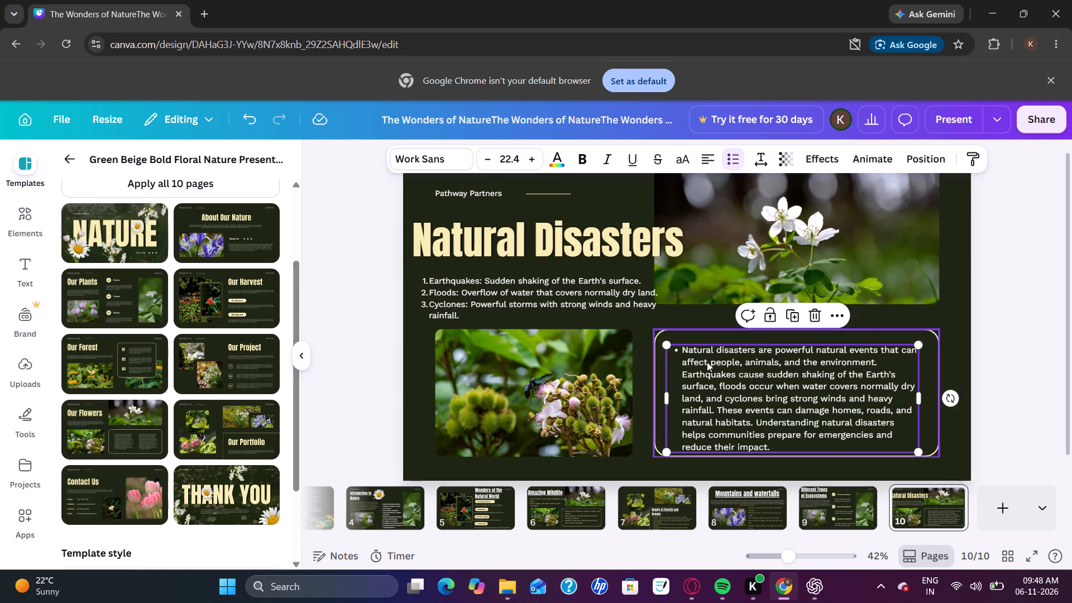
right_click_drag(707, 362, 704, 356)
left_click(703, 356)
double_click(682, 368)
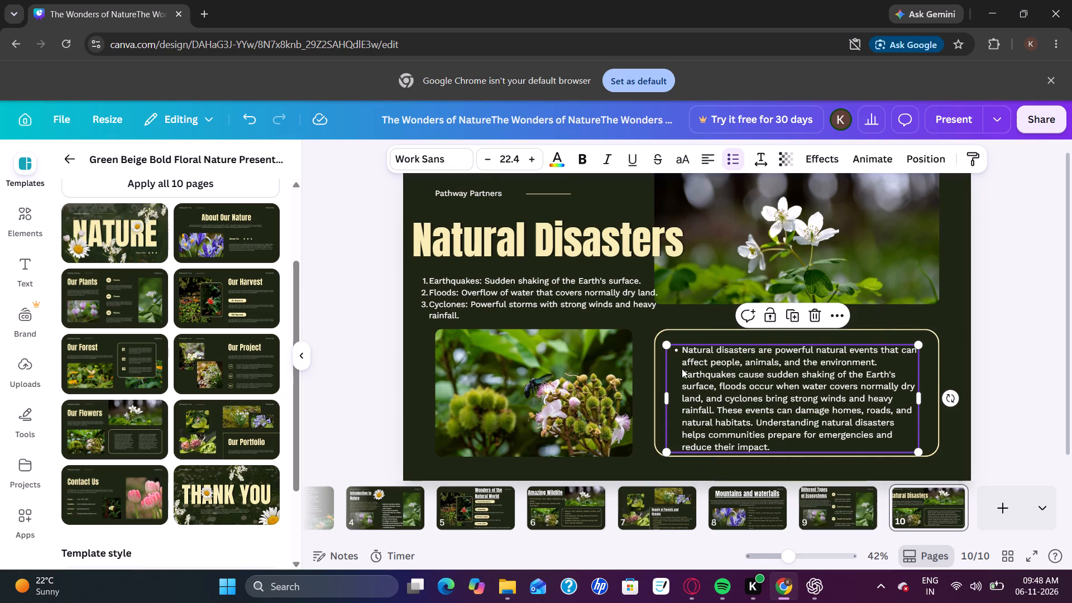
Increase the three numbered points to font size 22 and shrink the lower photo to make room for them.
left_click(547, 283)
left_click(532, 162)
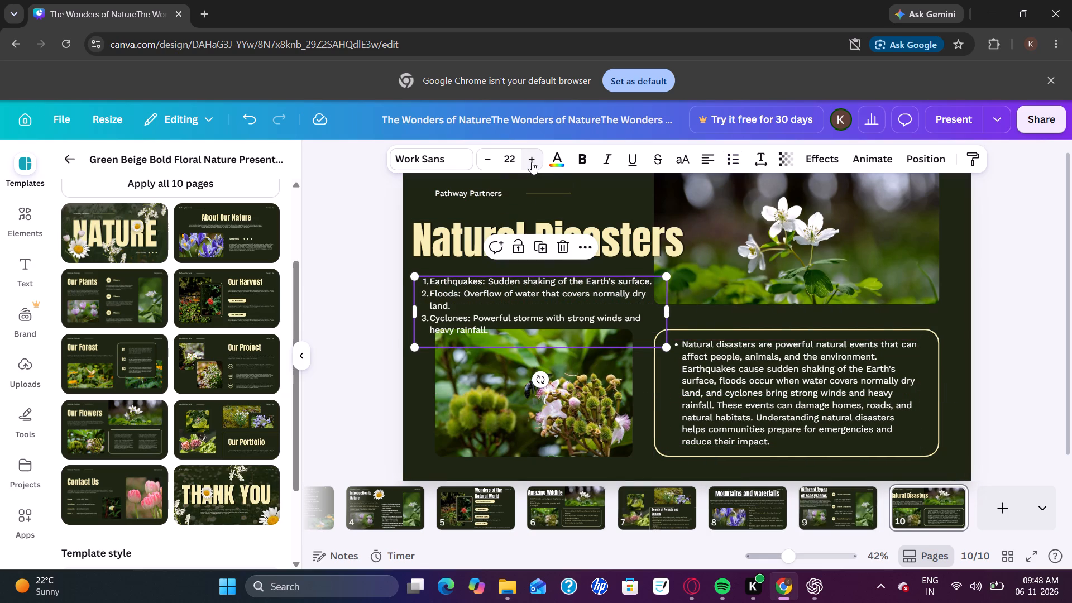
left_click(567, 385)
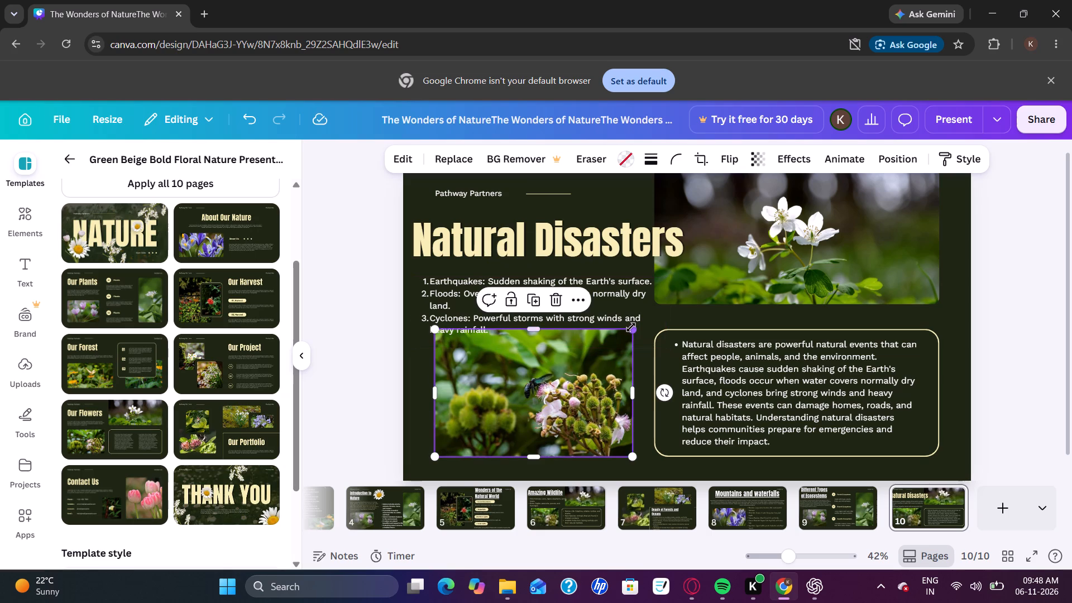
left_click_drag(631, 327, 617, 362)
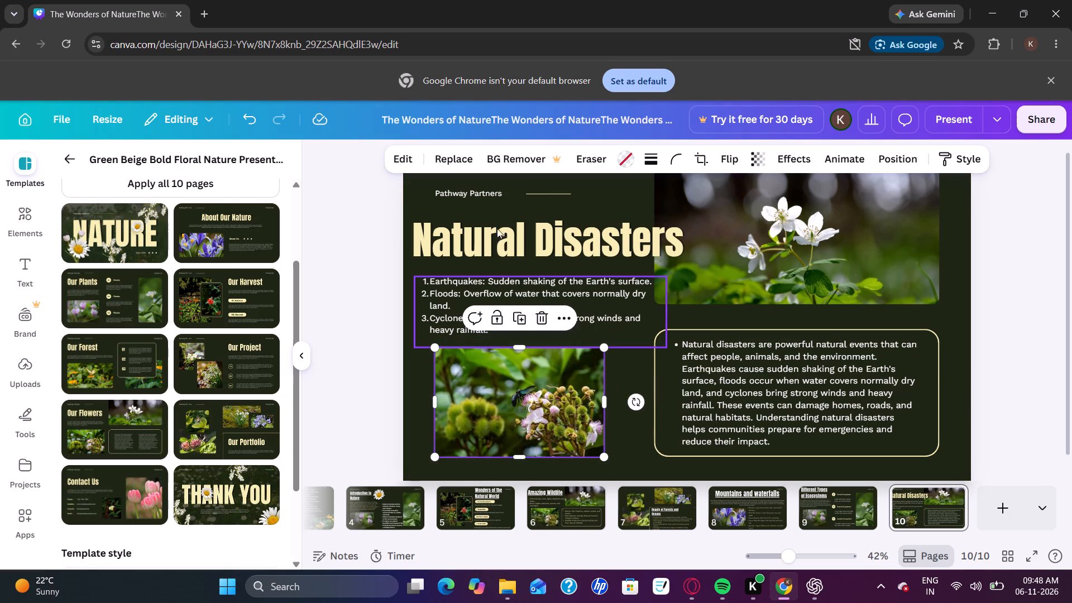
Delete the "Pathway Partners" label and the thin decorative line beside it above the title.
left_click(499, 188)
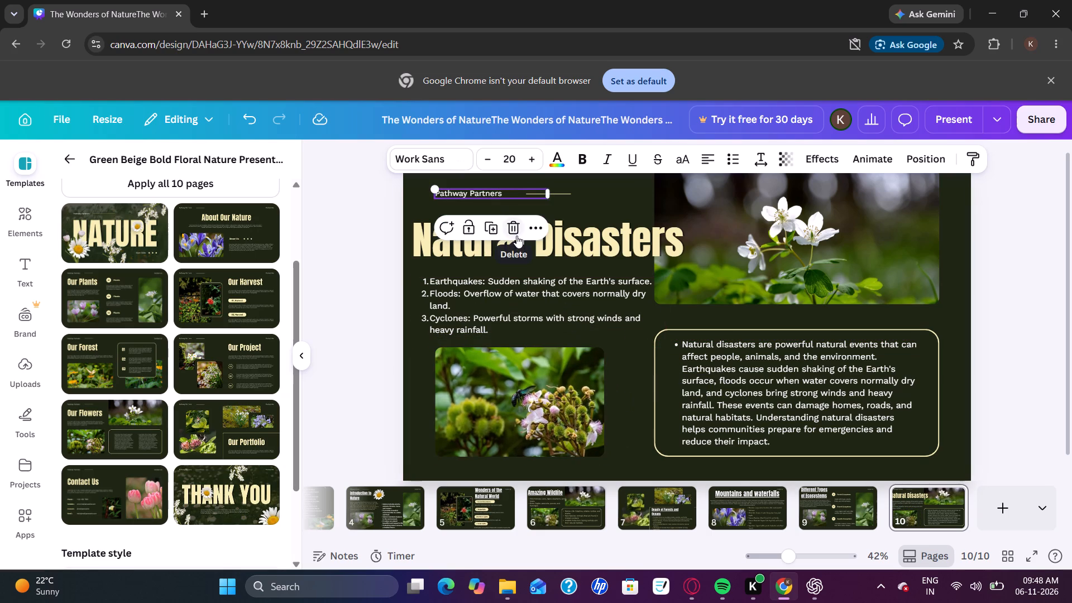
left_click(516, 236)
left_click(538, 191)
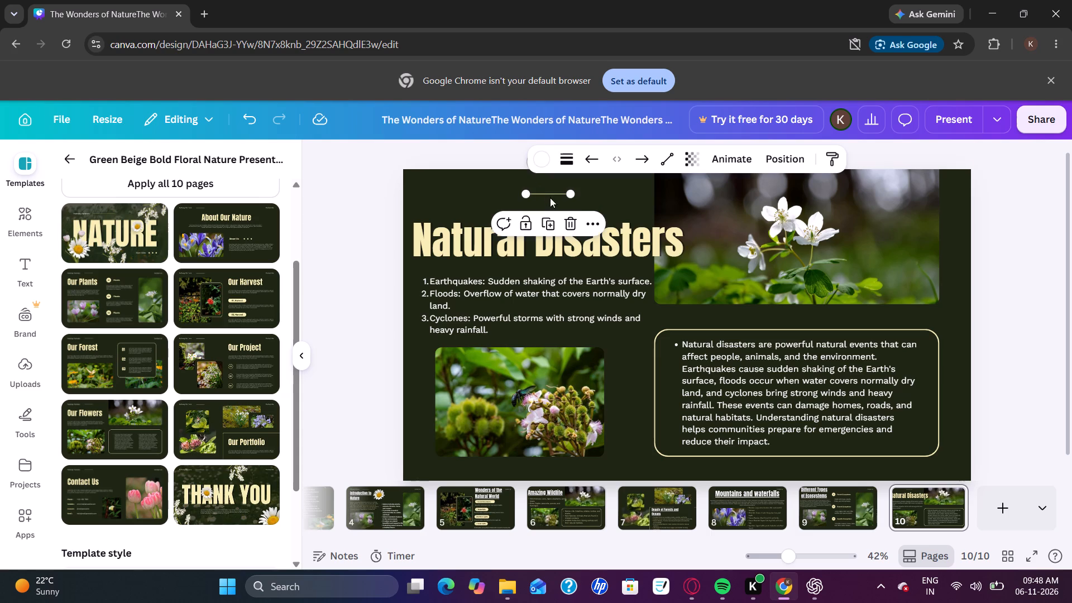
left_click(575, 227)
Move the "Natural Disasters" title up into the freed space near the slide's upper edge.
left_click_drag(576, 244, 573, 223)
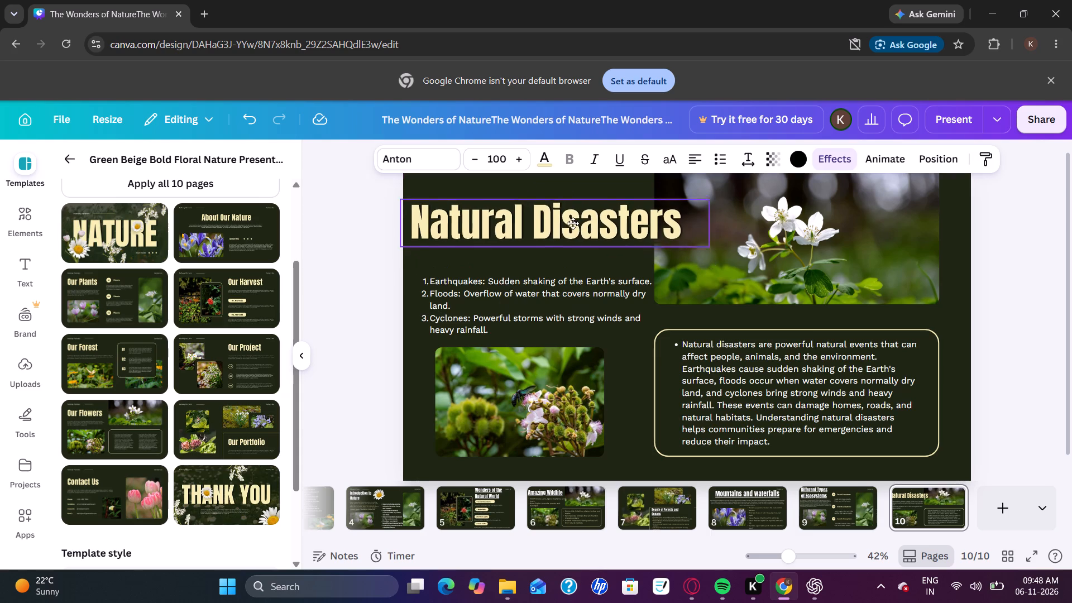
left_click_drag(573, 223, 572, 214)
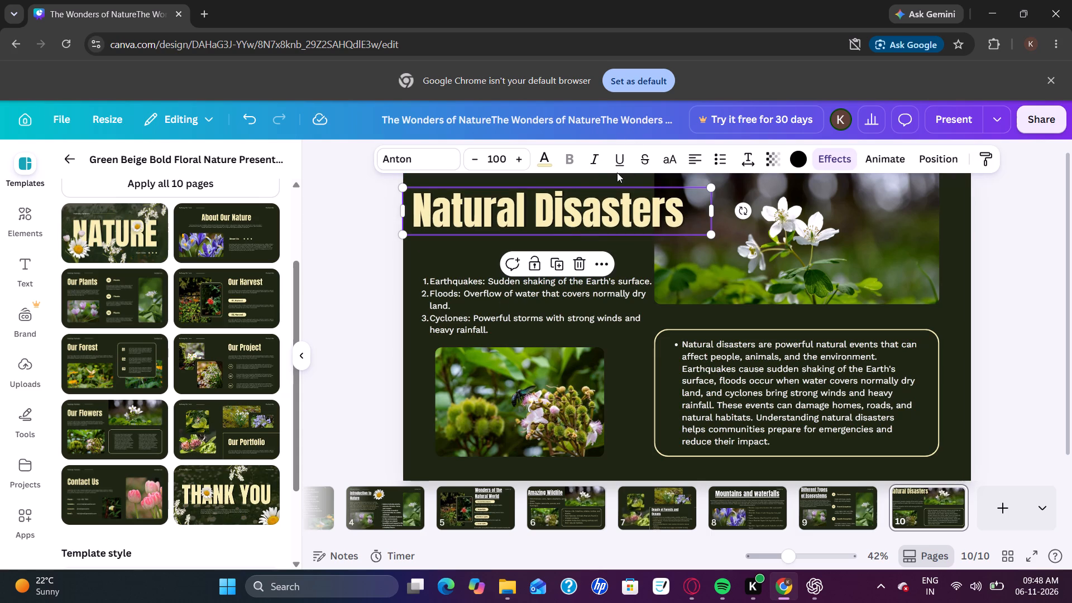
Underline the "Natural Disasters" title and change its text colour to white.
left_click(617, 173)
left_click(617, 166)
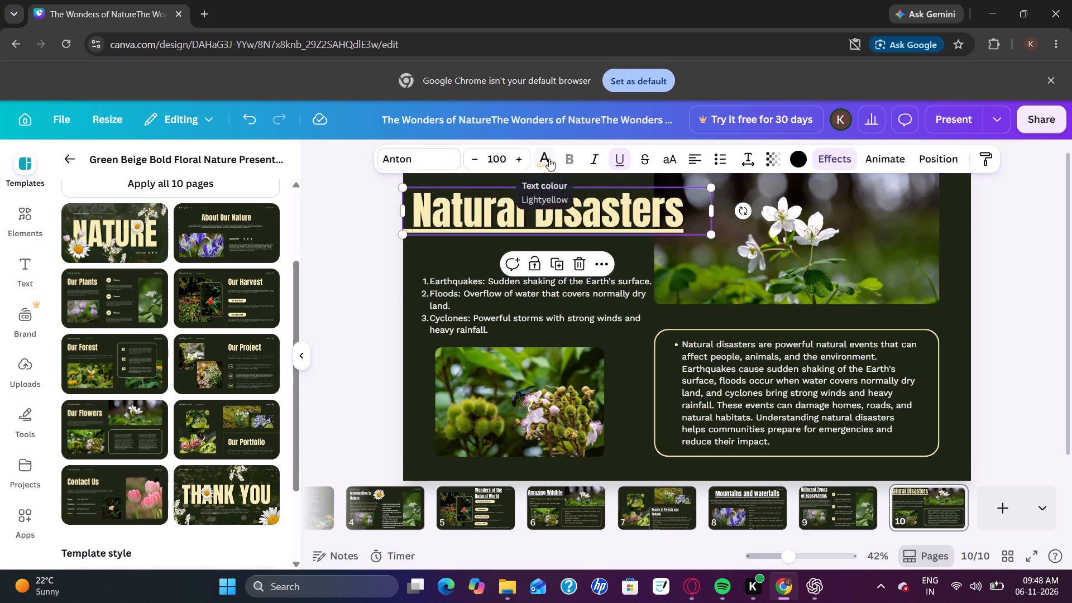
left_click(549, 159)
left_click(171, 276)
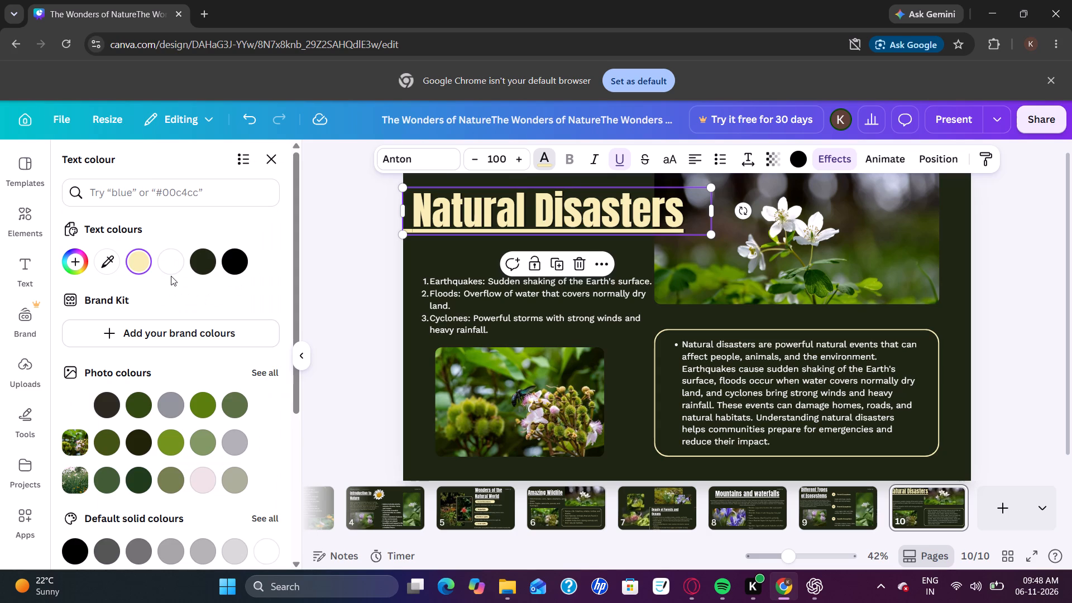
left_click(172, 257)
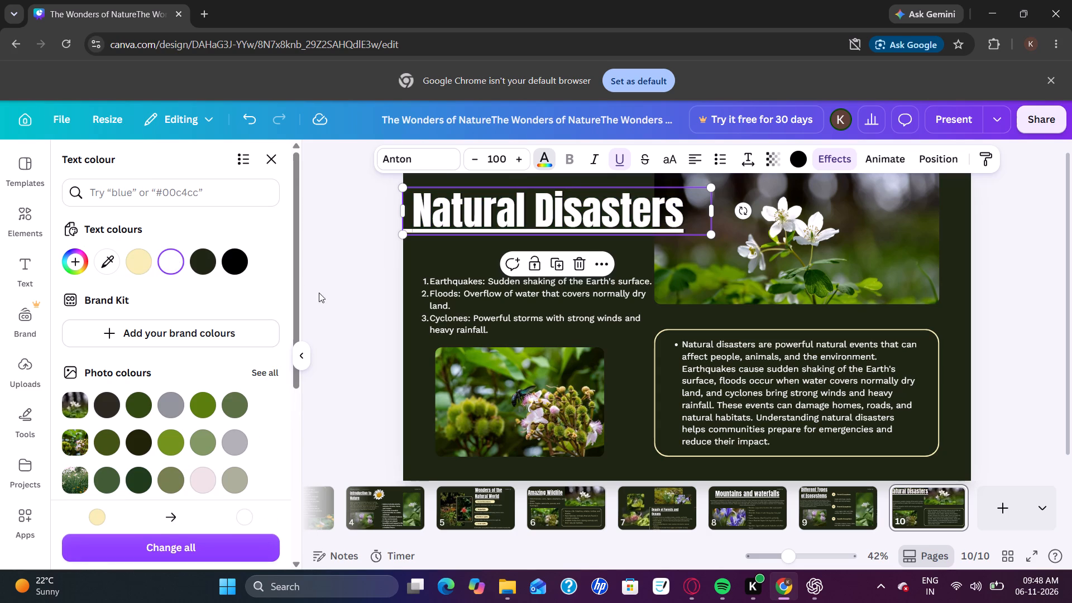
left_click(372, 316)
Move the three numbered points up beneath the title and enlarge their text box to font size 24.4.
left_click_drag(466, 304, 464, 290)
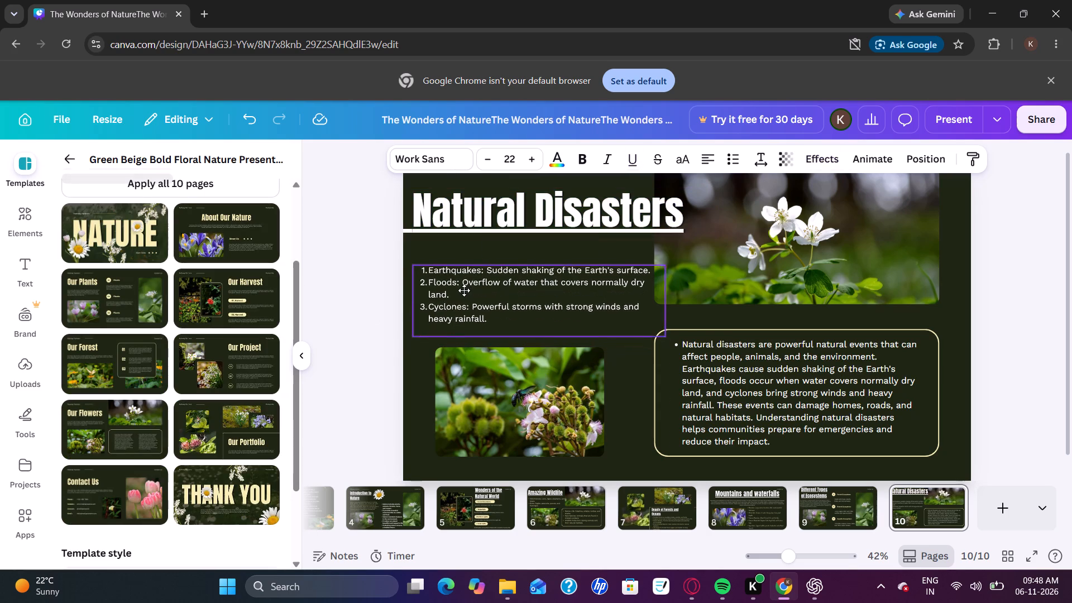
left_click_drag(464, 290, 462, 278)
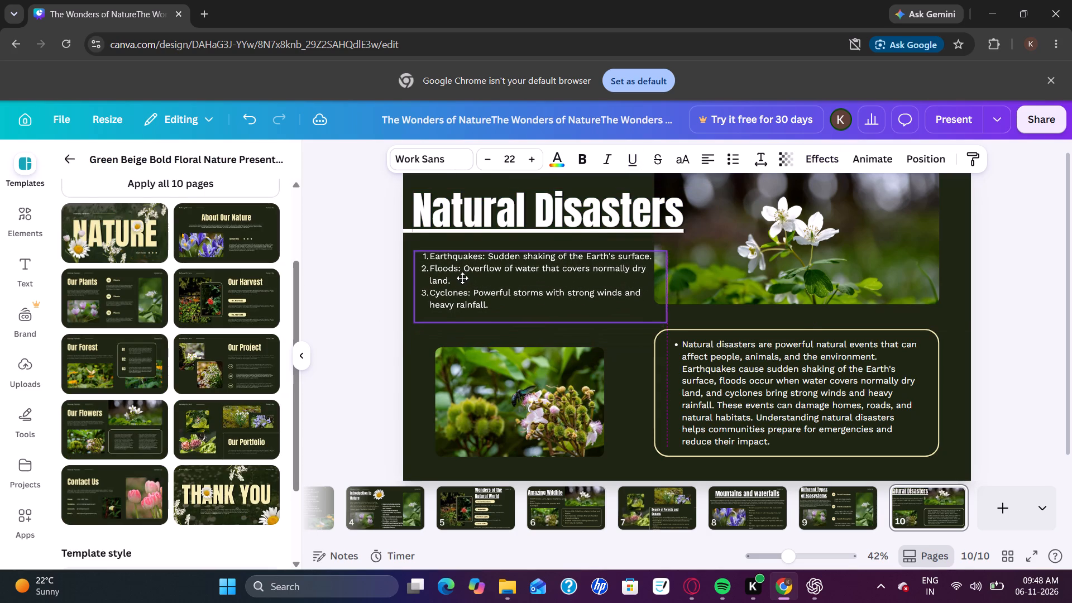
left_click_drag(462, 278, 462, 277)
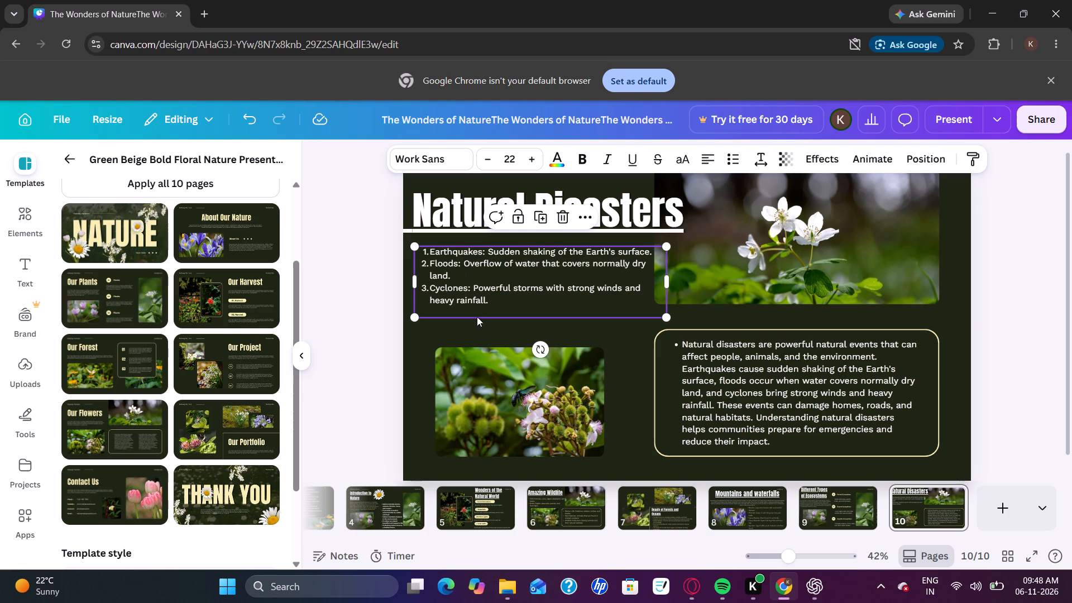
left_click_drag(666, 317, 681, 333)
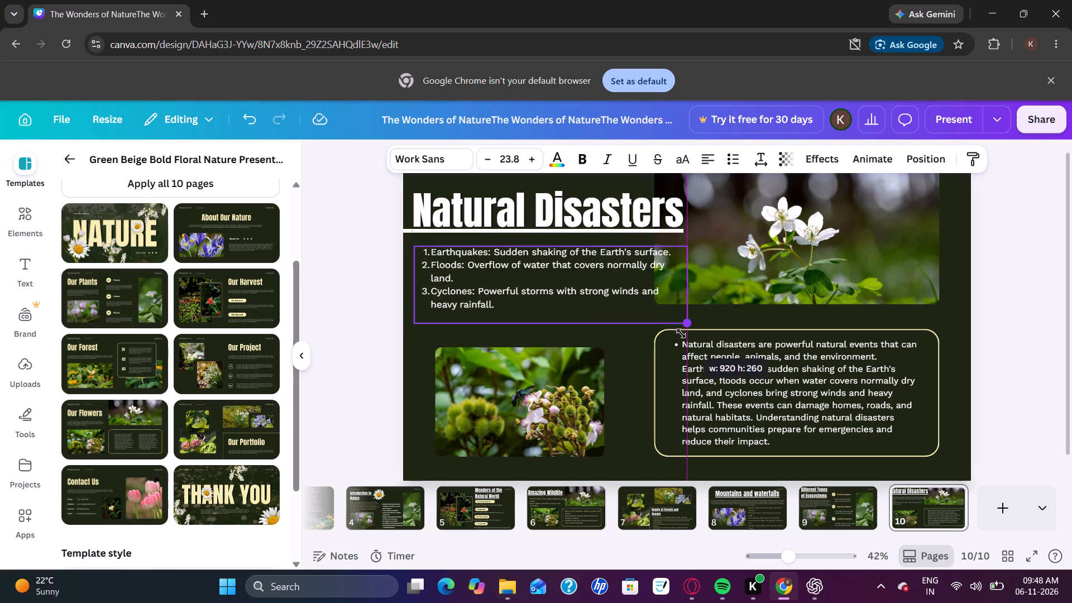
left_click_drag(681, 333, 690, 340)
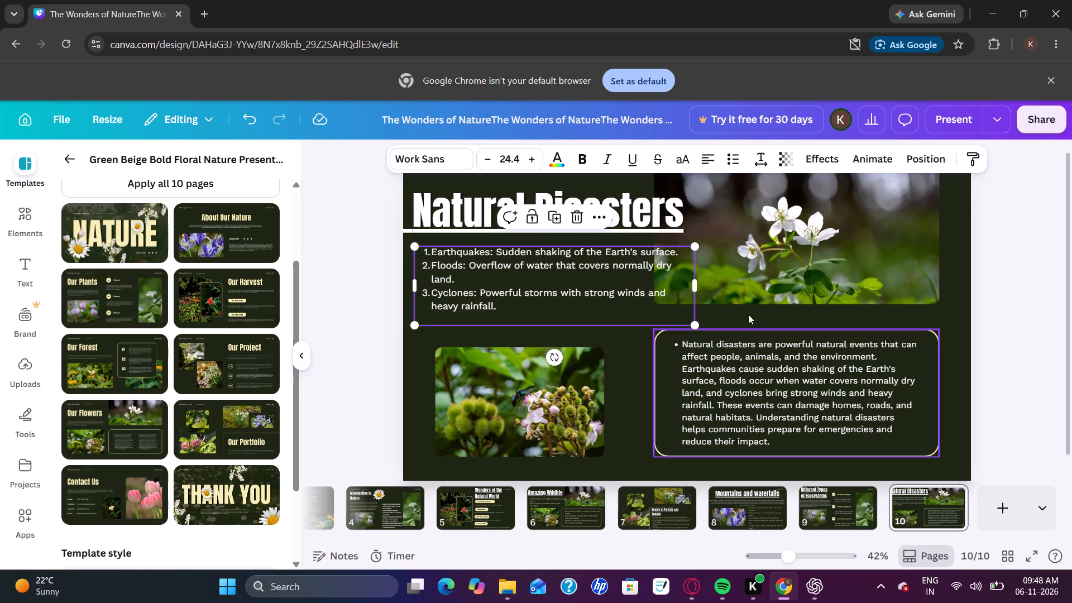
left_click(999, 319)
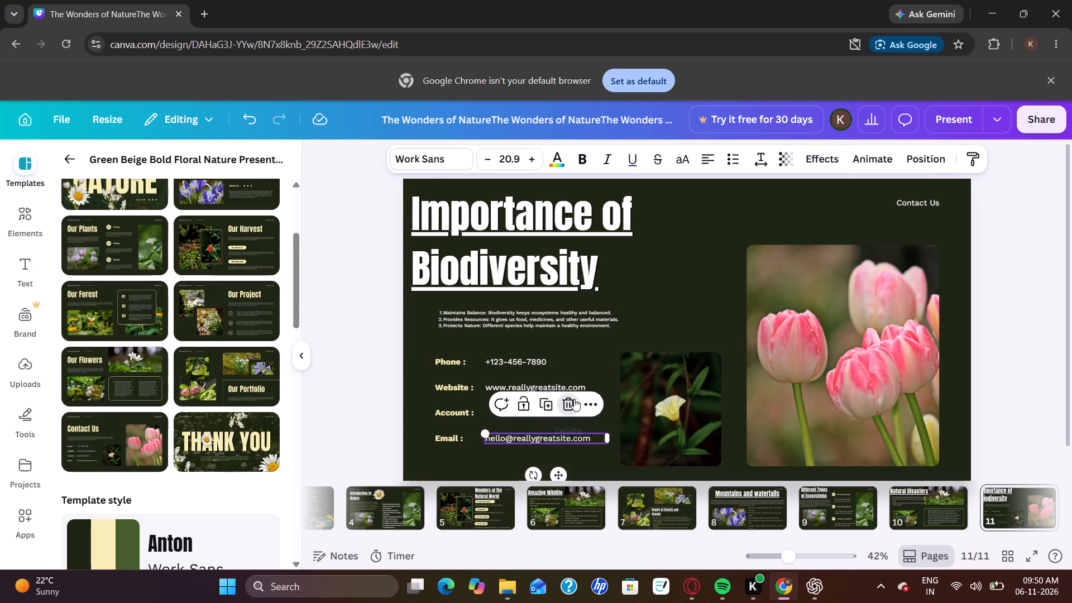
left_click(566, 386)
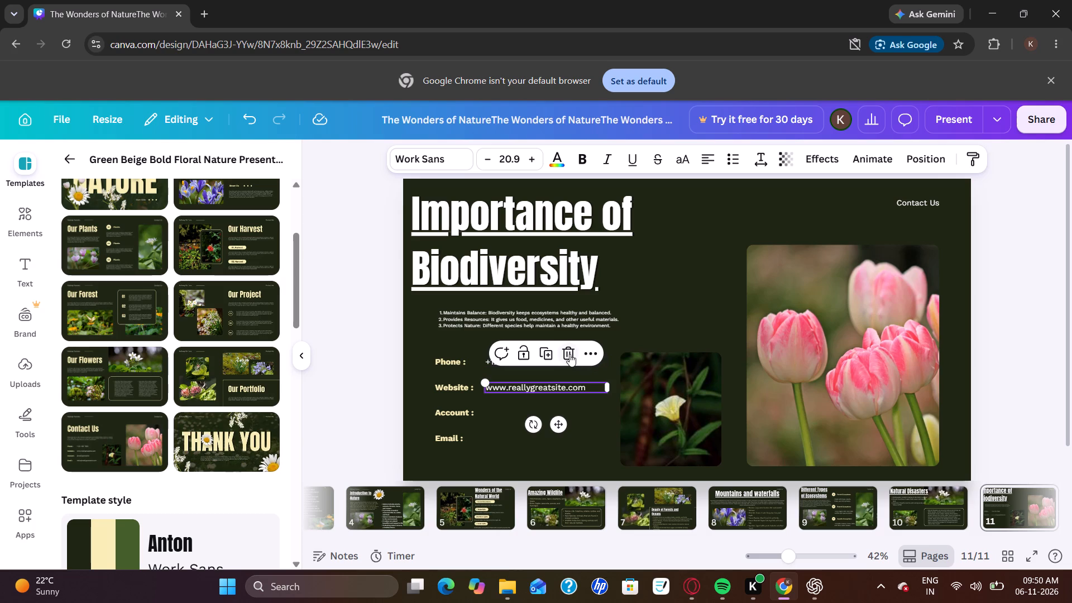
left_click(569, 354)
left_click(518, 358)
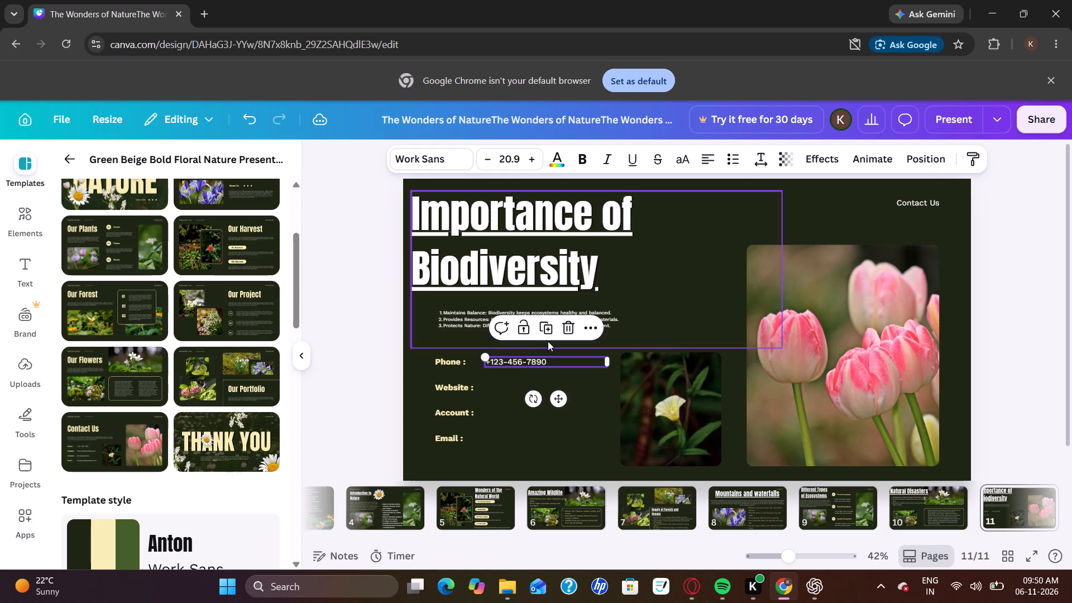
left_click(565, 332)
Delete the remaining "Phone", "Website", "Account" and "Email" labels from the slide.
left_click(458, 365)
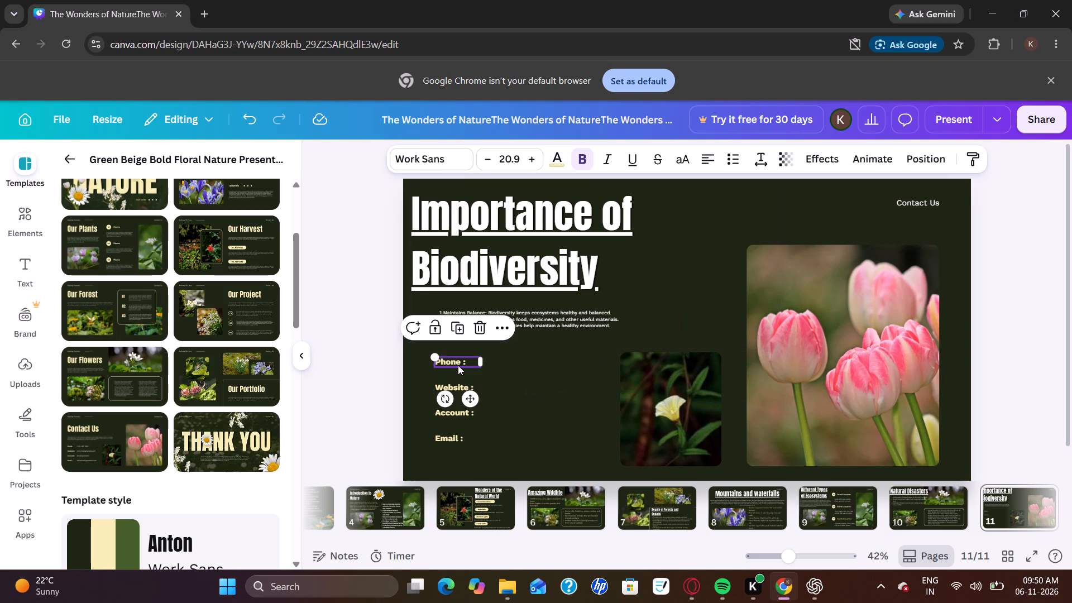
left_click(476, 328)
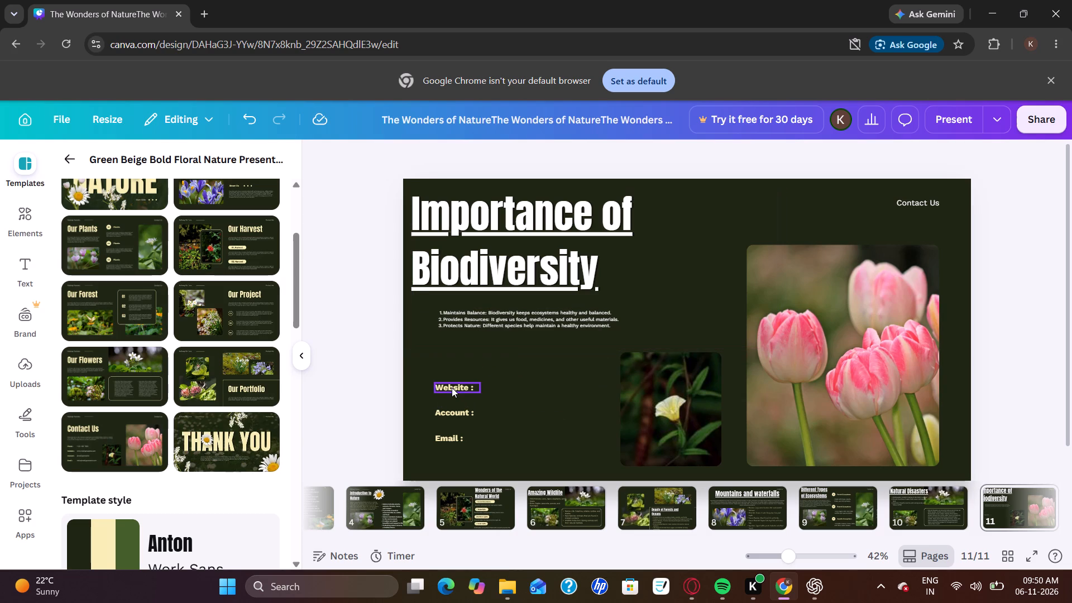
left_click(452, 387)
left_click(485, 350)
left_click(465, 409)
left_click(476, 384)
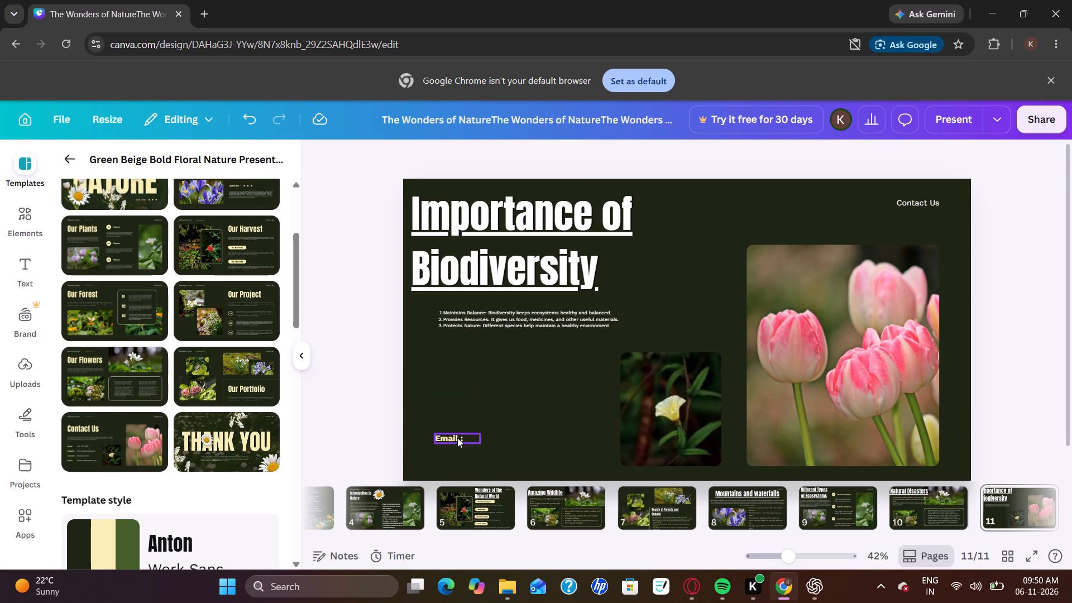
left_click(456, 441)
left_click(480, 400)
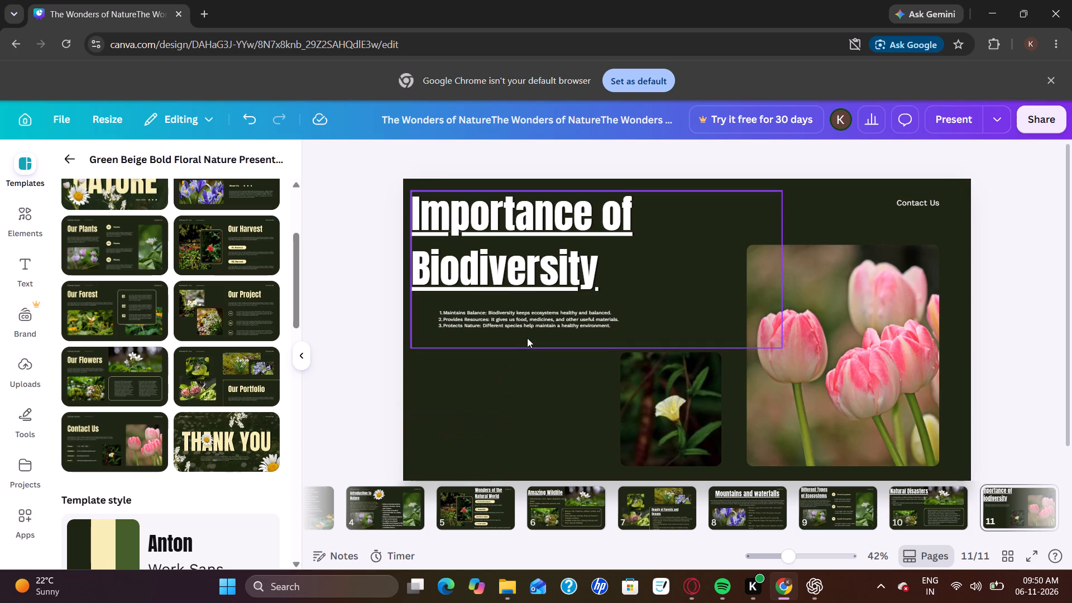
Enlarge the three-point biodiversity text to font size 33 and move it to line up beneath the title.
left_click(527, 338)
left_click(530, 336)
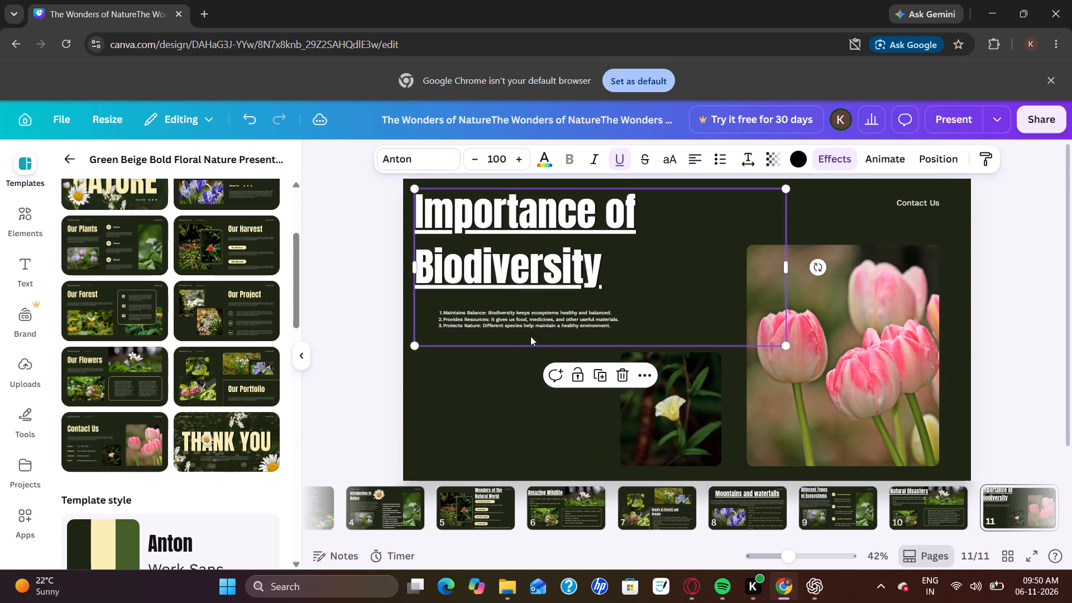
left_click(505, 374)
left_click(513, 317)
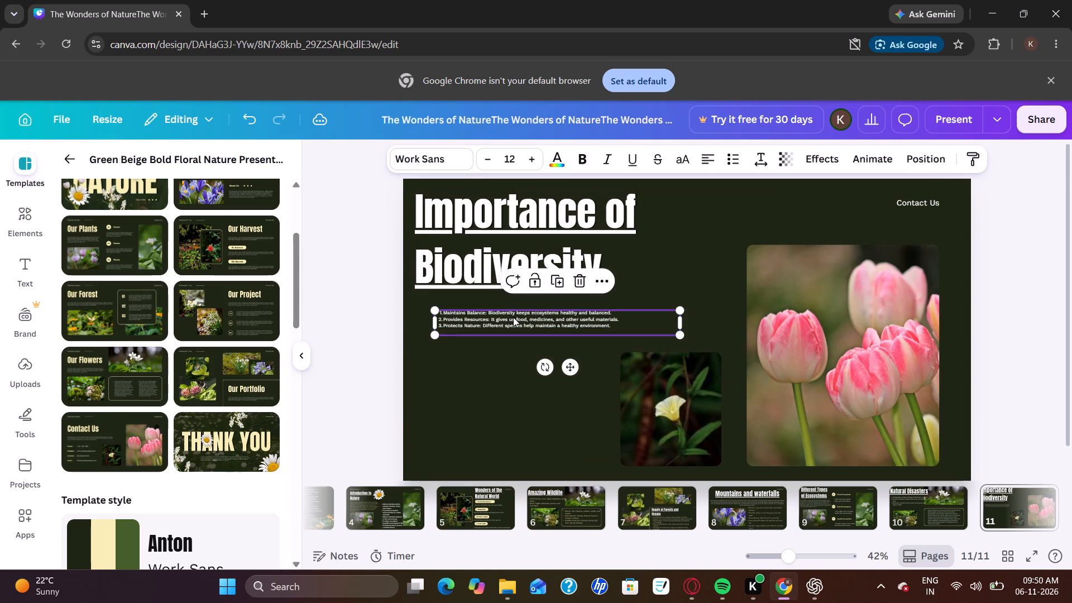
left_click_drag(679, 334, 680, 413)
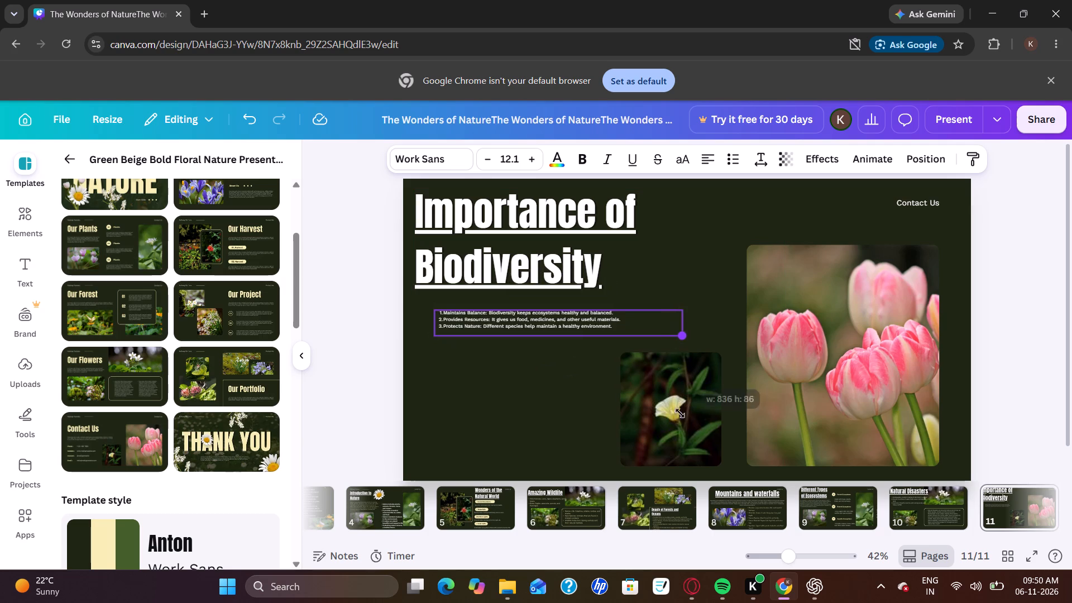
left_click_drag(680, 413, 690, 441)
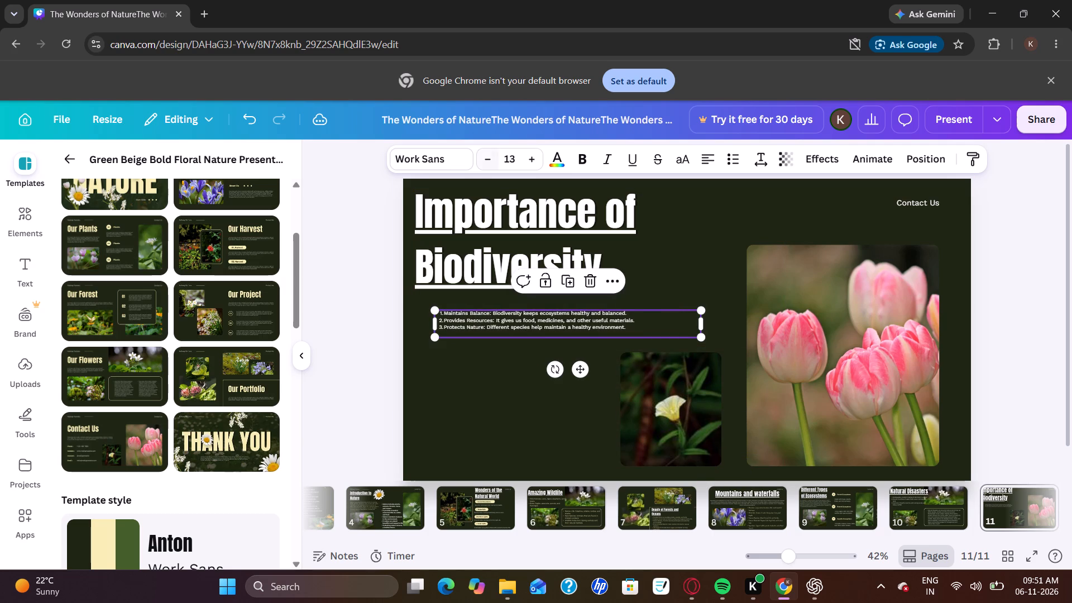
double_click(521, 152)
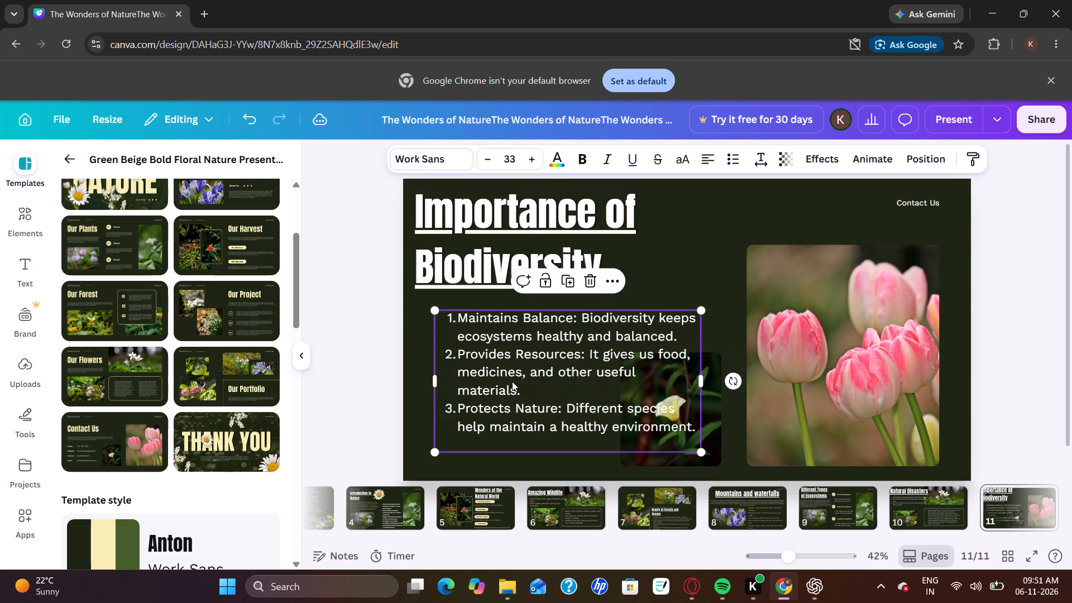
left_click_drag(512, 381, 484, 386)
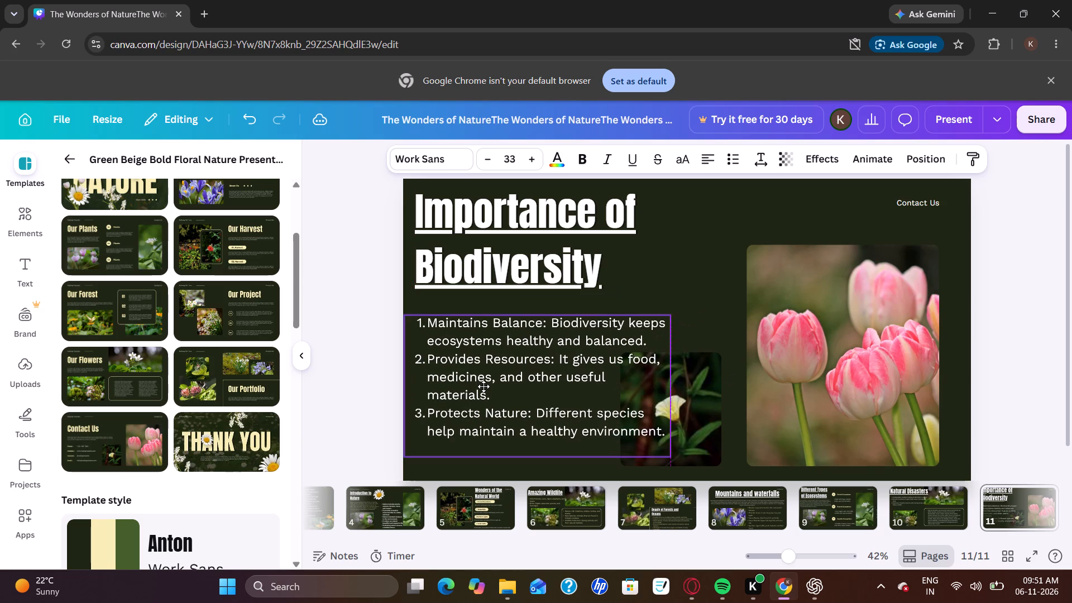
left_click_drag(484, 386, 494, 389)
Change the text colour of the three biodiversity points to pale yellow.
left_click(554, 159)
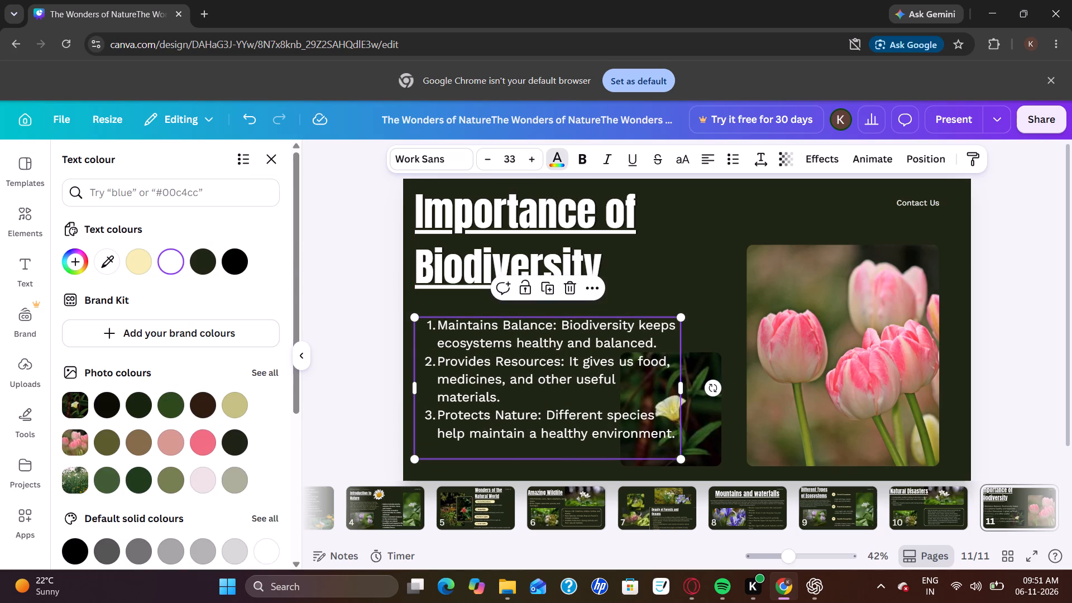
left_click(140, 257)
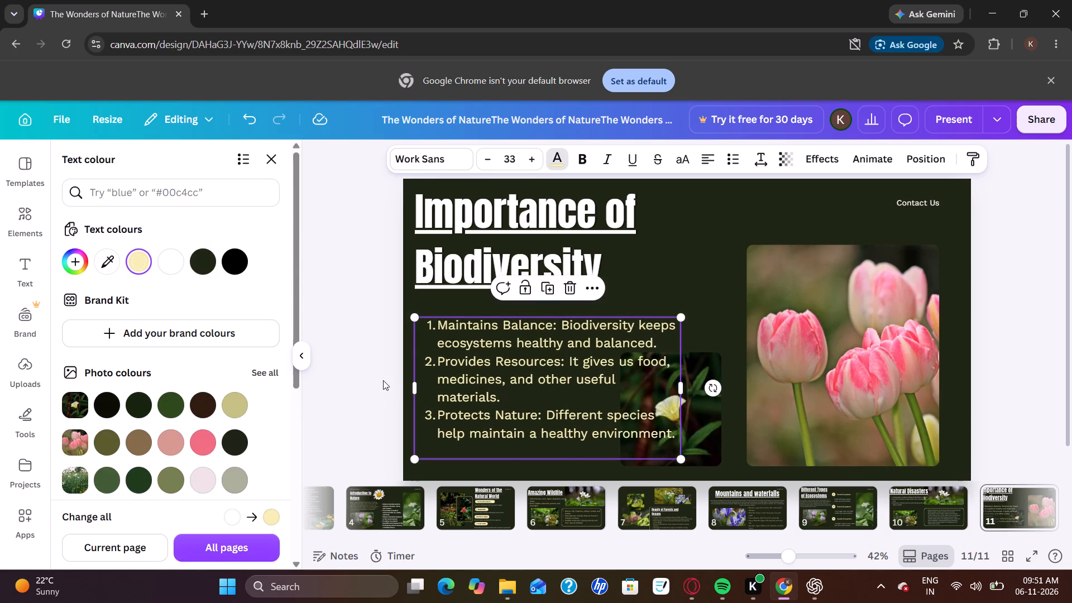
left_click(383, 380)
left_click(383, 380)
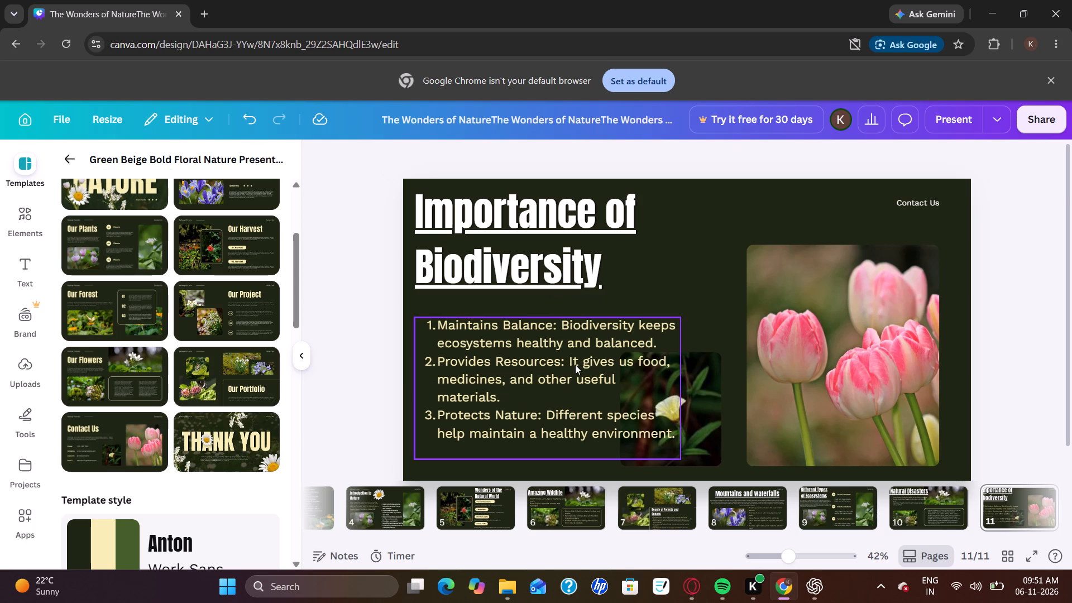
Shift the small yellow-flower photo toward the tulip photo and reposition the numbered points in the space beside it.
left_click(575, 365)
left_click_drag(628, 364, 593, 370)
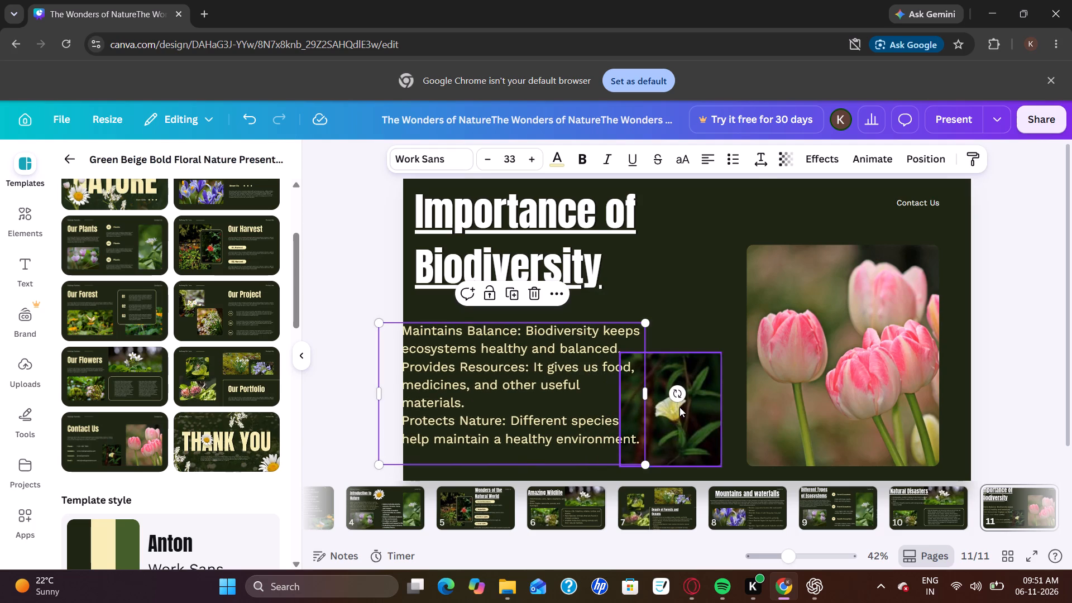
left_click_drag(679, 408, 730, 410)
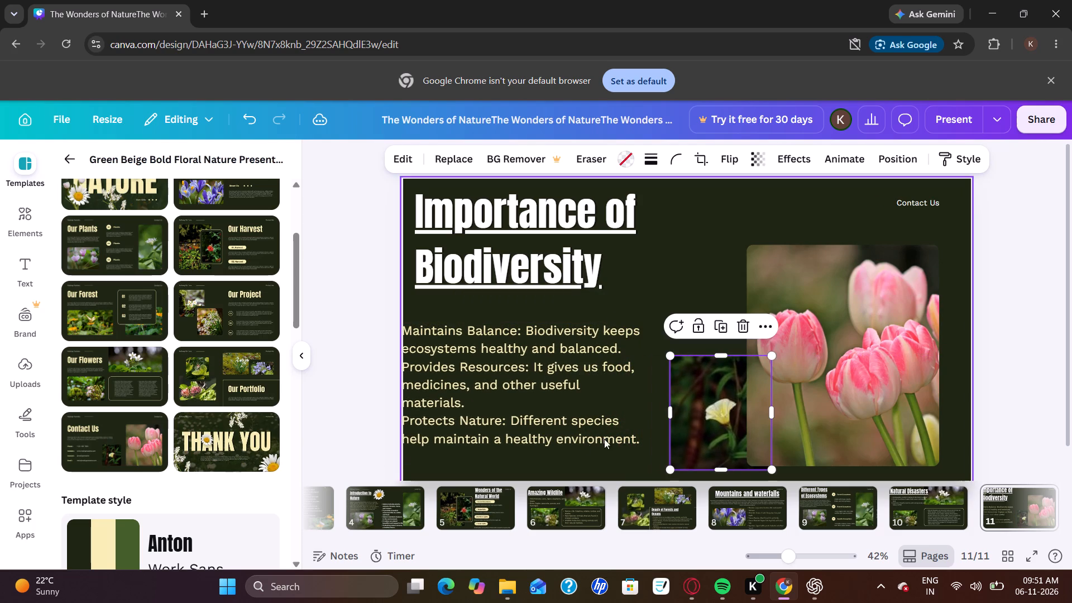
left_click_drag(561, 420, 592, 414)
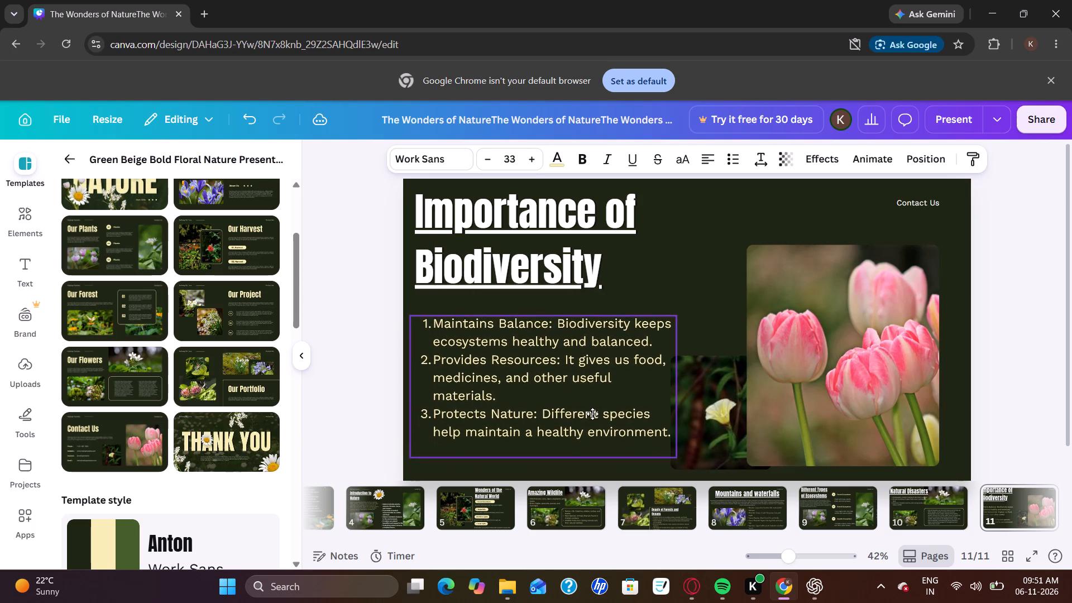
left_click_drag(592, 414, 591, 415)
Try neighbouring font sizes for the numbered points, and scale their text box up to font size 36.
left_click(487, 155)
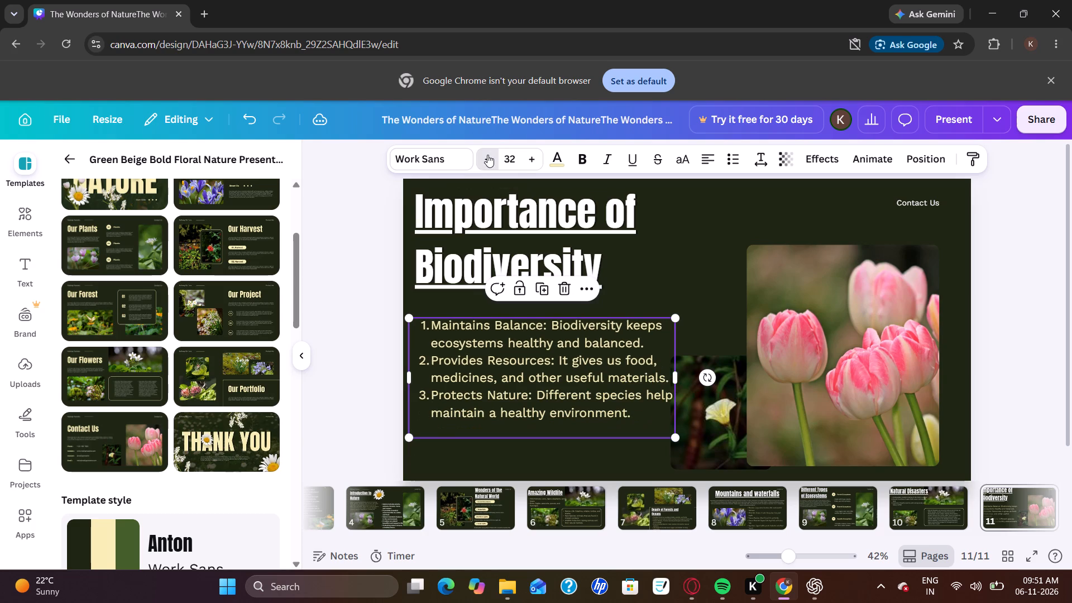
left_click(527, 155)
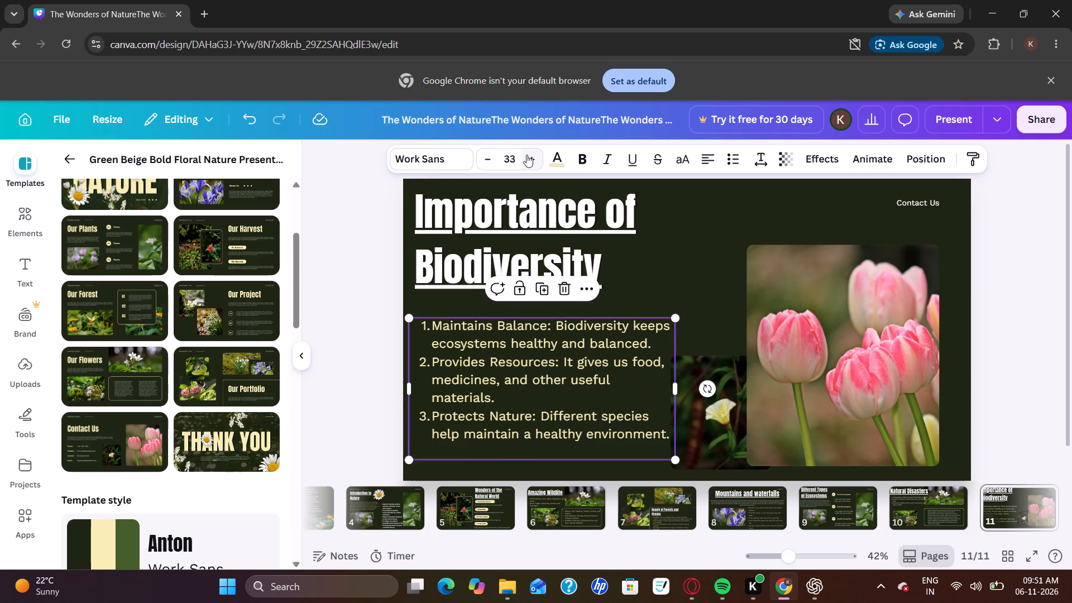
left_click(527, 155)
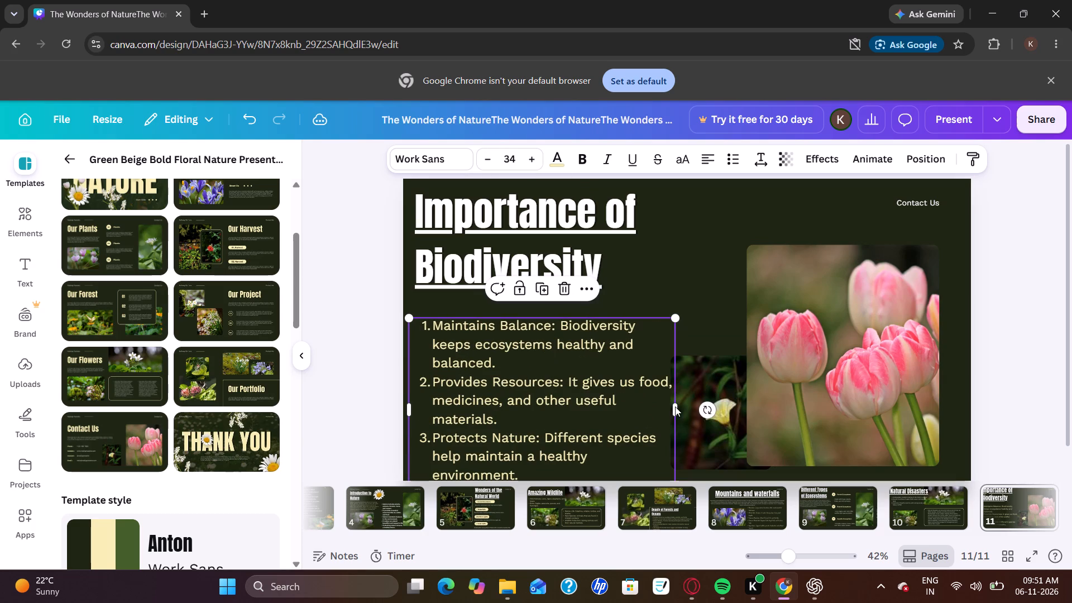
left_click(494, 165)
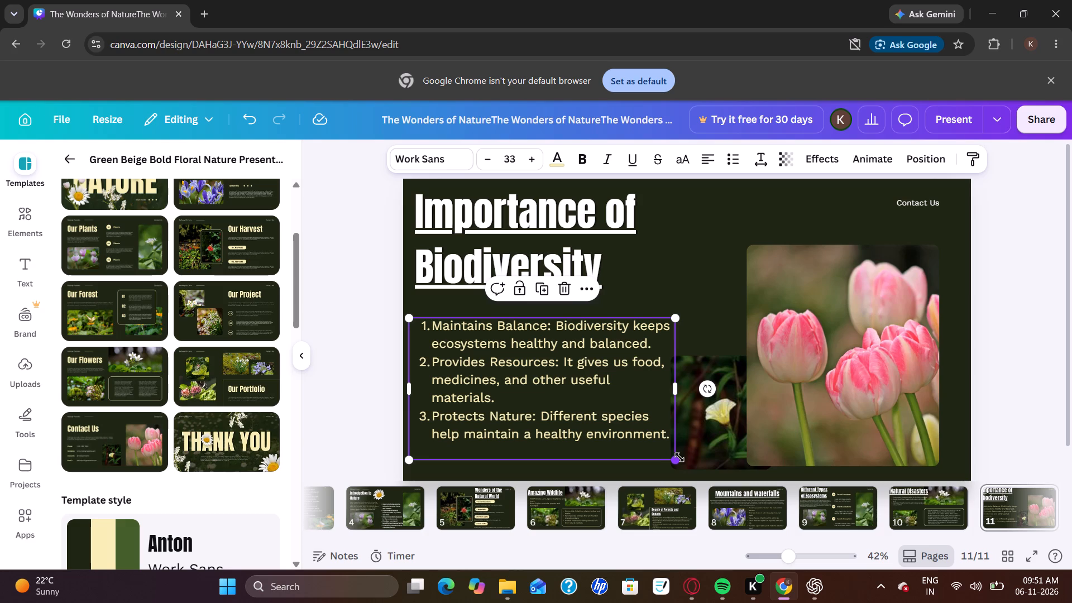
left_click_drag(679, 457, 711, 473)
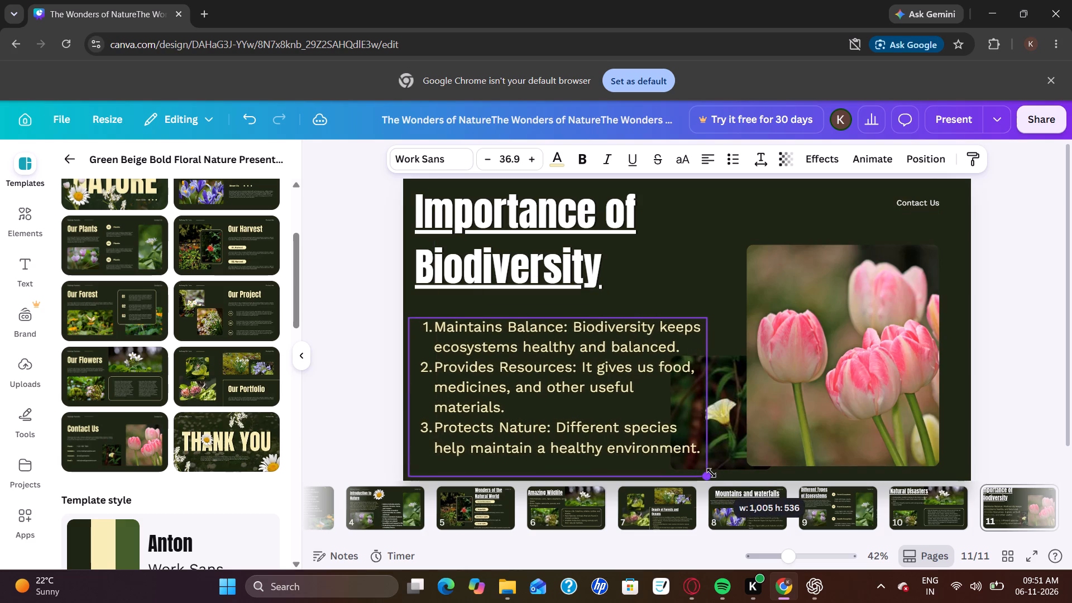
left_click_drag(711, 473, 701, 475)
left_click(995, 305)
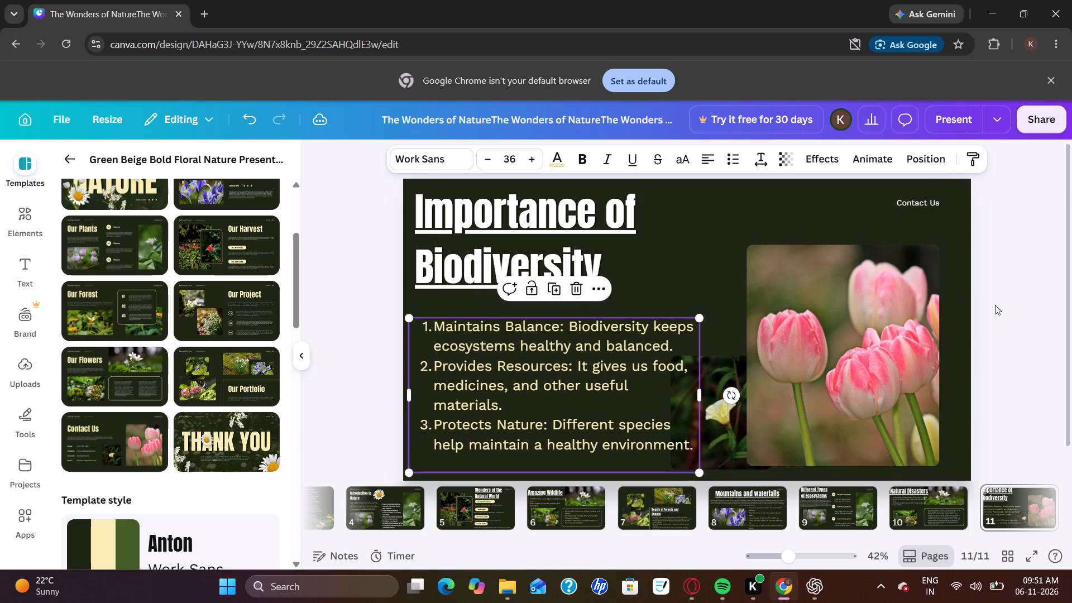
Move the "Importance of Biodiversity" title down closer to the numbered points, lining it up with the edge of their text box.
left_click_drag(591, 262, 611, 266)
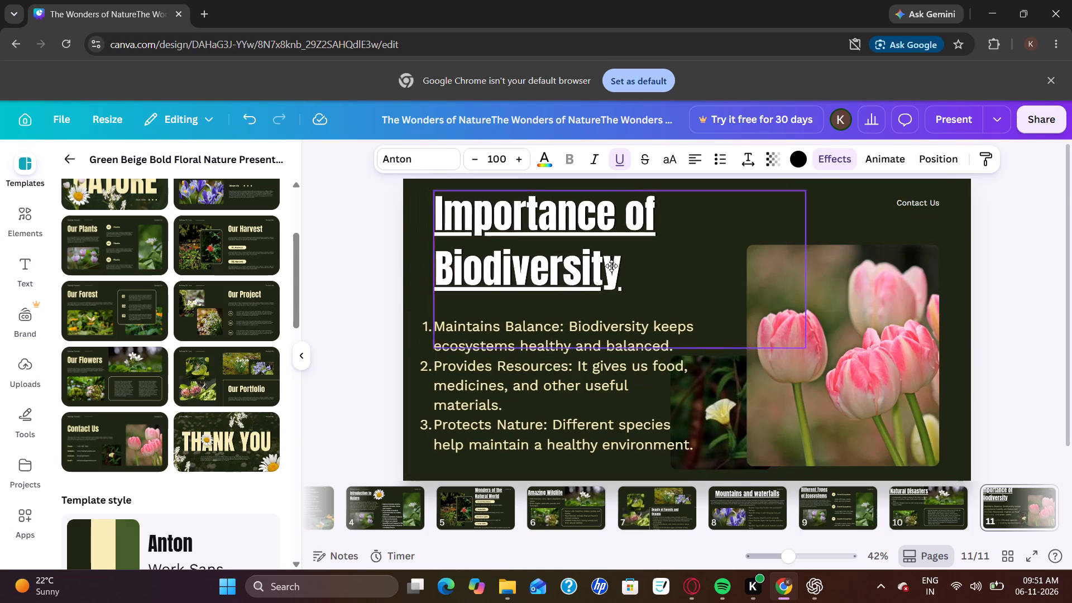
left_click_drag(611, 266, 588, 269)
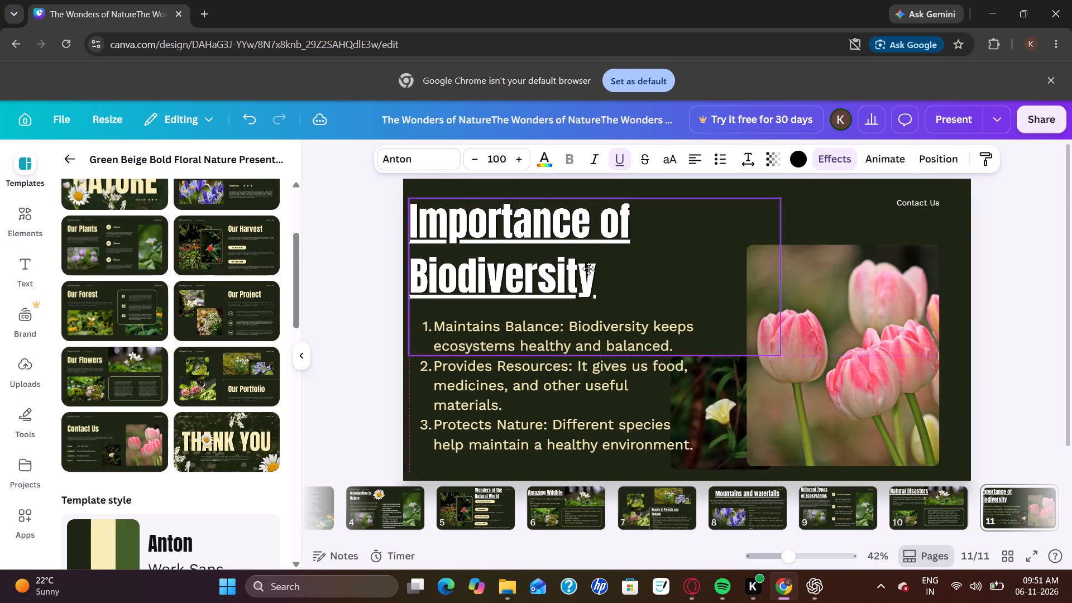
left_click_drag(588, 269, 588, 269)
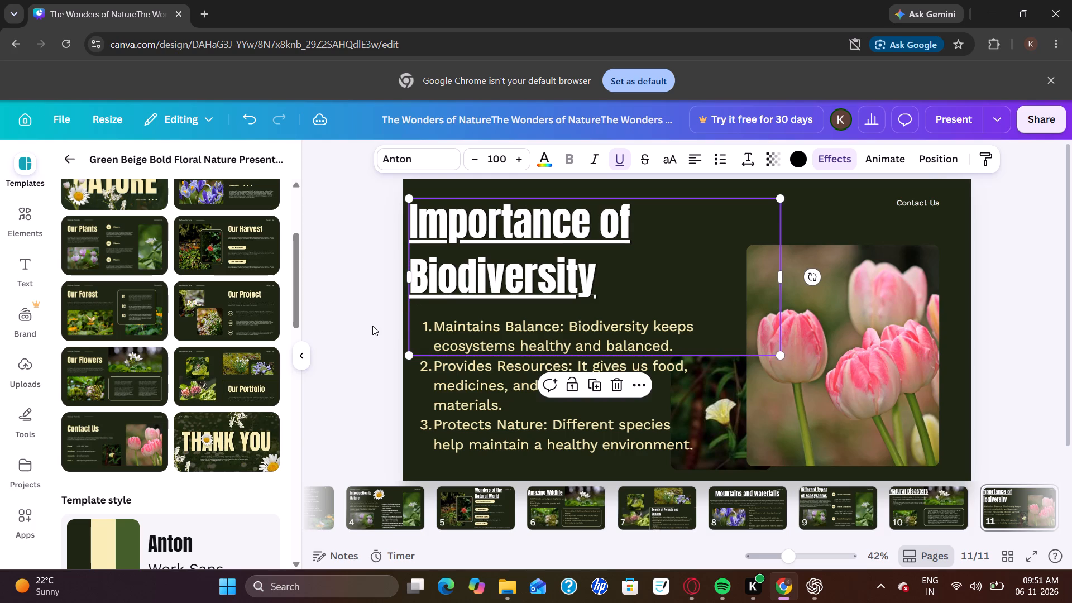
left_click(372, 326)
Enlarge the tulip photo toward the slide's upper outer corner, keeping its lower inner corner in place.
left_click(869, 326)
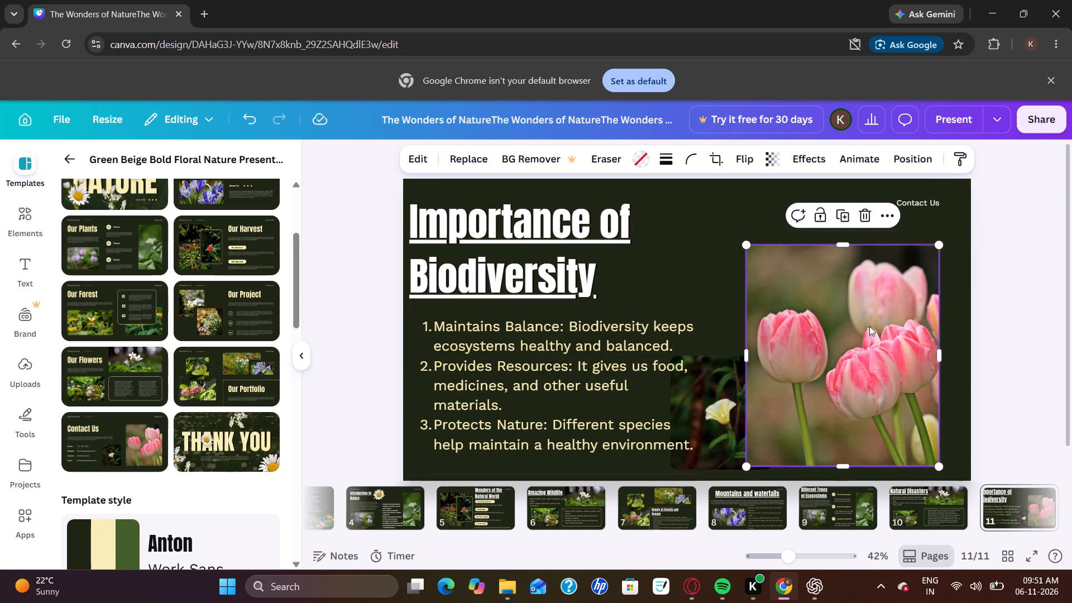
left_click_drag(939, 240, 956, 217)
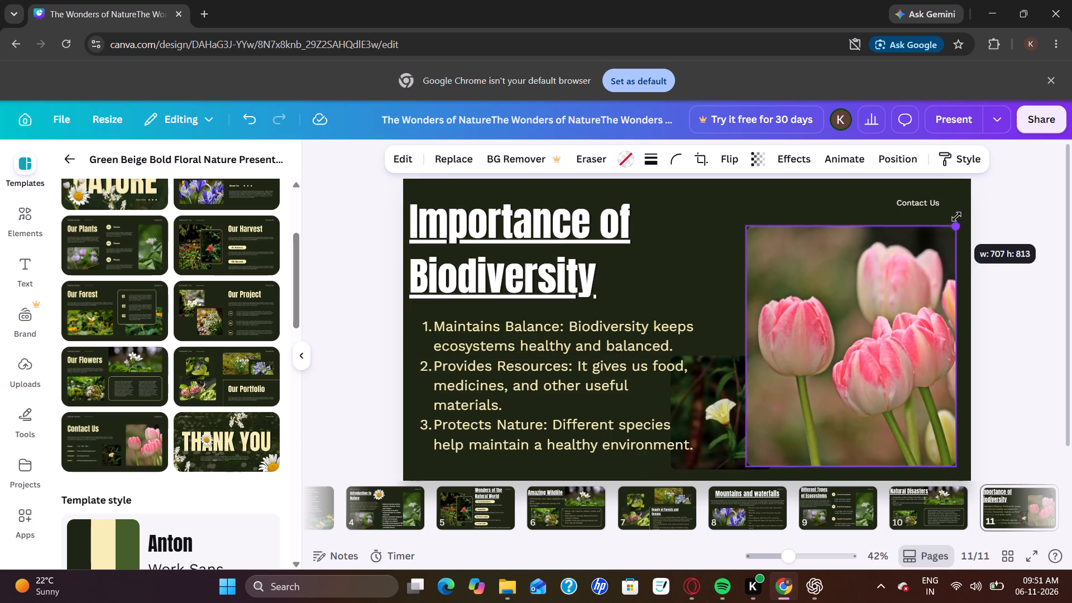
left_click_drag(956, 217, 963, 213)
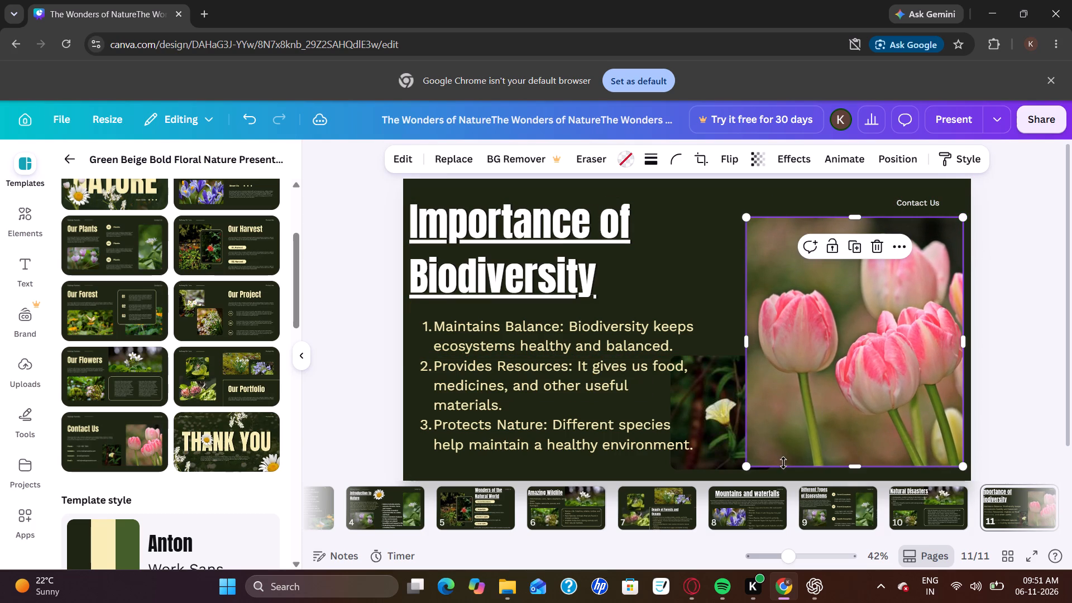
Enlarge the small yellow-flower photo and shift it away from the tulips to the slide's bottom edge, behind the numbered points.
left_click(728, 443)
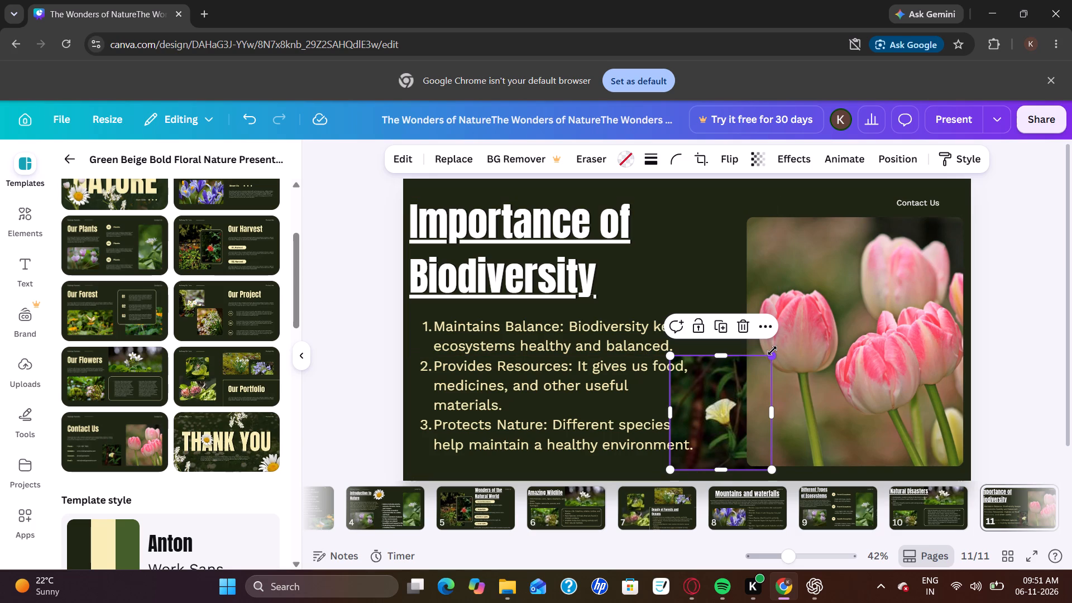
left_click_drag(772, 351, 782, 292)
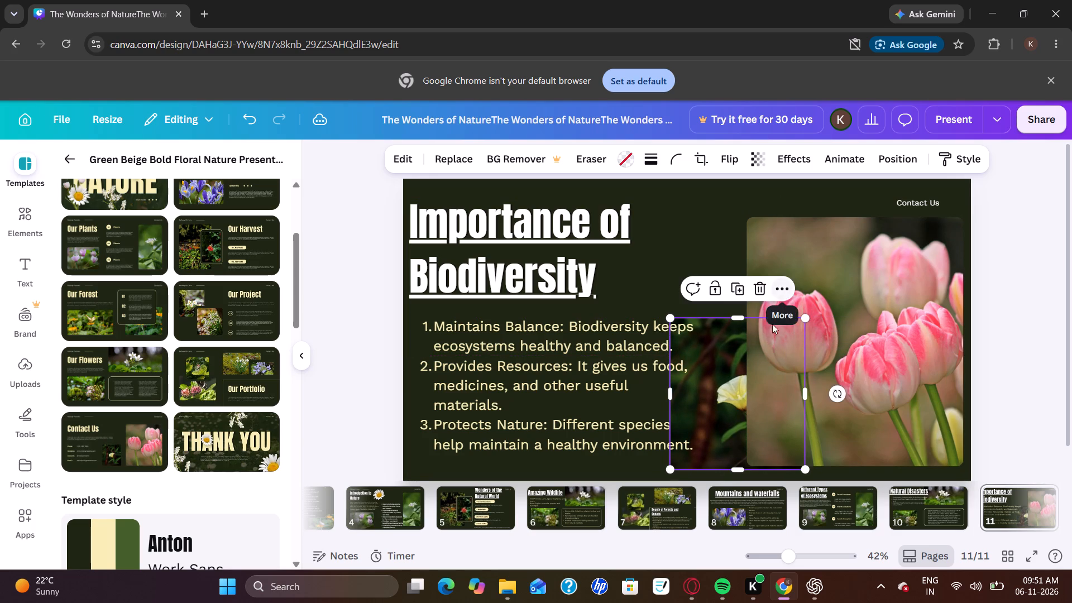
left_click_drag(759, 351, 723, 356)
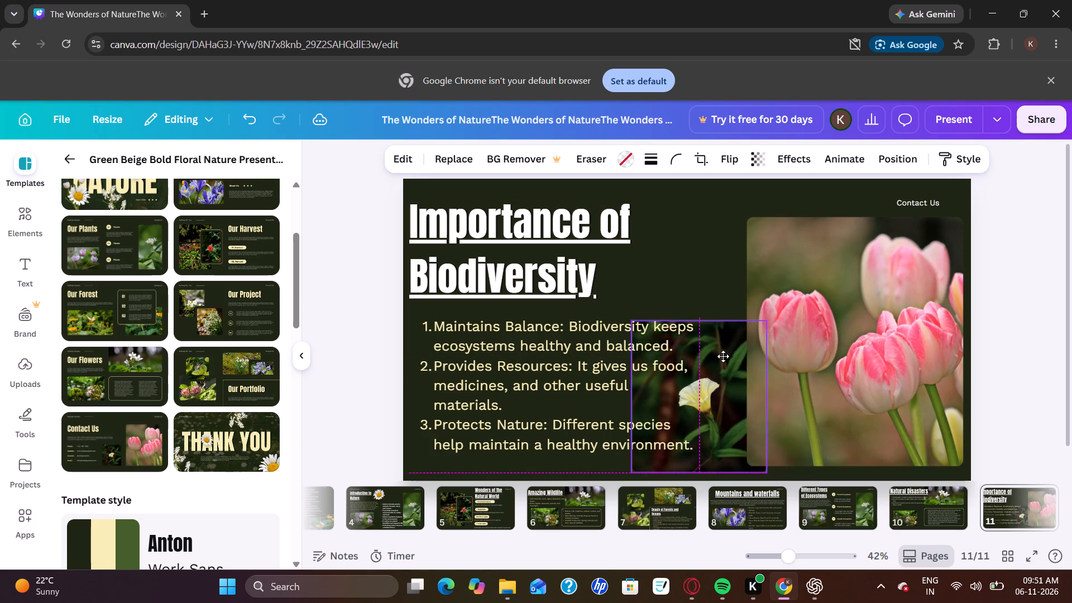
left_click_drag(723, 356, 724, 361)
left_click(979, 305)
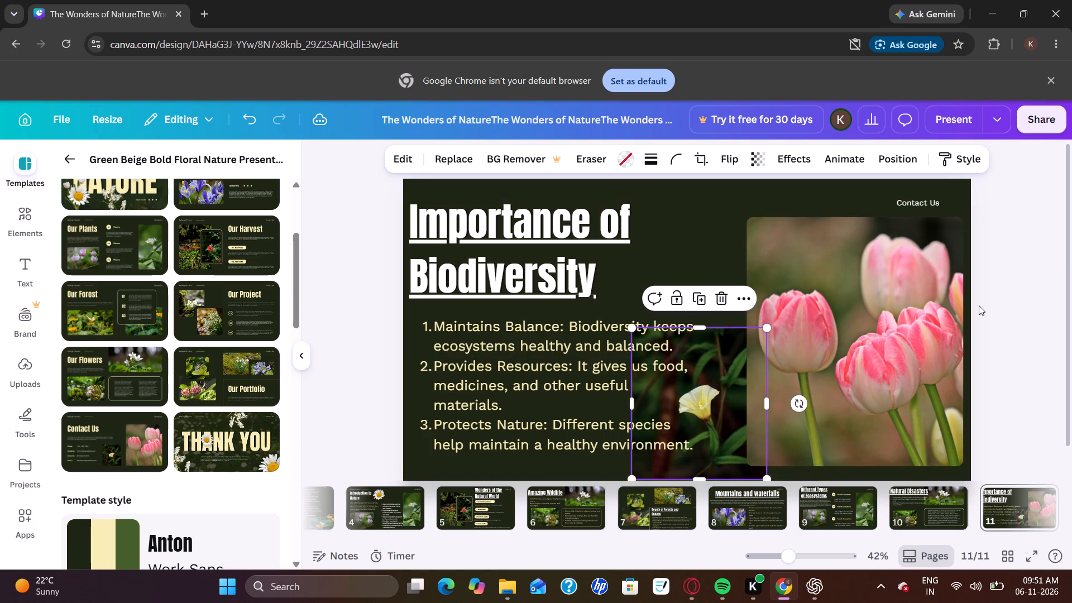
scroll(918, 511, "left", 3)
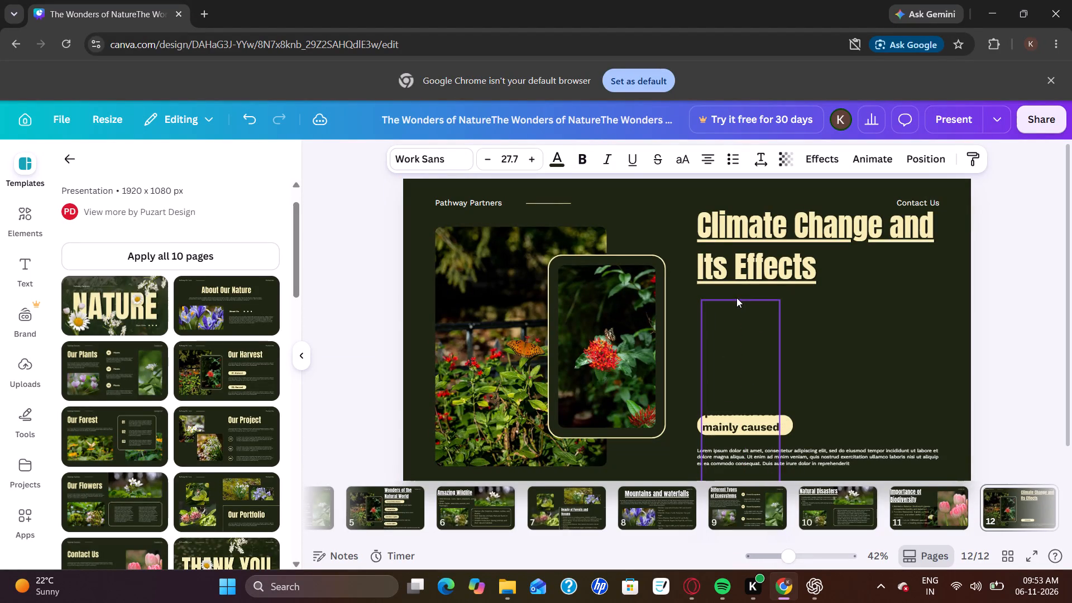
Stretch the cream pill shape up to the title and across to the slide's right edge, about 927 wide and 507 tall.
left_click(792, 424)
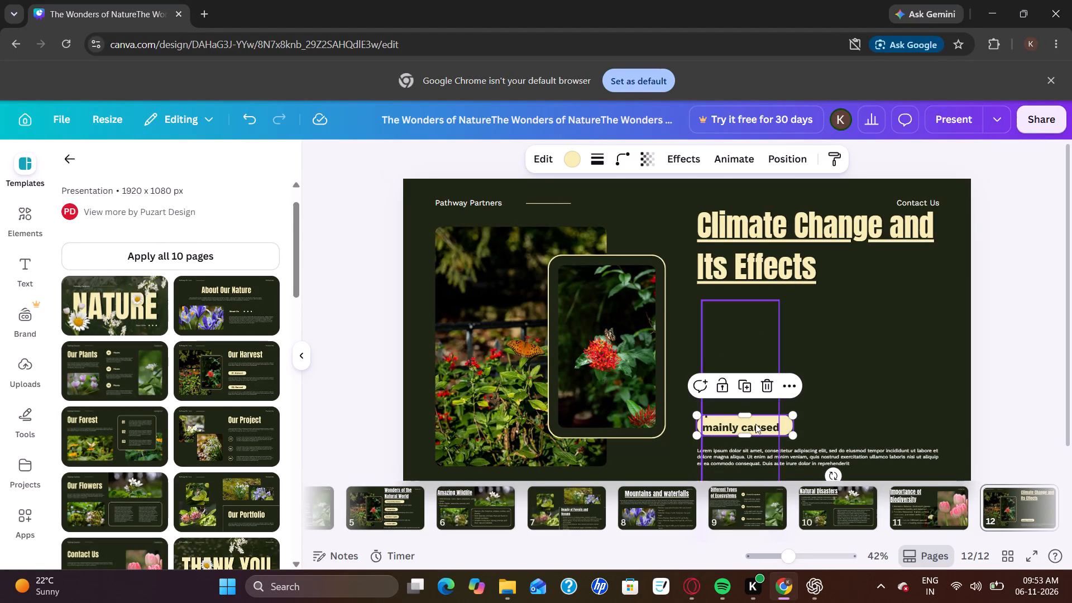
left_click_drag(745, 415, 715, 283)
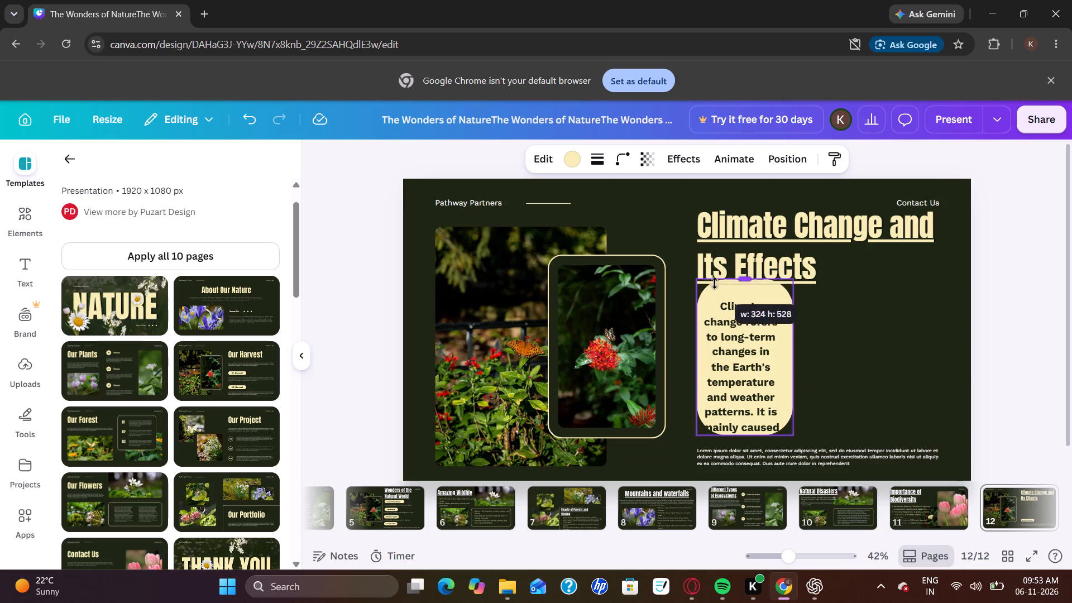
left_click_drag(715, 283, 717, 288)
left_click_drag(796, 355, 887, 370)
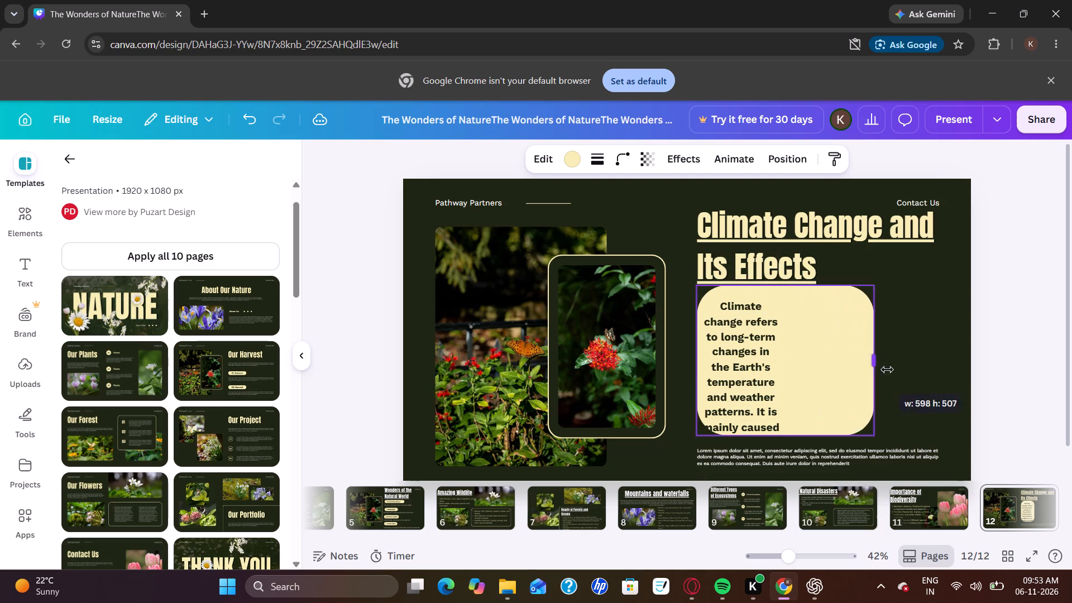
left_click_drag(887, 370, 971, 366)
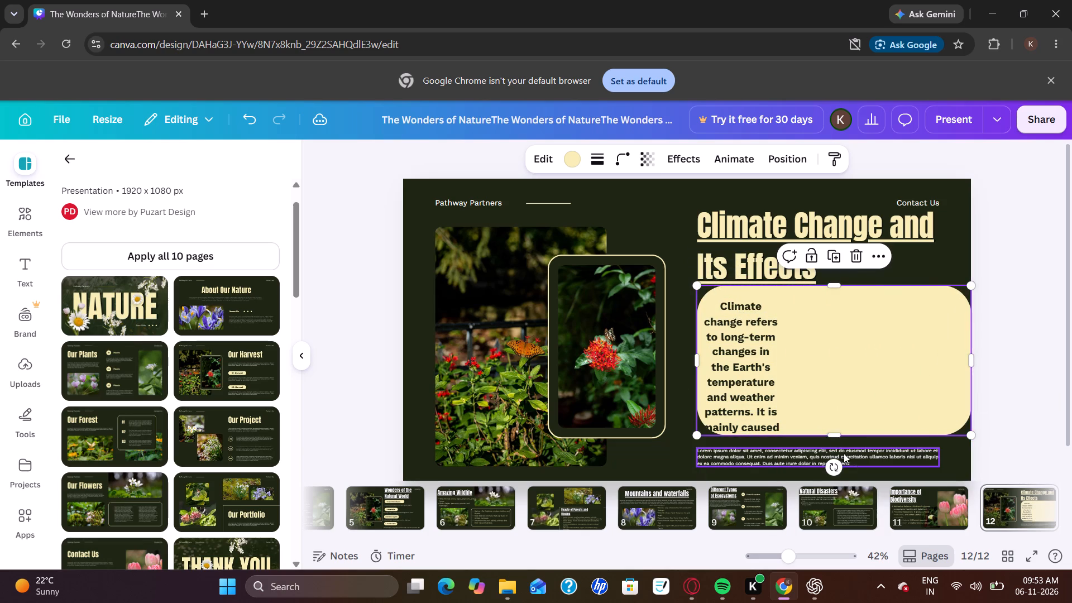
Delete the remaining lorem ipsum paragraph below the cream shape.
left_click(858, 460)
left_click(840, 423)
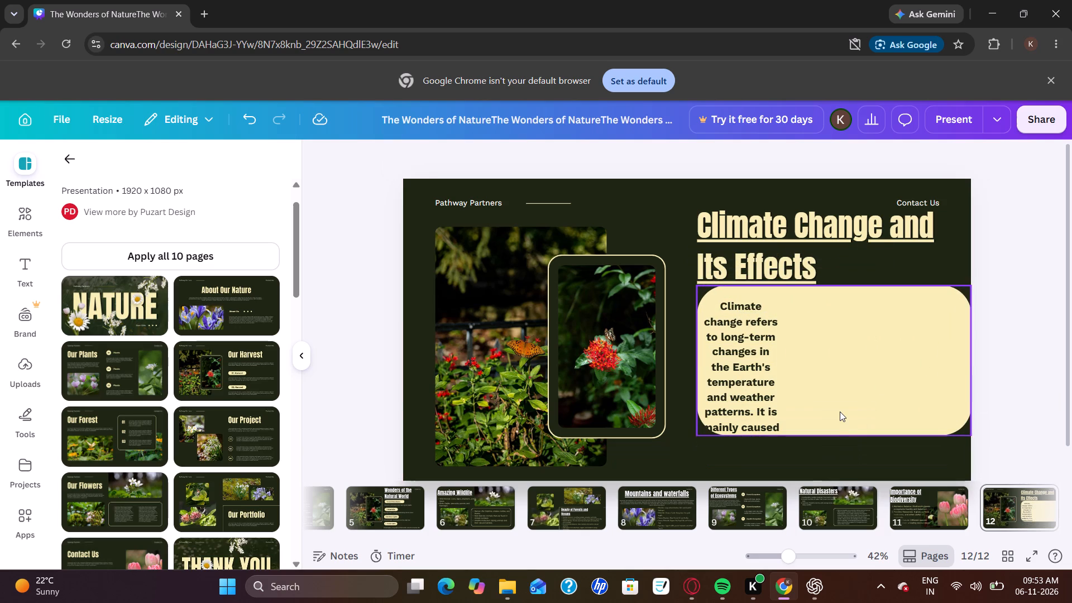
Extend the cream shape down close to the slide's bottom edge and left close to the framed flower photo.
left_click(840, 411)
left_click_drag(829, 440, 824, 475)
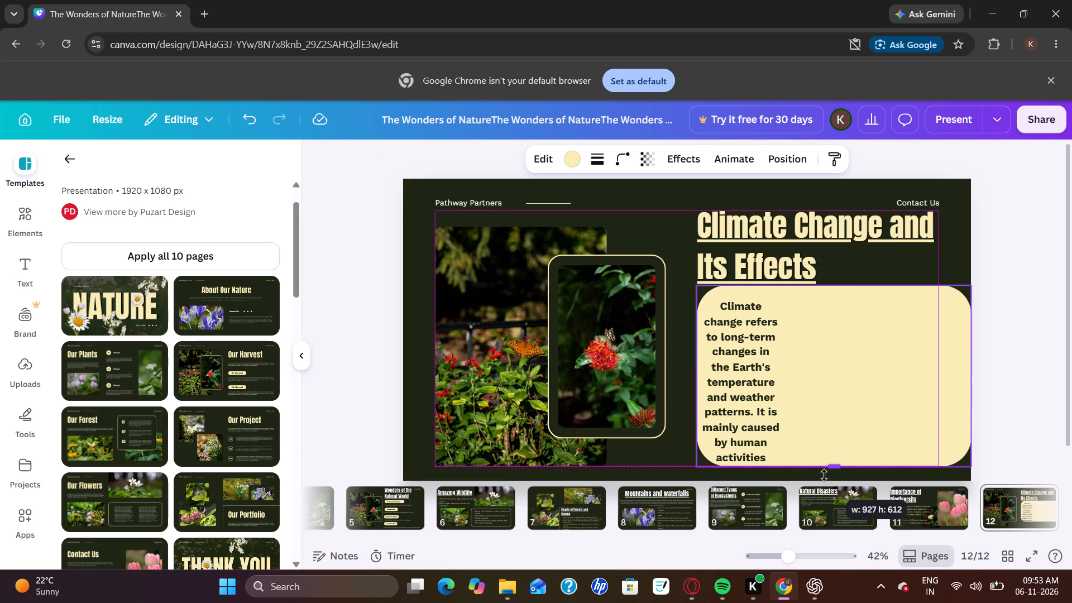
left_click_drag(824, 475, 824, 477)
right_click_drag(694, 373, 675, 376)
left_click(620, 368)
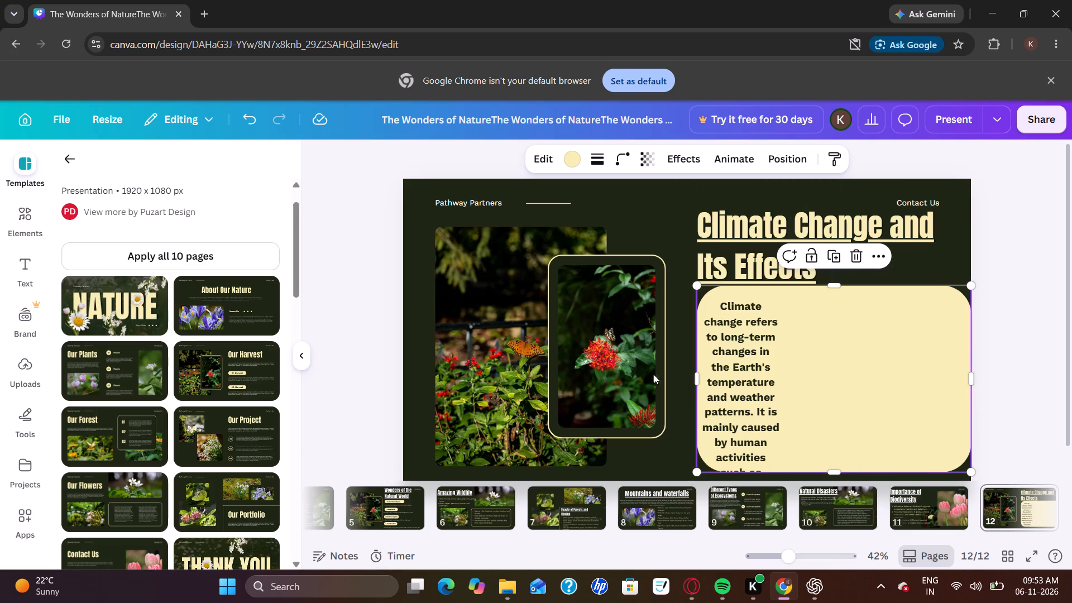
left_click_drag(695, 377, 673, 384)
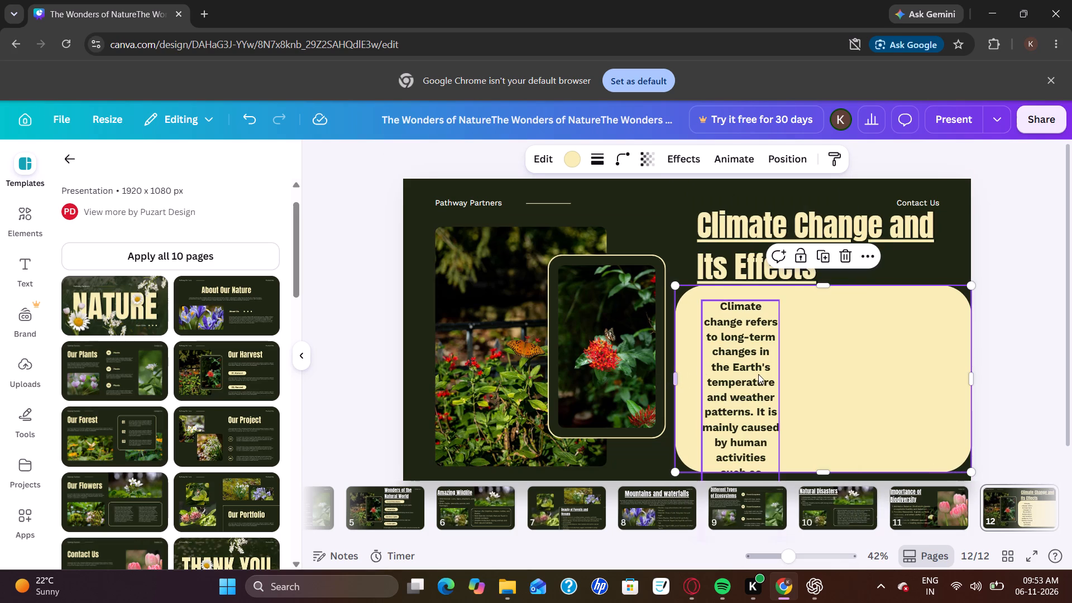
Widen the climate change paragraph's text box to fit across the cream shape and set its font size to 30.7.
left_click(759, 374)
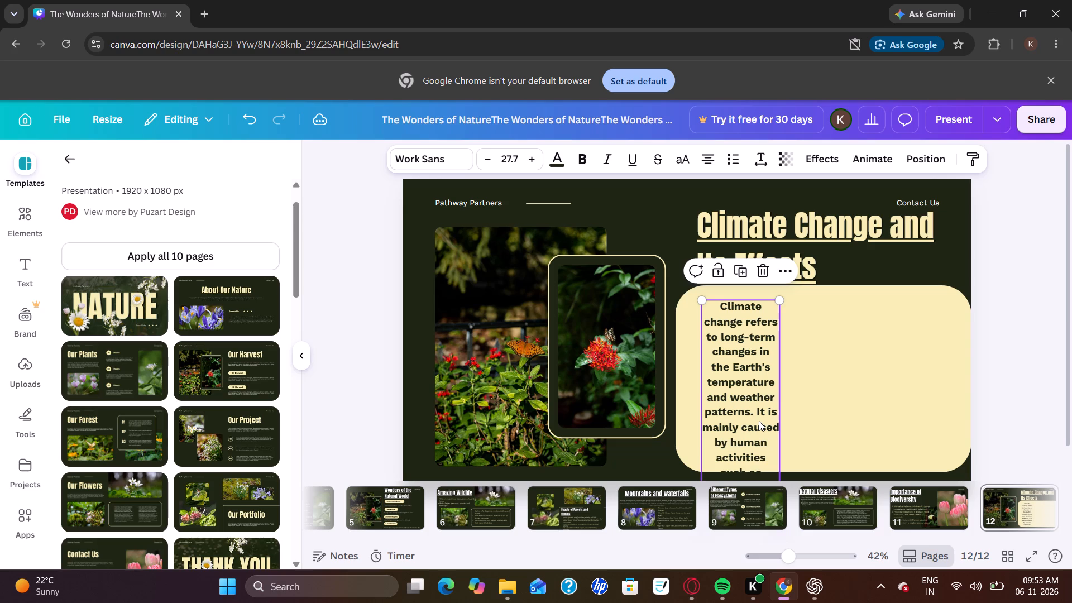
double_click(490, 155)
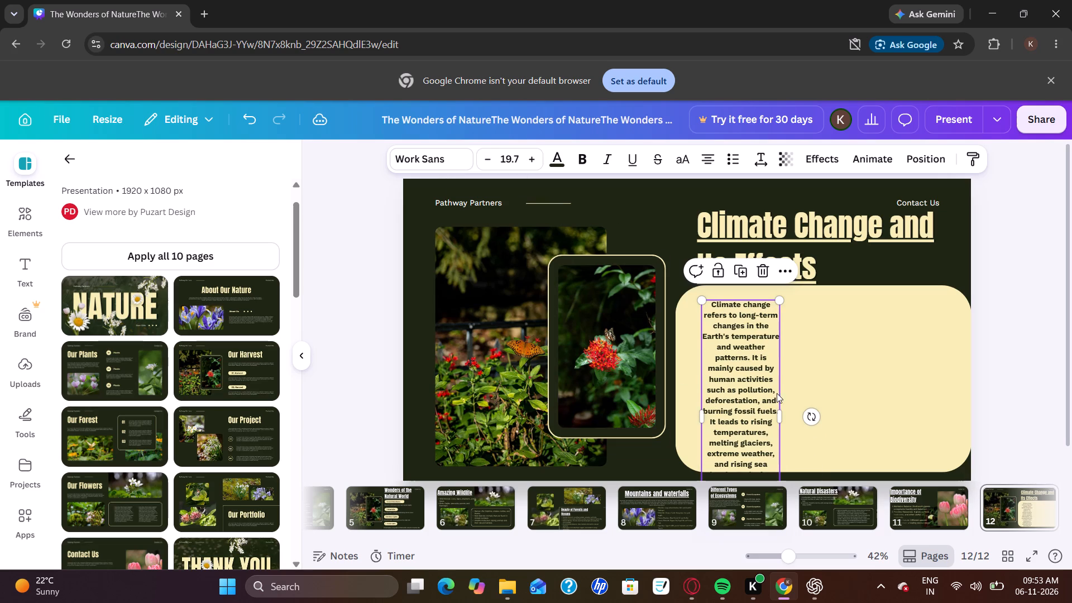
left_click_drag(781, 408, 943, 422)
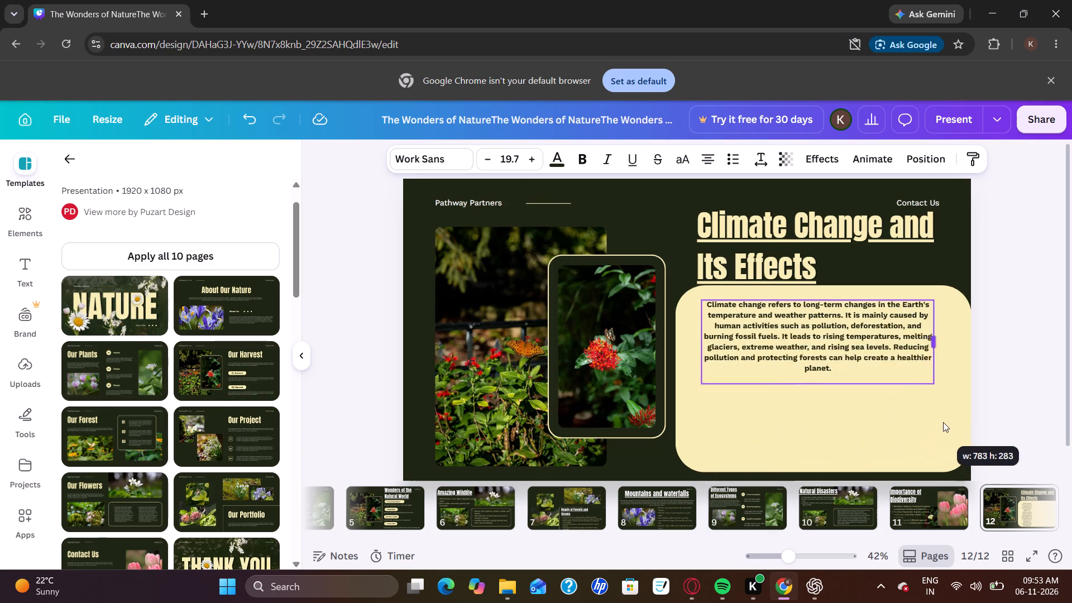
left_click_drag(943, 422, 960, 429)
triple_click(538, 164)
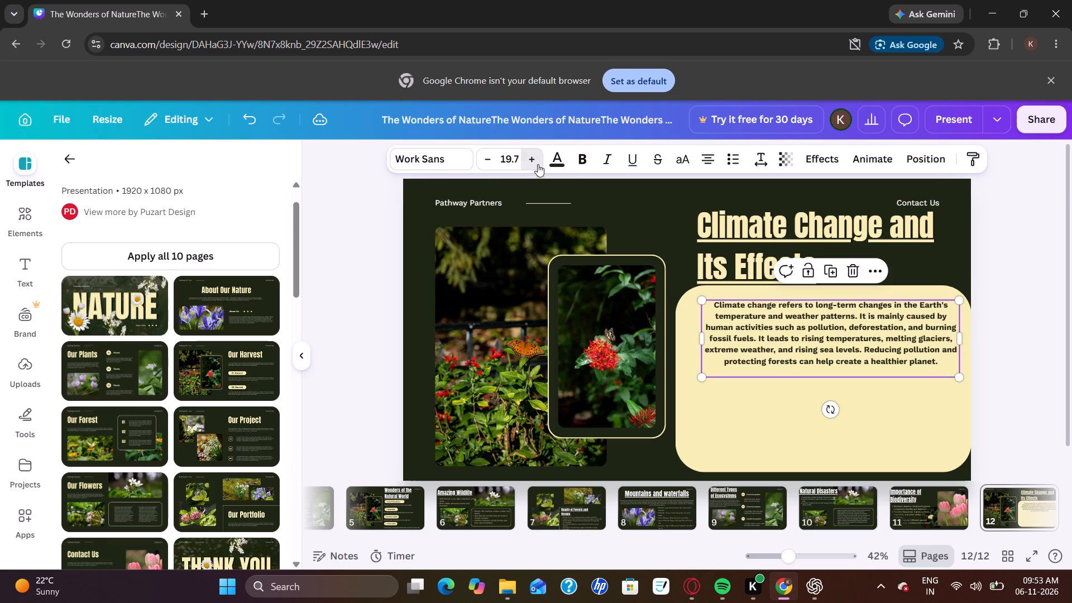
triple_click(538, 164)
triple_click(538, 164)
double_click(538, 164)
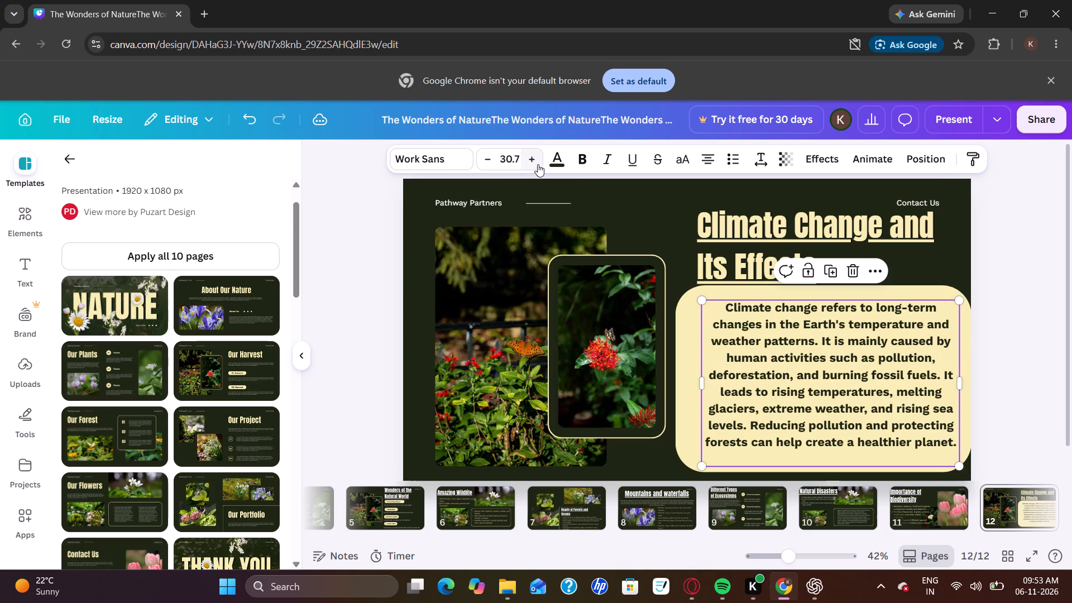
Centre the climate change paragraph within the cream shape and raise its font size to 31.7.
right_click_drag(783, 337, 765, 341)
double_click(1003, 275)
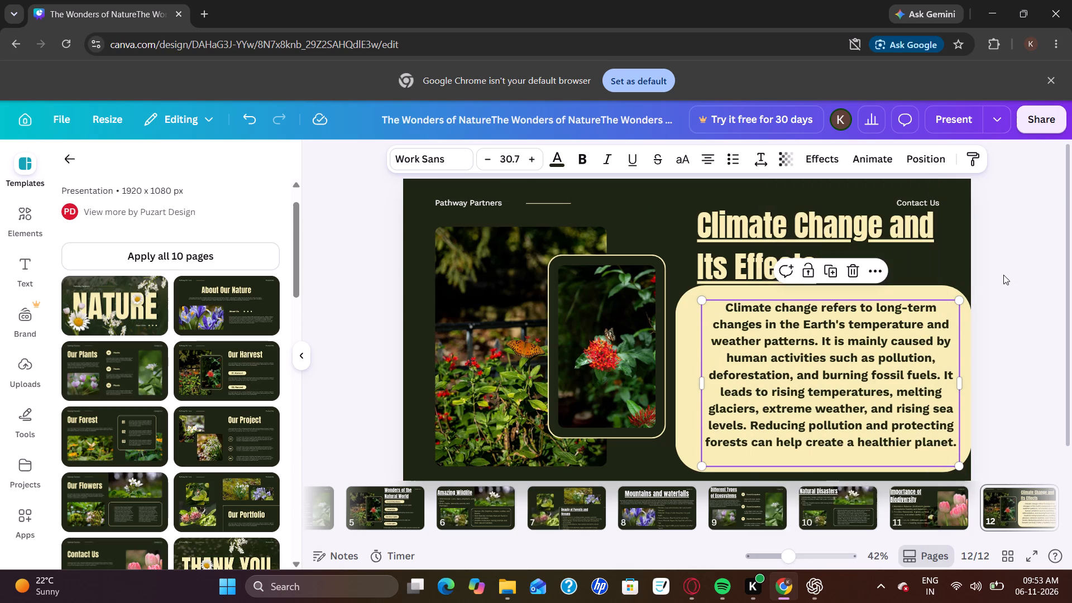
left_click_drag(848, 358, 830, 362)
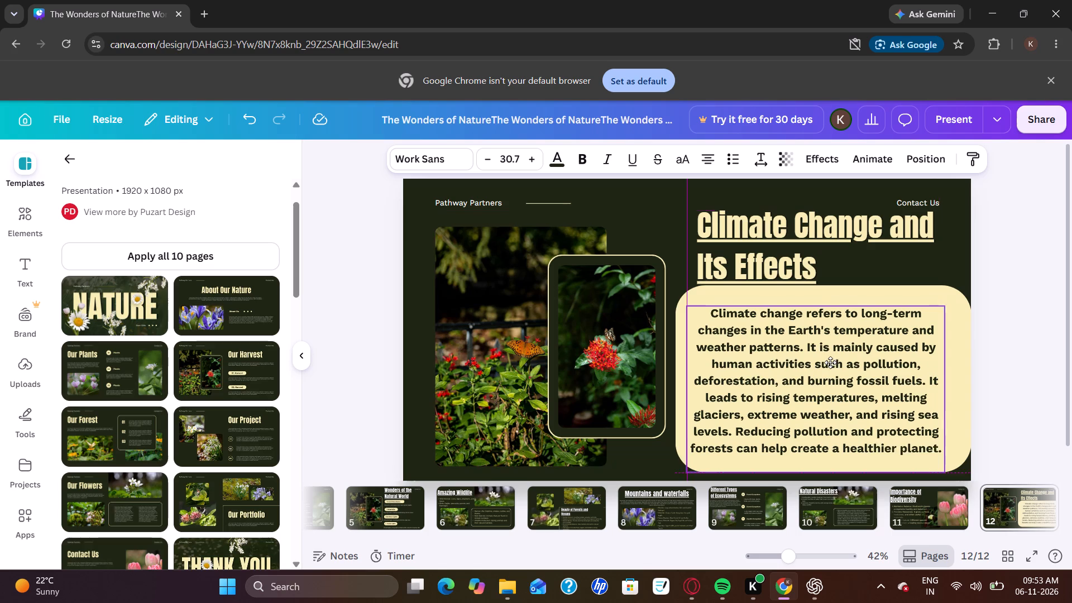
left_click_drag(830, 362, 832, 360)
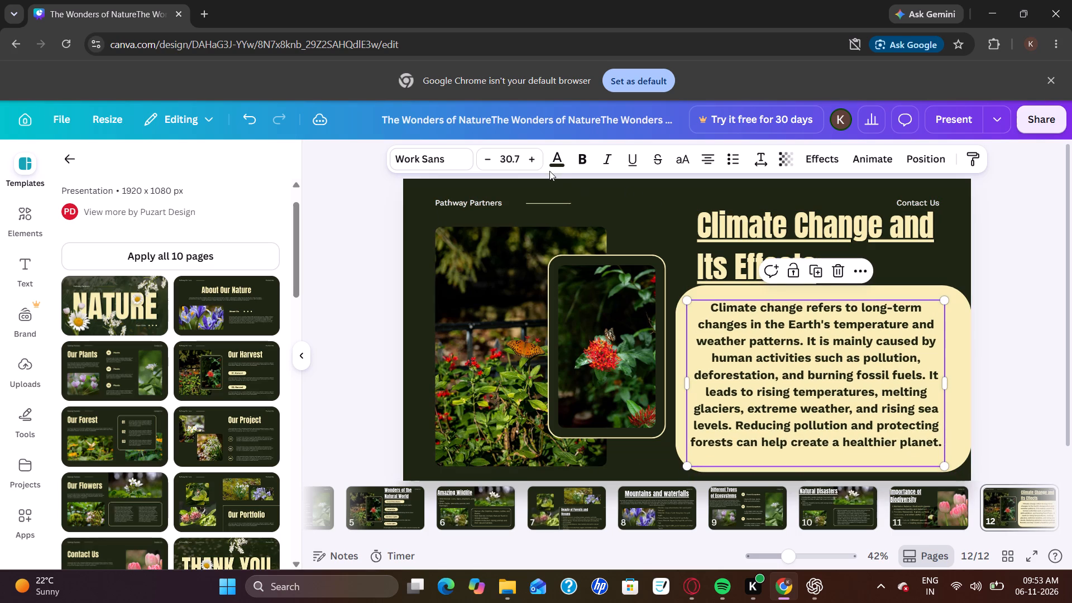
left_click(532, 161)
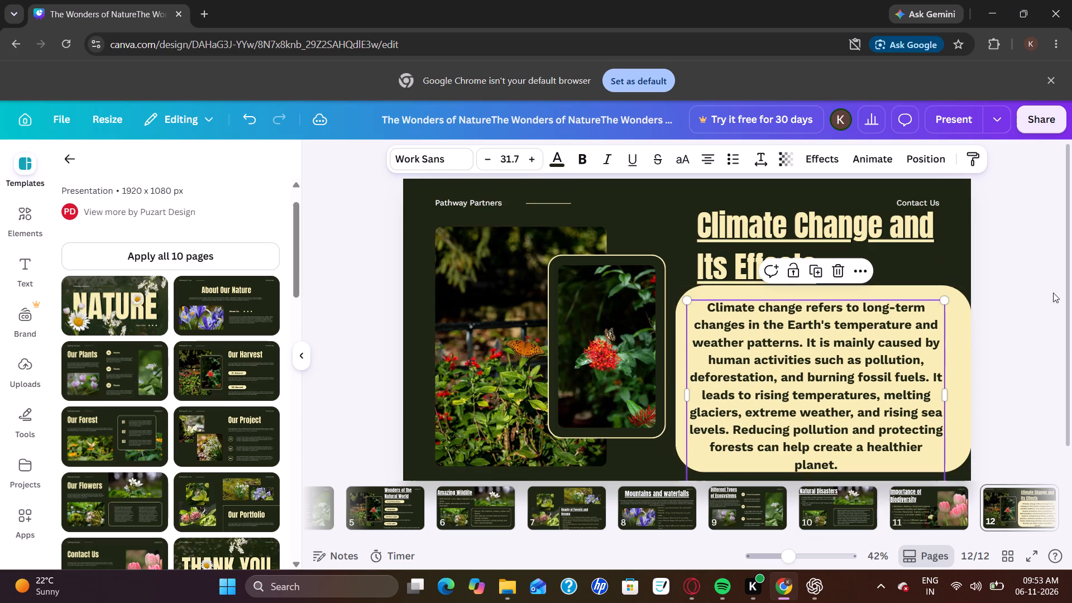
left_click_drag(867, 348, 873, 340)
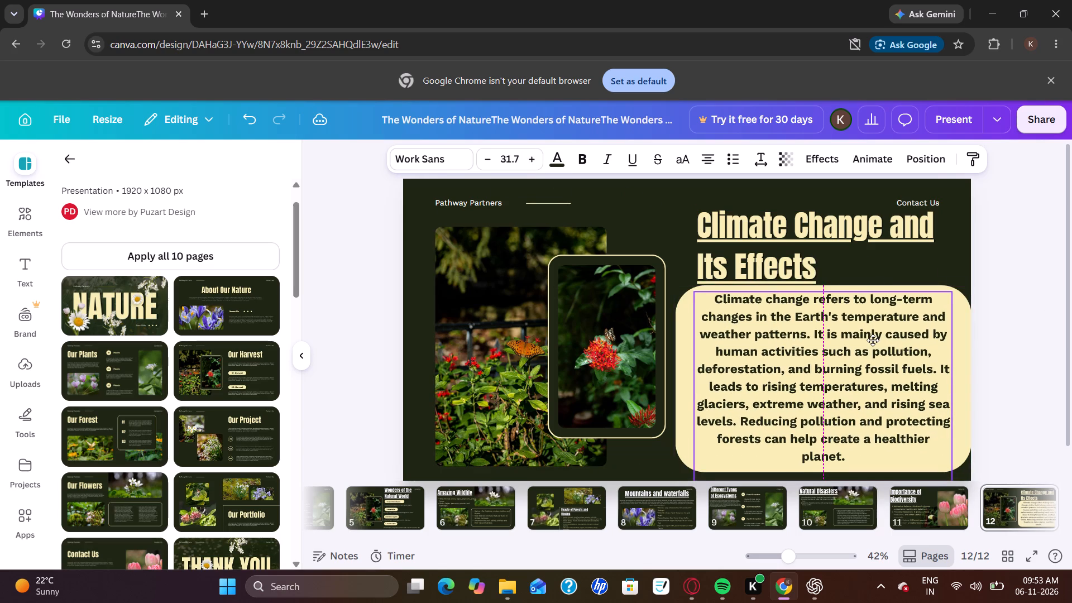
left_click_drag(873, 340, 873, 343)
left_click(992, 297)
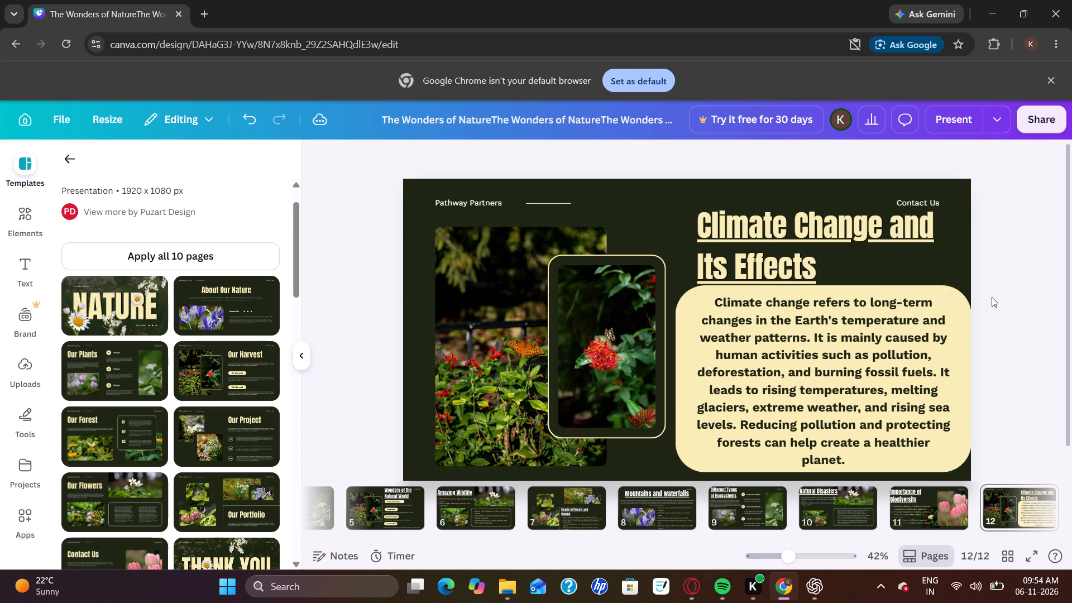
Move the "Climate Change and Its Effects" title slightly up, clear of the cream shape.
left_click(839, 289)
right_click_drag(839, 289, 839, 288)
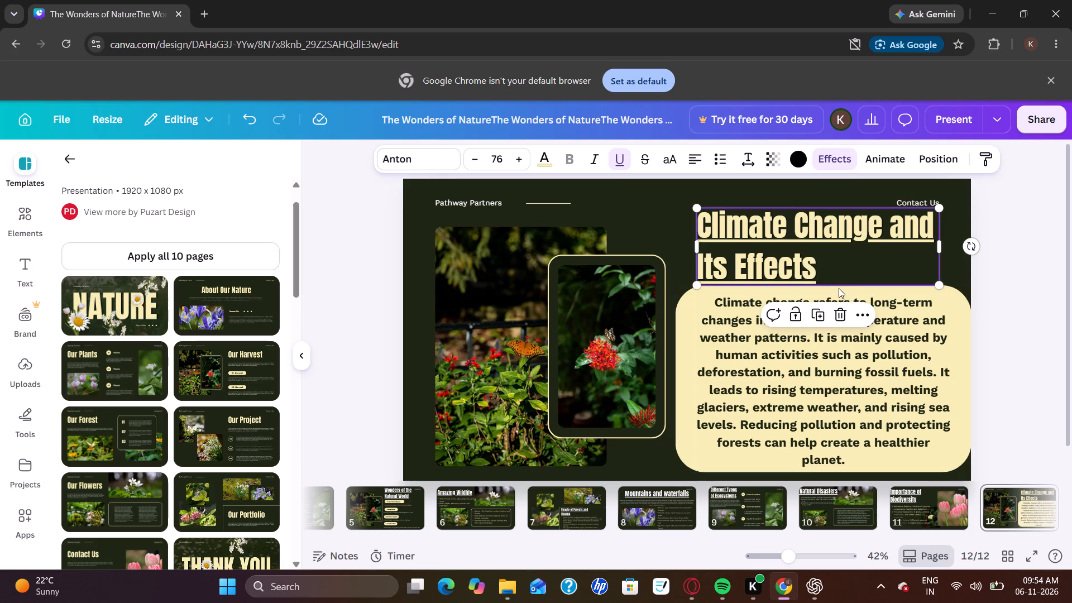
right_click_drag(839, 288, 829, 265)
left_click(807, 244)
left_click_drag(807, 244, 807, 243)
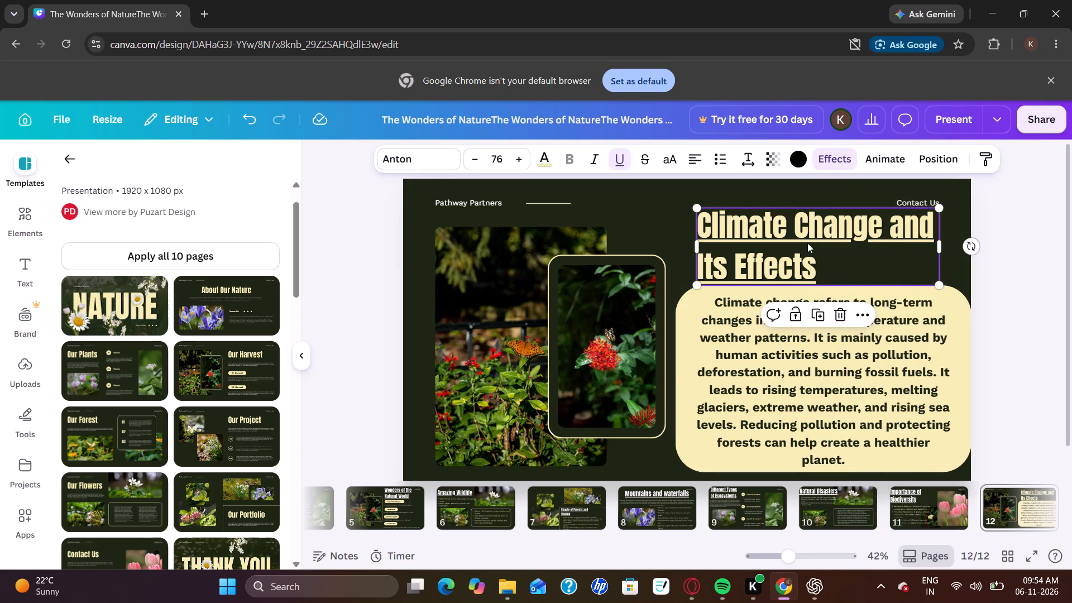
left_click_drag(807, 243, 805, 234)
left_click(980, 163)
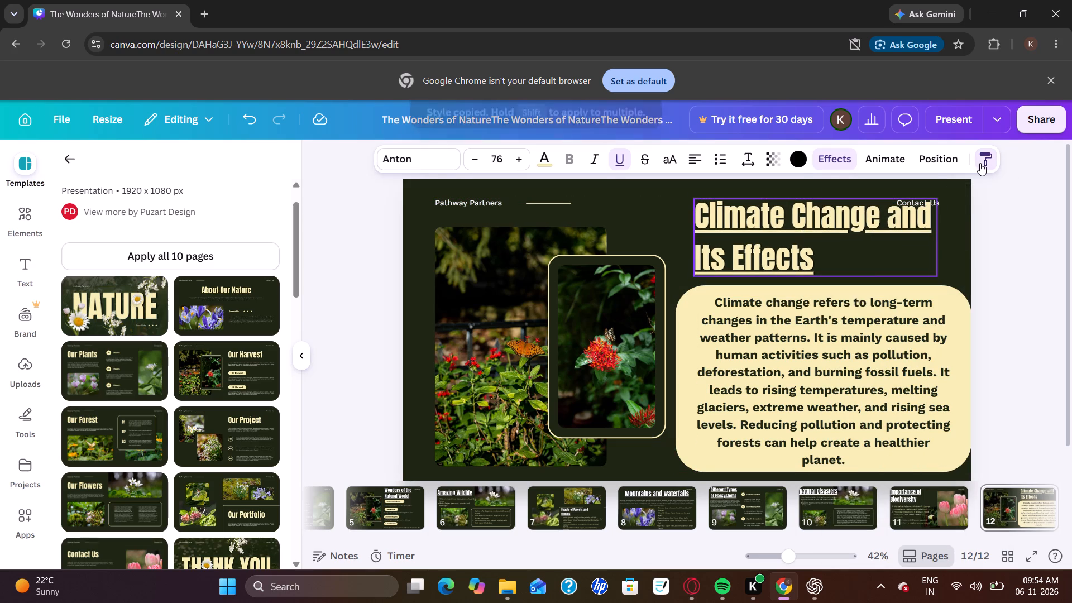
left_click(983, 244)
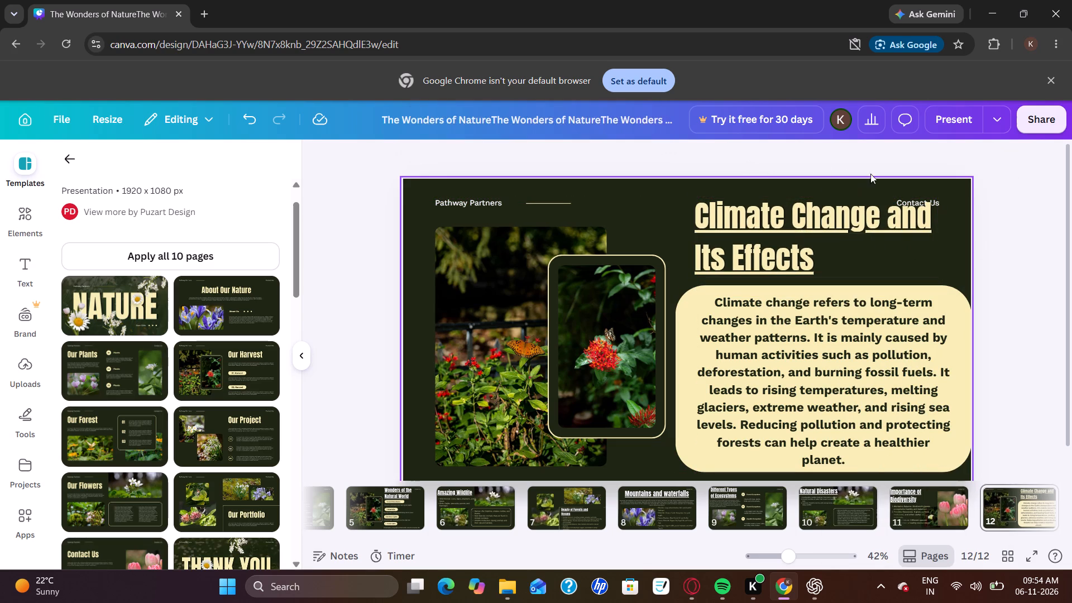
Delete the "Contact Us" text overlapping the climate change title.
left_click(936, 200)
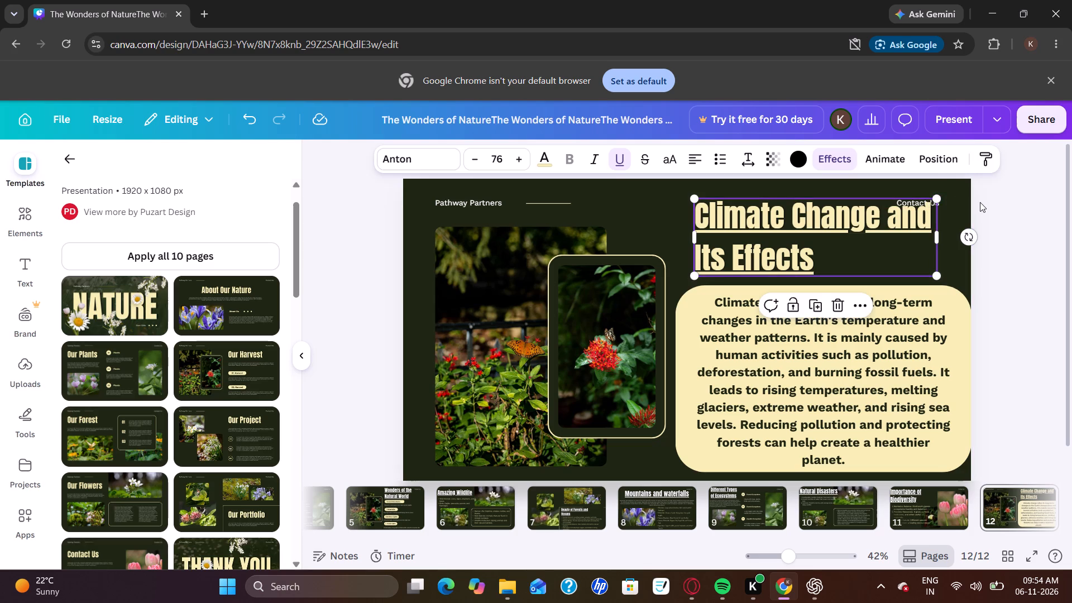
left_click(980, 202)
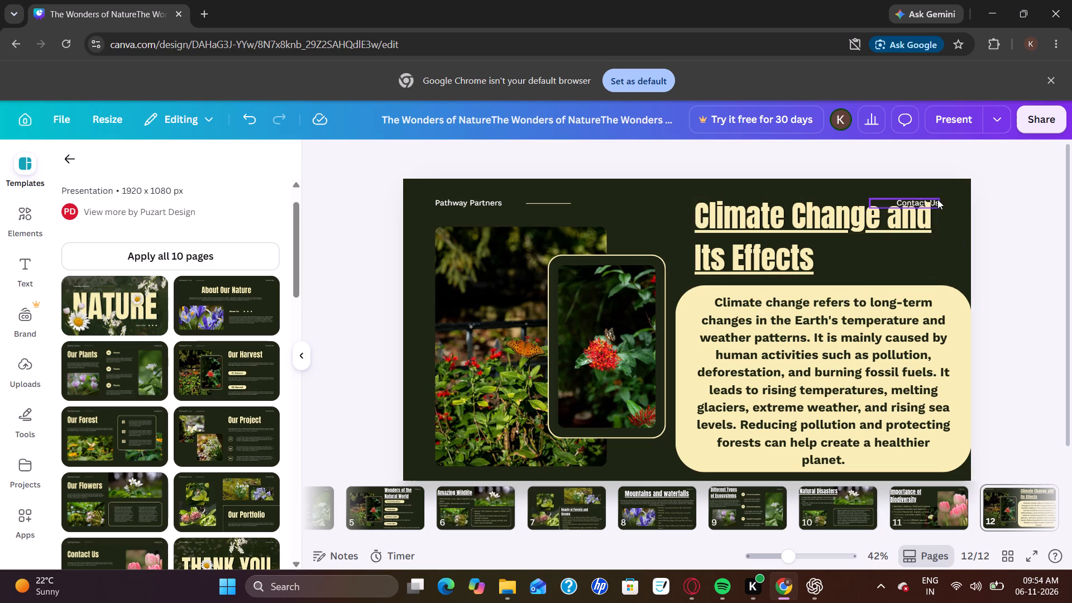
left_click(937, 199)
left_click(932, 237)
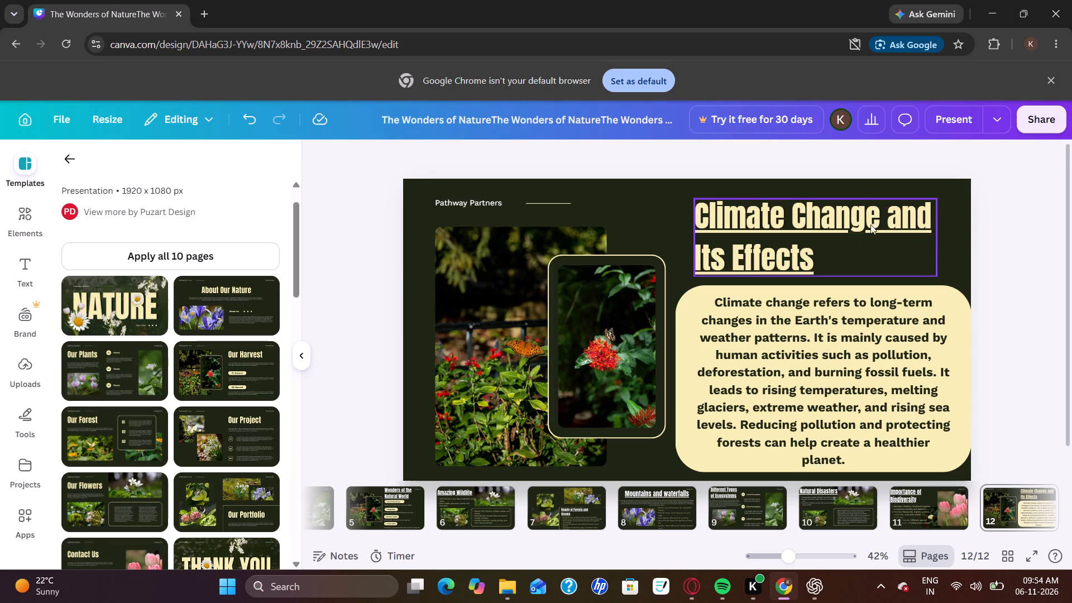
Change the "Climate Change and Its Effects" title's text colour to white.
left_click(856, 223)
left_click(541, 156)
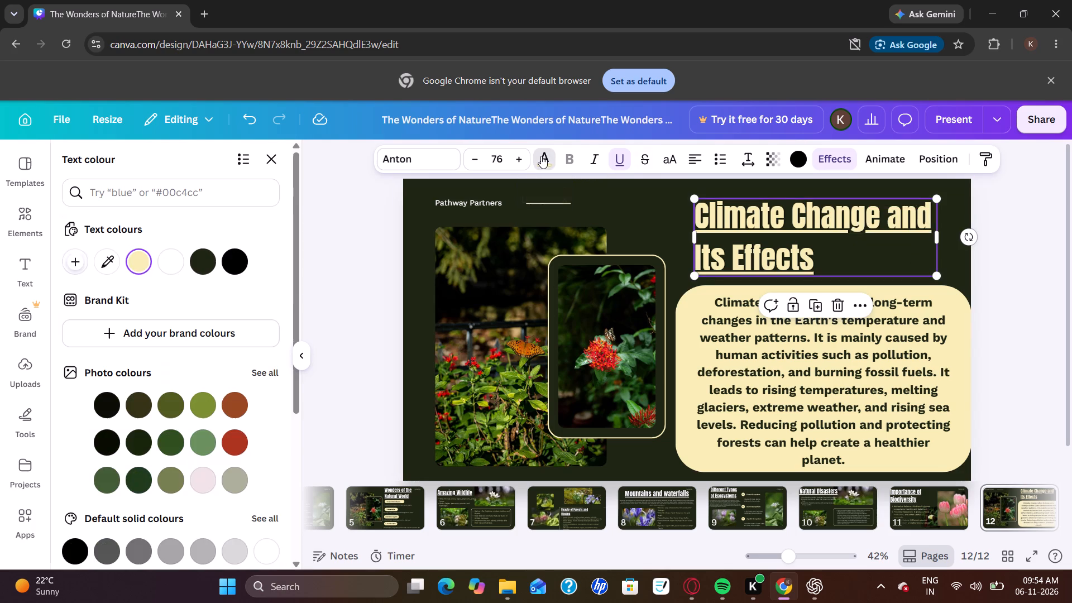
left_click(171, 260)
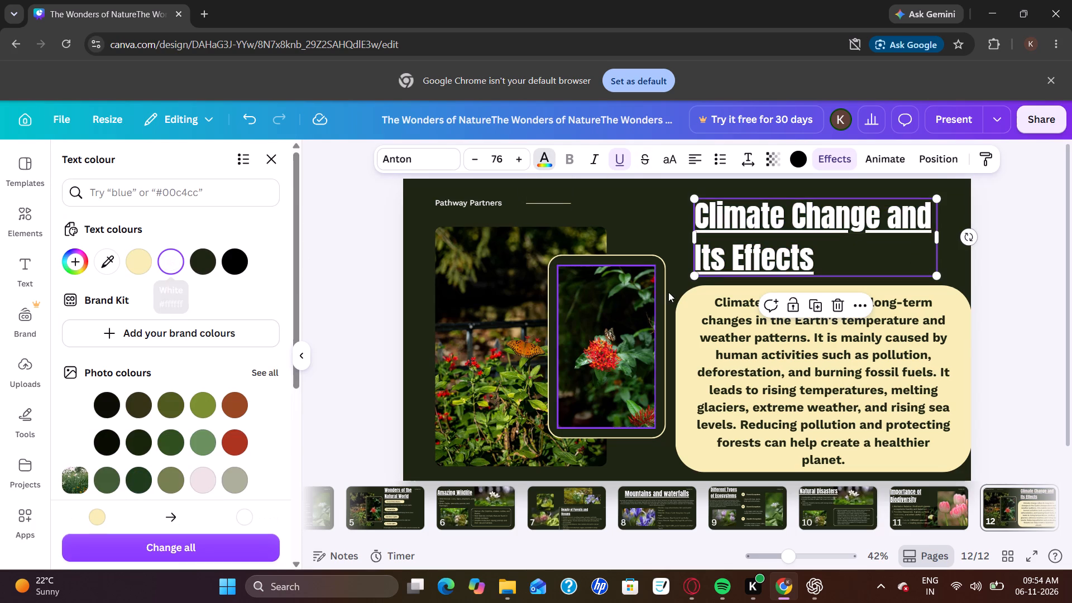
double_click(349, 326)
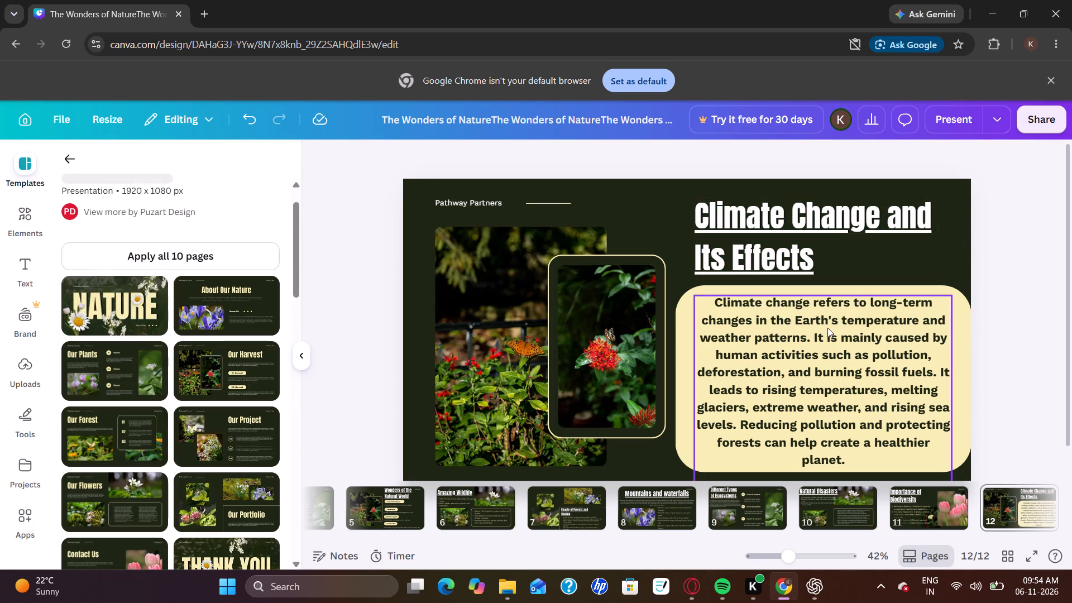
Reduce the climate change paragraph's font size to 30.7 so it fits inside the cream shape.
left_click(884, 353)
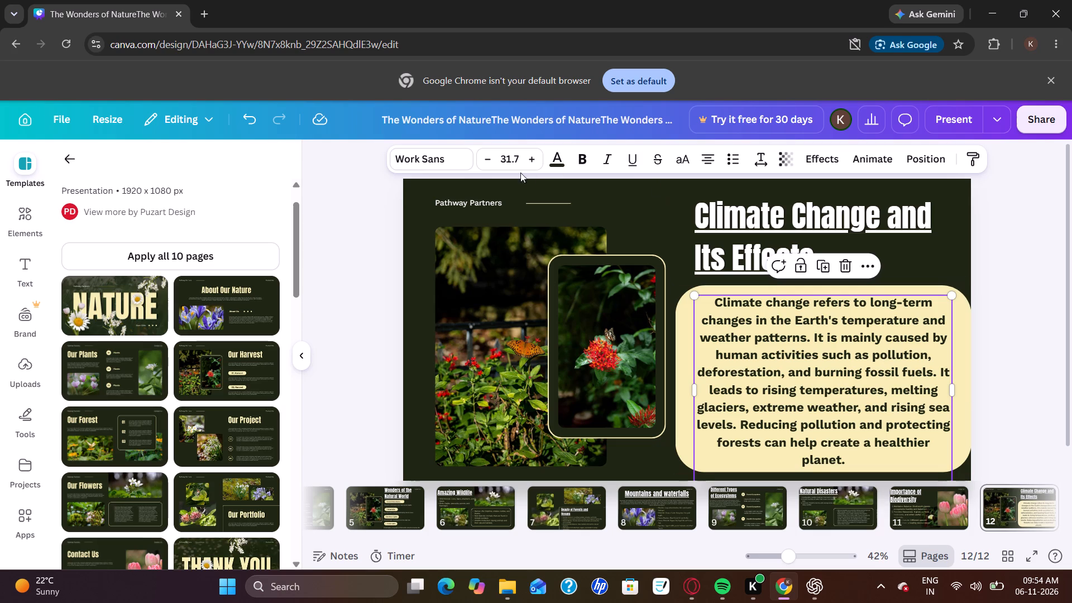
left_click(492, 161)
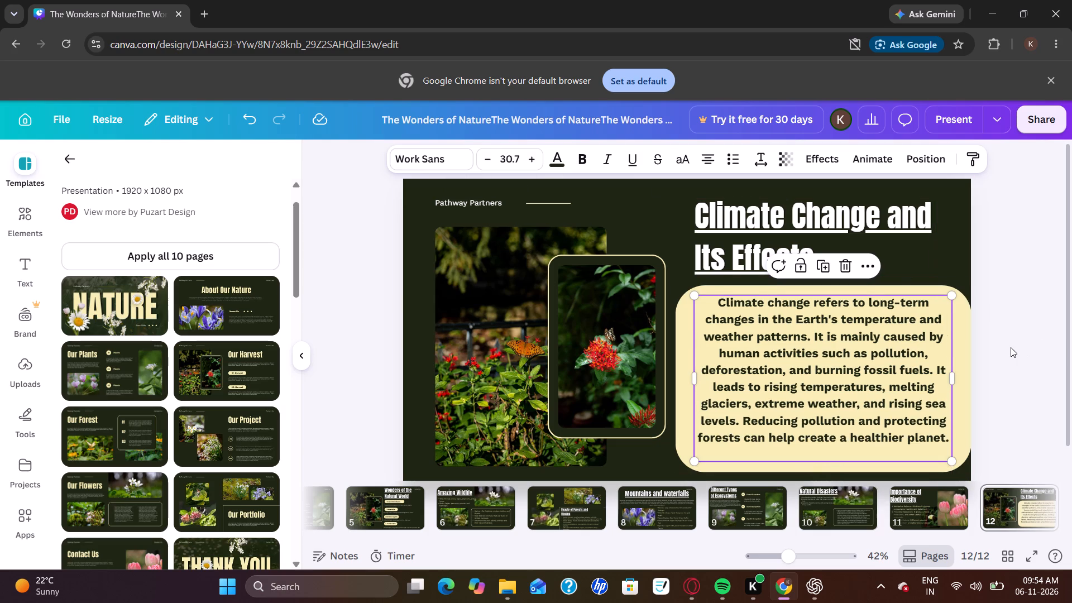
left_click(1011, 347)
scroll(996, 508, "left", 3)
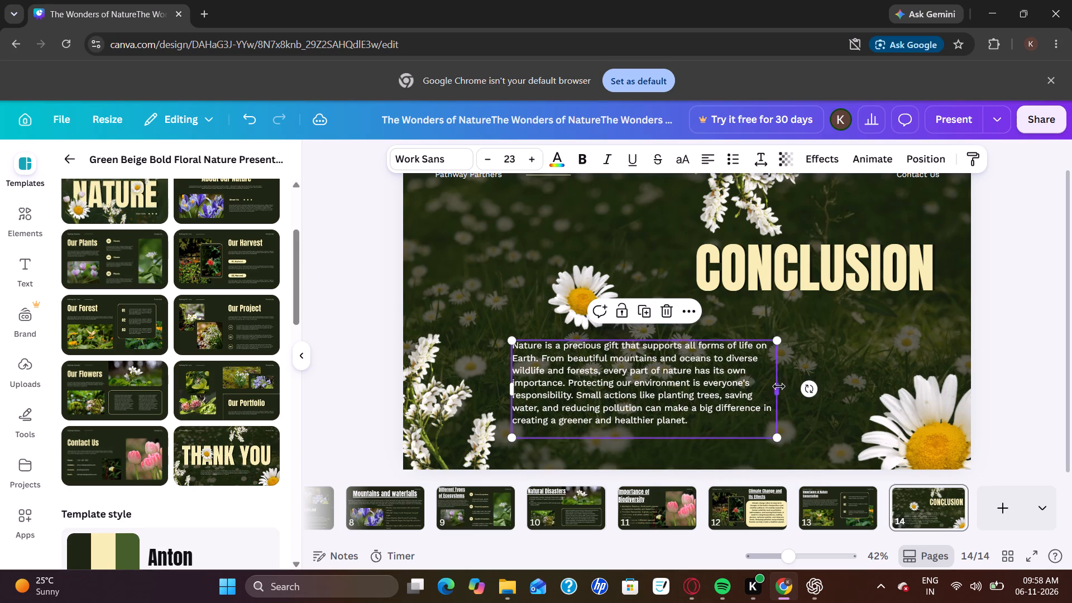
Underline the "Conclusion" title and change its text colour to white.
left_click(875, 336)
left_click(854, 284)
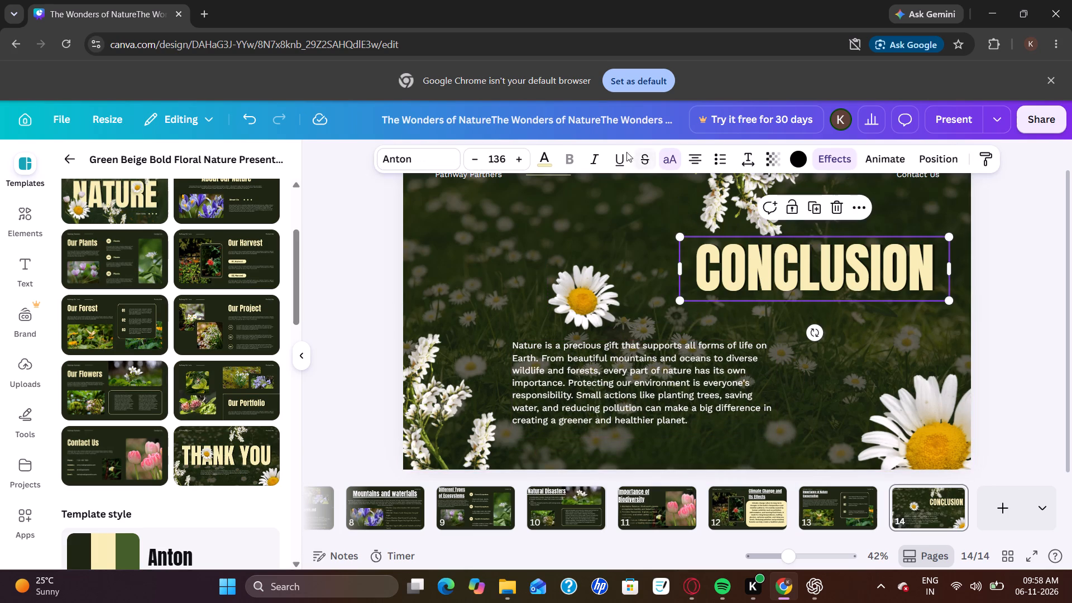
left_click(616, 151)
left_click(533, 155)
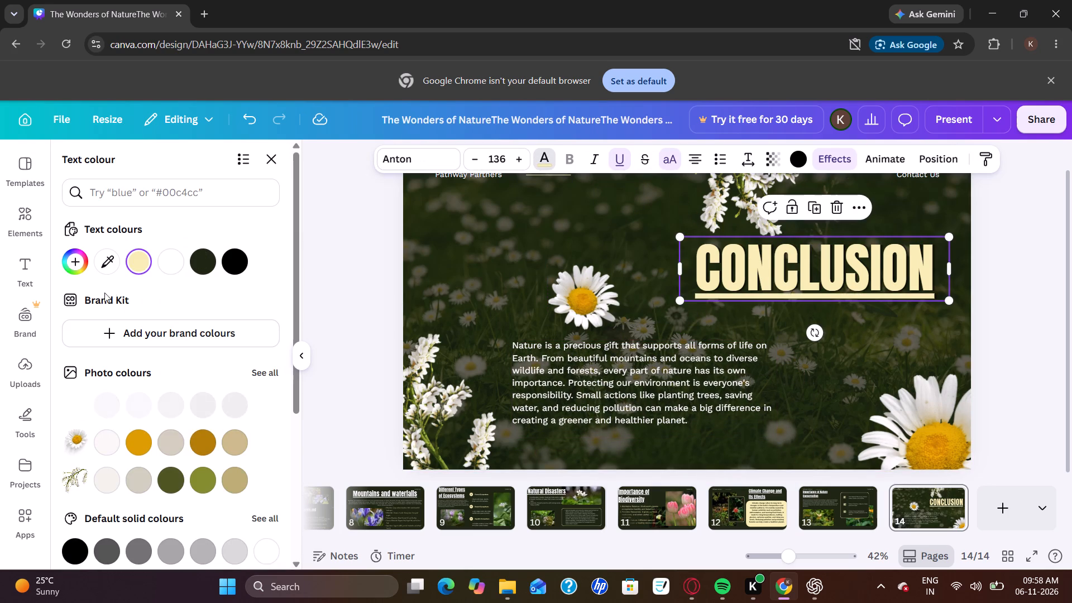
left_click(172, 264)
left_click(338, 285)
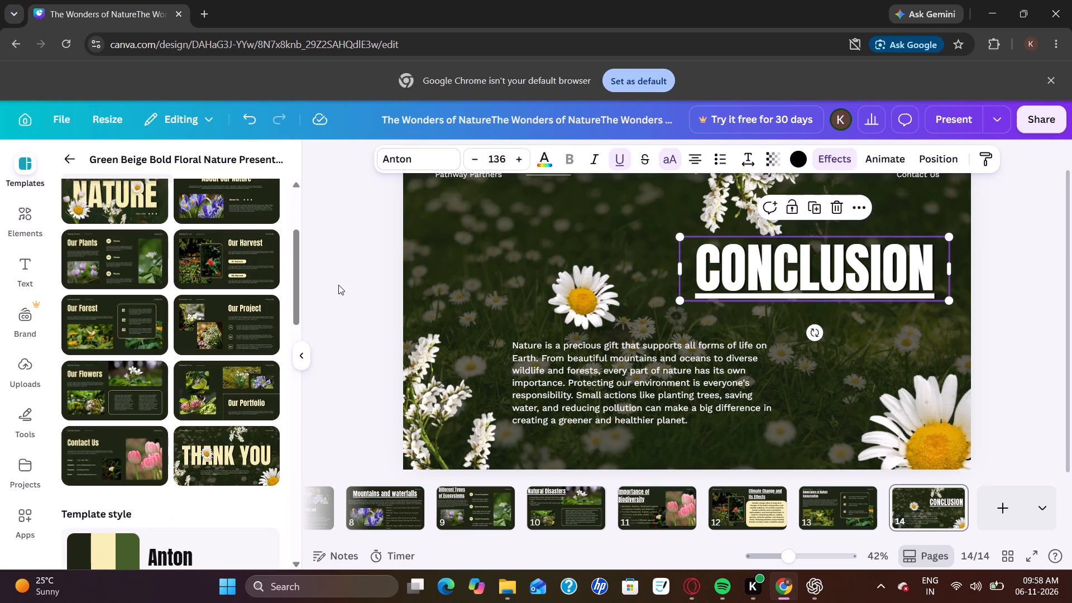
left_click(338, 285)
Increase the conclusion paragraph's font size to 27 and widen its text box toward the large daisy.
left_click(667, 377)
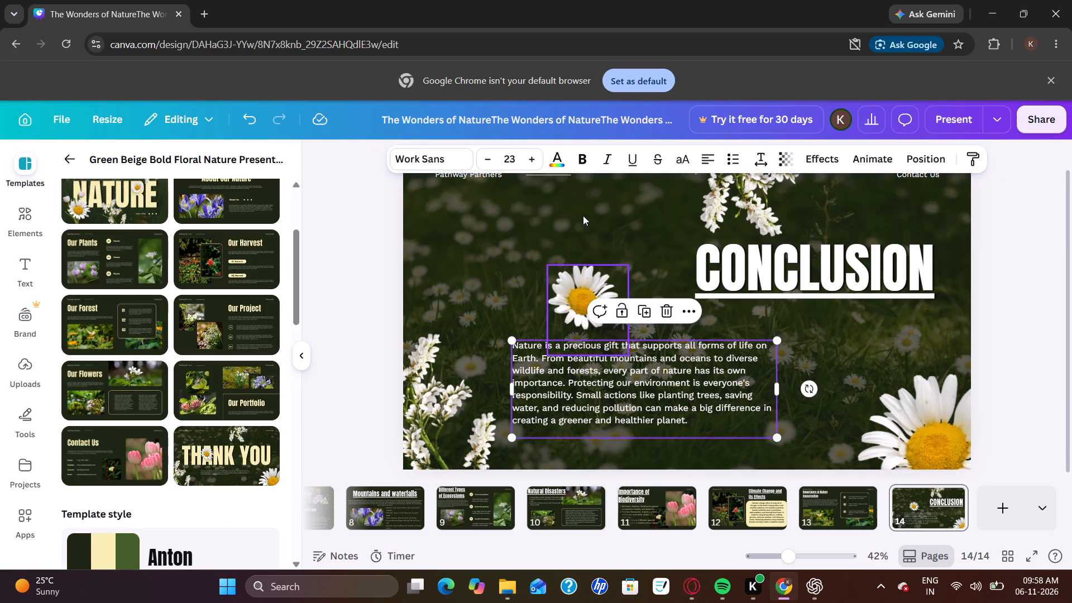
double_click(539, 156)
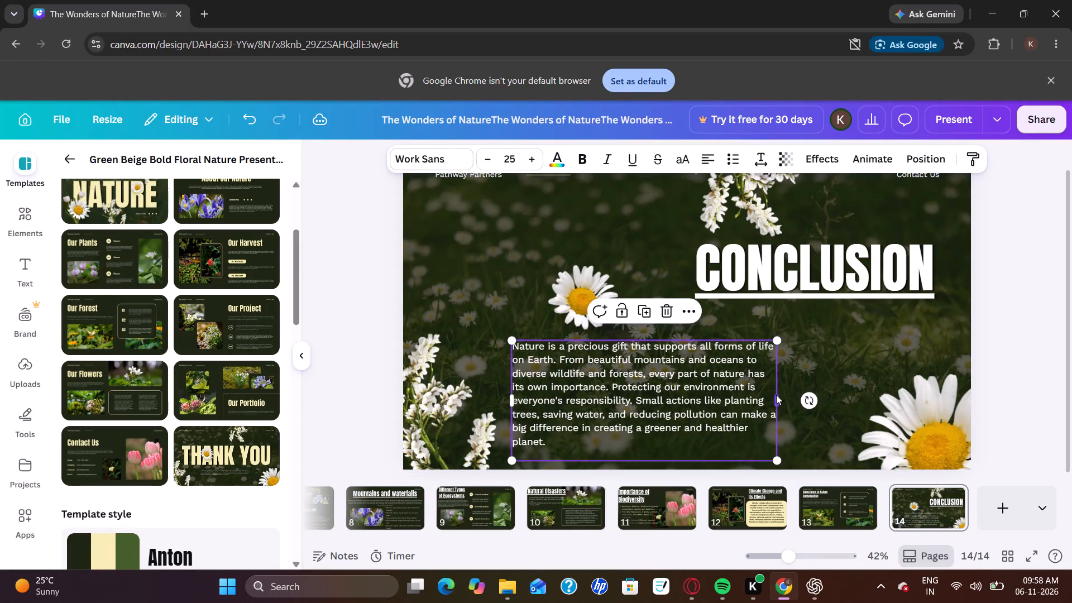
left_click_drag(781, 398, 811, 399)
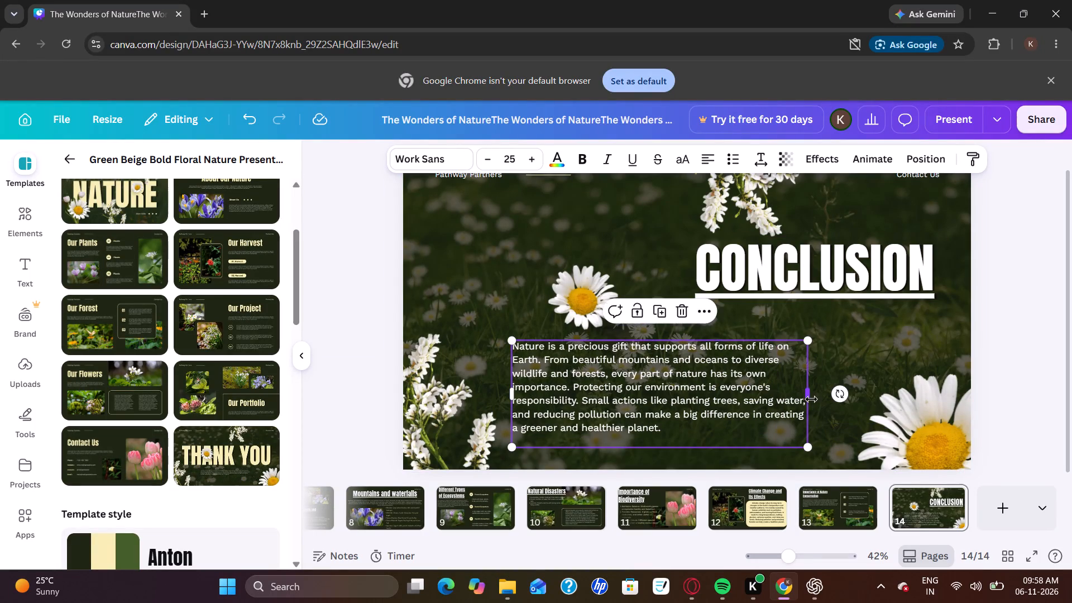
double_click(529, 158)
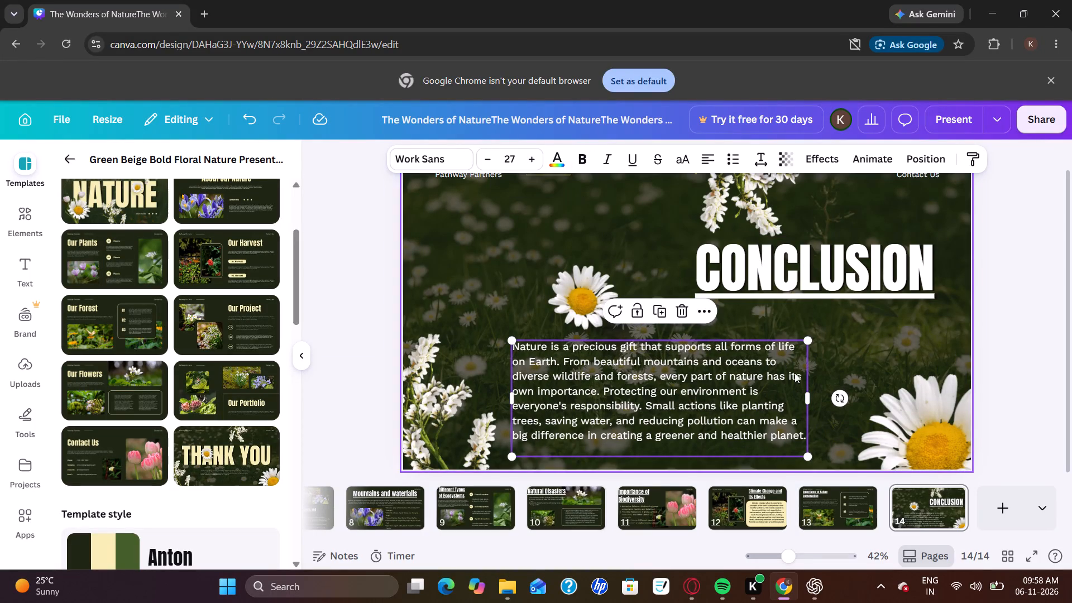
left_click_drag(811, 393, 828, 395)
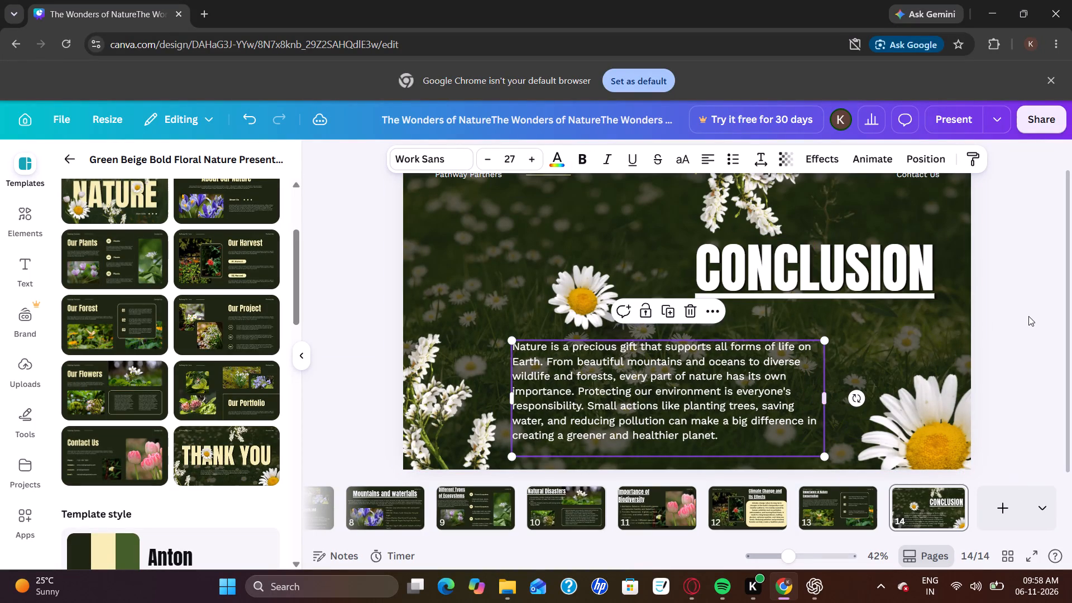
left_click(1028, 316)
Add the "THANK YOU" template page again as new page 15.
left_click(221, 456)
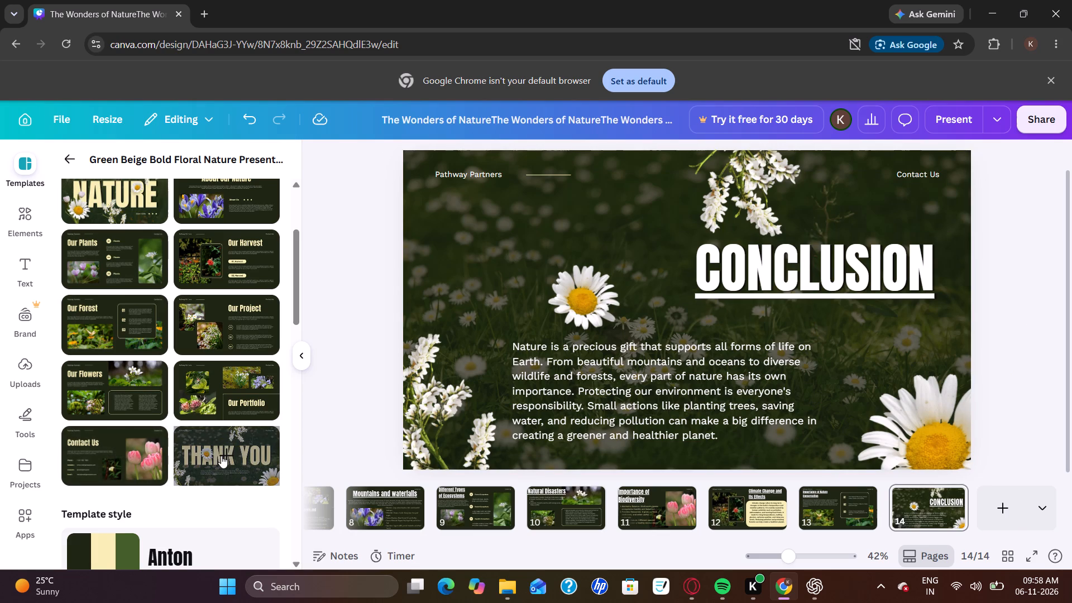
left_click(619, 367)
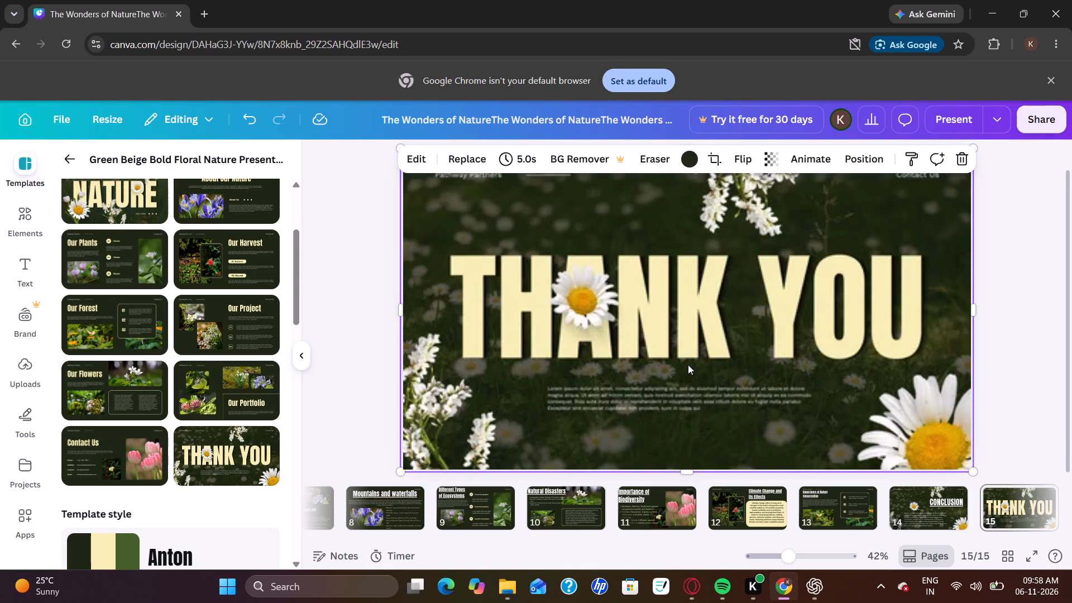
Change the "THANK YOU" title's text colour on page 15 to white.
left_click(719, 353)
left_click(549, 156)
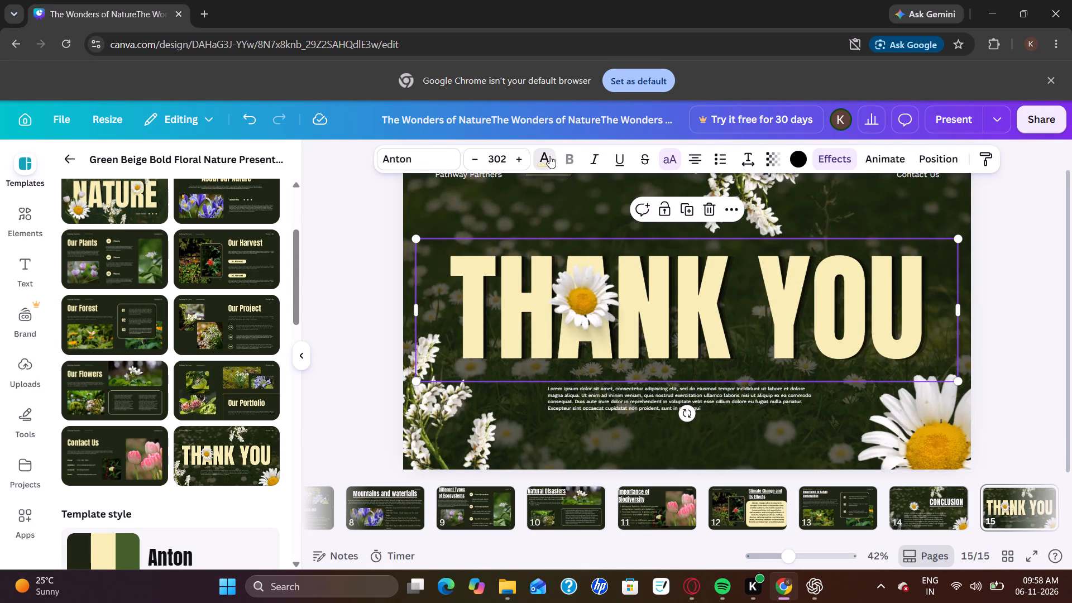
left_click(180, 263)
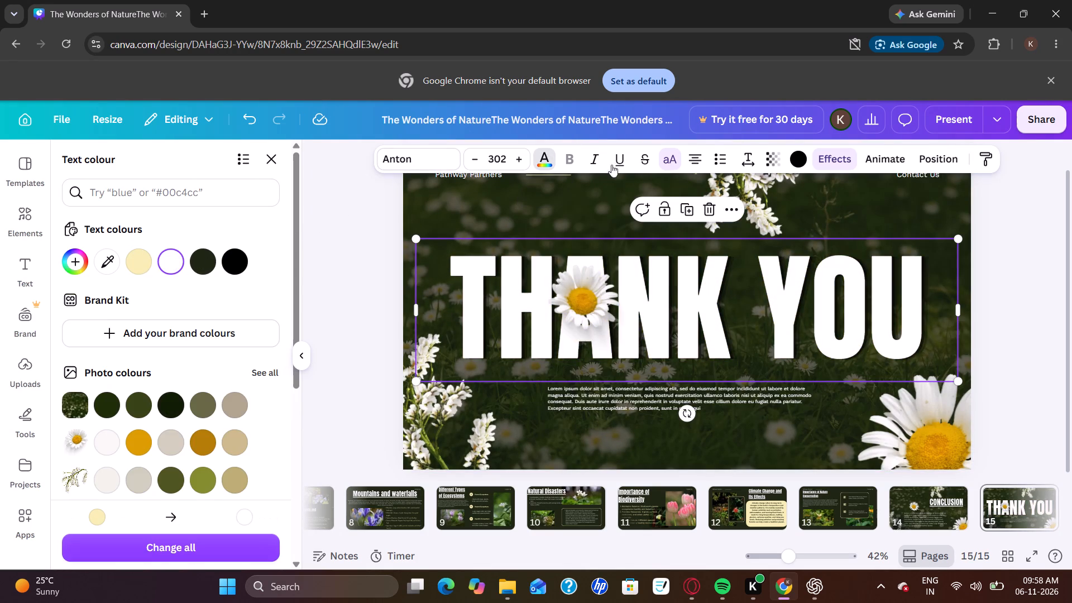
left_click(370, 293)
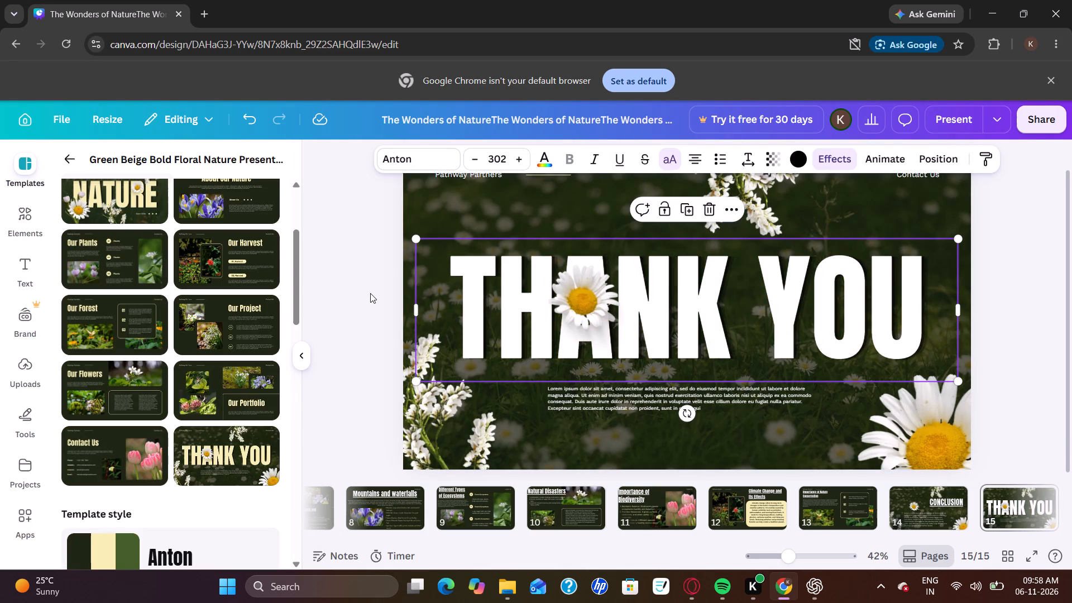
Delete the Lorem ipsum placeholder paragraph below the "THANK YOU" title on page 15.
left_click(648, 393)
key("BackSpace")
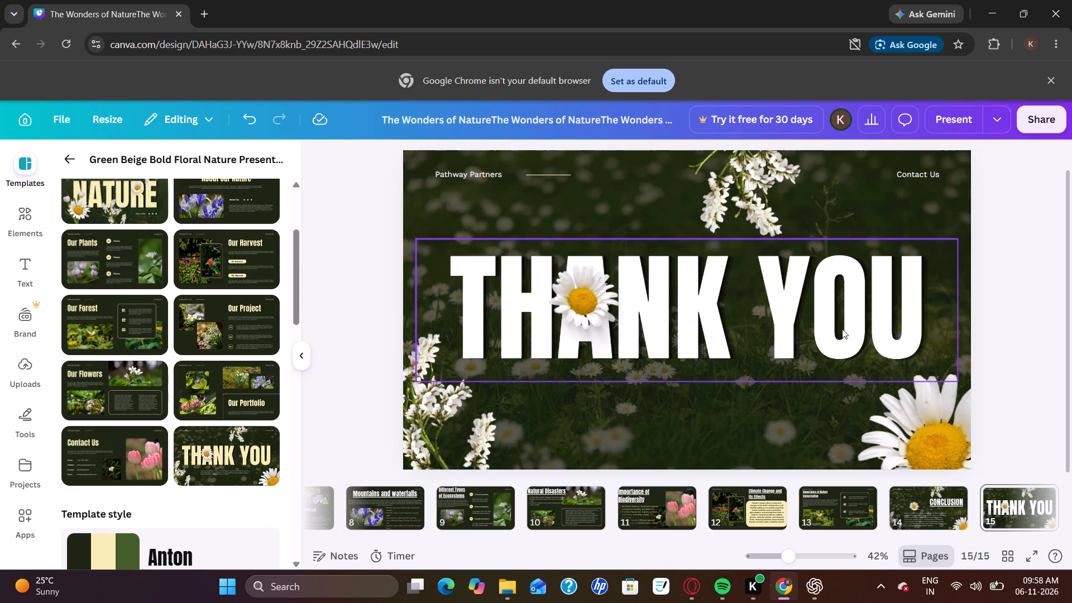
Add "!!" to the end of the "THANK YOU" title.
double_click(923, 311)
left_click(923, 311)
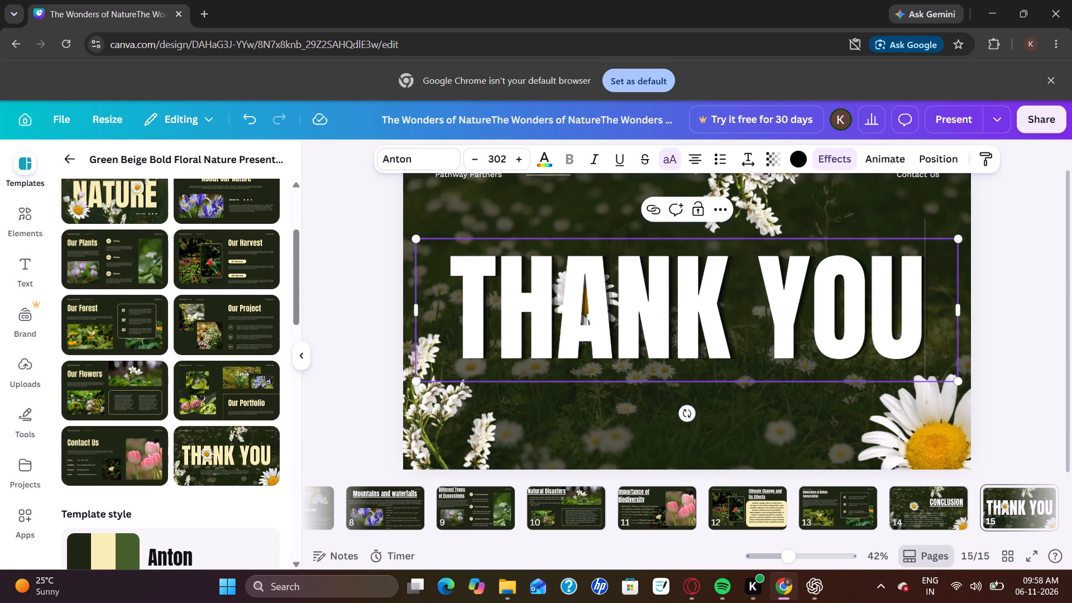
type("!!")
left_click(1045, 293)
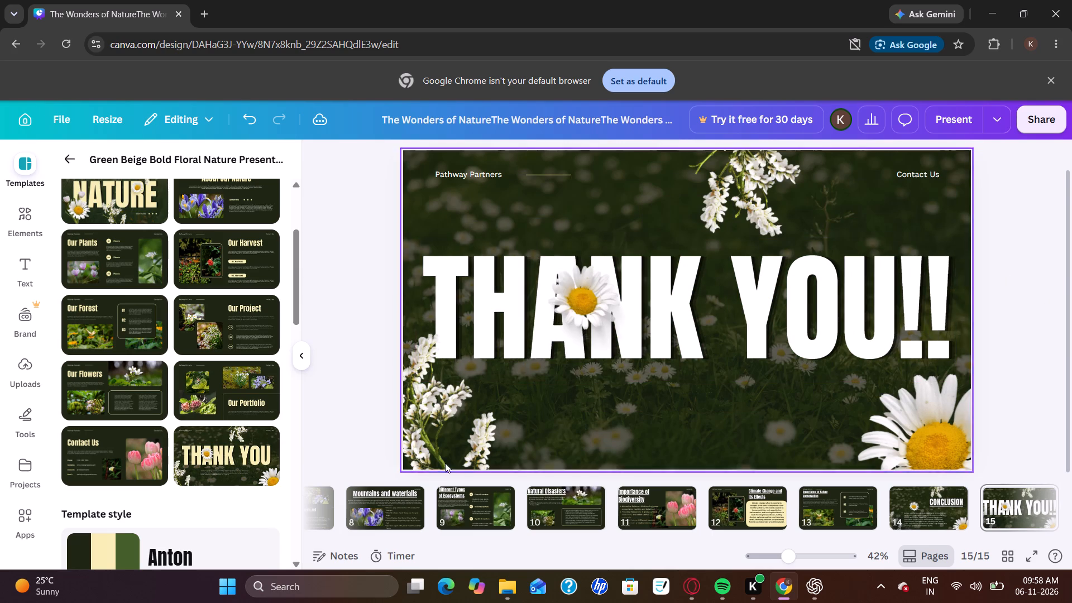
Present the slides full screen from page 1, review every page through to the last one, and exit the presentation.
scroll(467, 499, "right", 8)
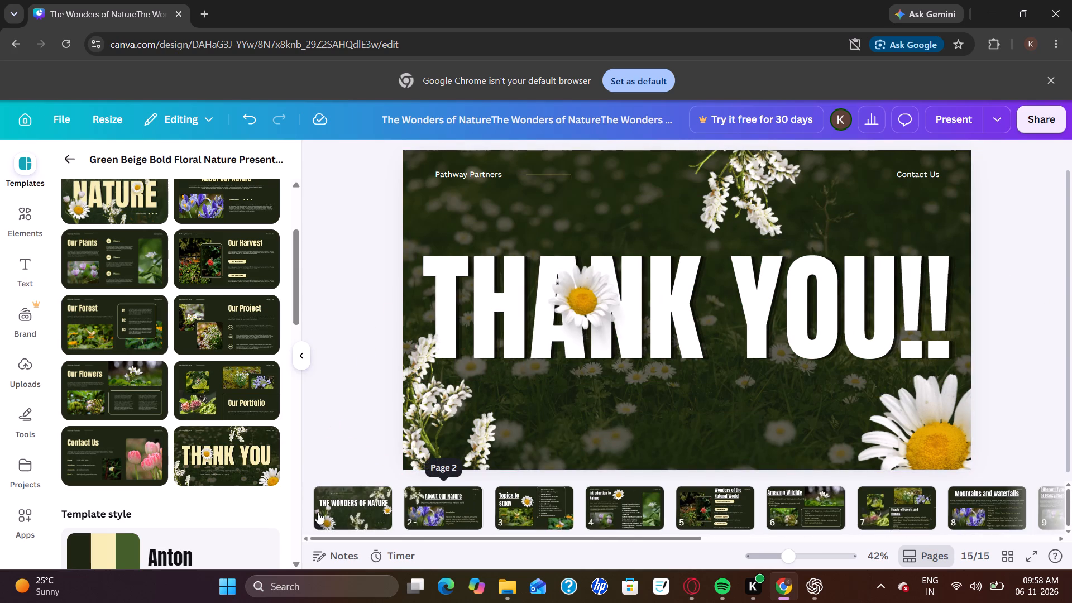
left_click(358, 508)
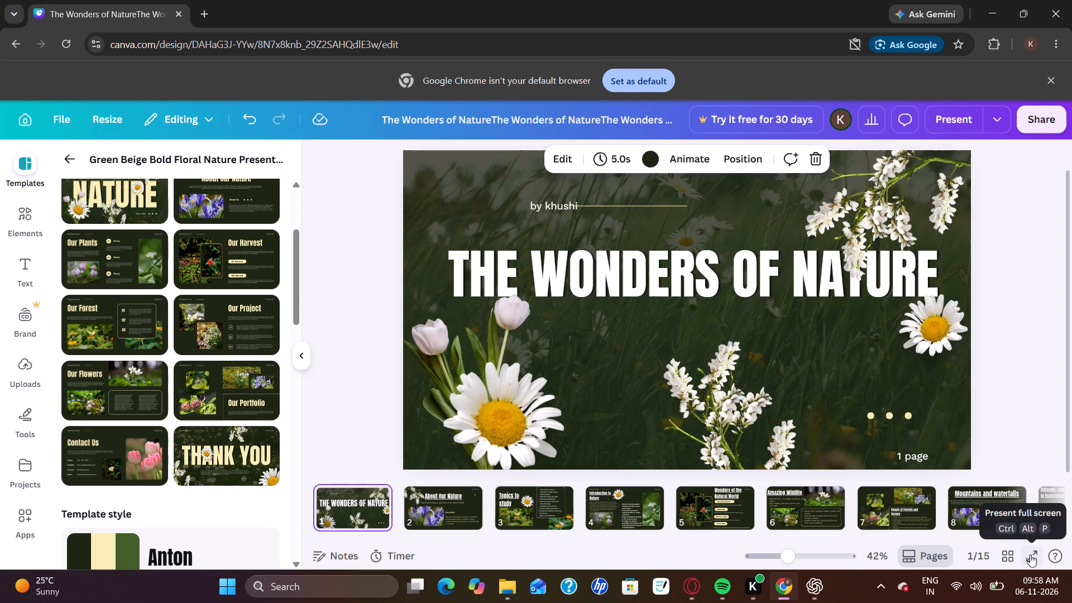
left_click(1030, 554)
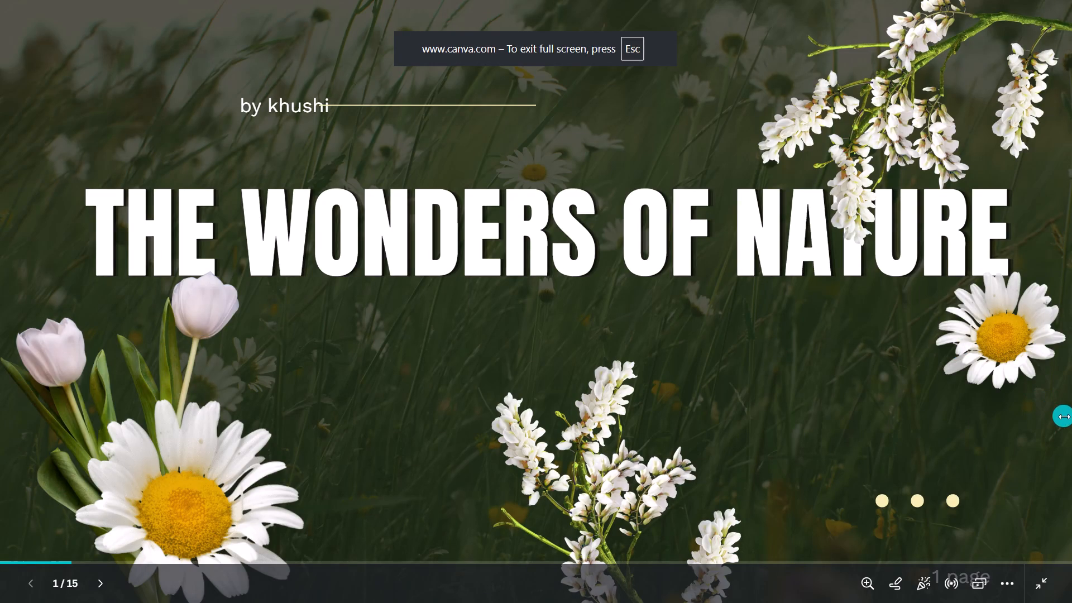
left_click(1071, 419)
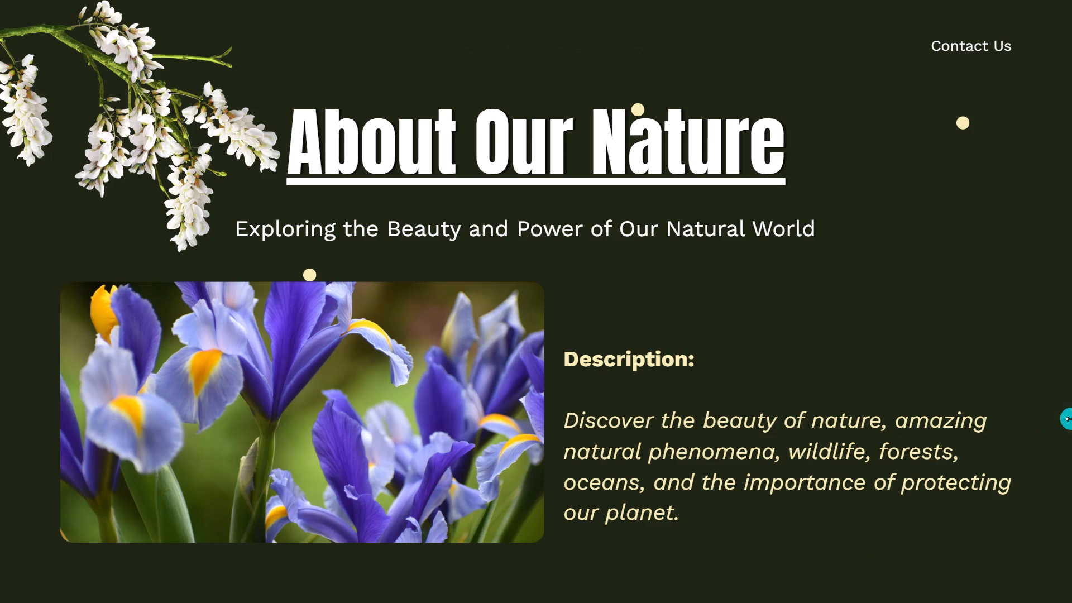
left_click(1071, 419)
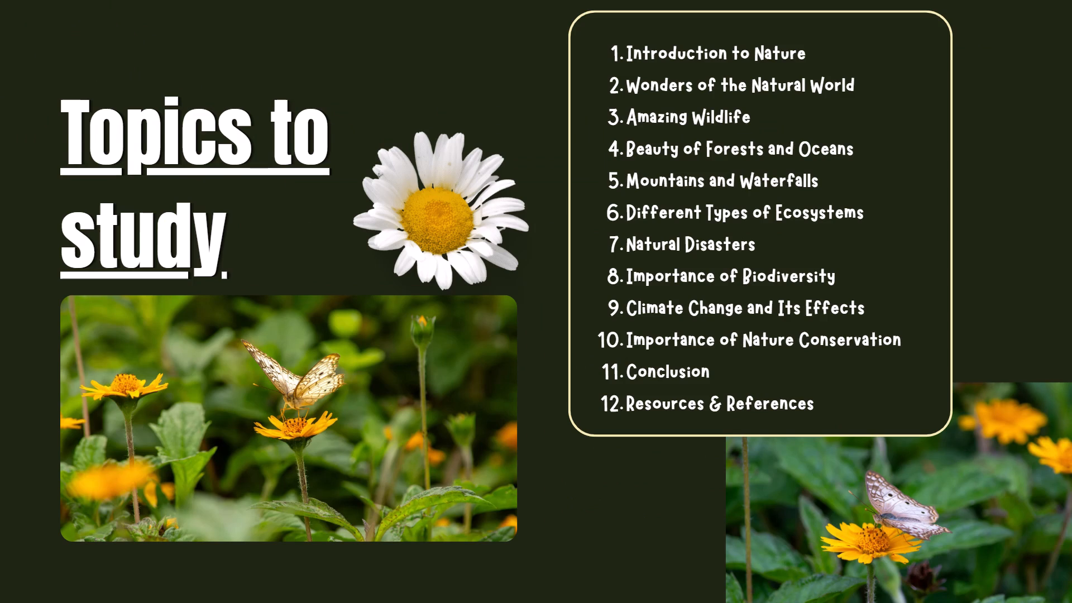
left_click(1071, 419)
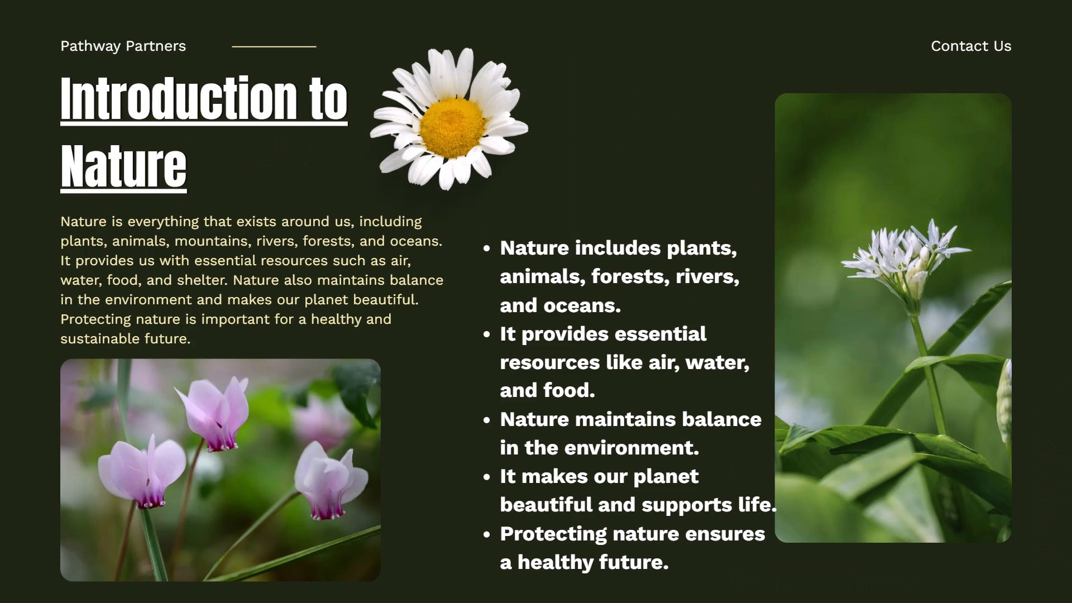
left_click(1071, 419)
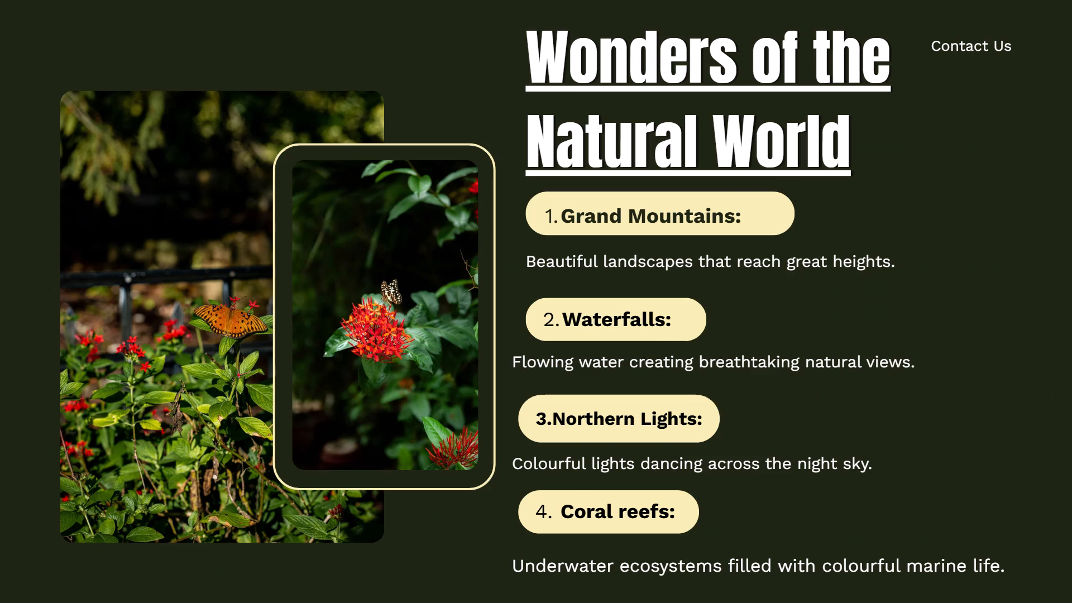
left_click(1071, 419)
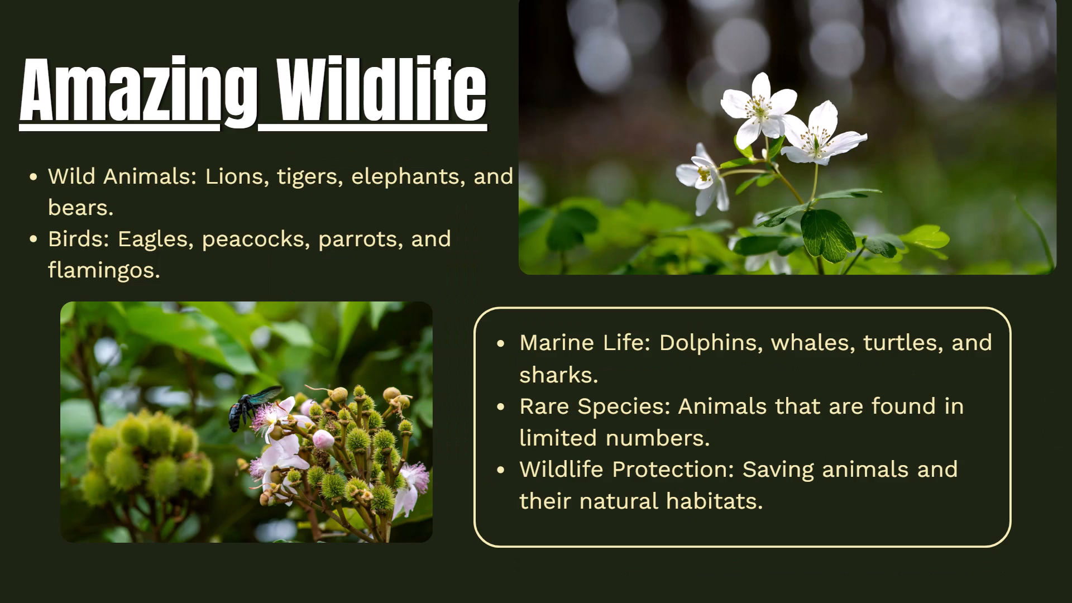
left_click(1071, 419)
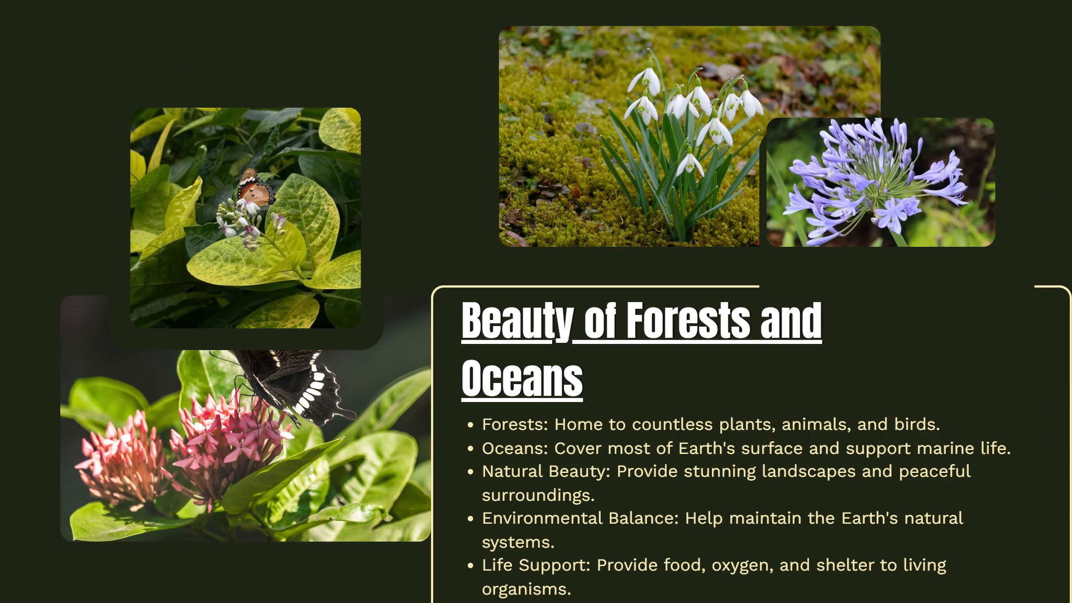
left_click(1071, 419)
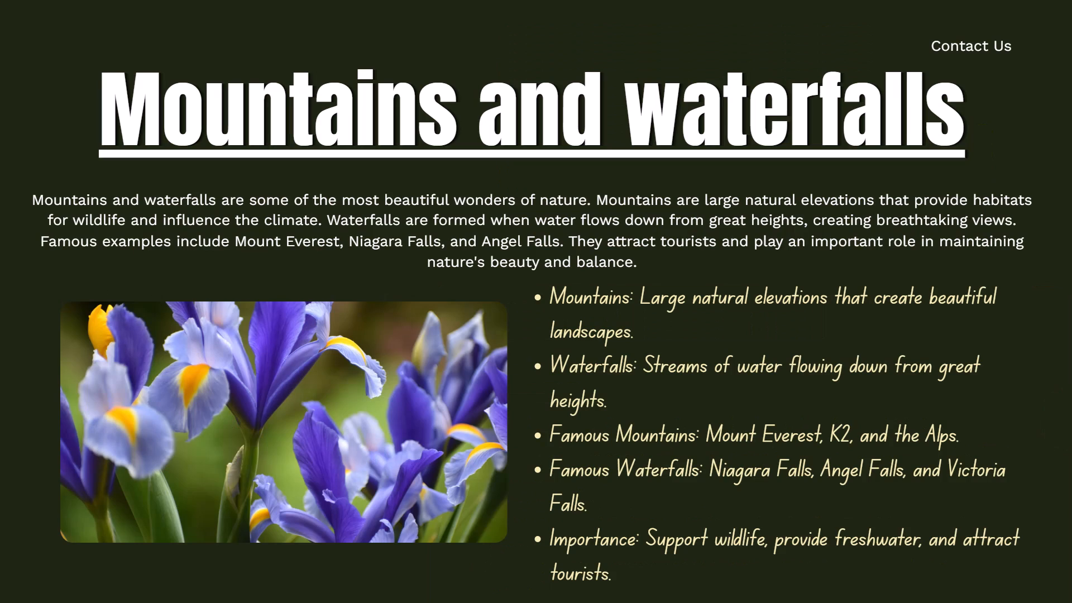
left_click(1071, 419)
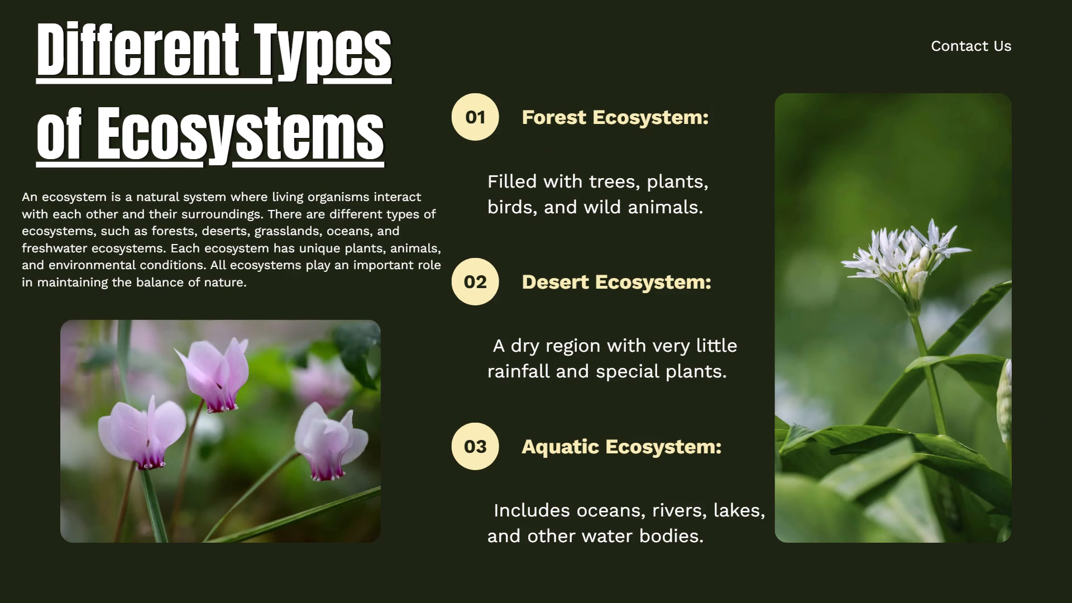
left_click(1071, 419)
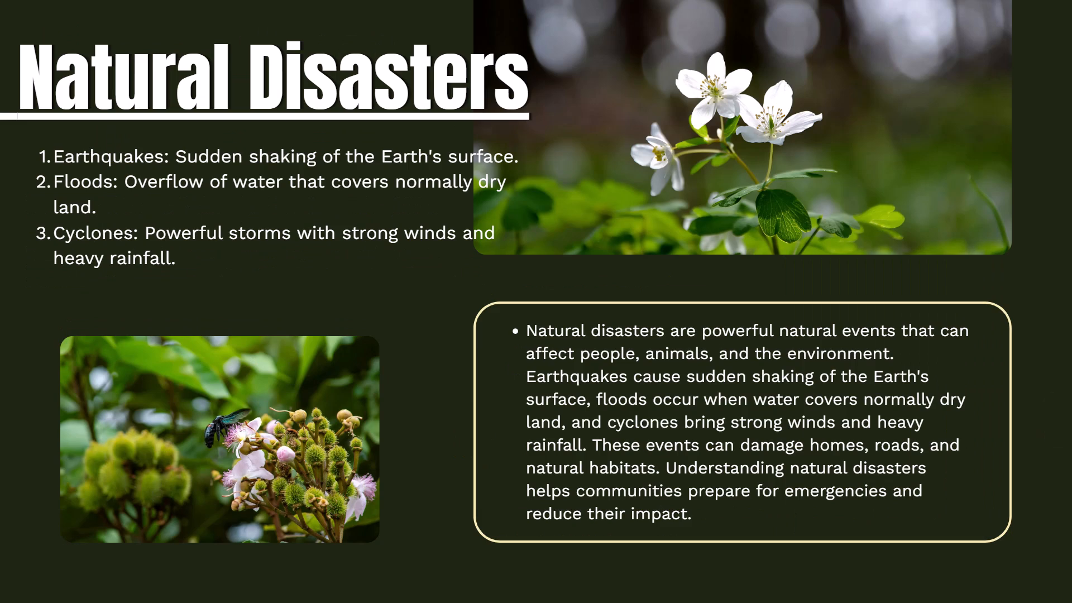
left_click(1071, 419)
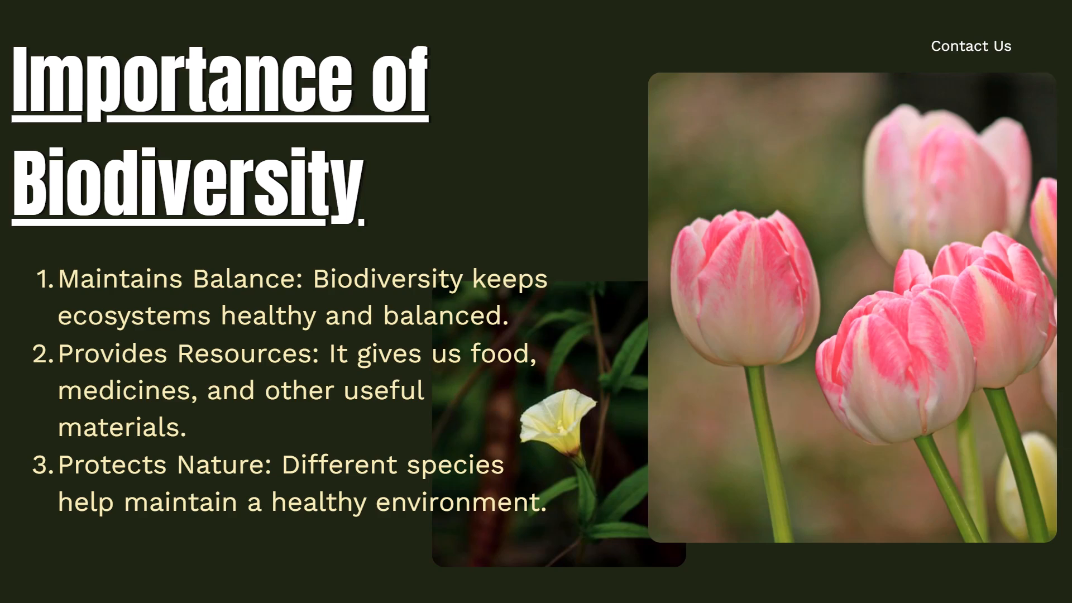
left_click(1071, 419)
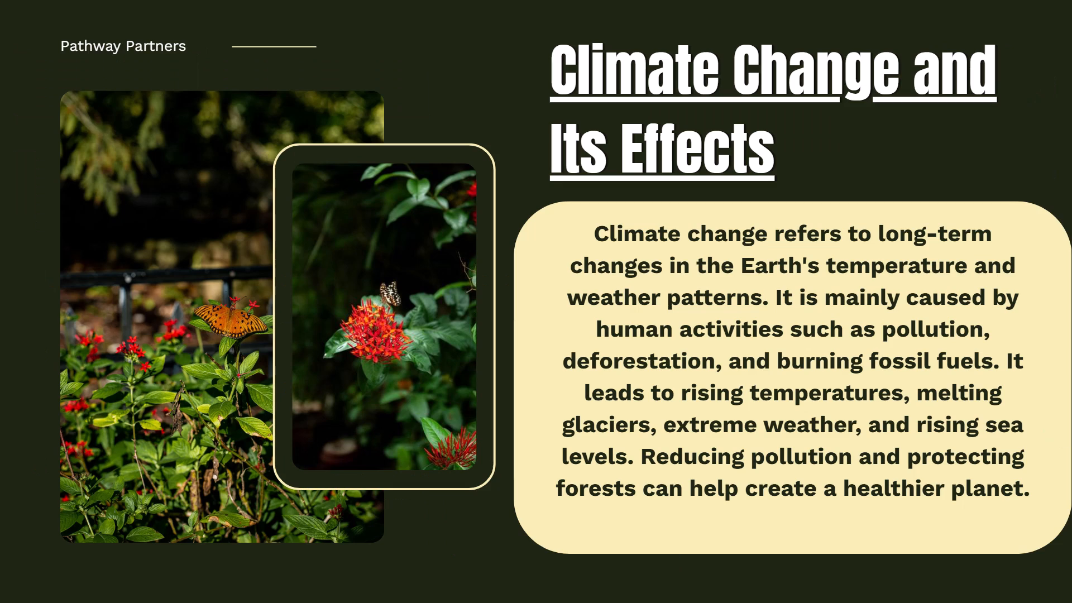
left_click(1071, 419)
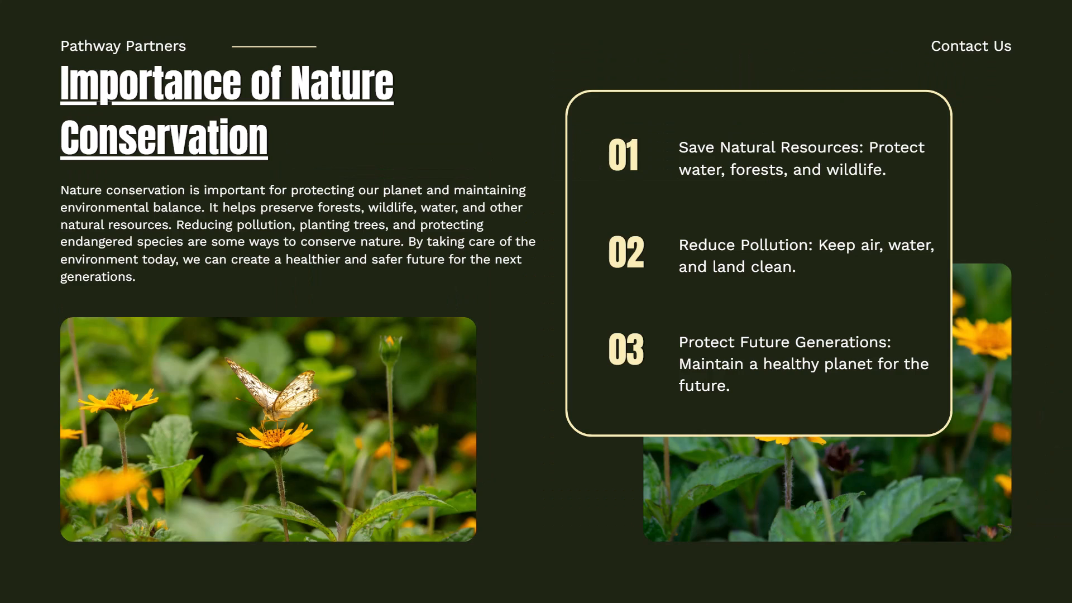
left_click(1071, 419)
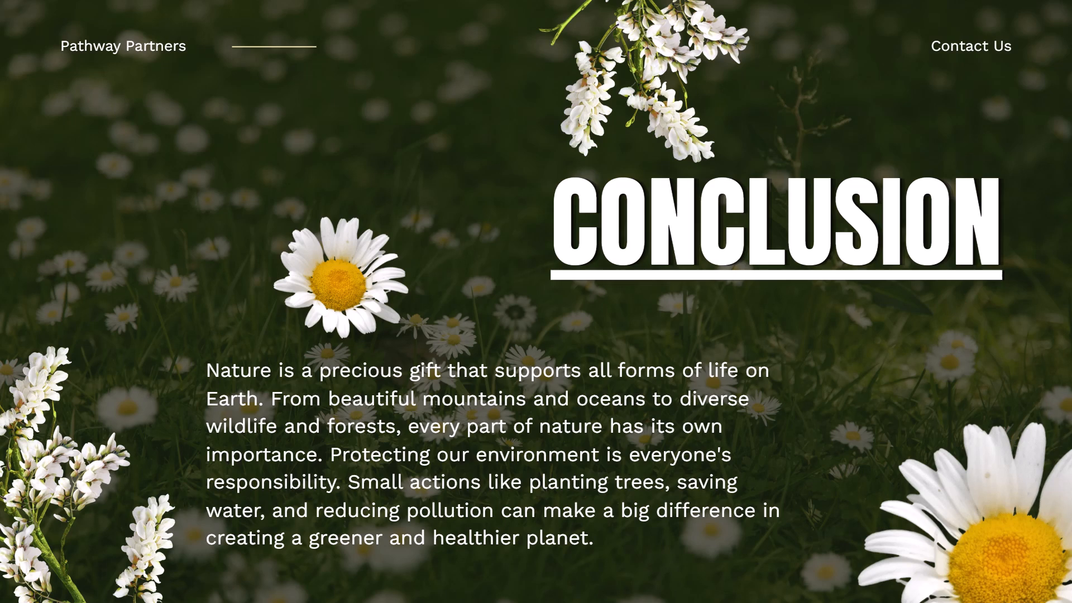
left_click(1071, 419)
key("Escape")
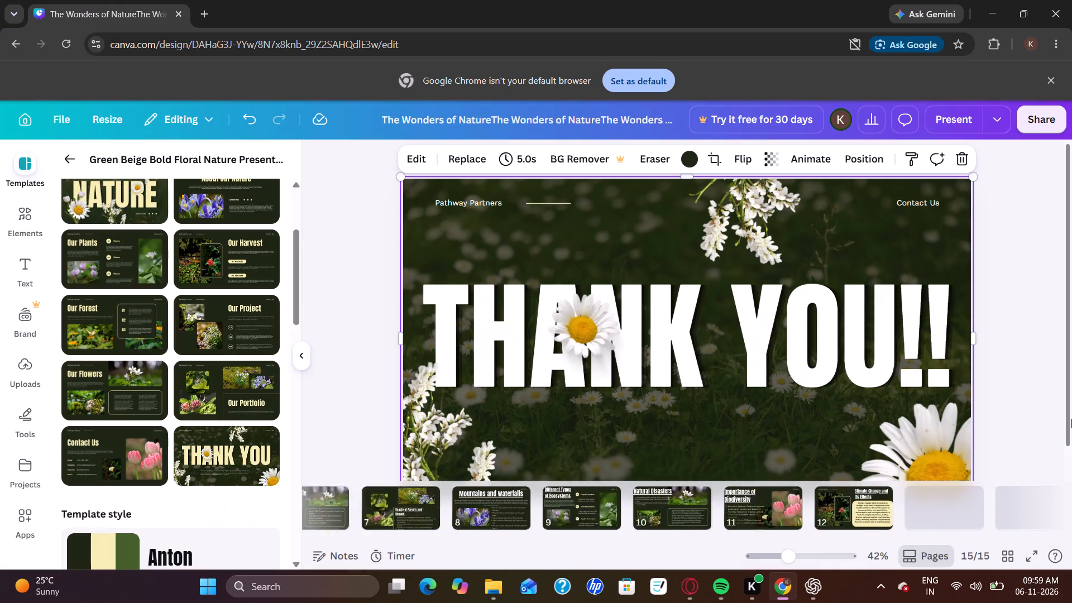